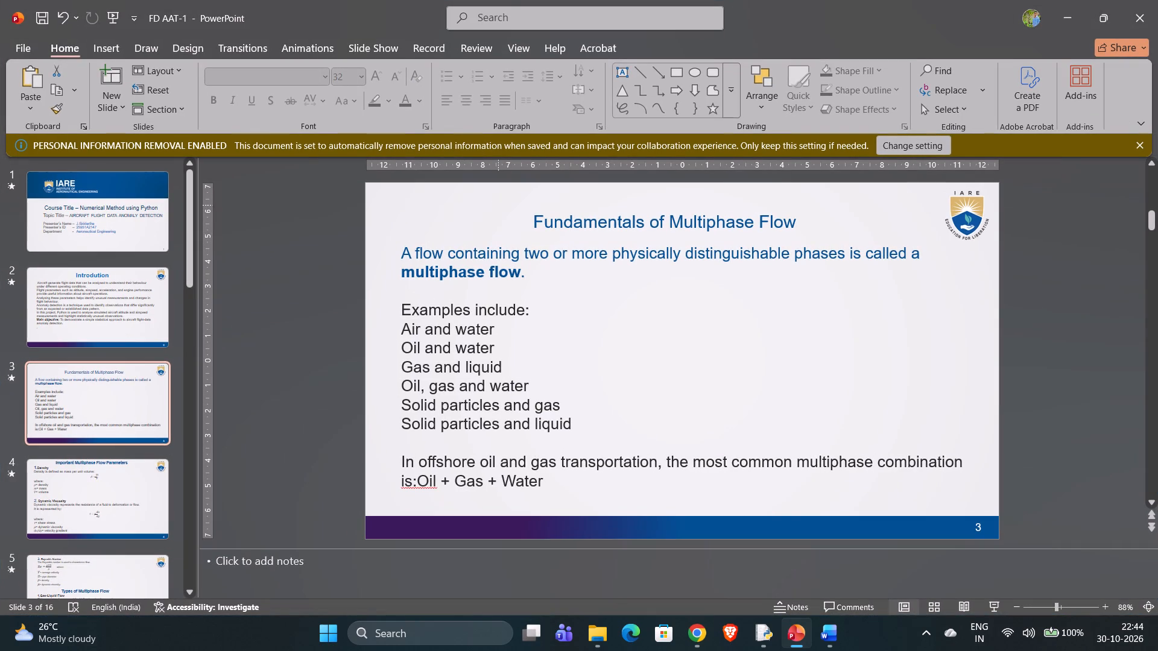
click(537, 198)
drag(524, 208, 692, 286)
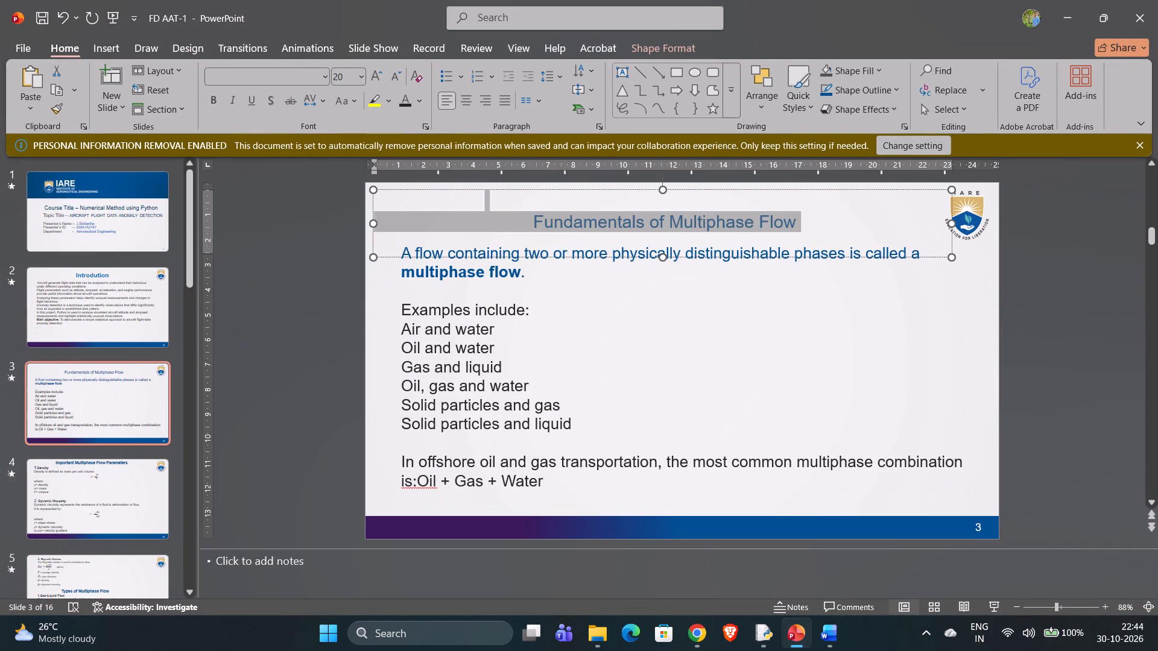
drag(692, 286, 640, 269)
click(592, 267)
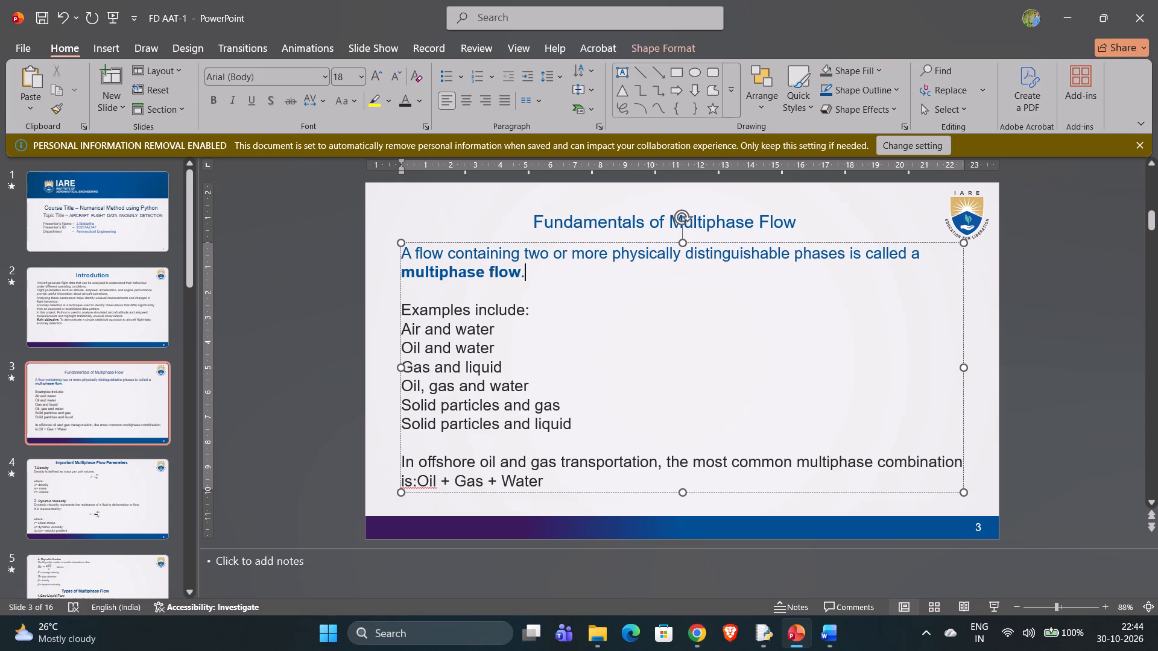
drag(540, 206, 679, 209)
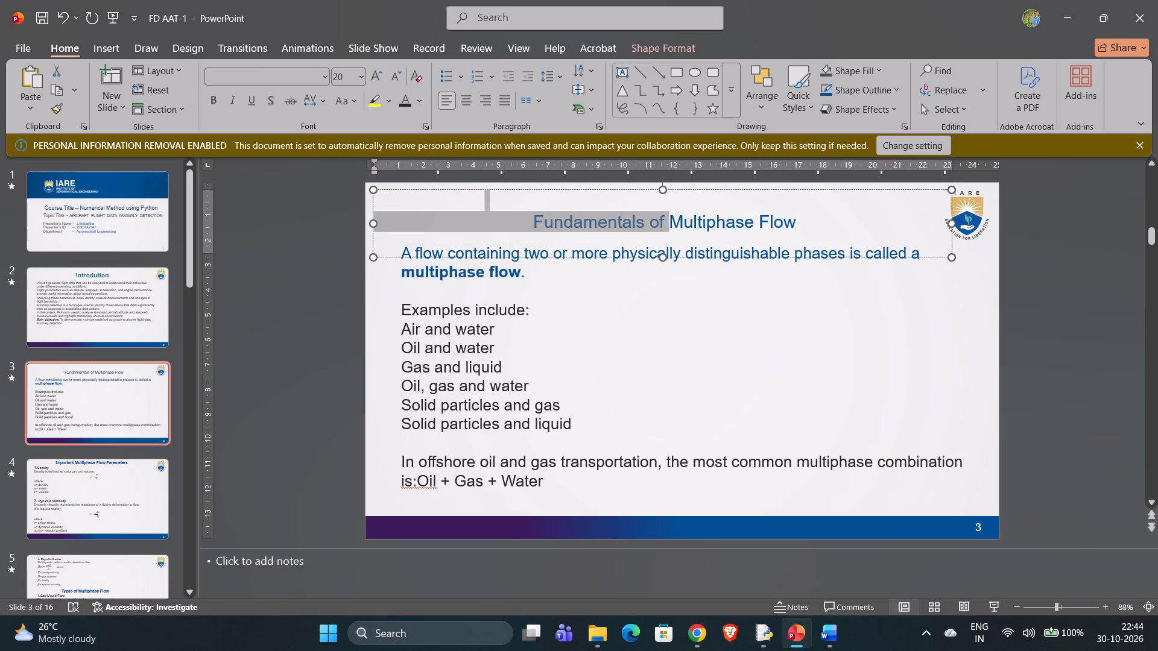
drag(679, 209, 795, 230)
key(BackSpace)
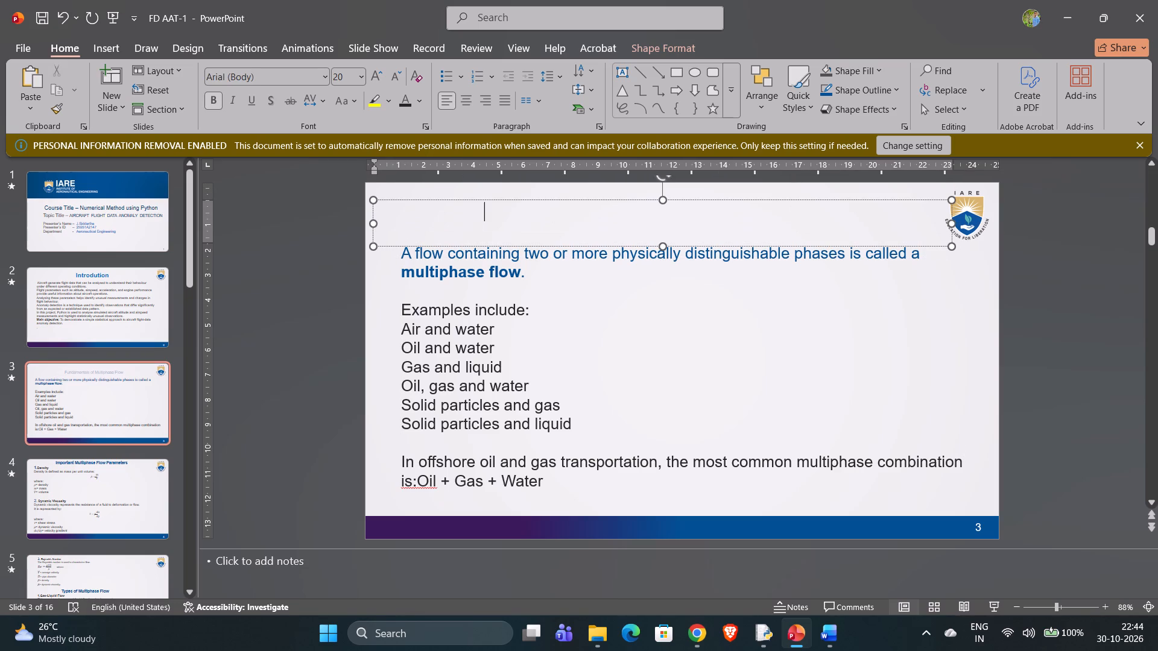
key(Delete)
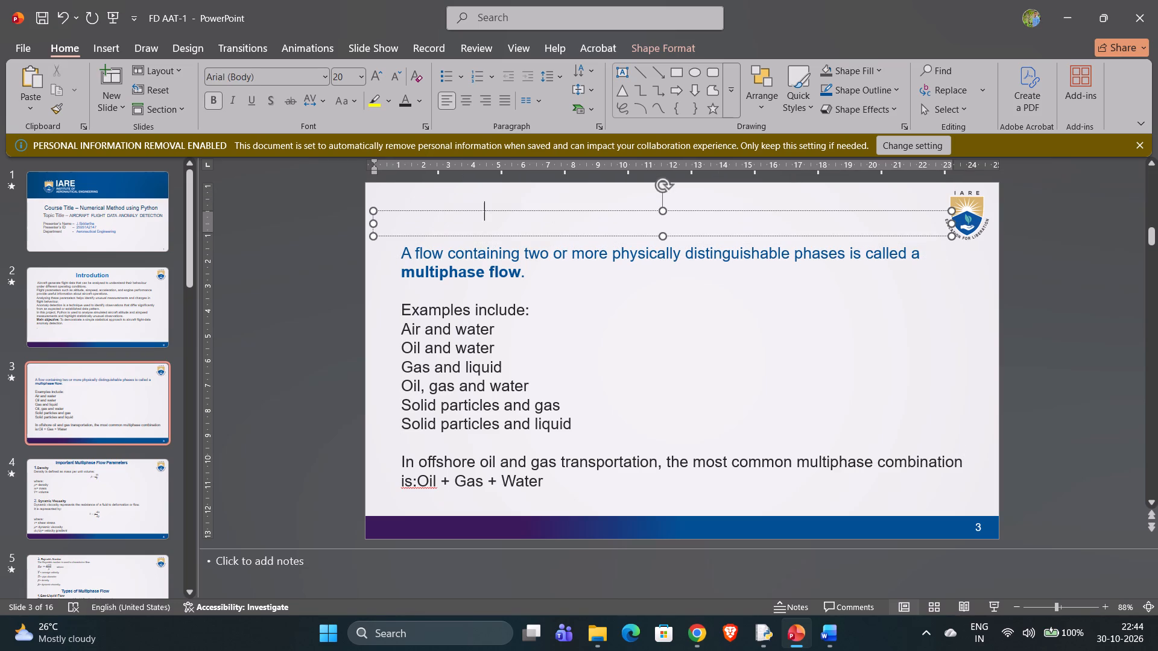
click(636, 210)
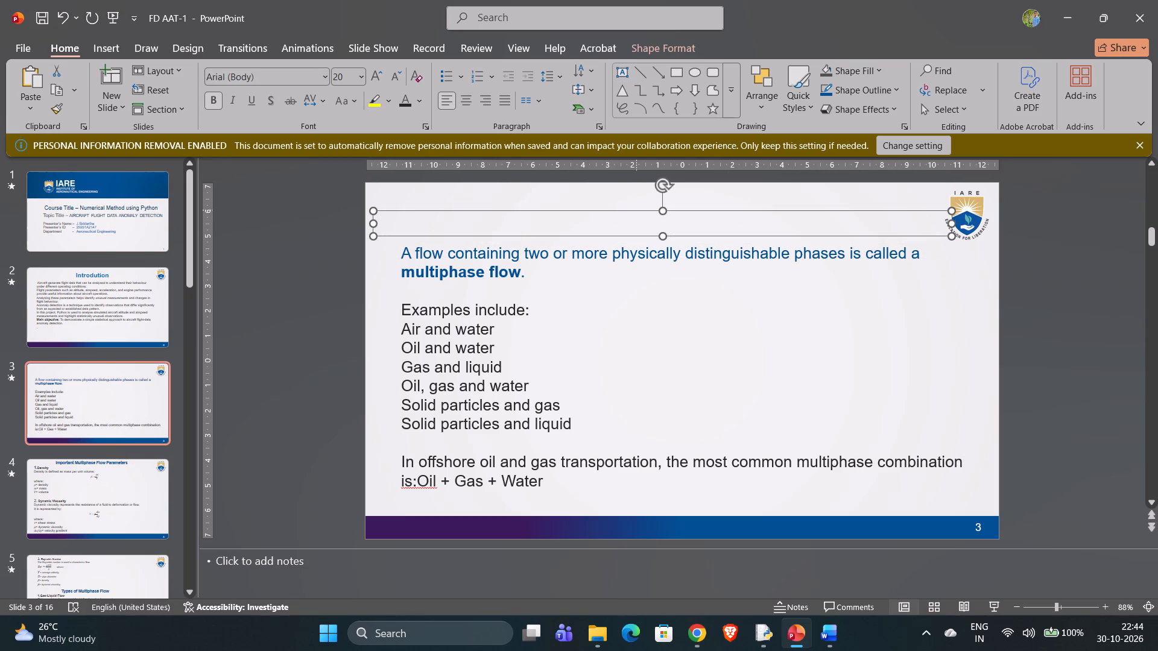
key(Delete)
click(603, 222)
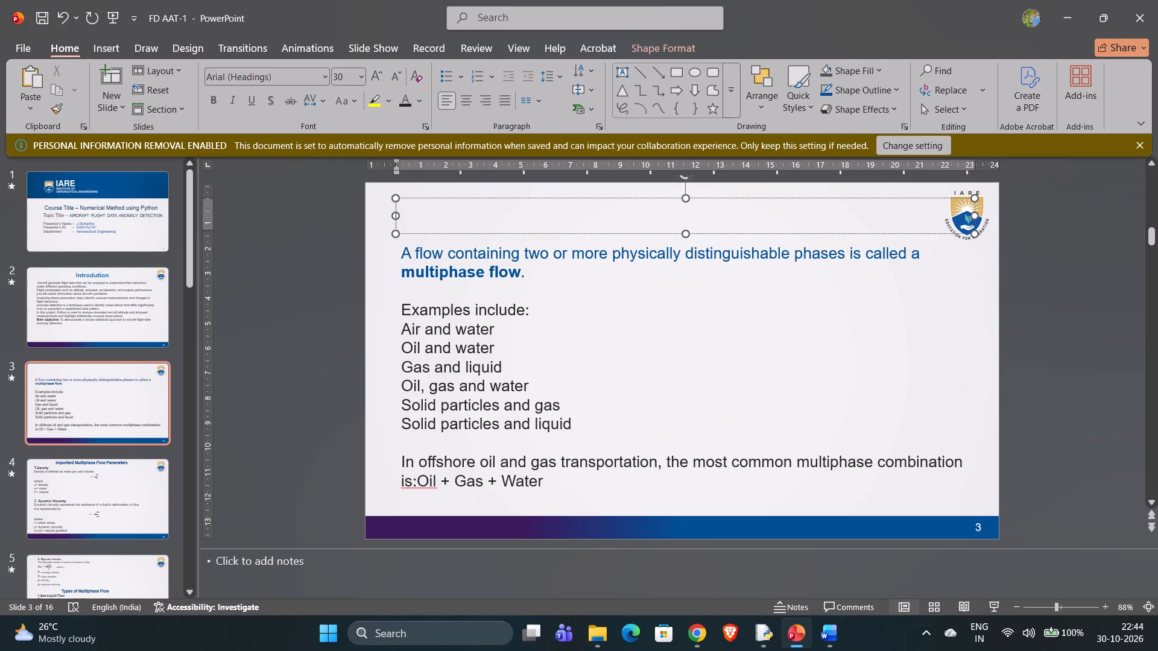
Delete slide 3's body text box about multiphase flow and its examples.
click(408, 252)
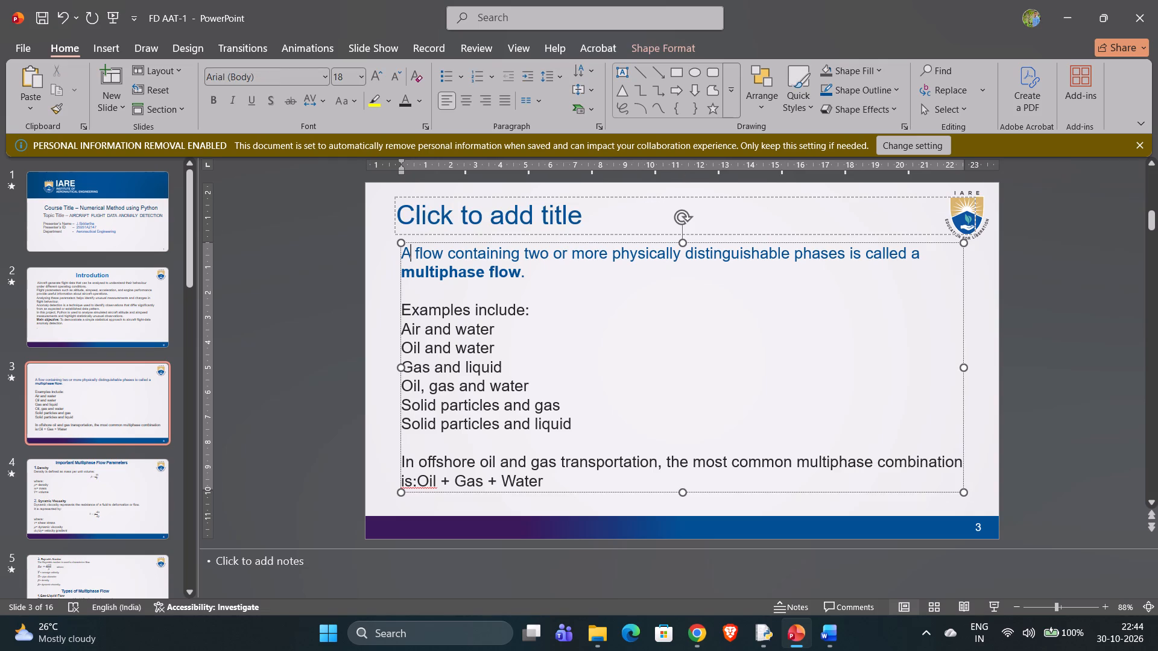
click(430, 242)
key(Delete)
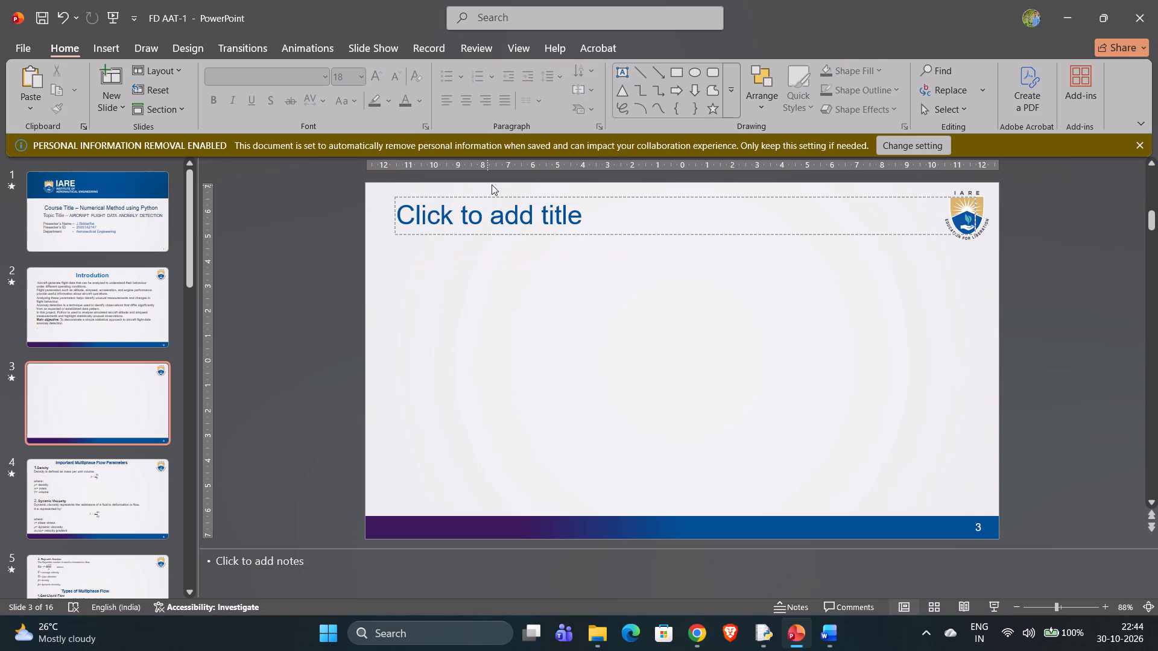
Paste the copied flight data overview into slide 3's empty title placeholder at 12 pt and move the box down fully onto the slide.
click(492, 215)
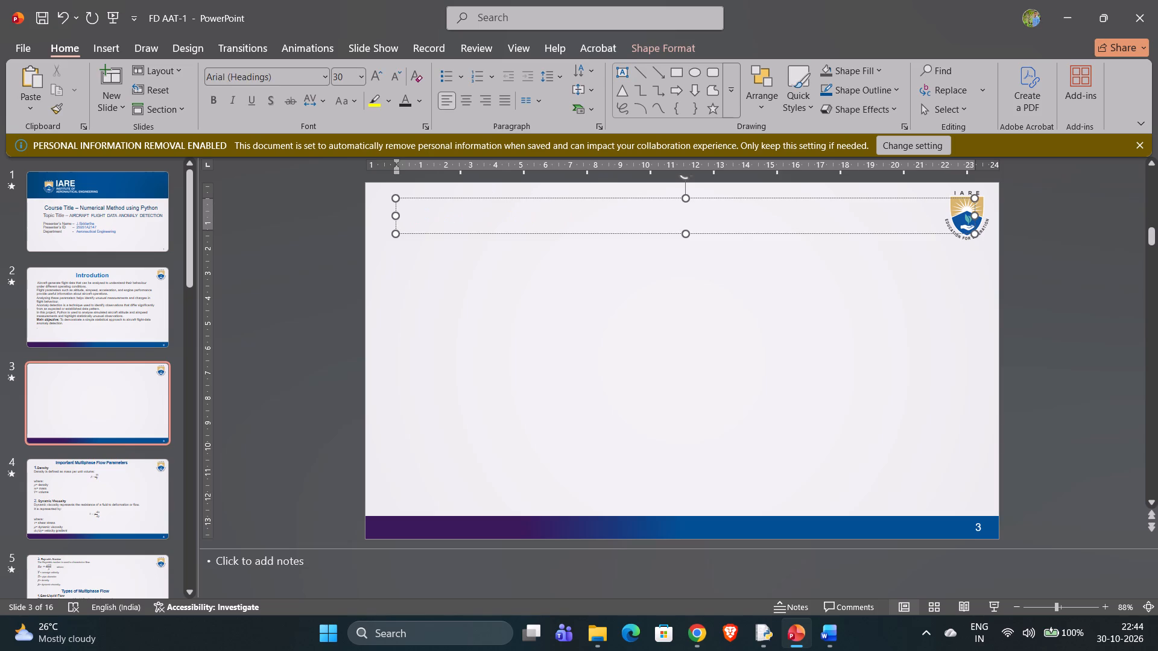
triple_click(398, 83)
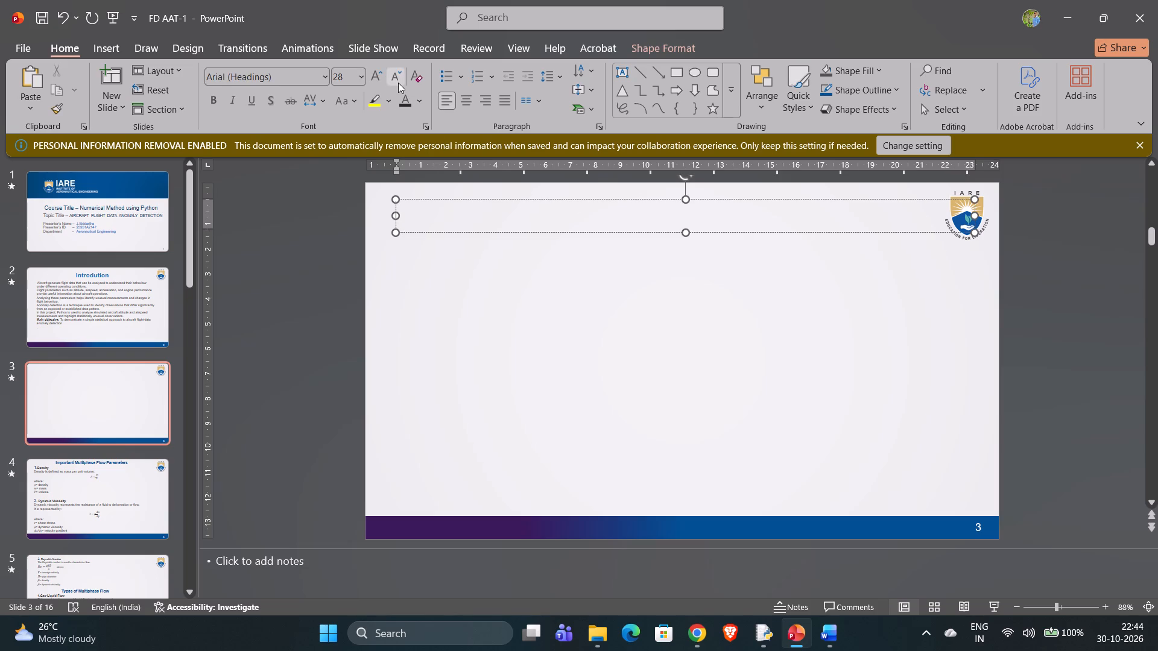
triple_click(398, 83)
click(398, 83)
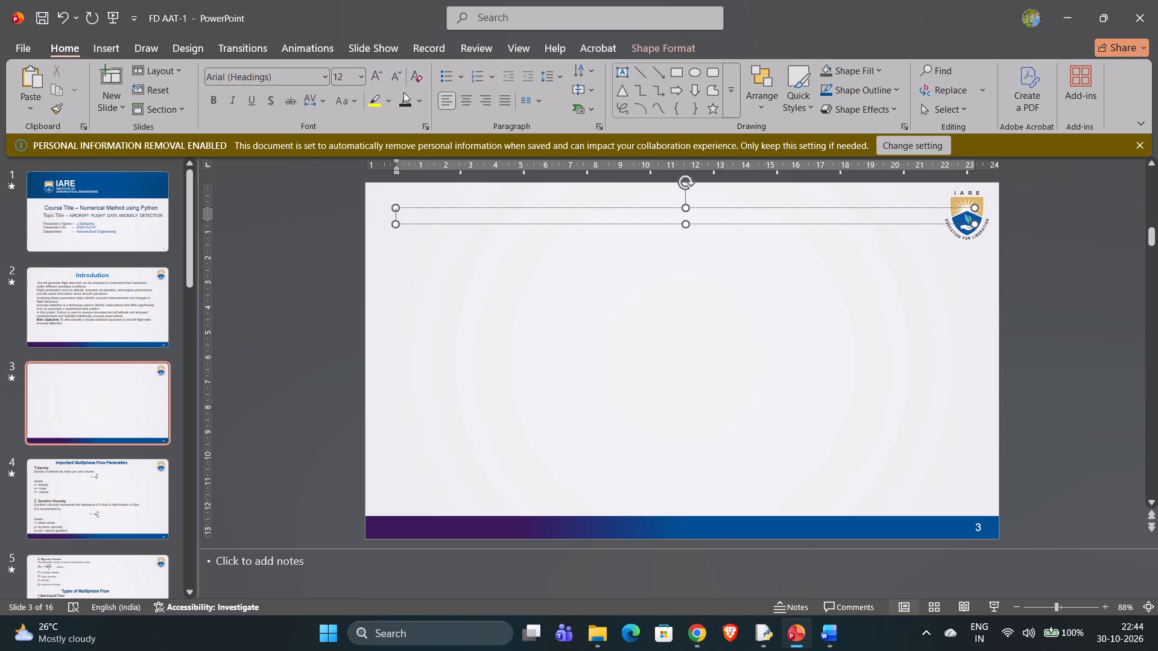
click(405, 103)
click(419, 212)
key(ctrl+v)
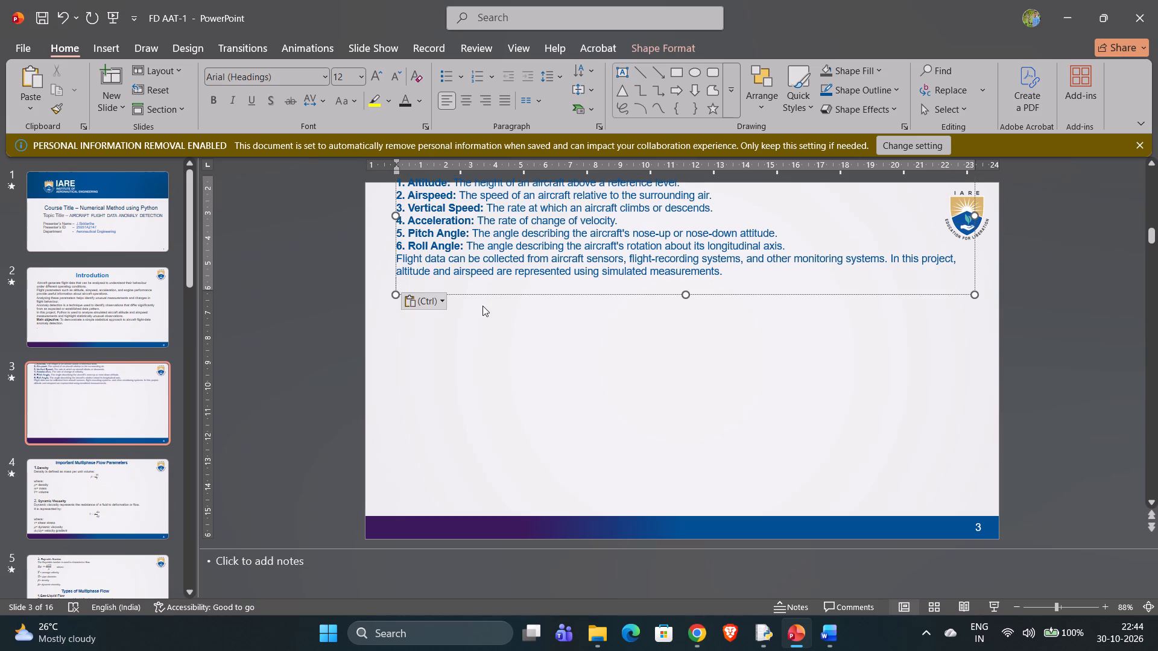
drag(485, 294, 484, 369)
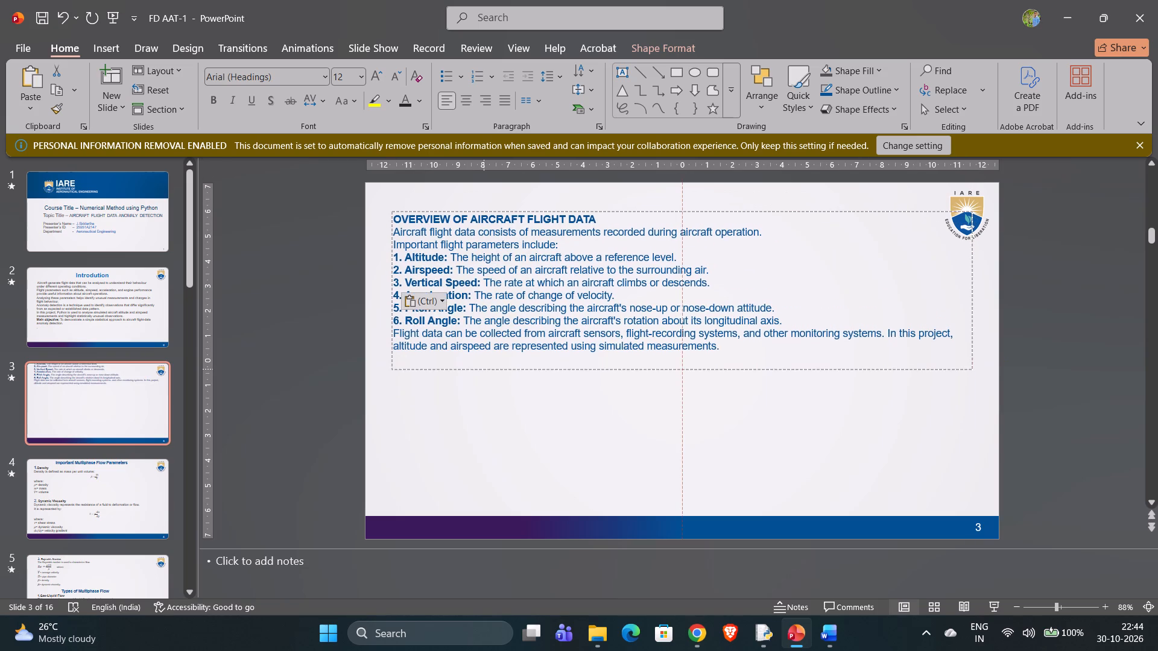
drag(484, 369, 483, 351)
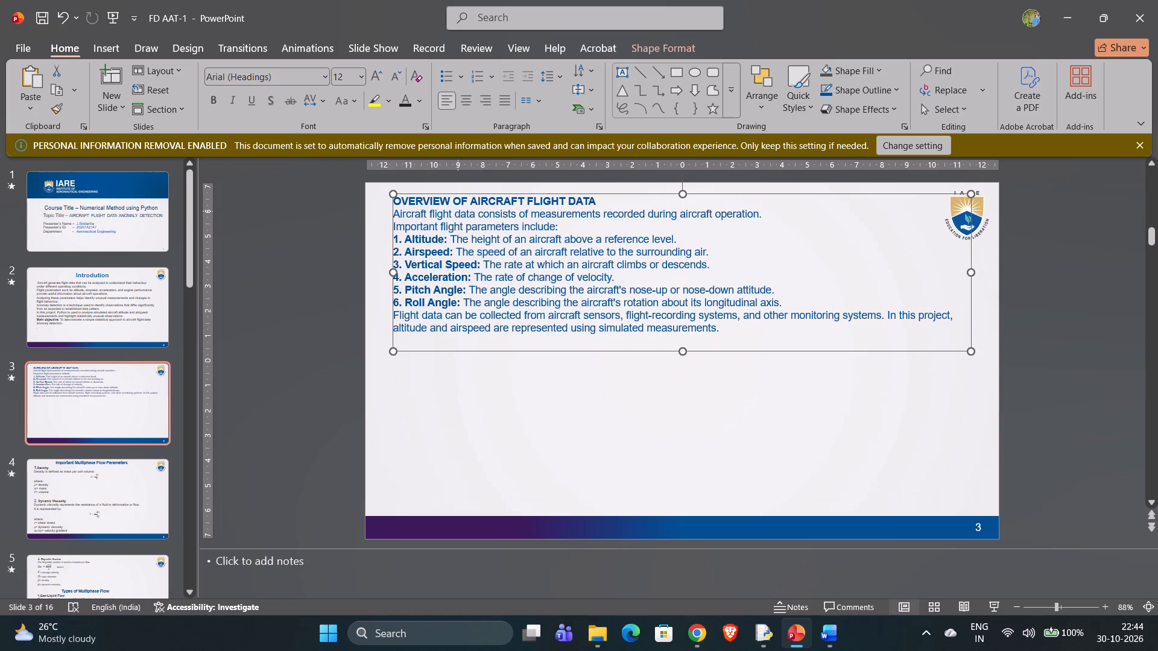
Enlarge all of slide 3's pasted overview text to 20 pt and change its font colour to near-black.
click(384, 75)
click(384, 75)
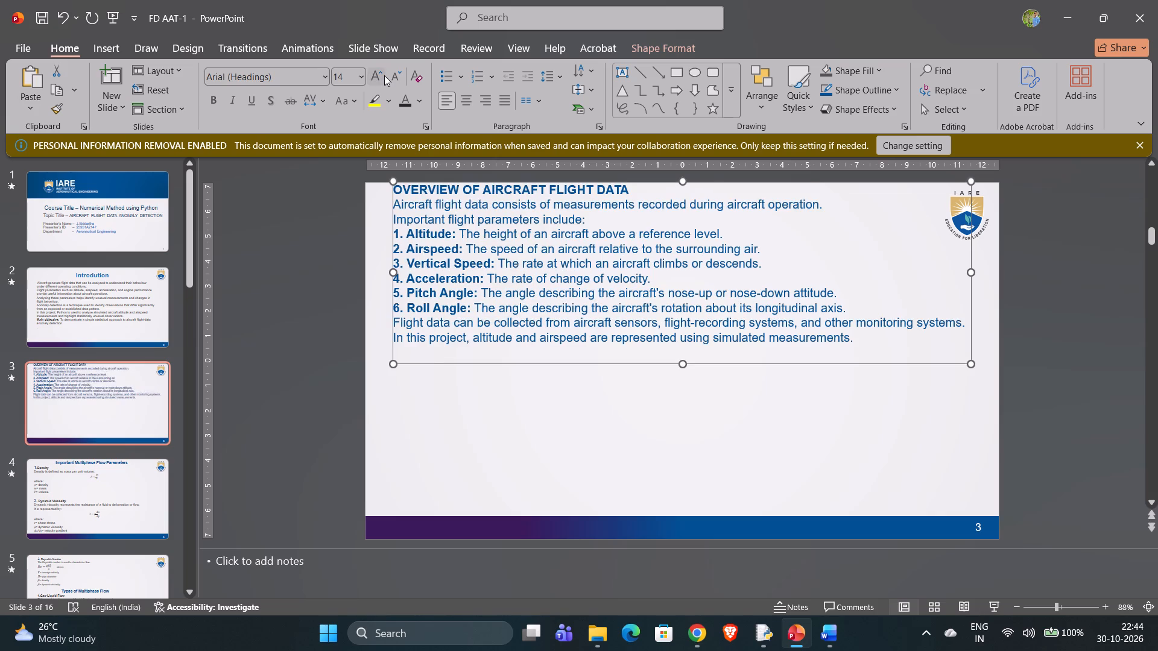
click(384, 75)
click(384, 75)
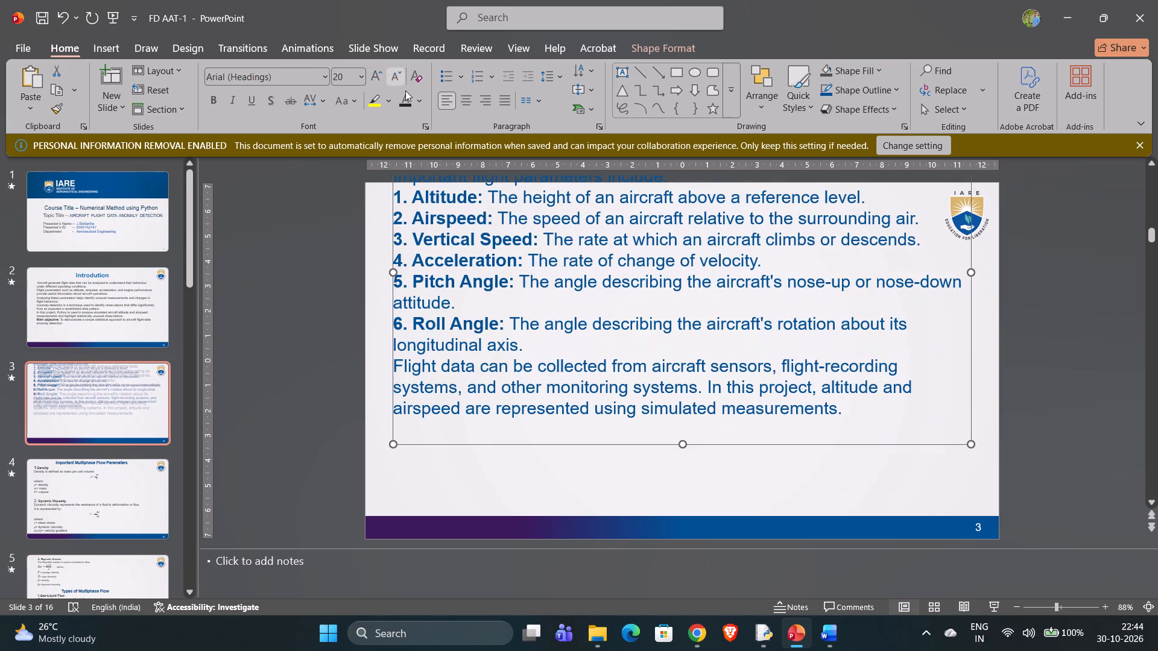
click(406, 105)
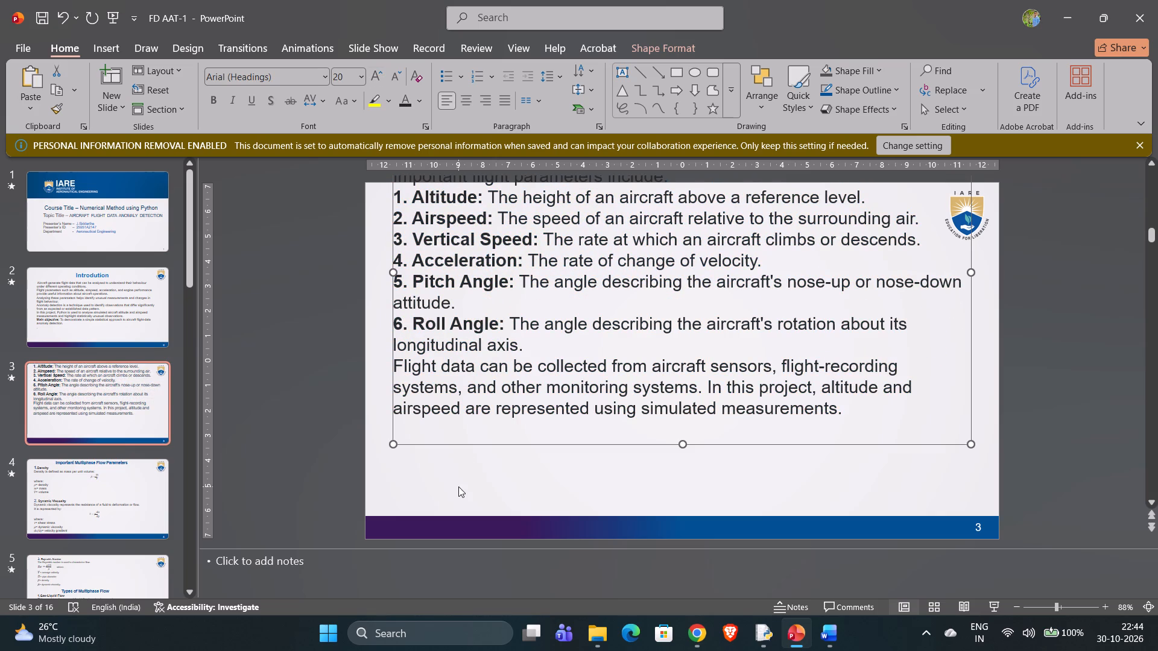
Fit the overview on slide 3 by reducing its text to 18 pt and repositioning the box near the slide's top edge.
drag(464, 448, 451, 523)
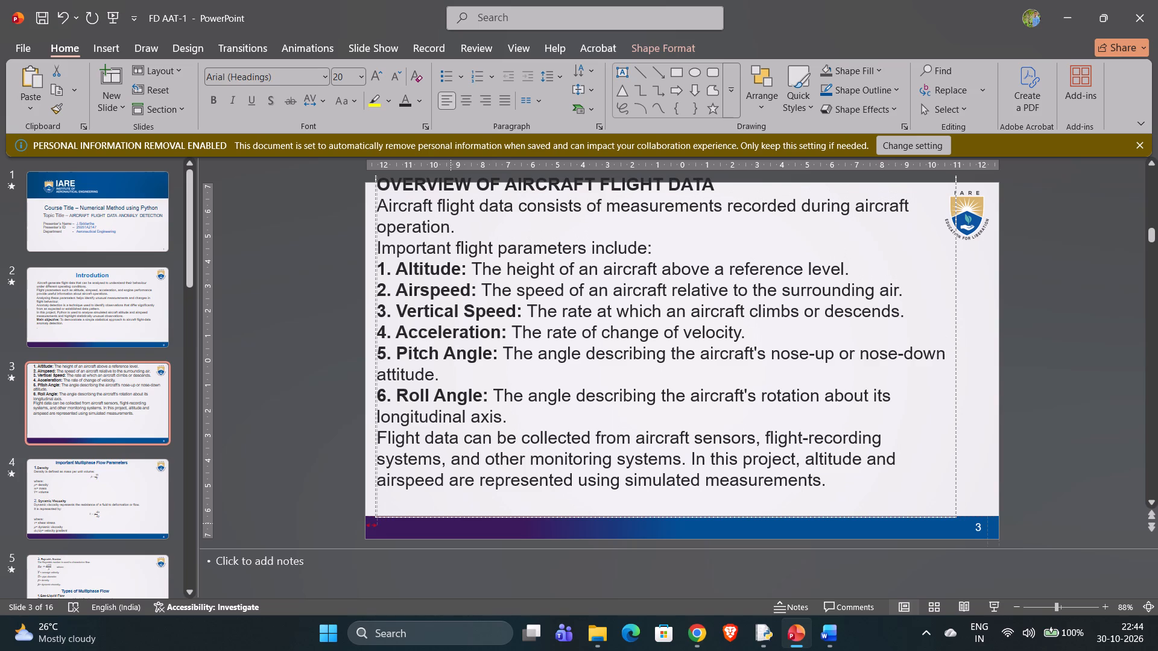
drag(451, 523, 453, 533)
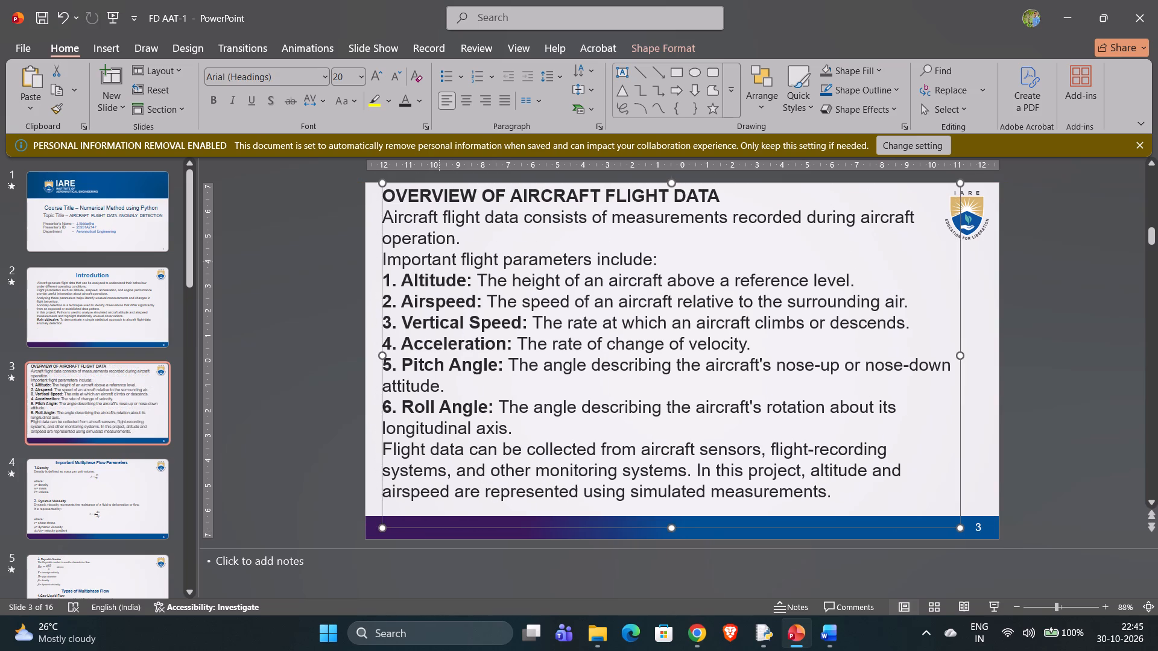
click(392, 75)
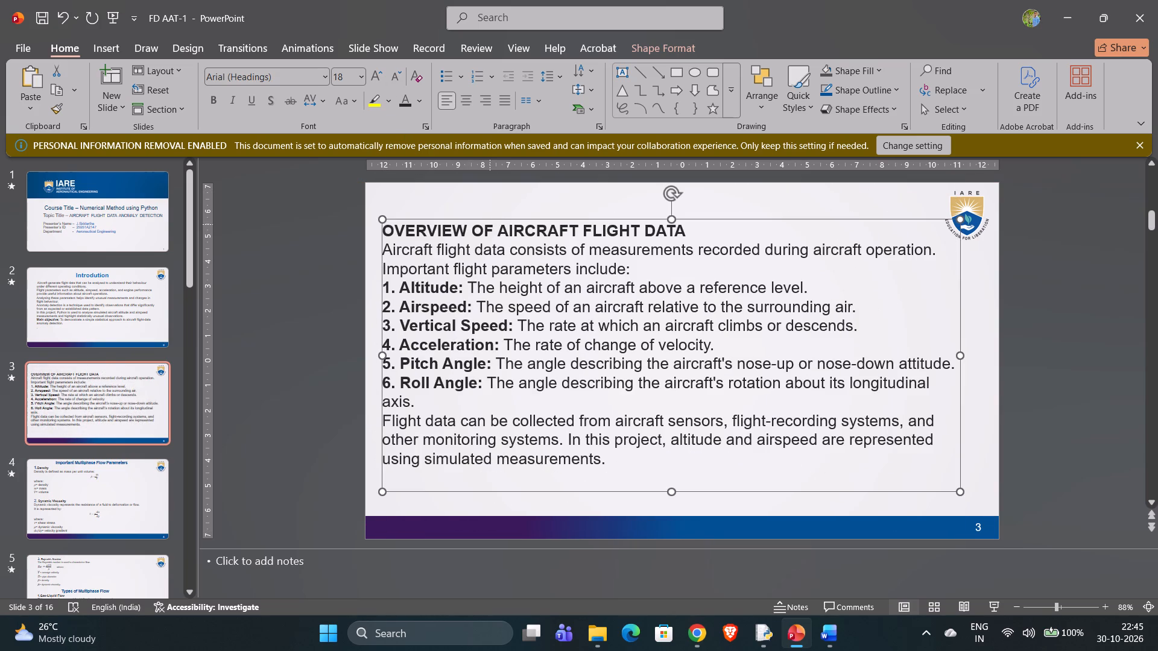
drag(490, 218, 482, 190)
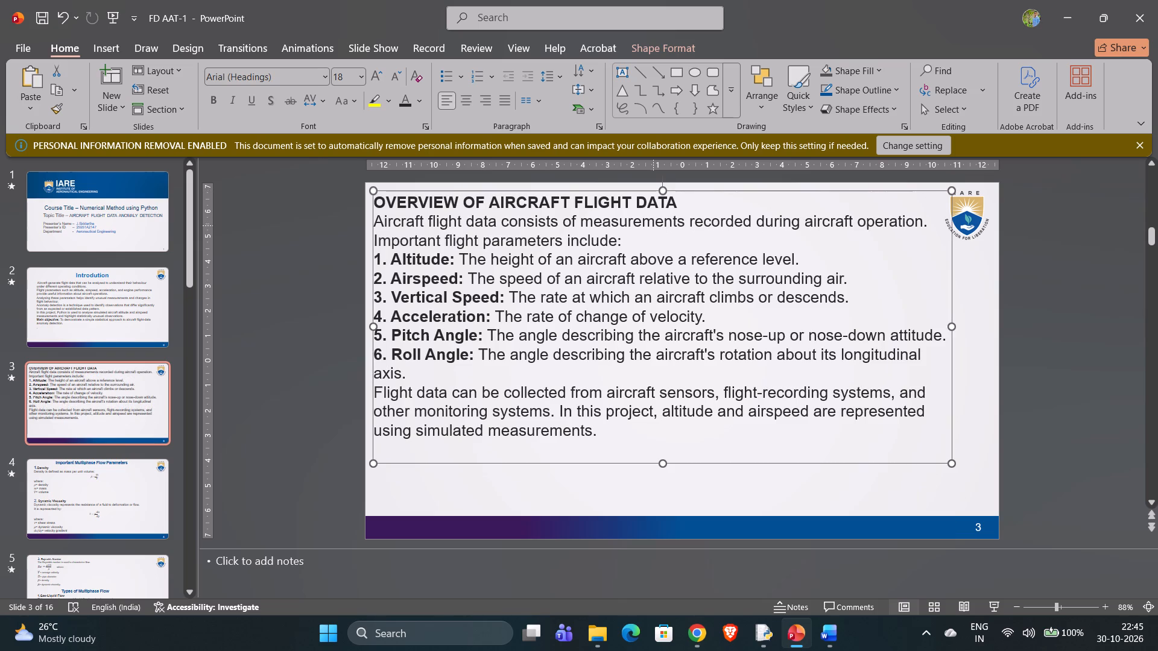
Change the font colour of the "OVERVIEW OF AIRCRAFT FLIGHT DATA" heading on slide 3 to the recently used blue.
drag(675, 200, 403, 189)
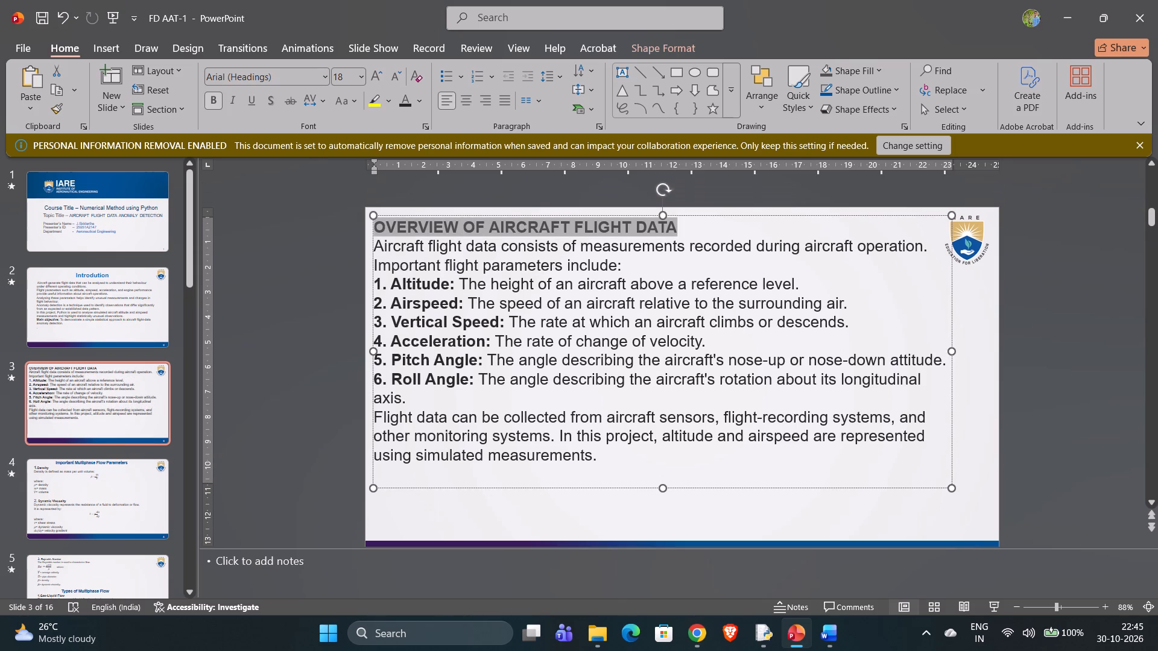
drag(403, 189, 378, 227)
drag(378, 227, 377, 229)
click(408, 103)
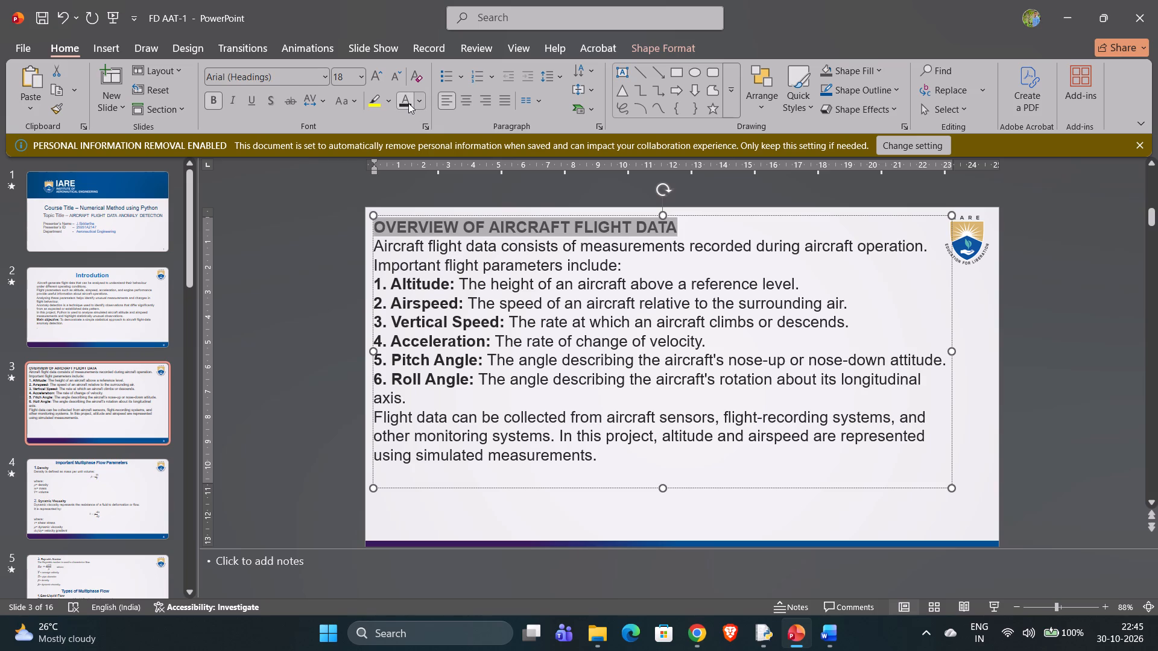
click(421, 106)
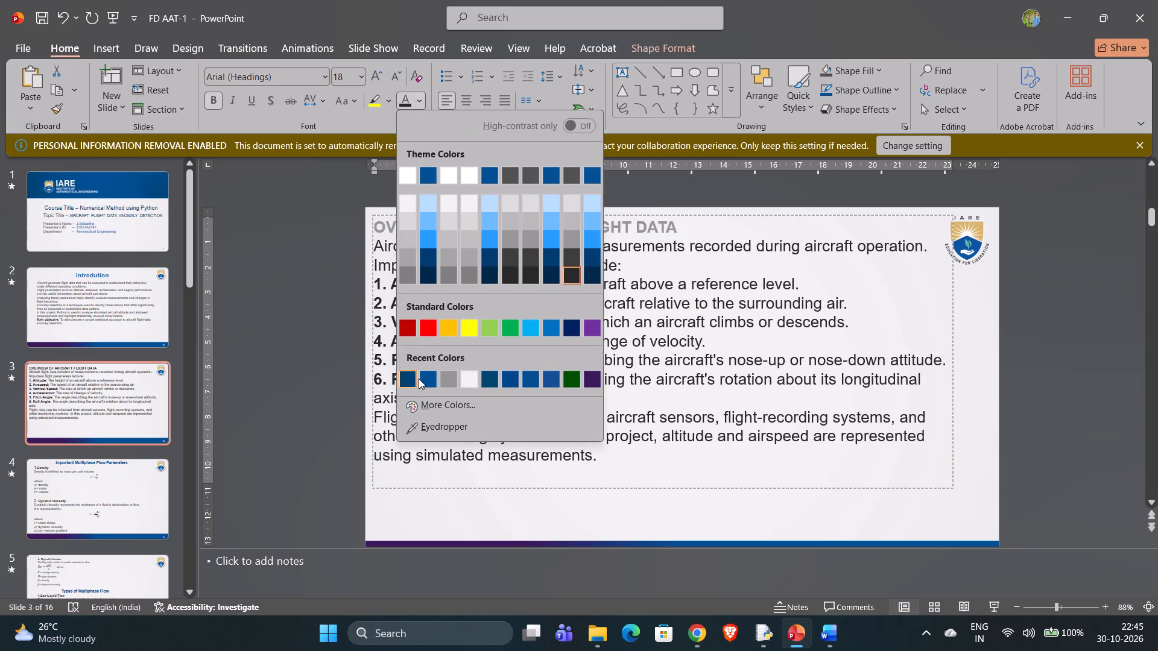
click(428, 377)
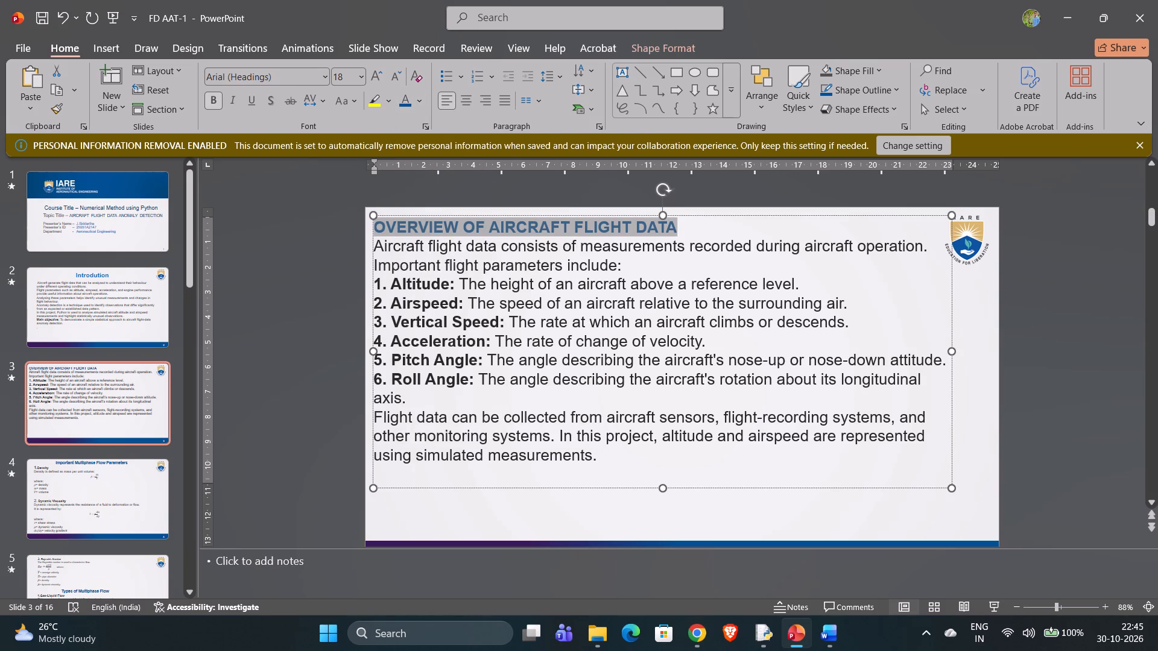
Insert a blank line below slide 3's heading and move the text box slightly down from the slide's top edge.
click(695, 231)
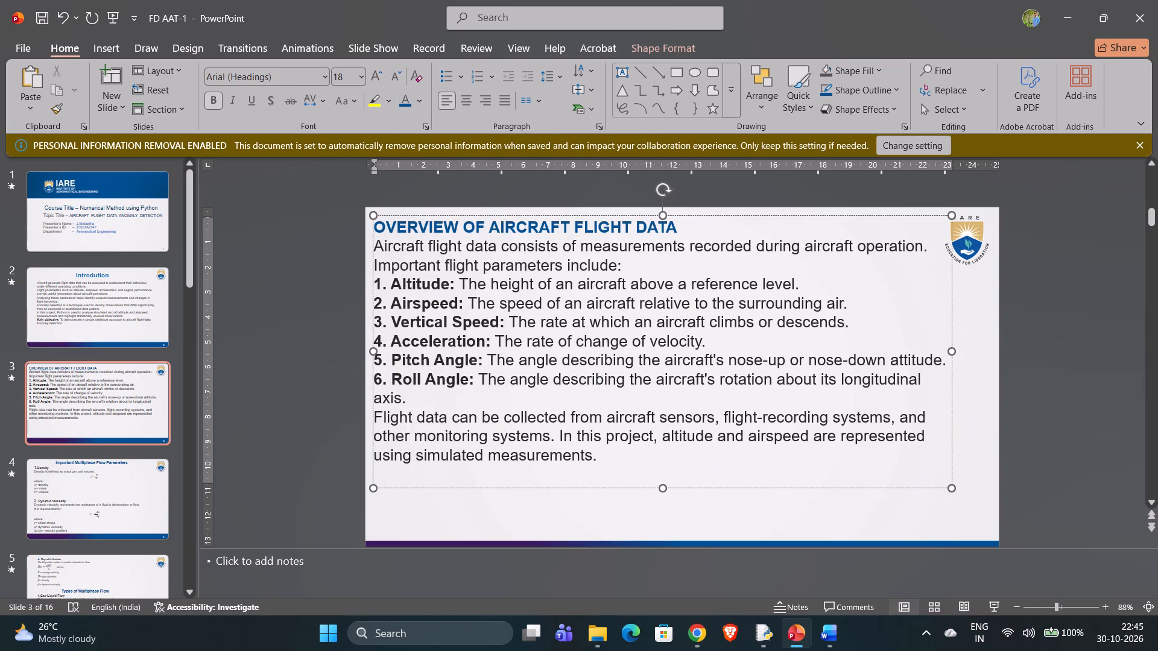
key(Return)
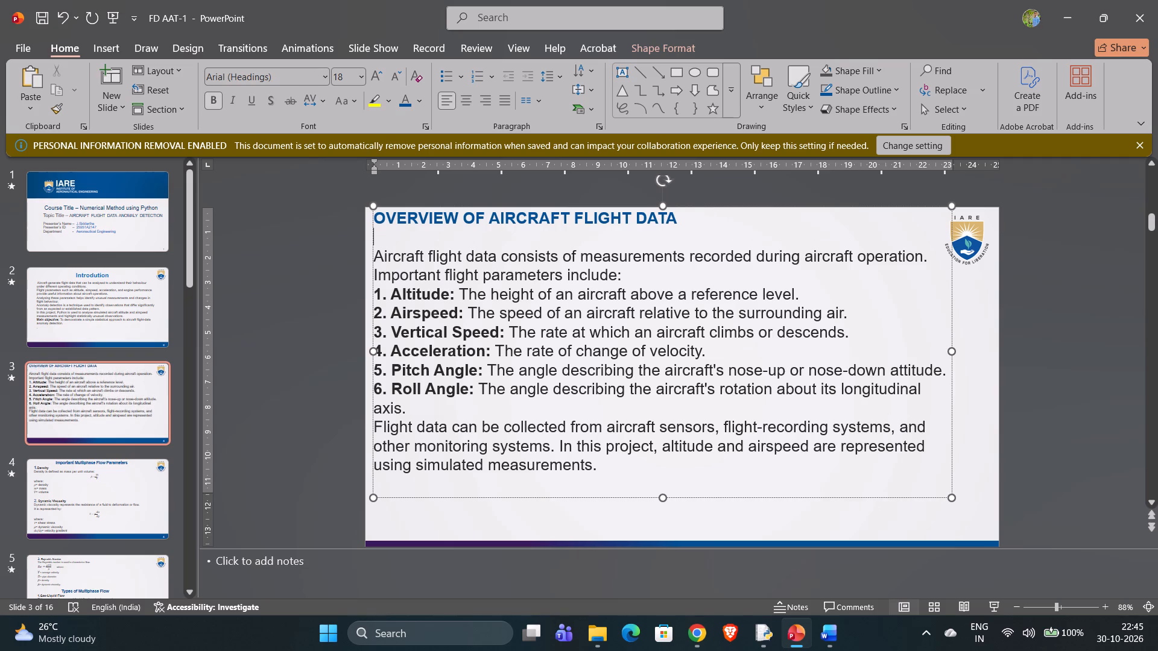
drag(697, 205, 696, 219)
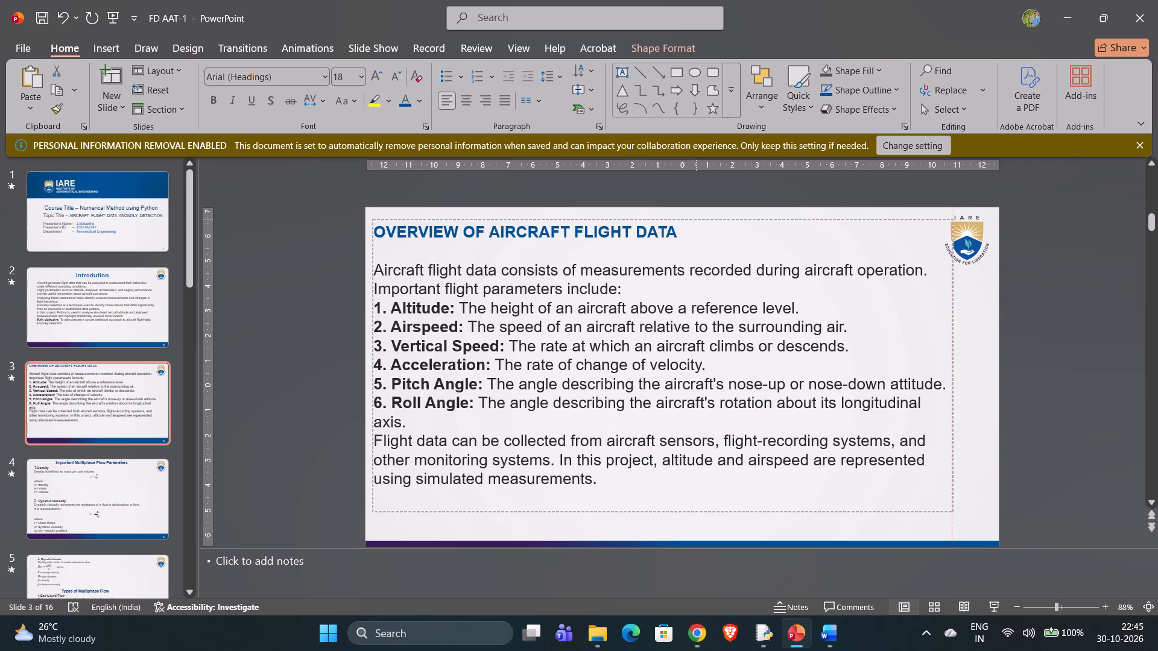
drag(696, 219, 696, 222)
click(344, 265)
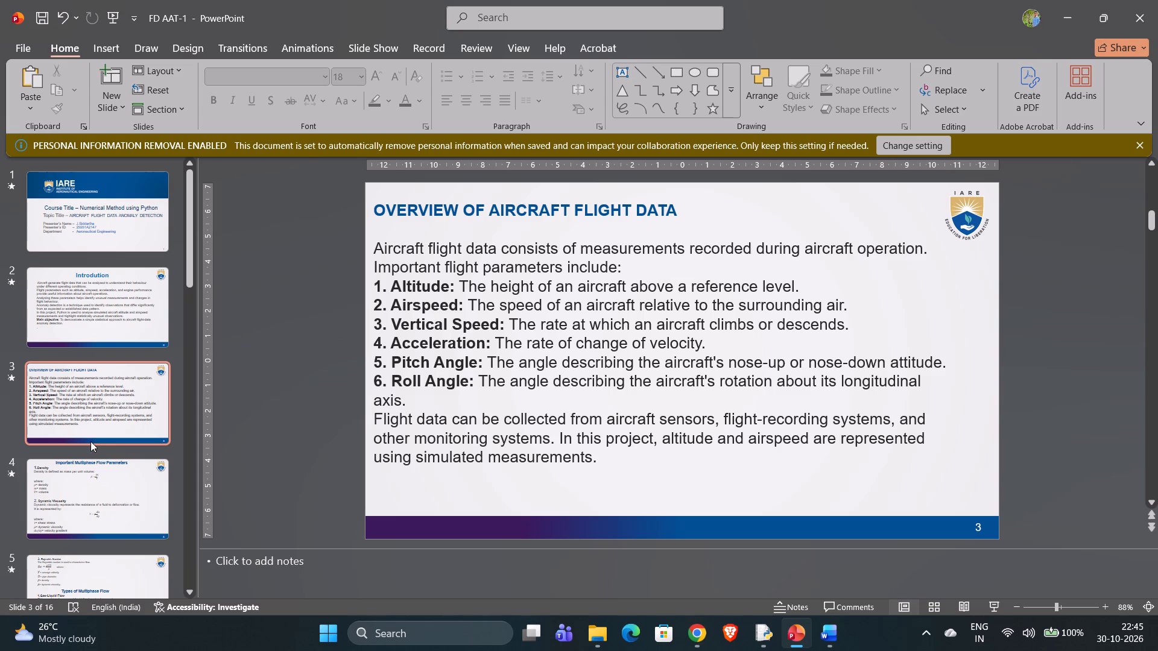
Open slide 4 for editing, switch to ChatGPT in Chrome and copy the slide 5 heading text "NEED FOR ANOMALY DETECTION".
click(83, 476)
click(504, 304)
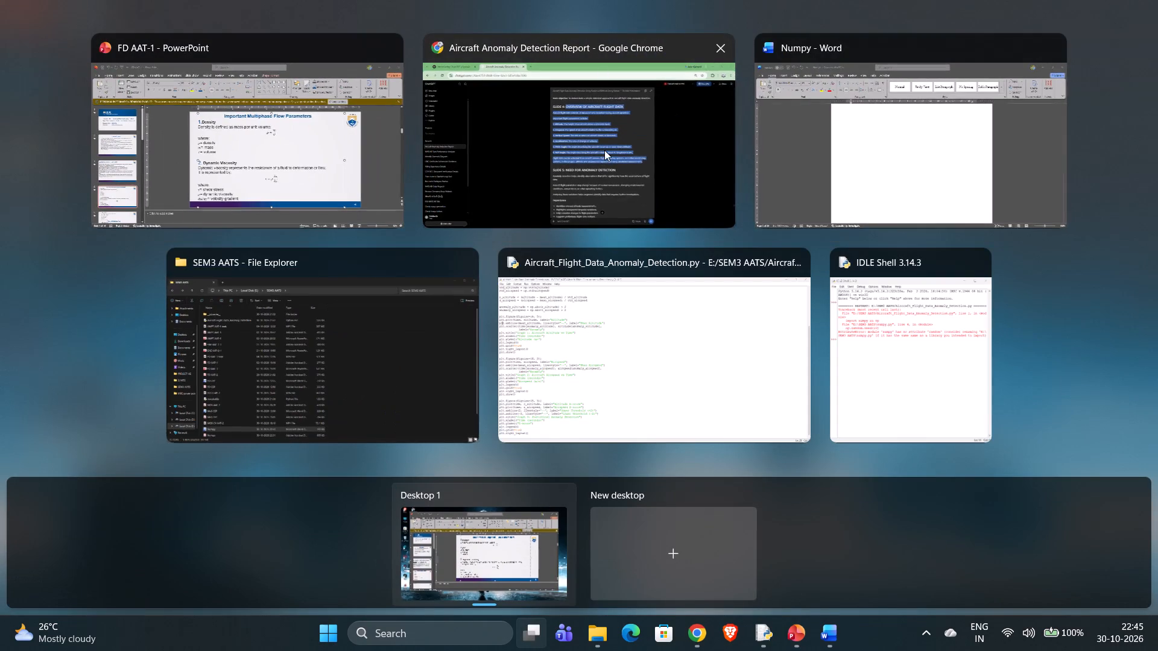
click(604, 150)
scroll(572, 377, down, 1)
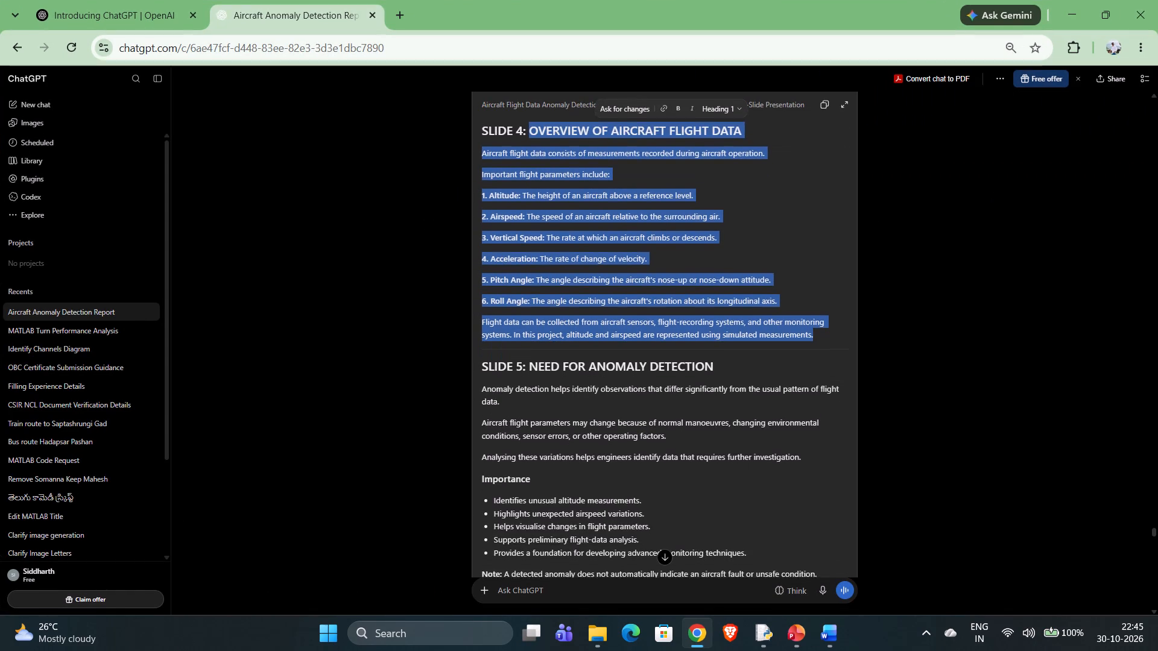
scroll(572, 377, down, 2)
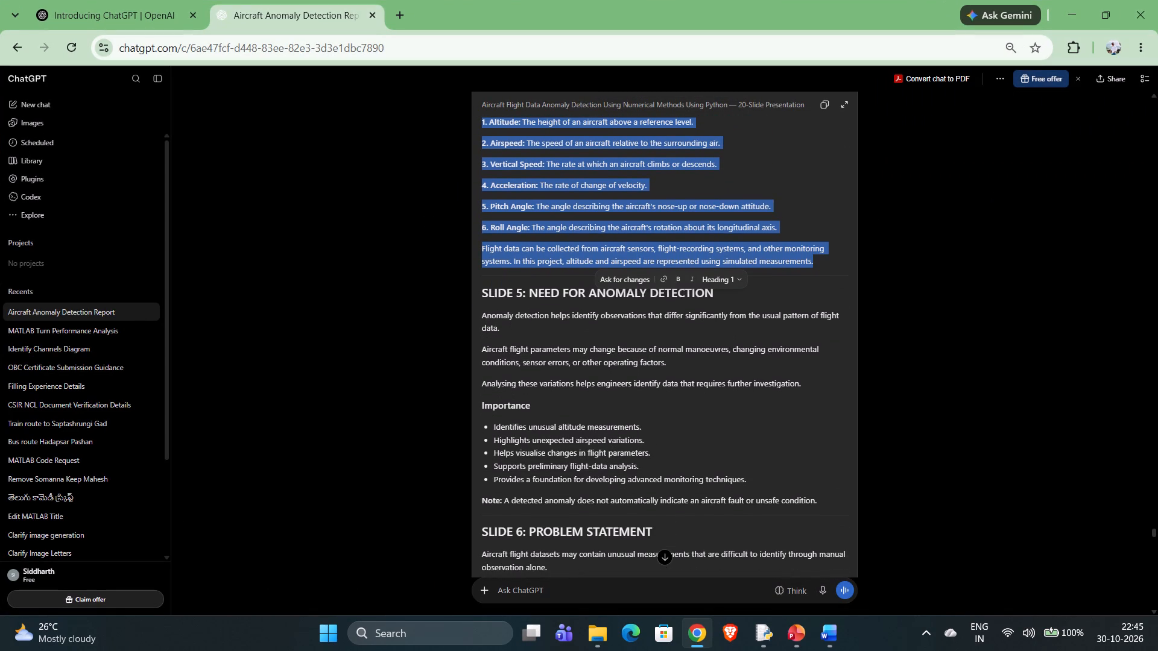
drag(528, 289, 719, 289)
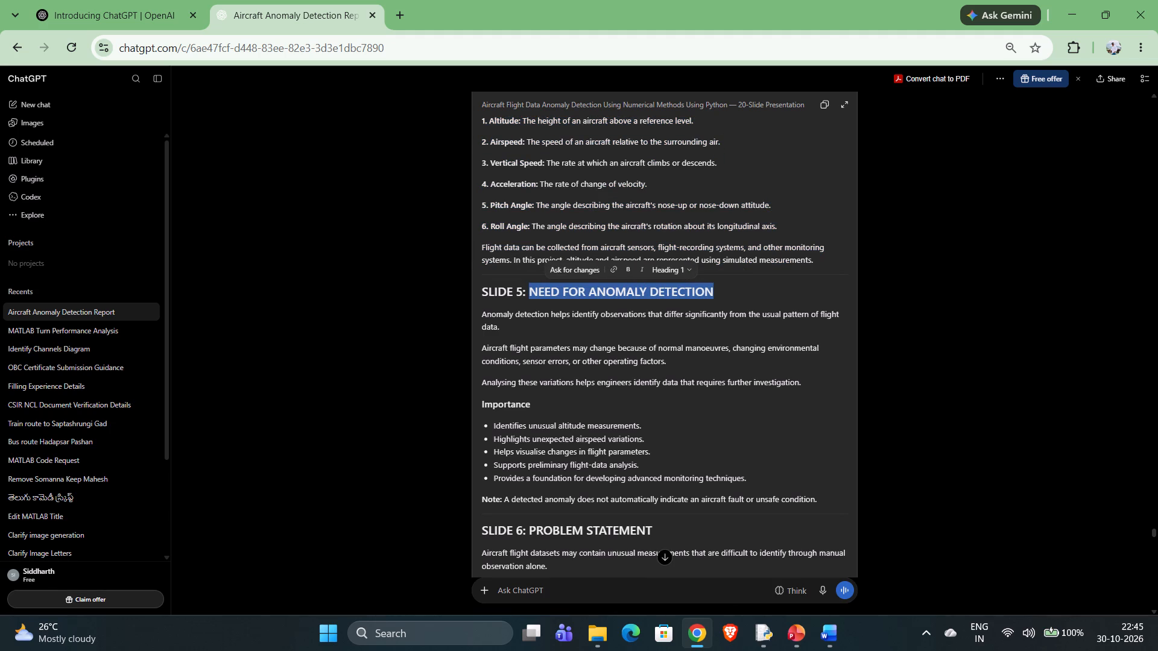
key(ctrl+c)
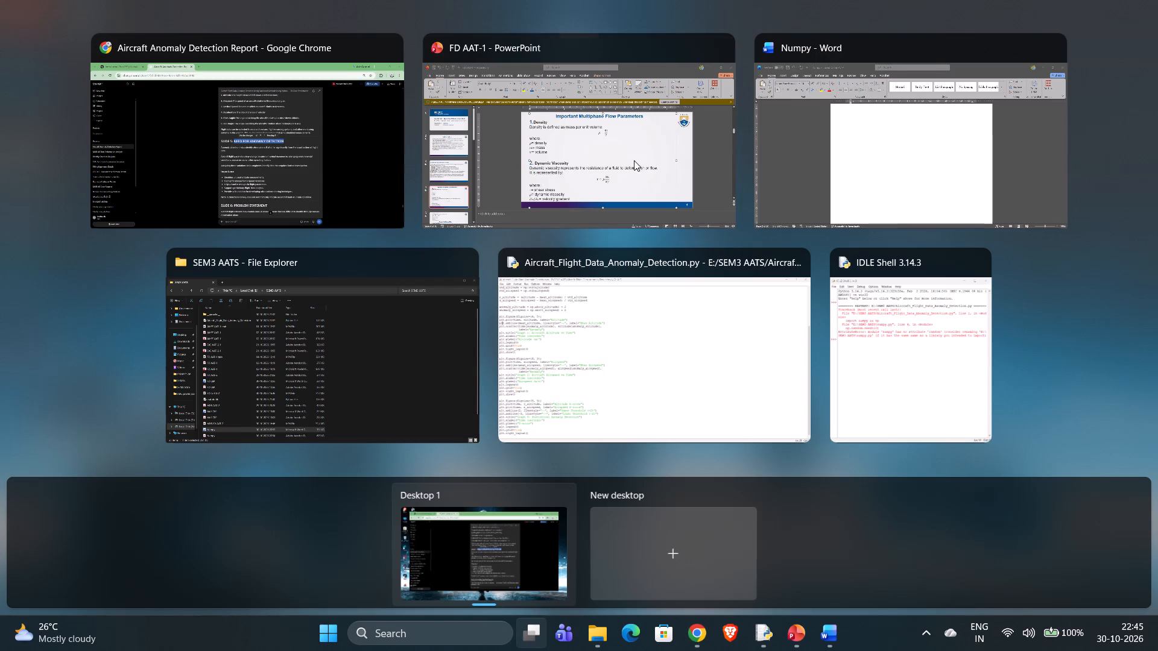
Back in PowerPoint, replace slide 4's heading "Important Multiphase Flow Parameters" with the copied "NEED FOR ANOMALY DETECTION".
click(598, 137)
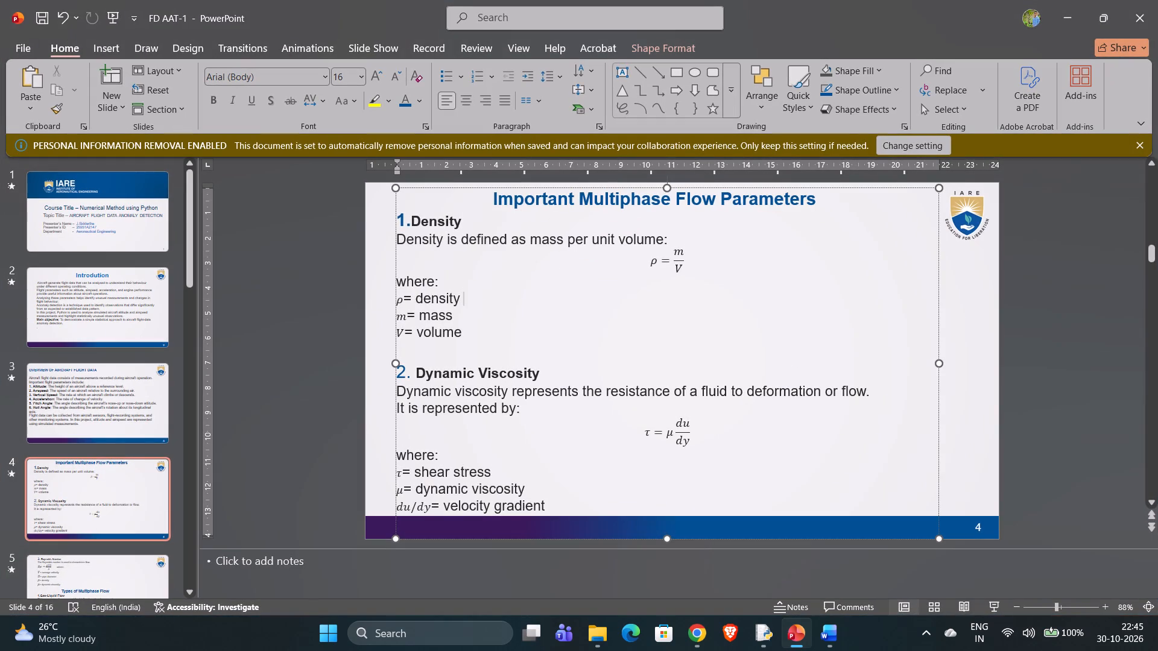
drag(580, 198, 773, 201)
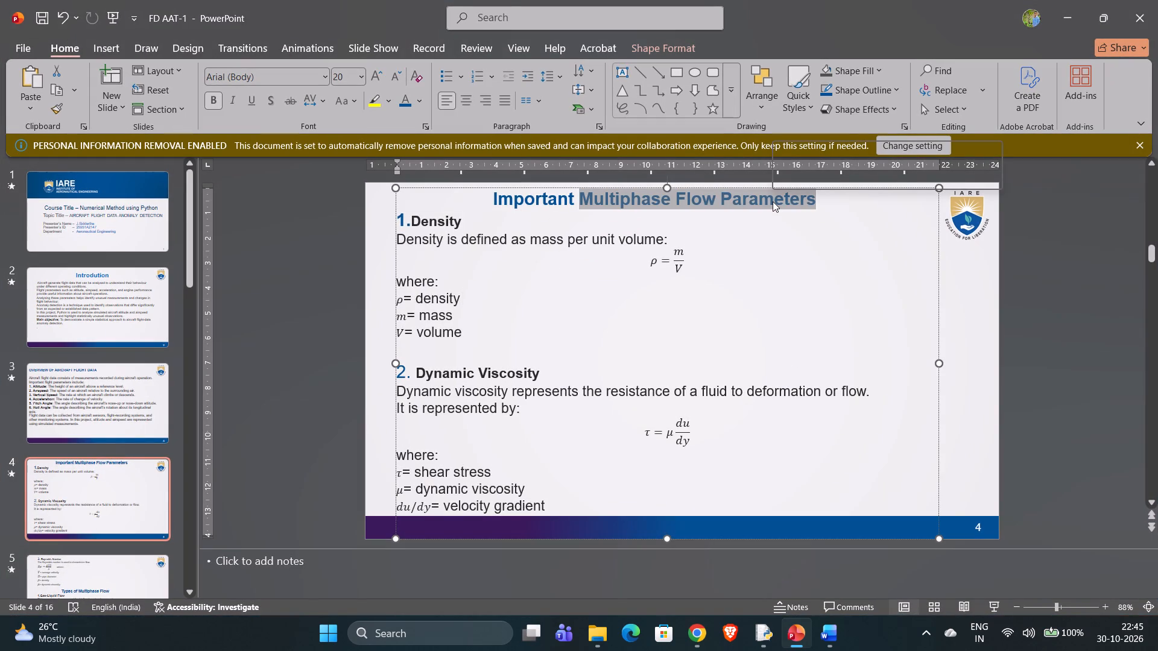
key(BackSpace)
key(ctrl+v)
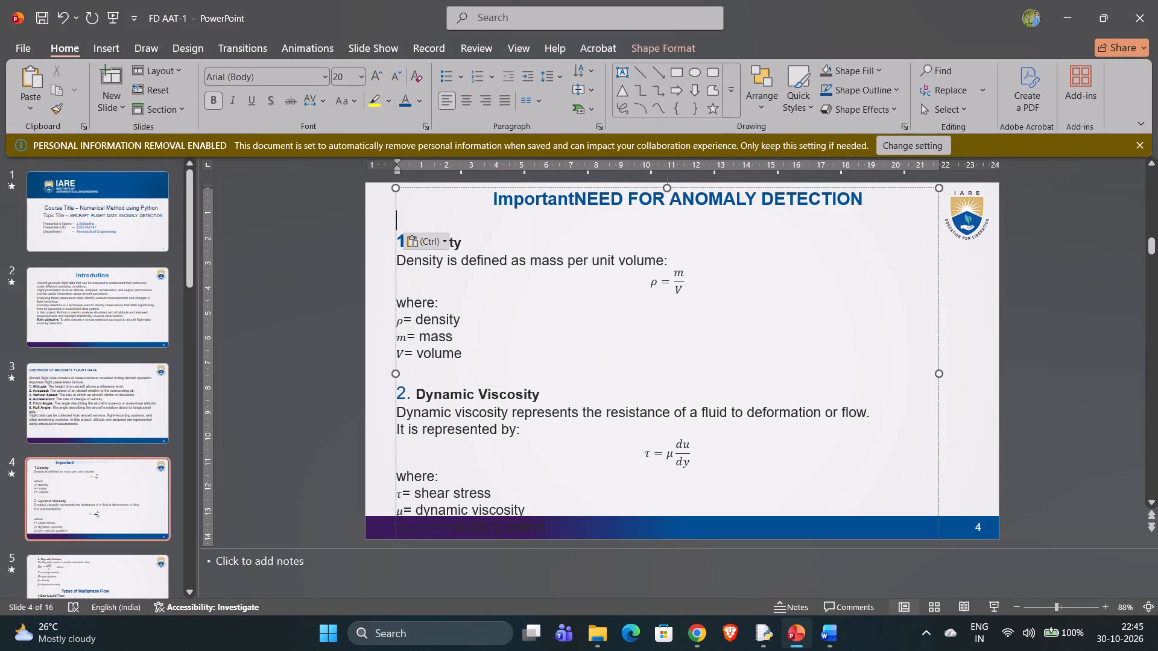
click(576, 201)
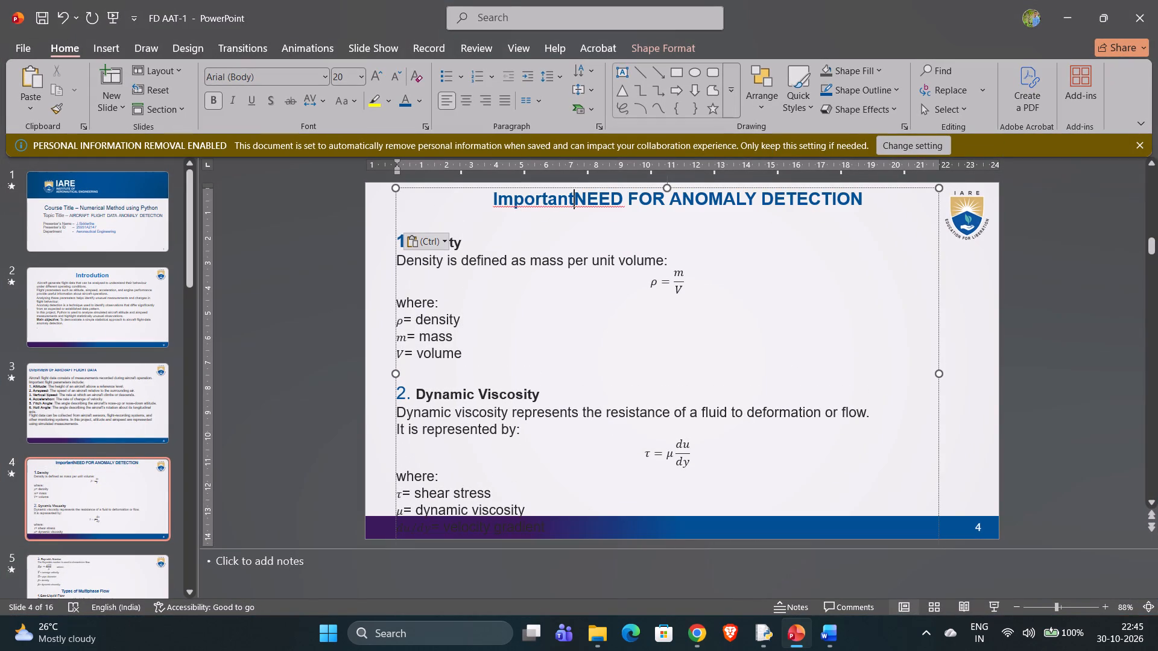
key(BackSpace)
key(BackSpace)
key(BackSpace)
key(BackSpace)
key(BackSpace)
key(BackSpace)
key(BackSpace)
key(BackSpace)
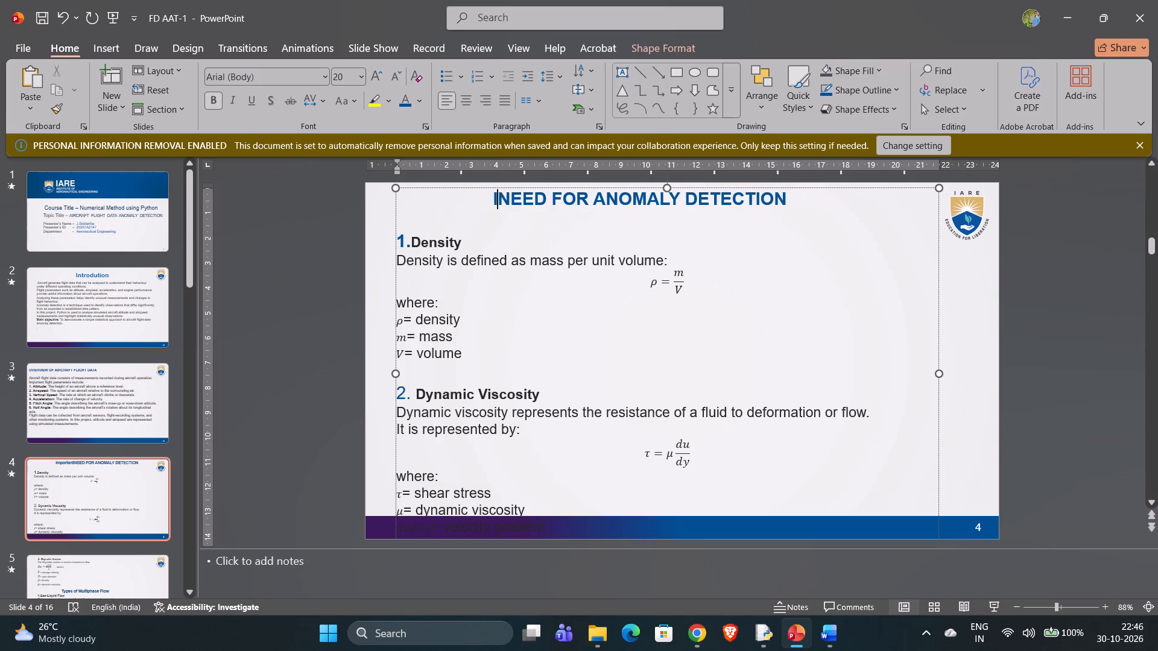
key(BackSpace)
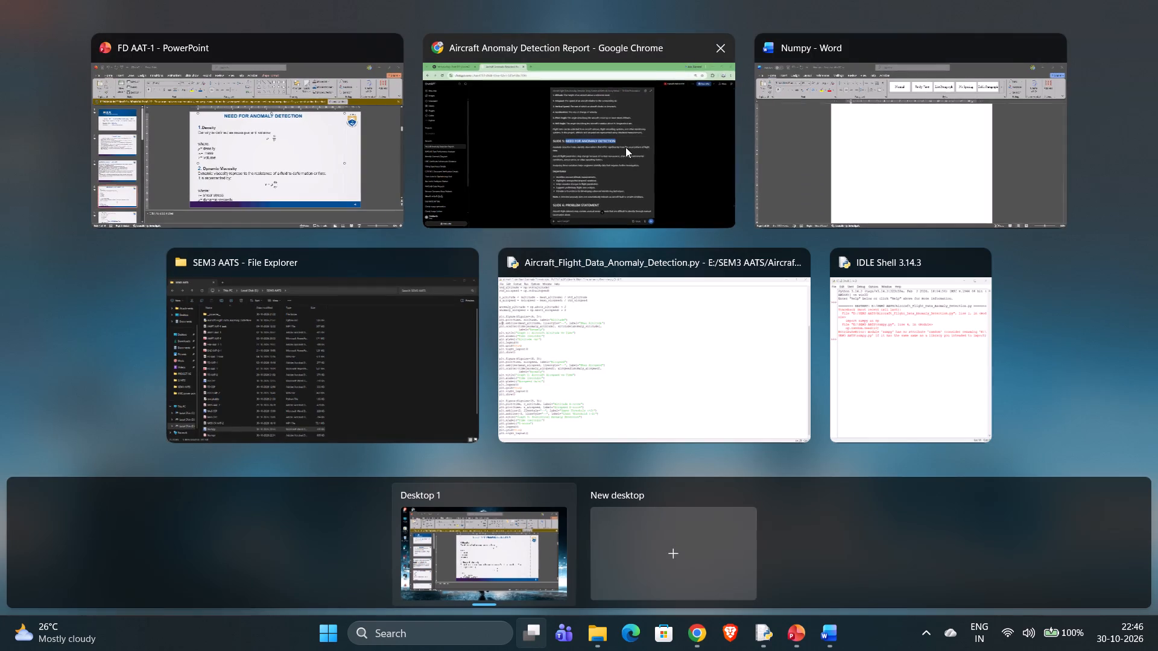
In ChatGPT in Chrome, copy the slide 5 body text from "Anomaly detection helps" through the last Importance bullet, excluding the note.
click(625, 147)
scroll(625, 147, down, 2)
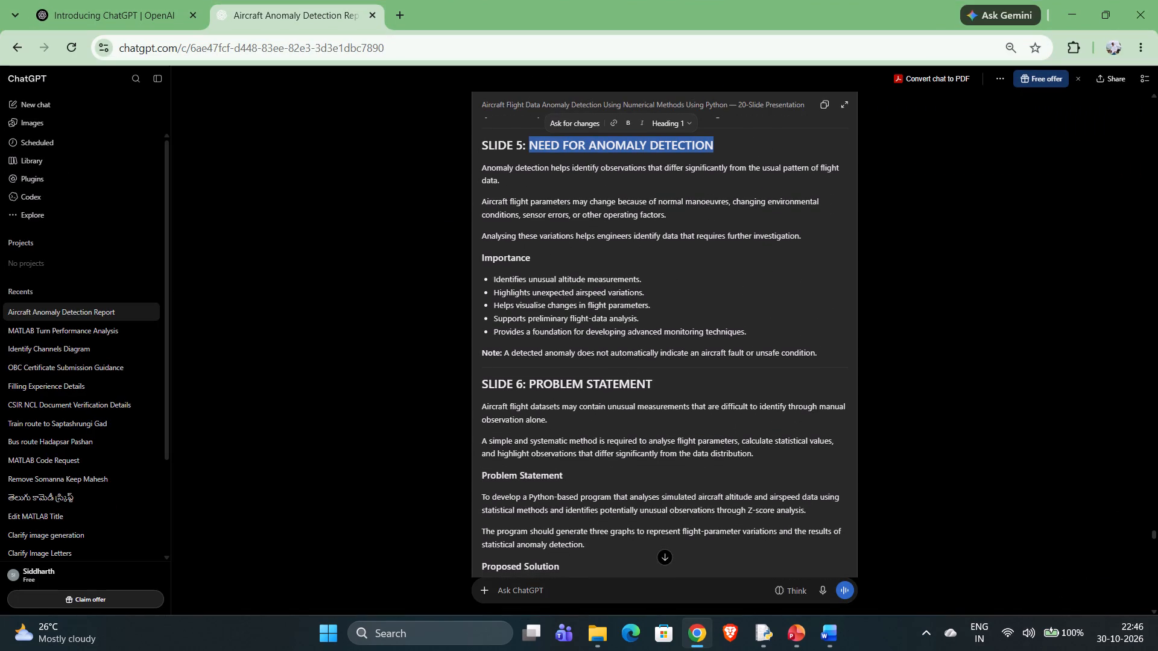
drag(481, 171, 722, 388)
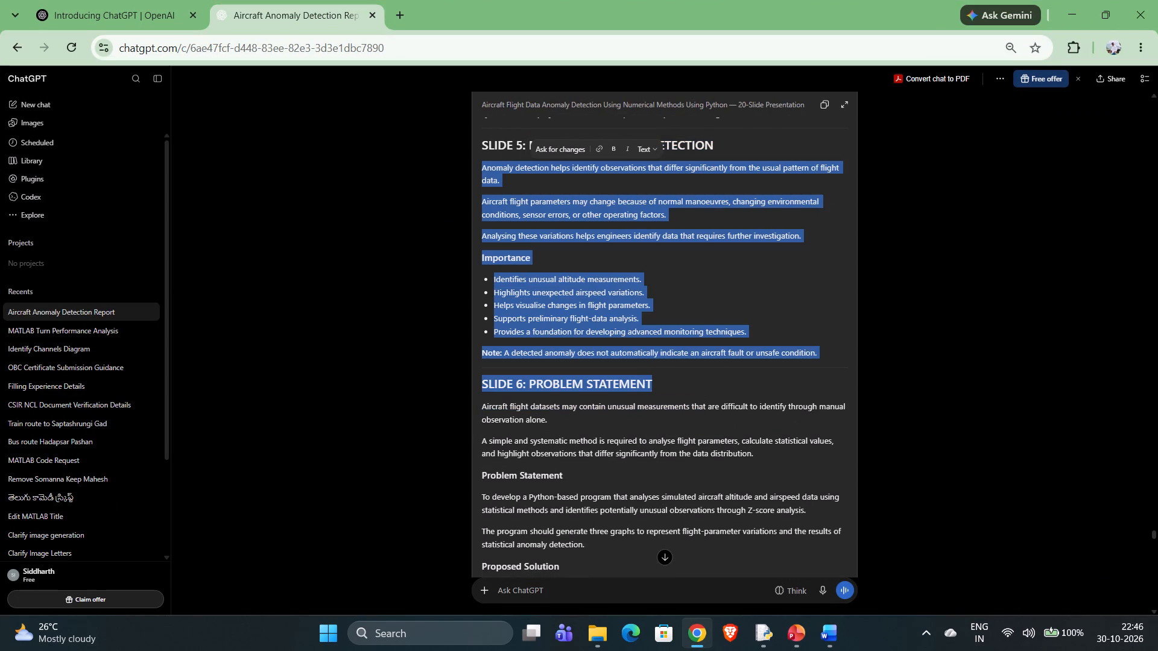
drag(722, 388, 751, 329)
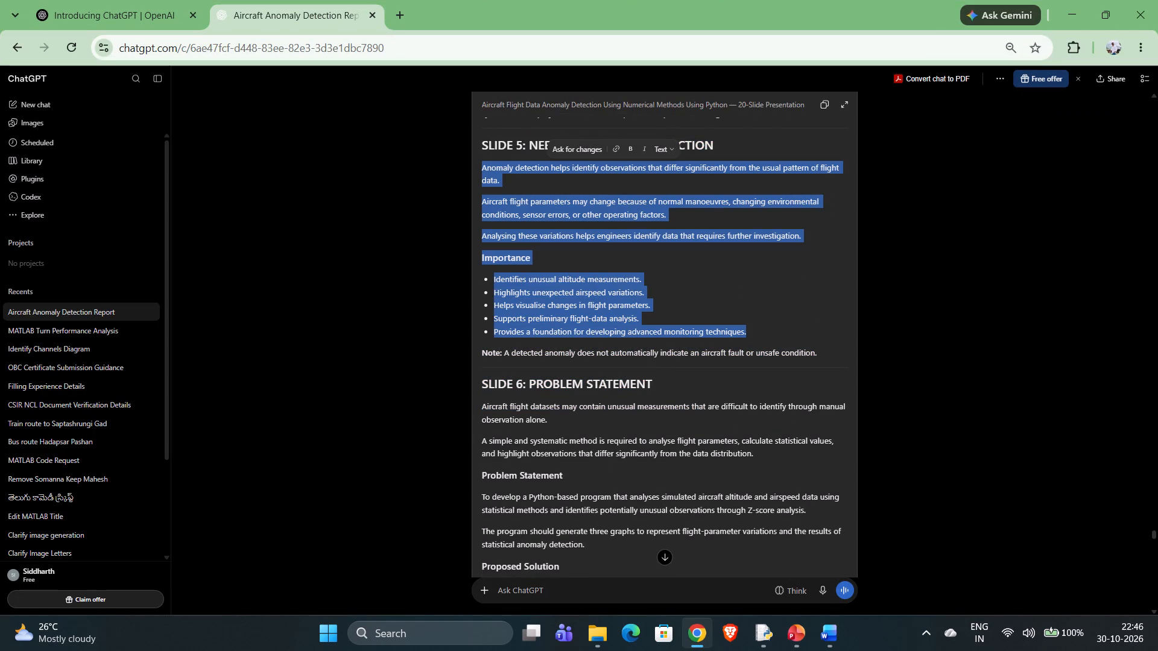
key(ctrl+c)
Return to PowerPoint and paste the copied text at 18 pt below slide 4's heading, leaving a blank line between them.
click(588, 173)
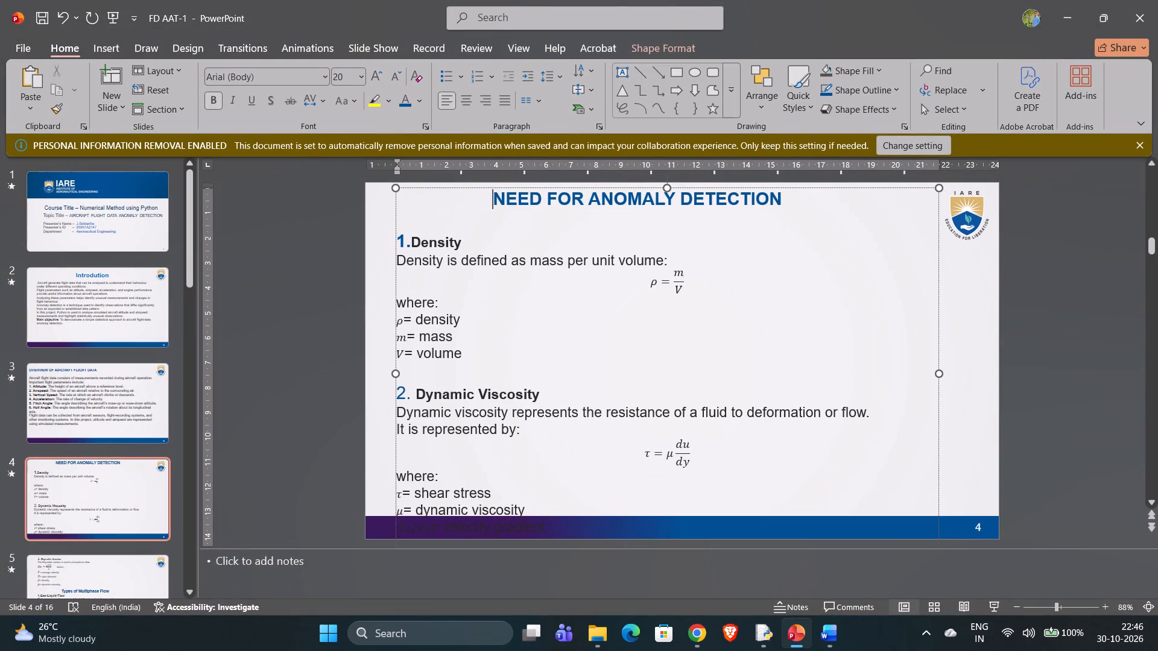
click(780, 200)
key(Return)
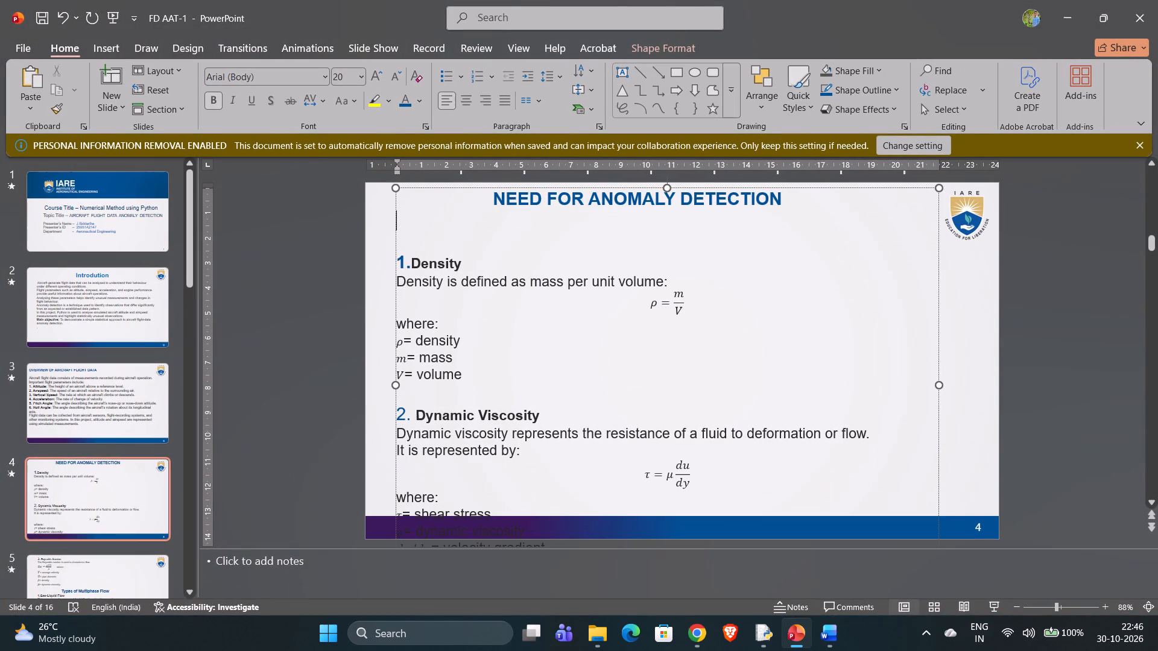
key(Return)
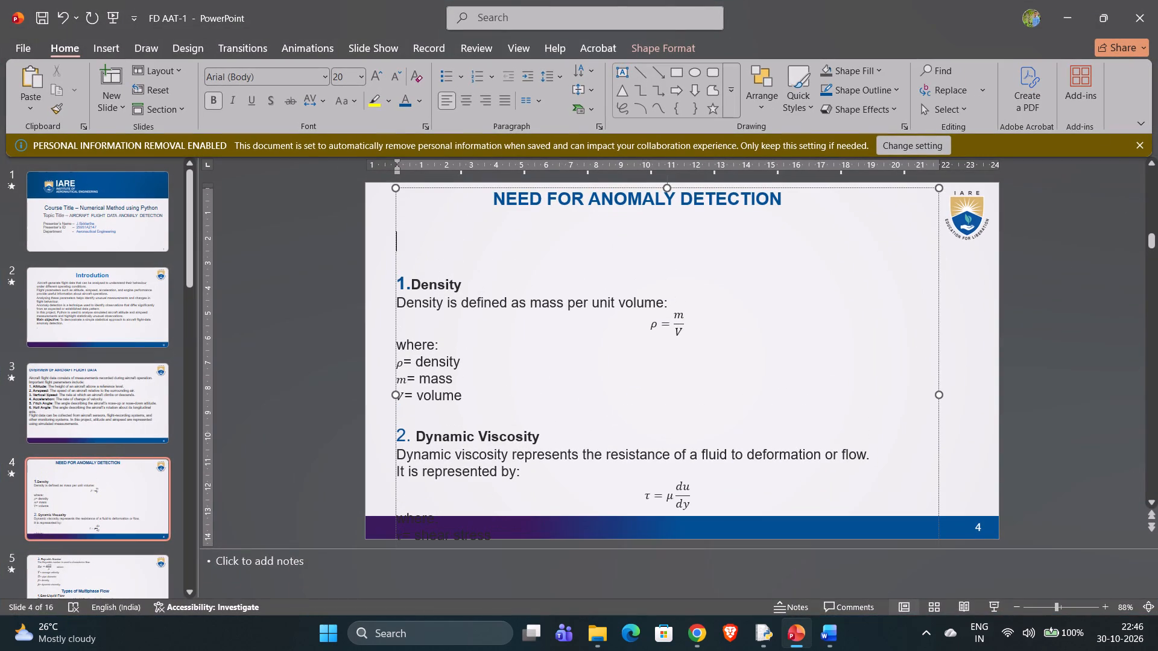
click(401, 73)
click(401, 73)
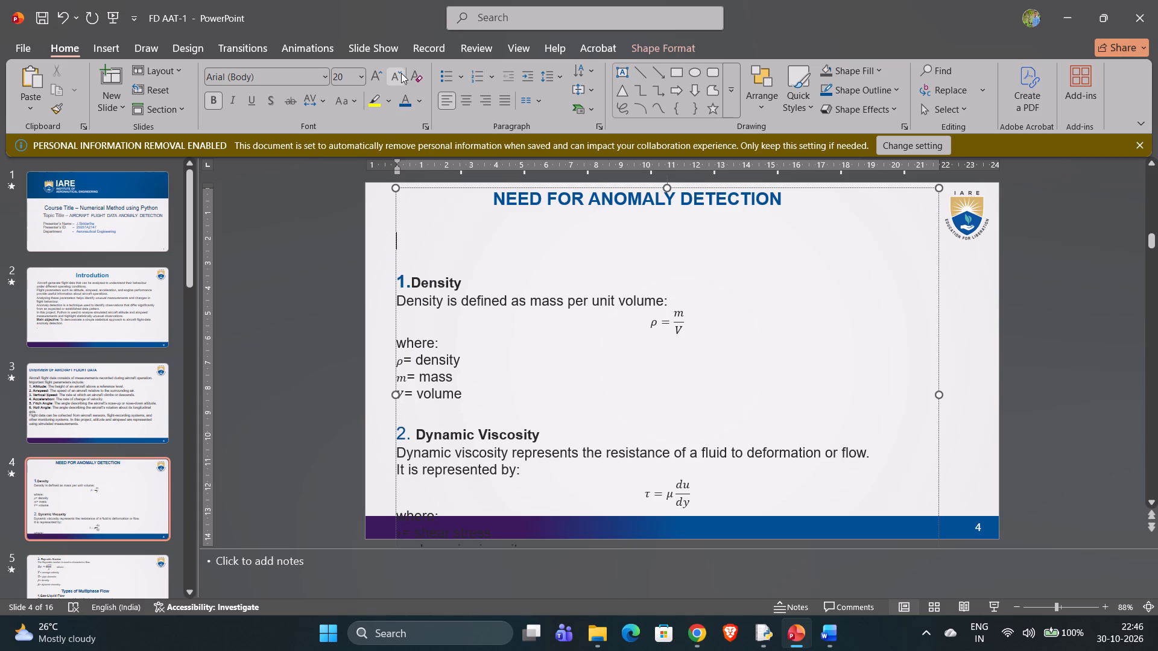
key(ctrl+v)
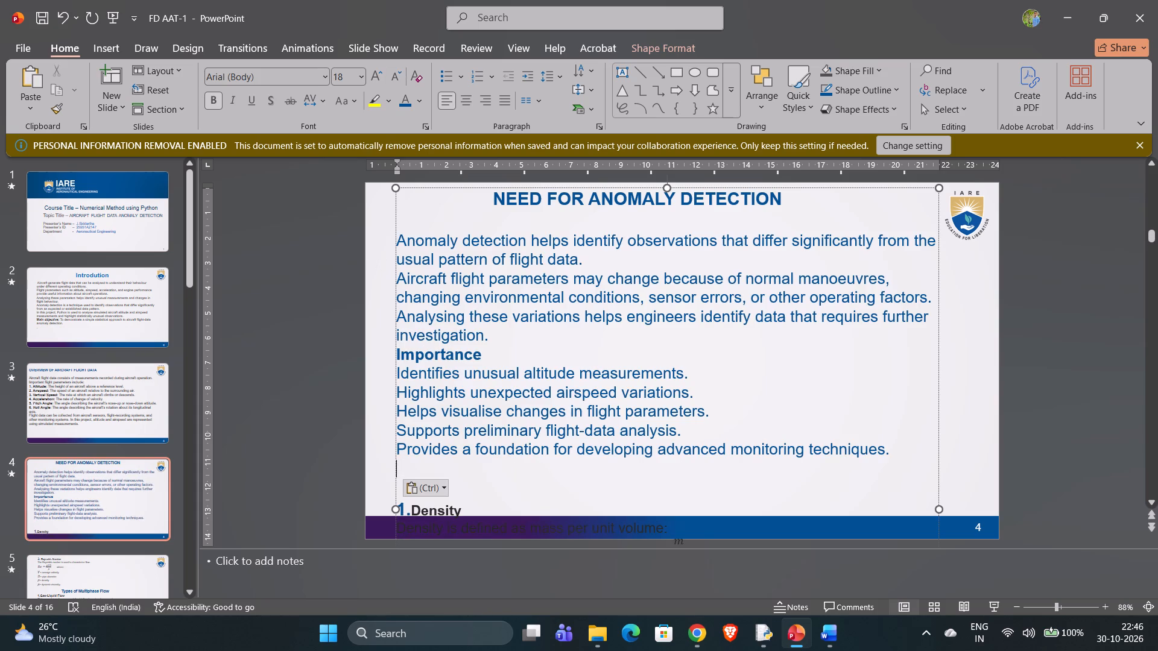
Change the pasted text on slide 4 to a near-black font colour and reduce it to 14 pt.
drag(401, 238, 888, 454)
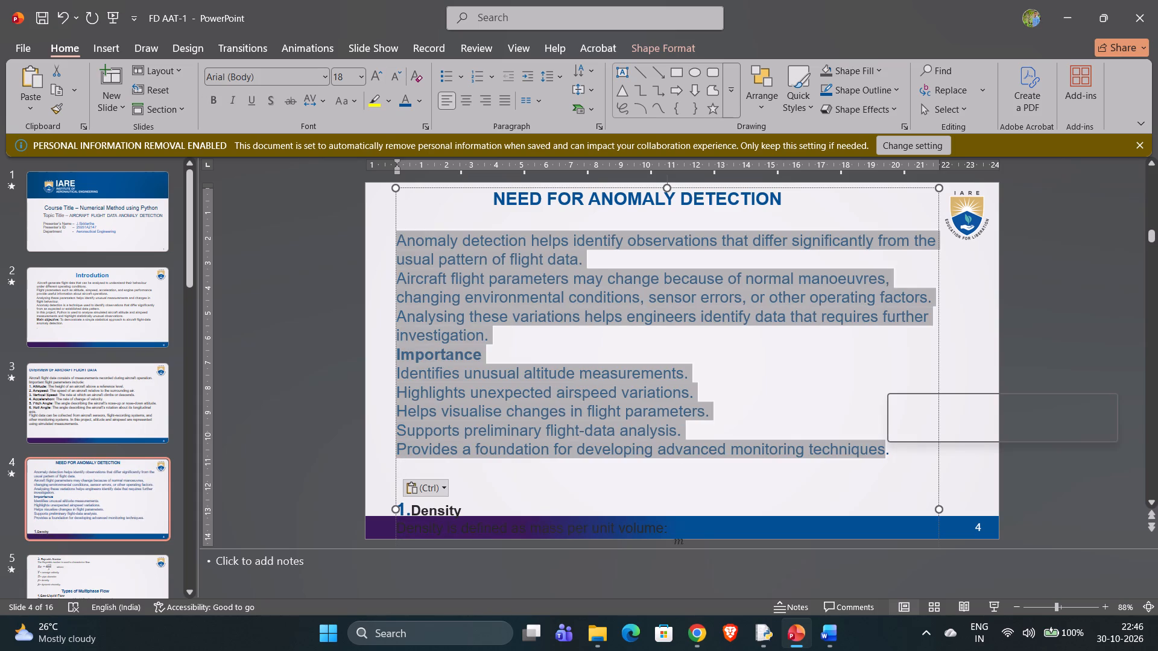
click(1053, 425)
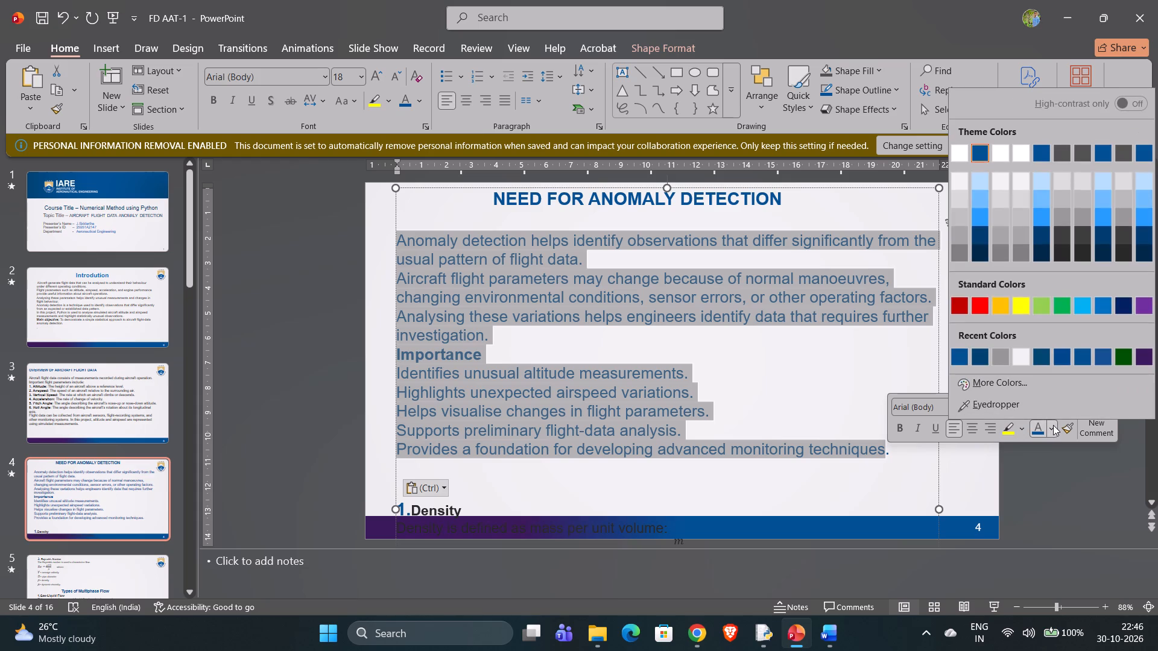
click(1063, 254)
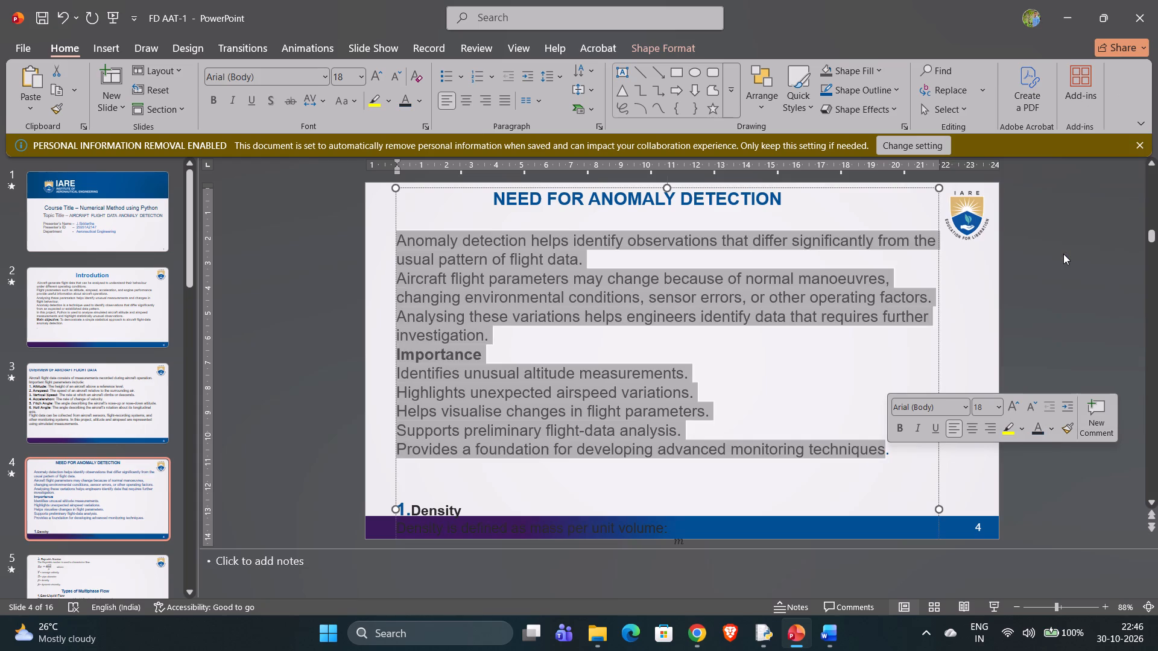
click(1037, 409)
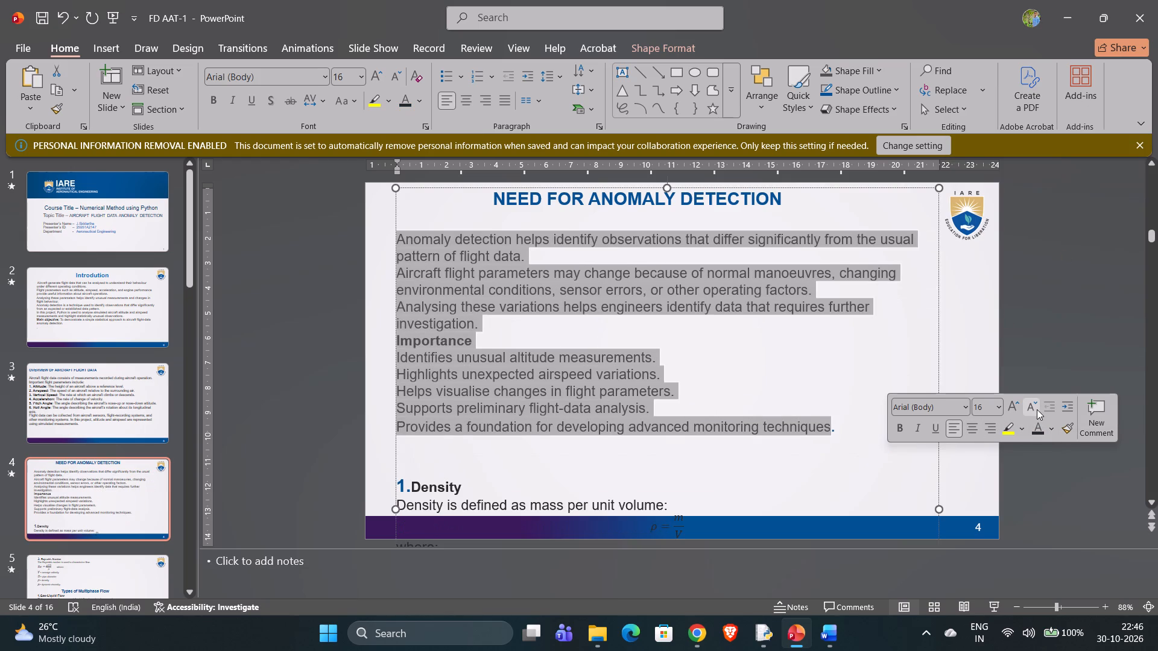
click(1037, 409)
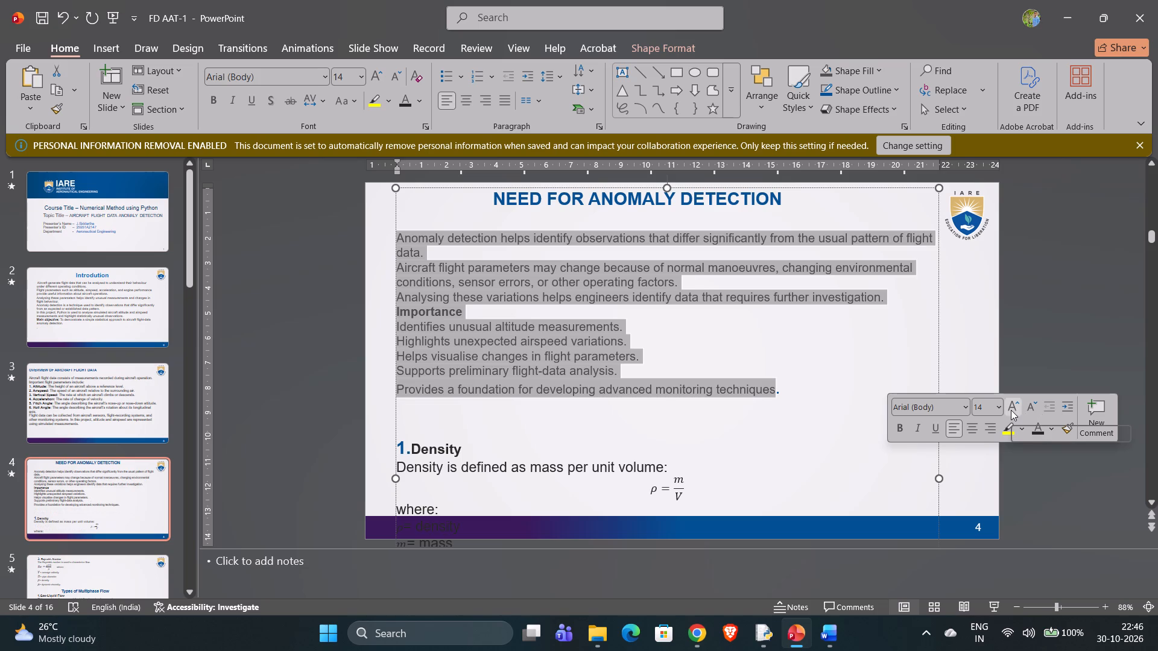
click(906, 366)
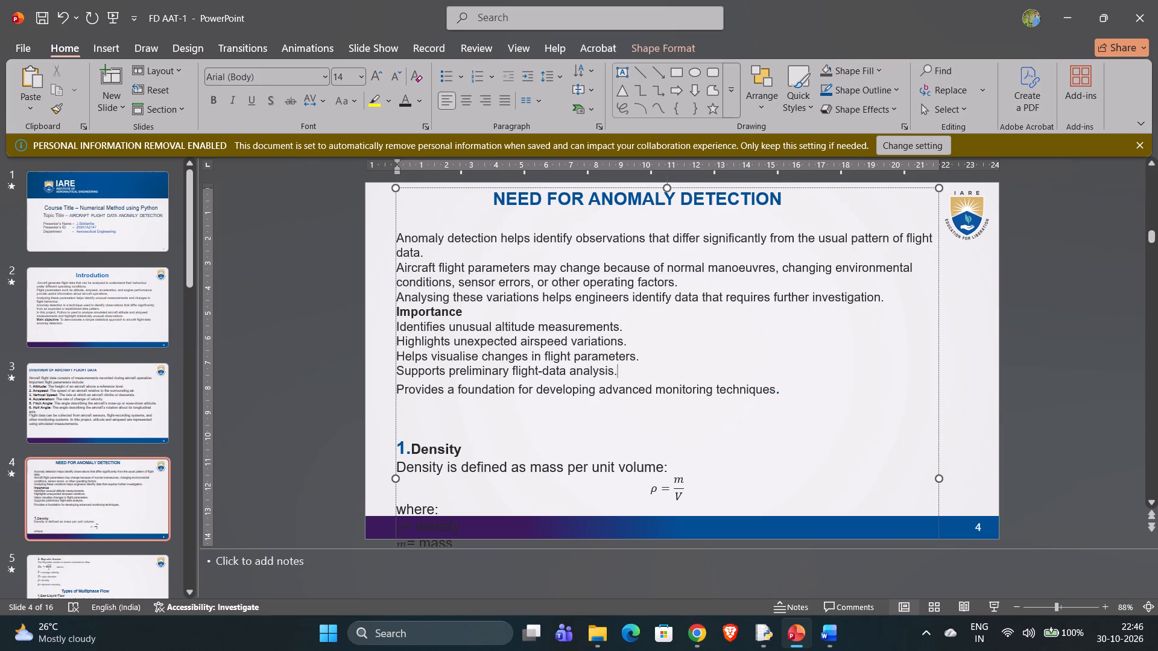
Shift slide 4's text box slightly towards the slide's left edge.
click(397, 230)
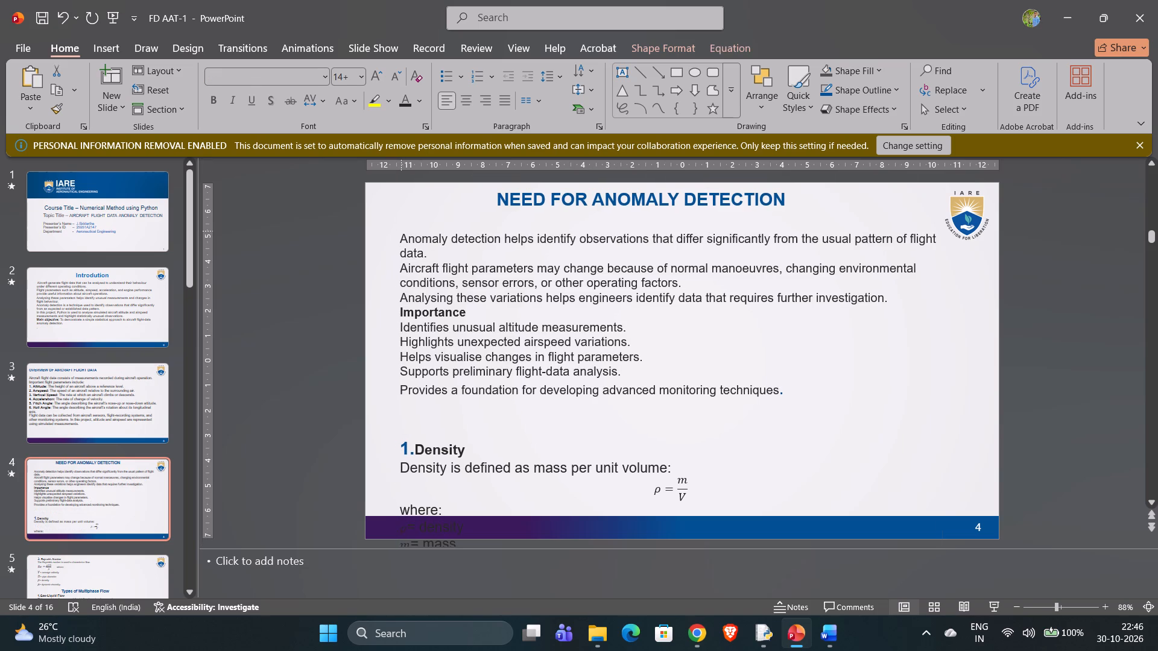
drag(401, 231, 389, 231)
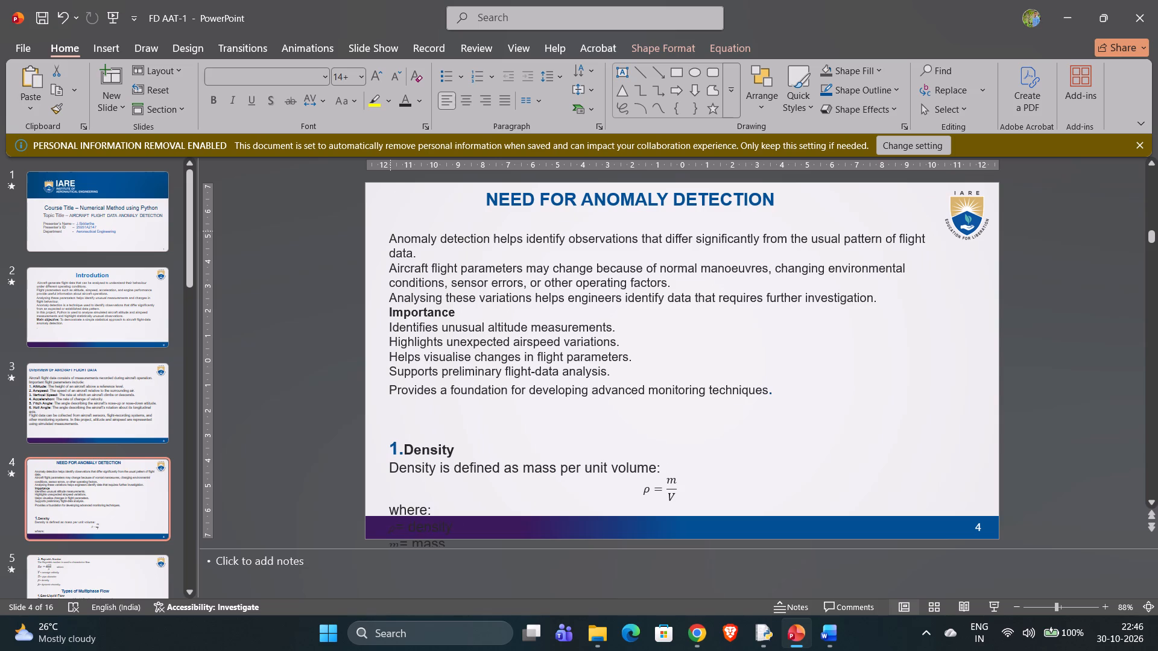
drag(389, 231, 389, 231)
Justify slide 4's anomaly detection paragraphs, from the first sentence through "Provides a foundation for developing advanced monitoring techniques.".
drag(391, 236, 755, 410)
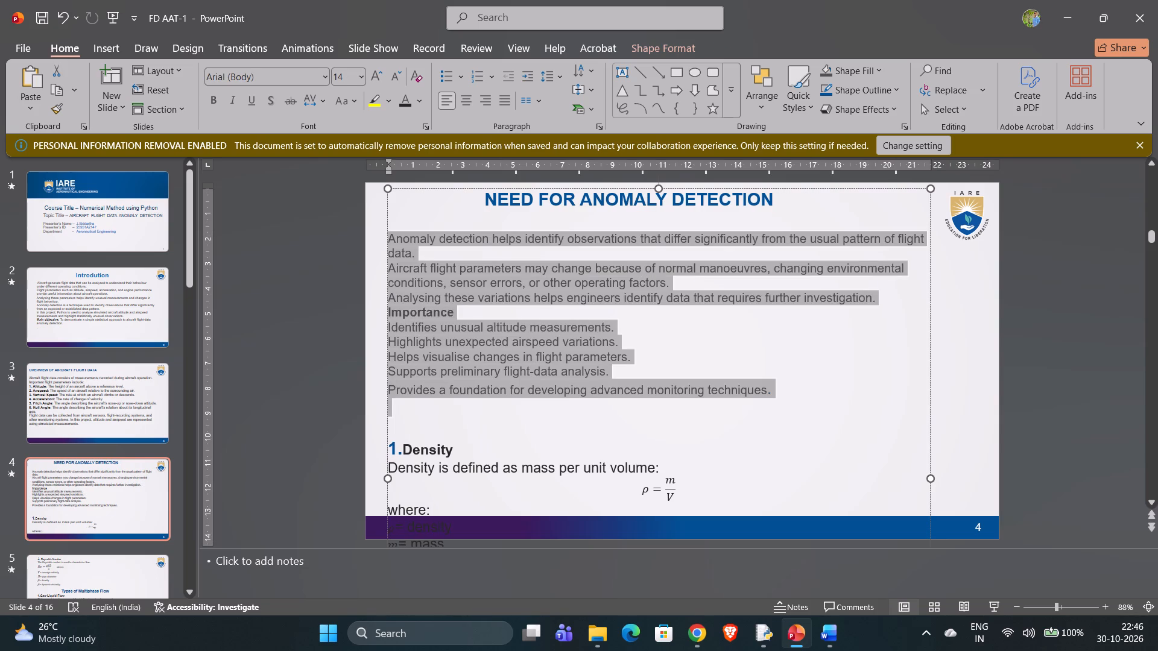
drag(755, 410, 793, 391)
click(506, 99)
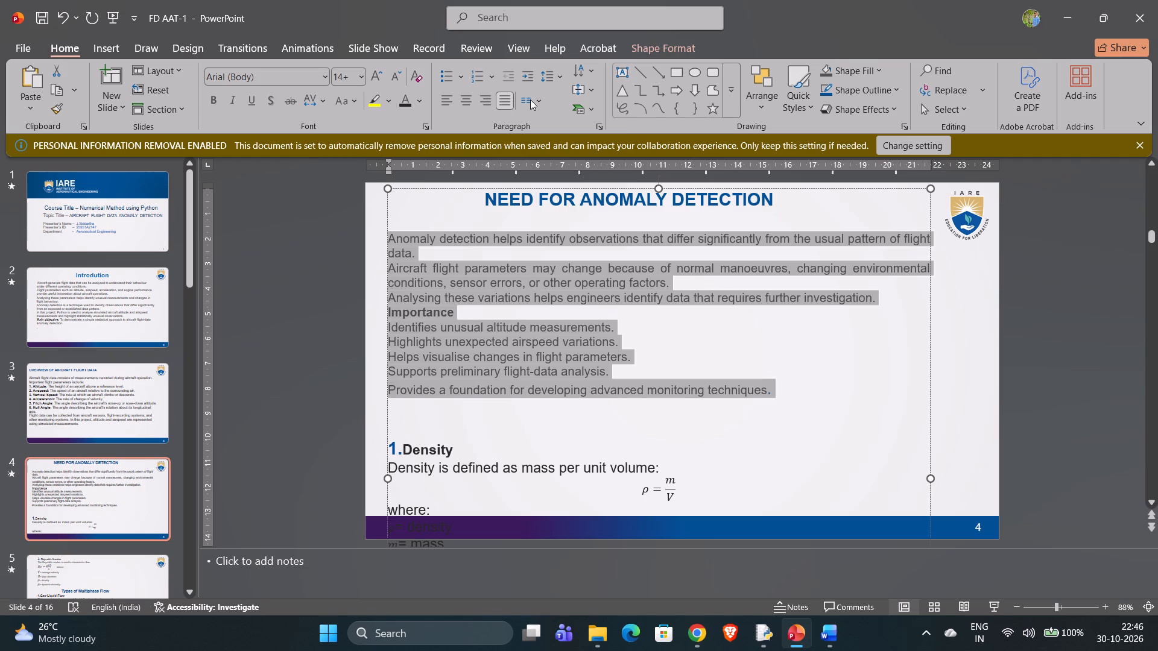
click(530, 99)
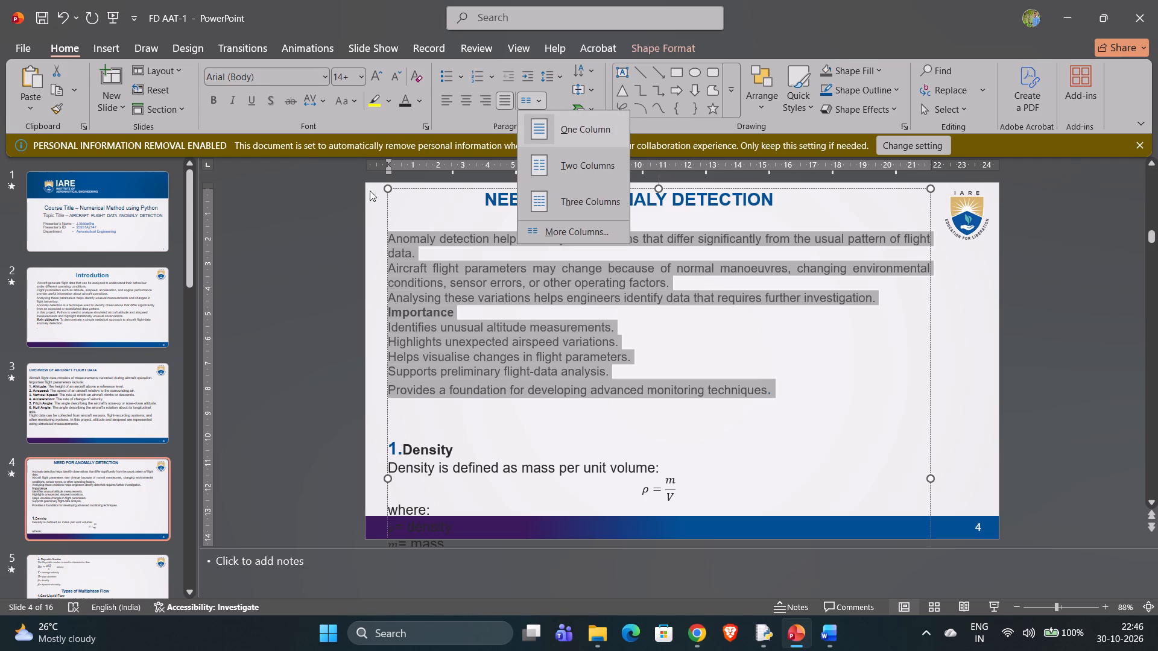
click(349, 216)
click(349, 216)
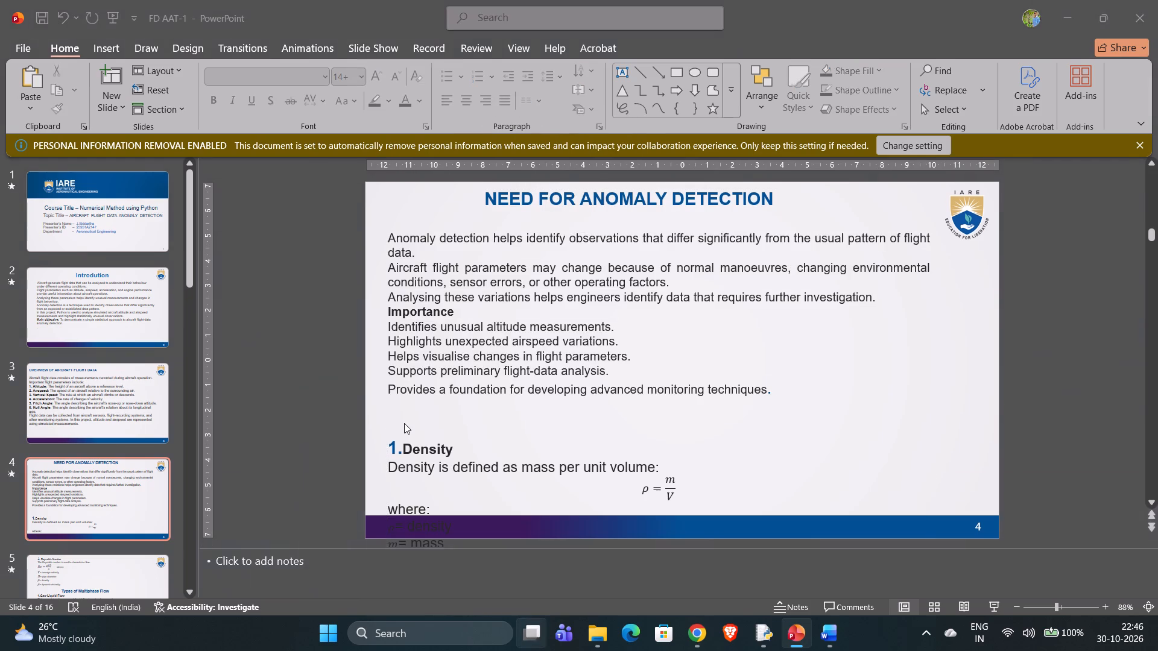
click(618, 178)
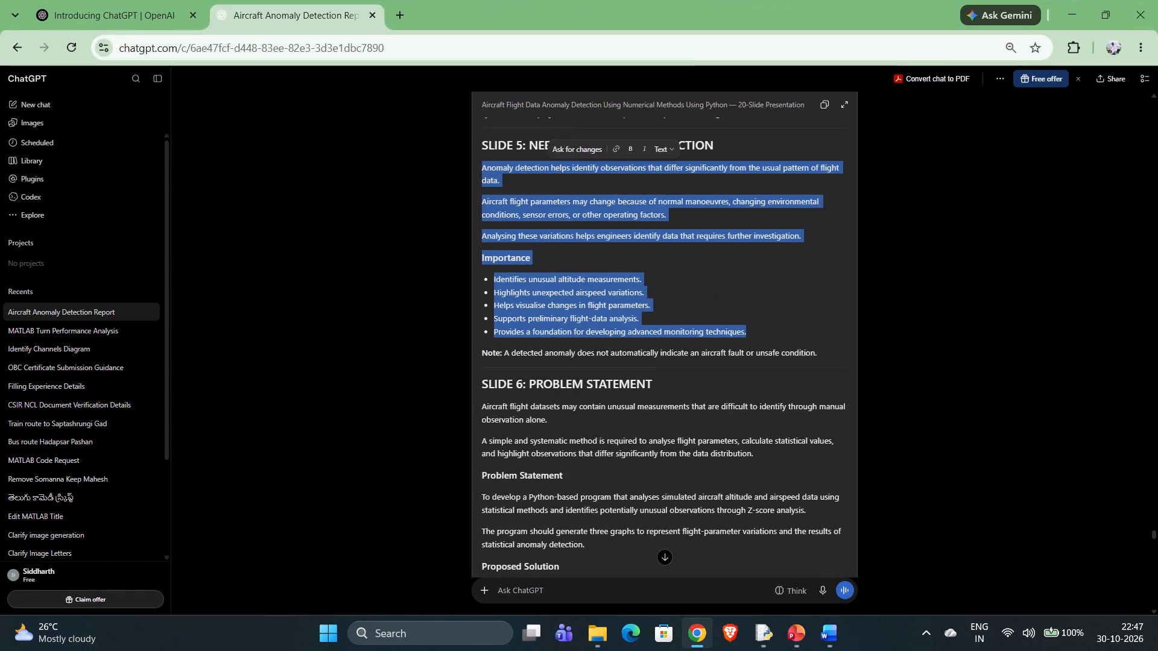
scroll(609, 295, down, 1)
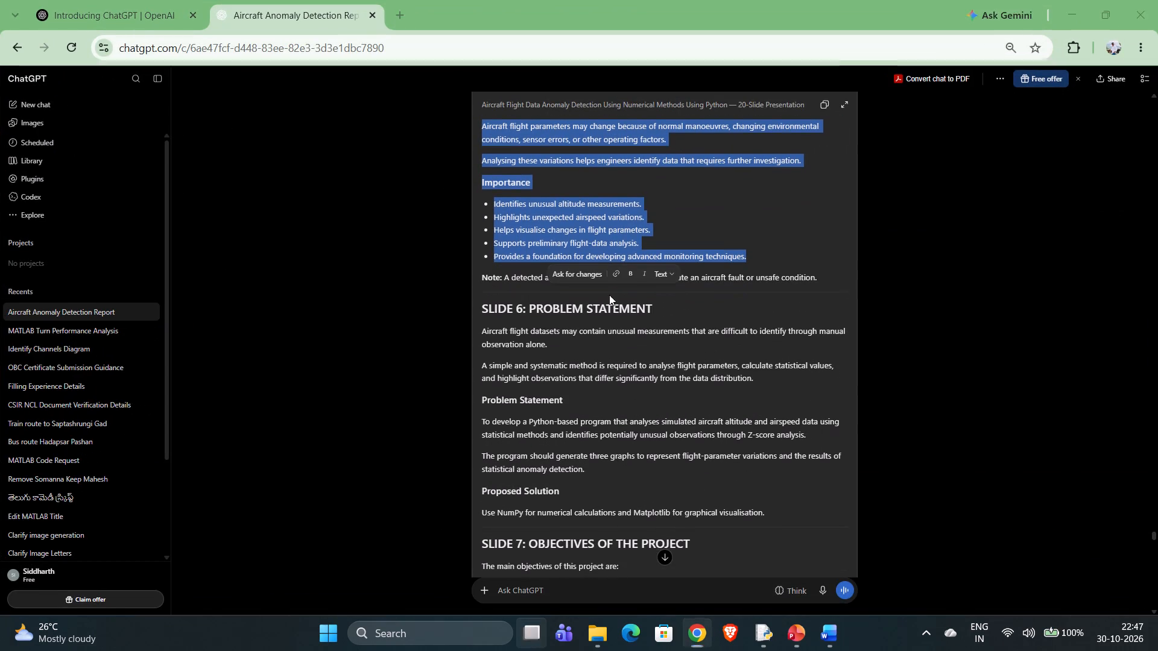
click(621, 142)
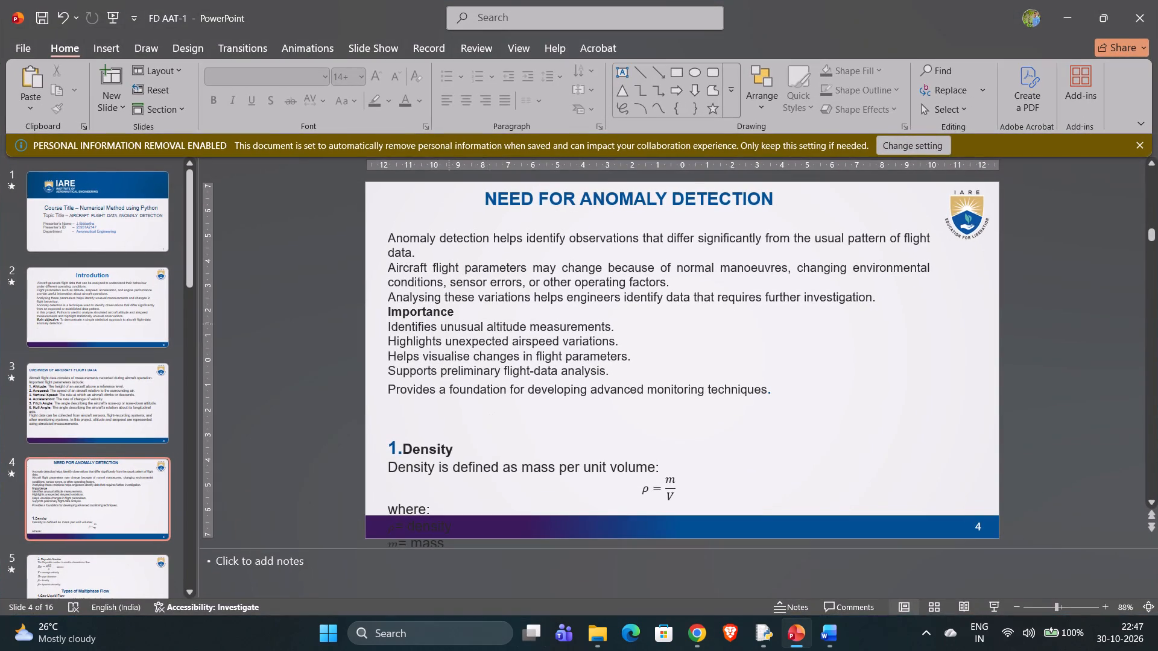
Remove the blank line between slide 4's heading and the first anomaly detection paragraph.
click(494, 225)
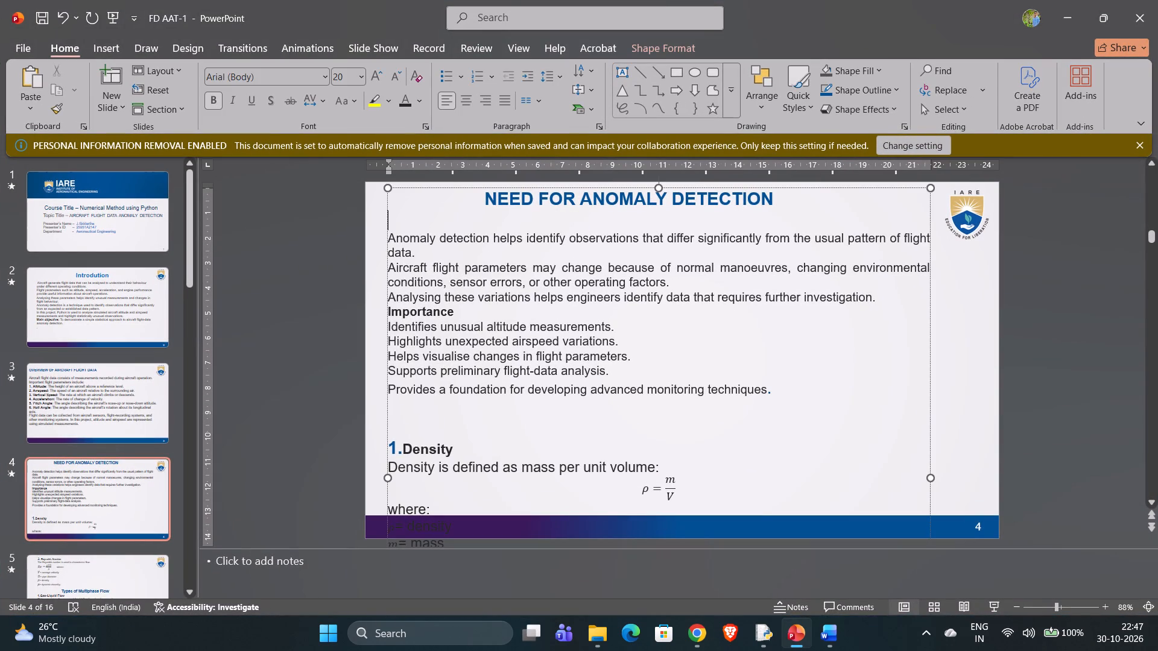
key(BackSpace)
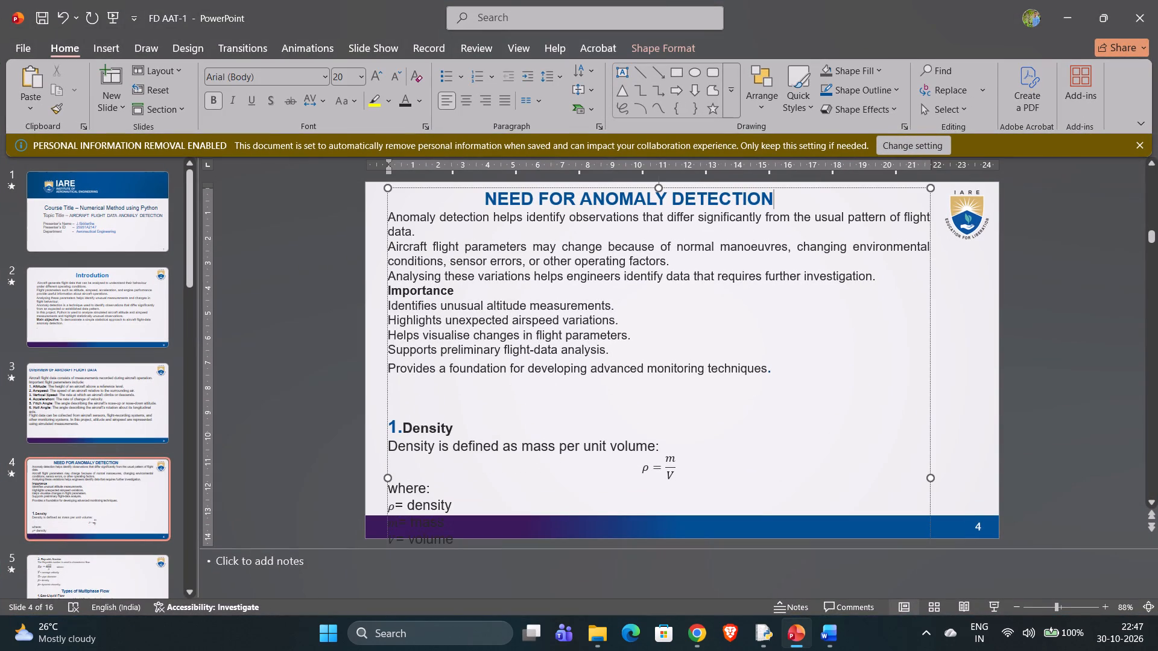
Switch to ChatGPT in Chrome and copy Slide 6's "PROBLEM STATEMENT" title with its first two paragraphs, ending at "from the data distribution.".
click(402, 406)
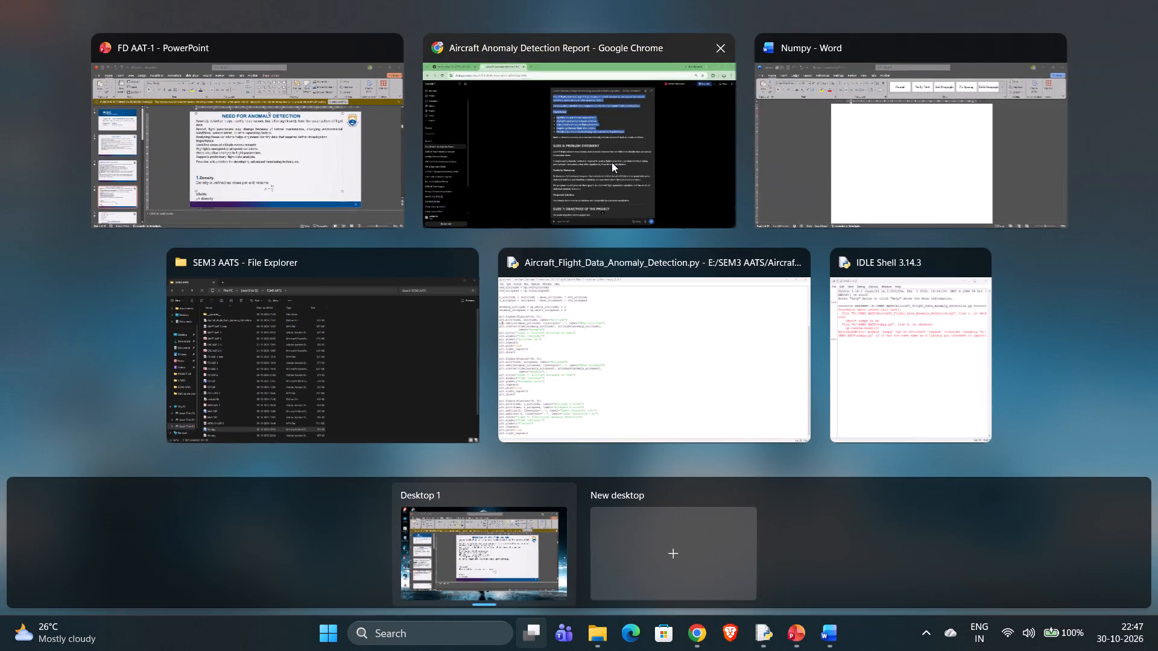
click(612, 162)
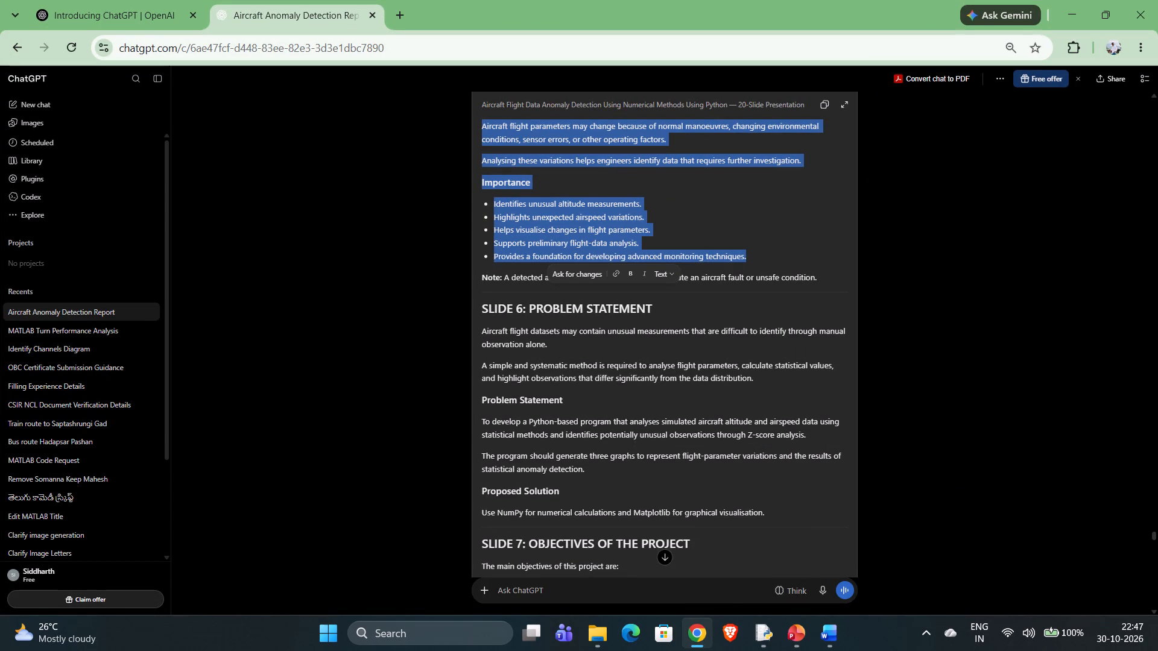
scroll(575, 474, down, 3)
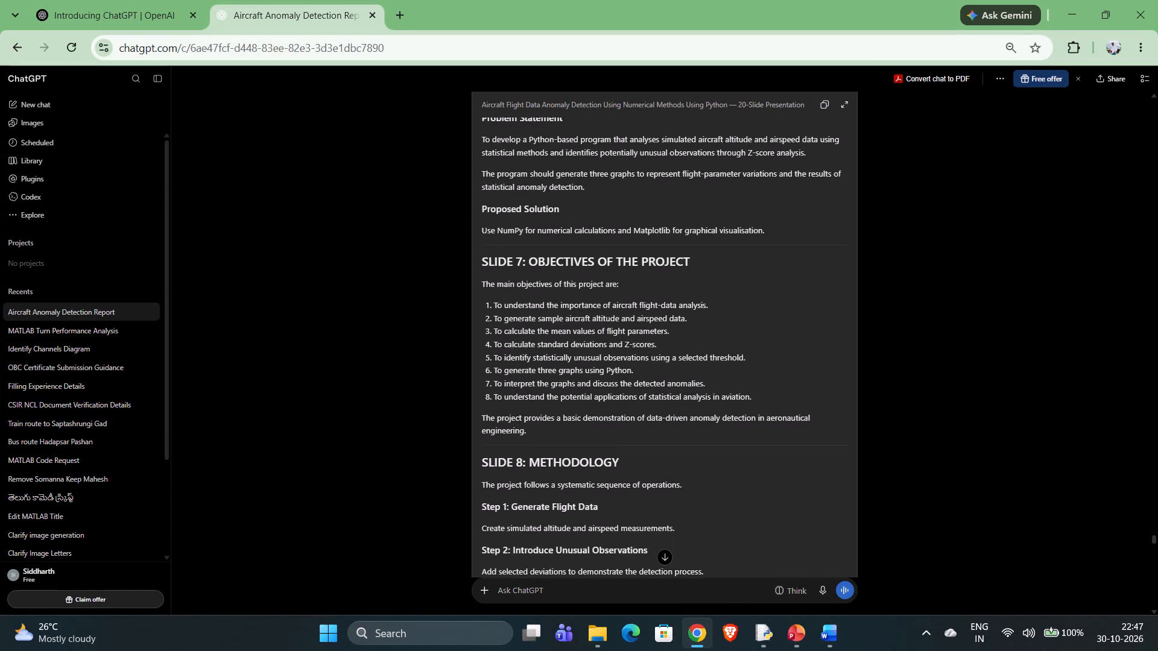
scroll(575, 474, down, 2)
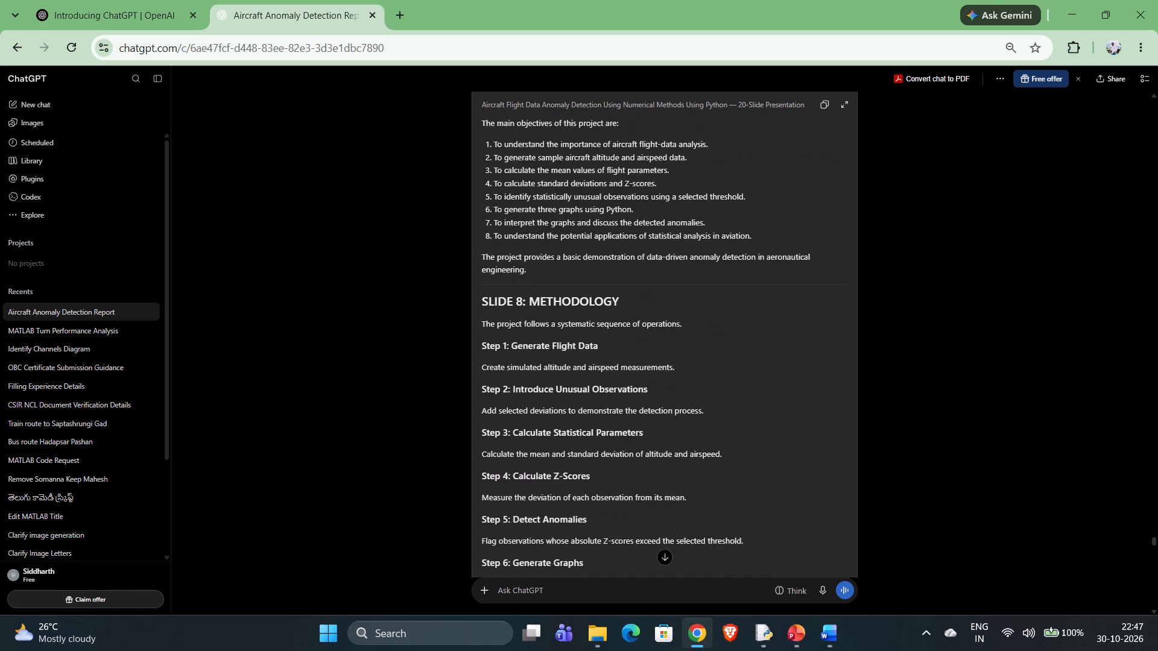
scroll(575, 474, down, 2)
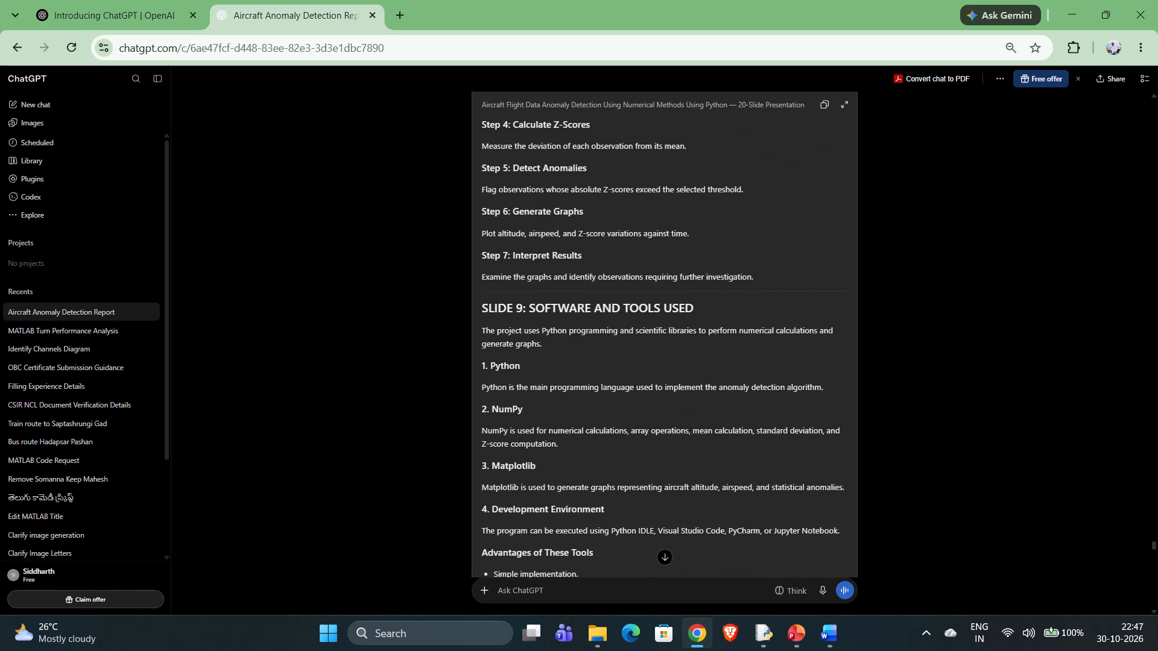
scroll(575, 474, up, 8)
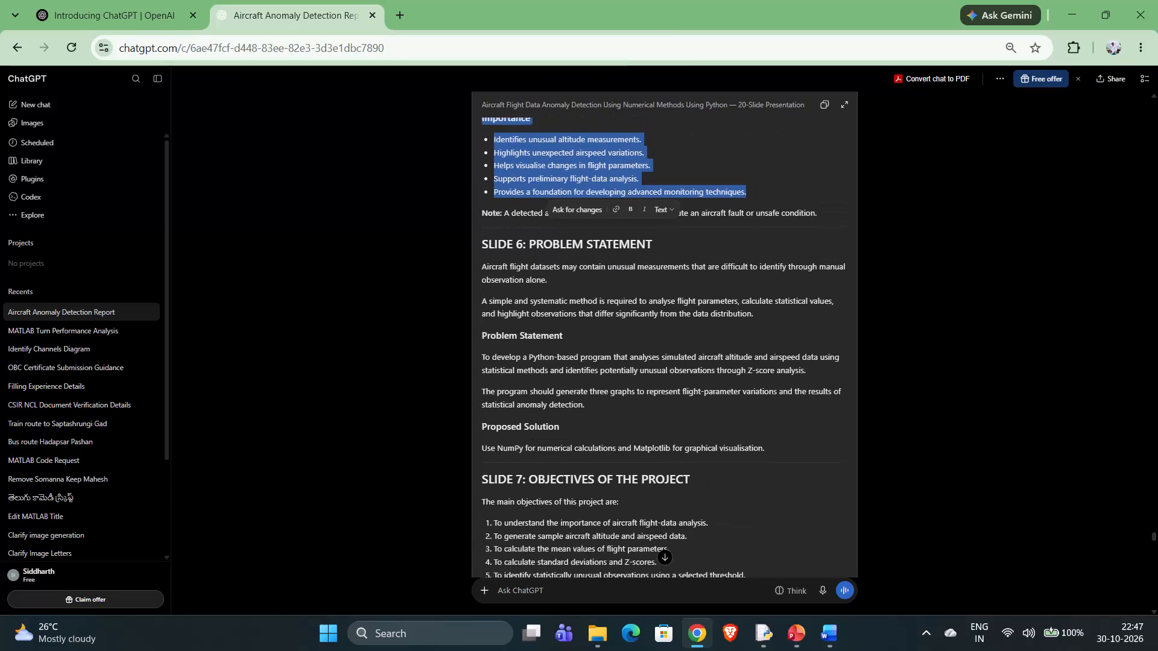
scroll(575, 474, up, 1)
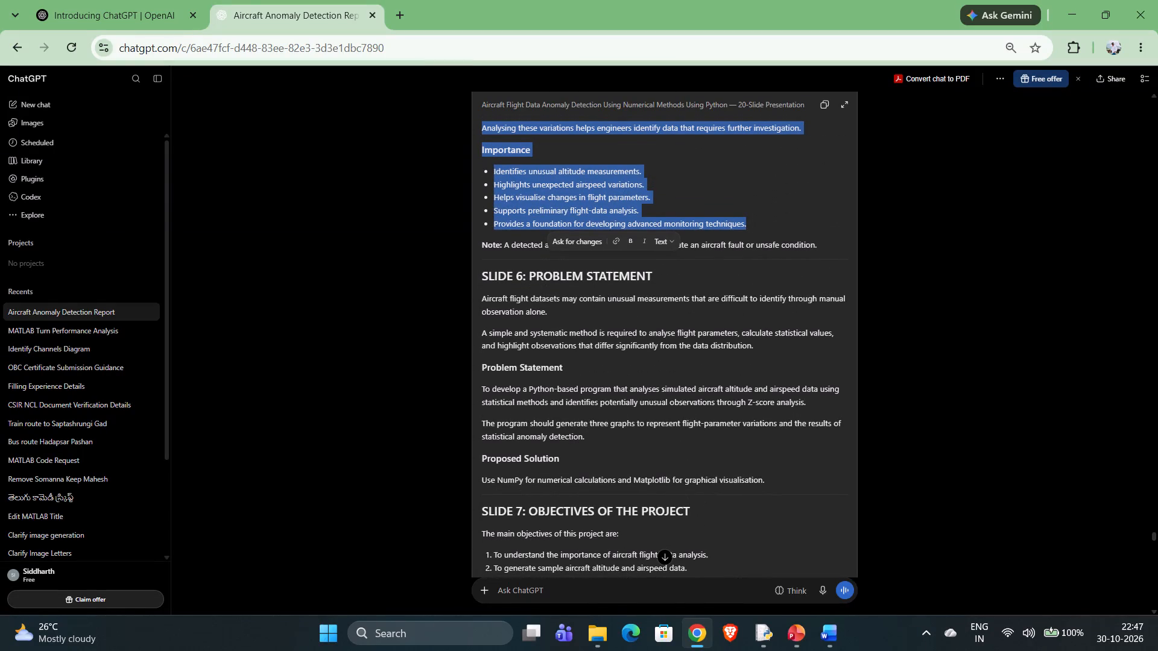
drag(529, 272, 638, 348)
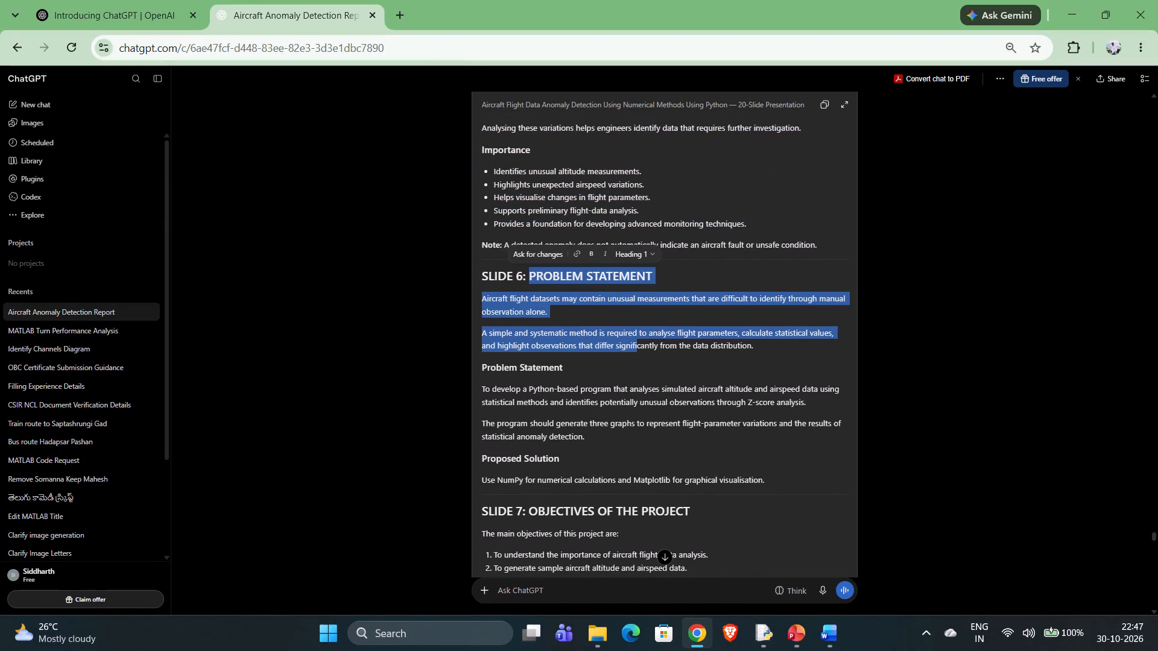
drag(638, 348, 749, 344)
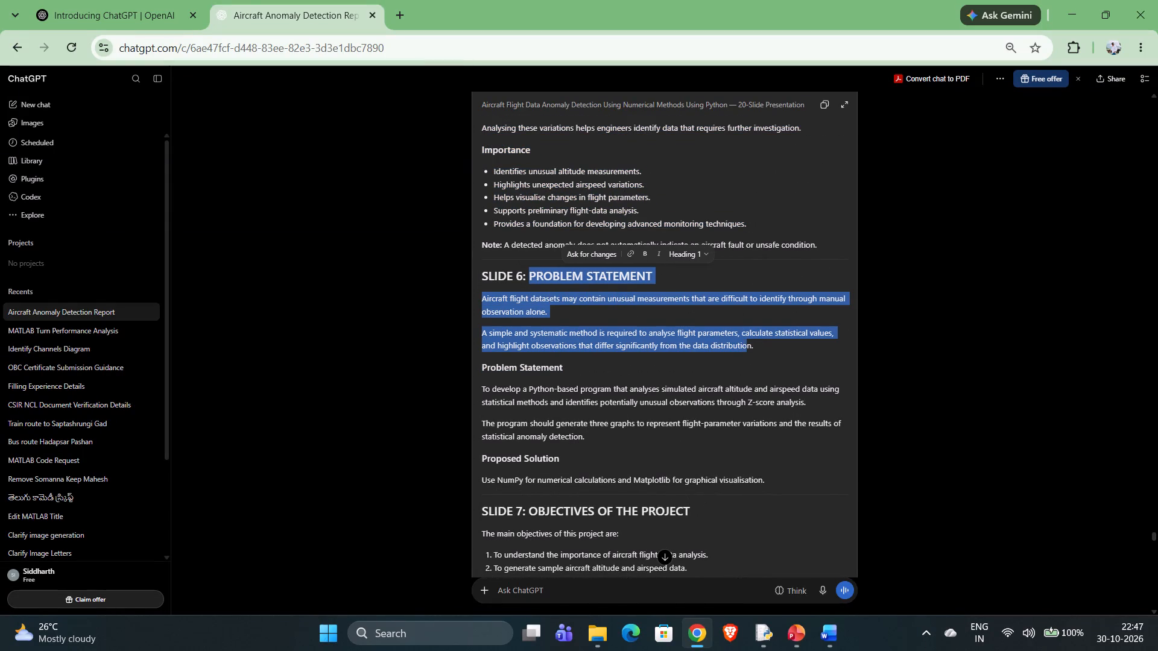
drag(749, 344, 763, 343)
drag(763, 343, 757, 347)
key(ctrl+c)
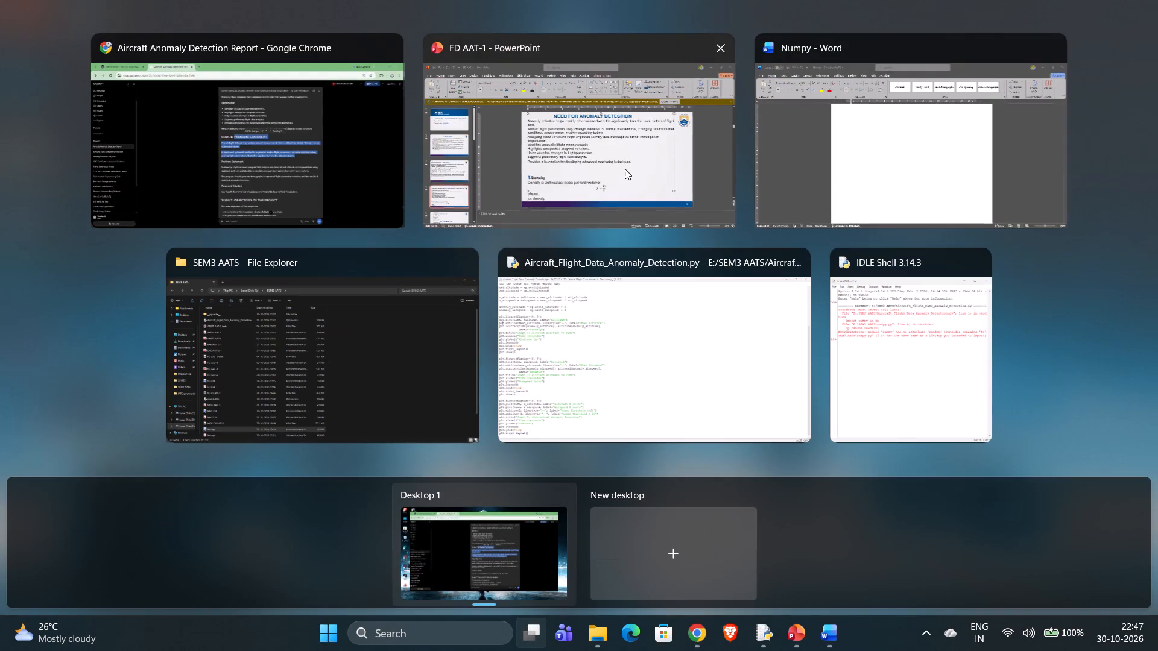
Return to PowerPoint and paste the copied problem statement text on slide 4, just above the Density section.
click(622, 166)
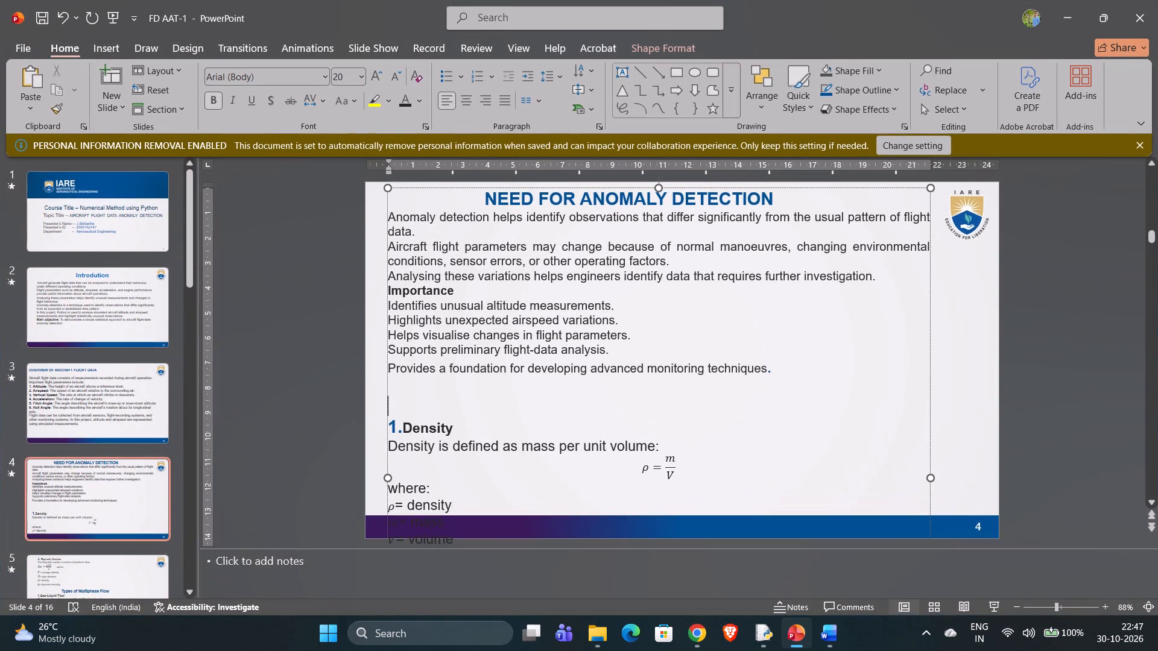
click(434, 401)
key(ctrl+v)
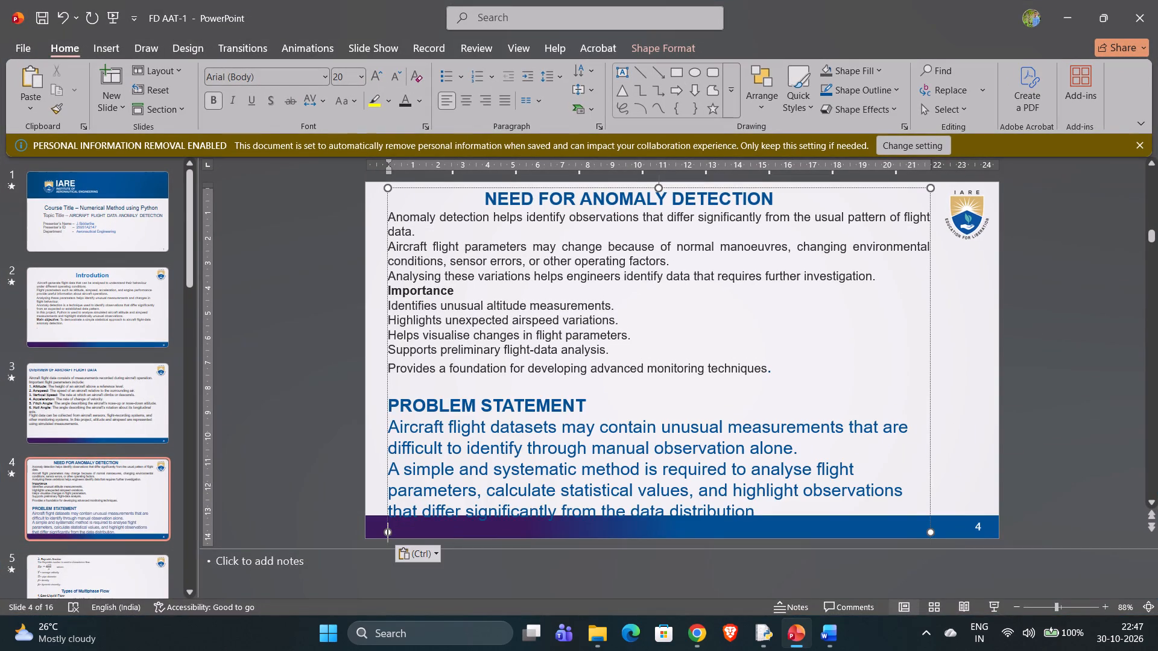
Reduce the two paragraphs under slide 4's PROBLEM STATEMENT heading to 16 pt and give them the near-black font colour.
scroll(498, 411, down, 1)
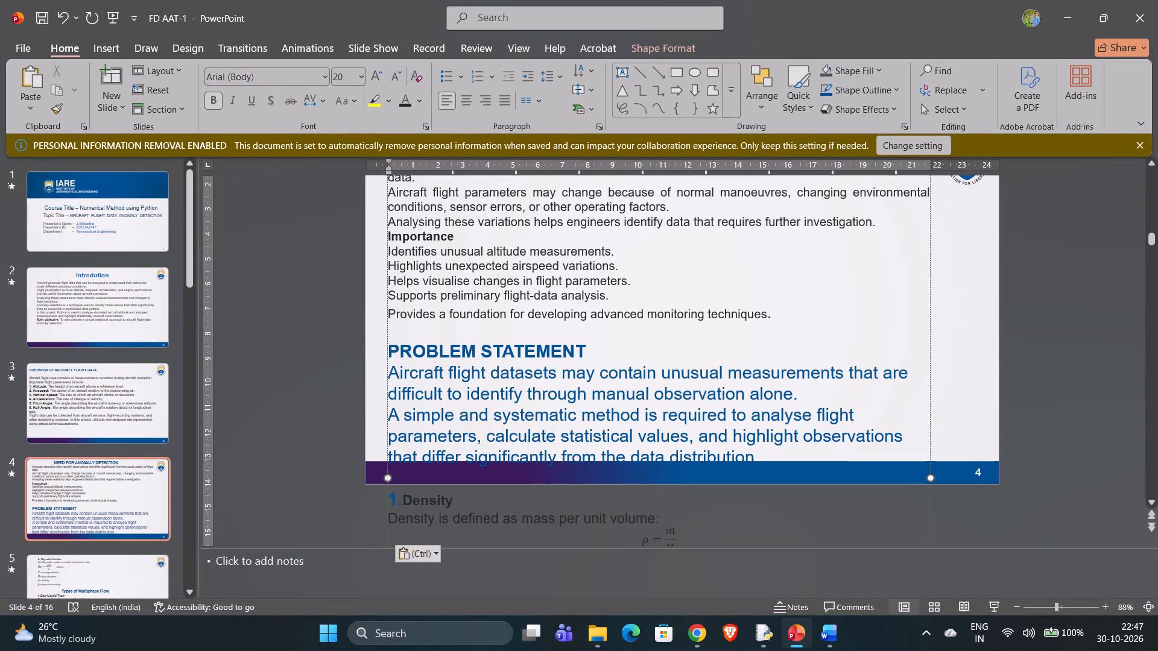
drag(390, 369, 768, 503)
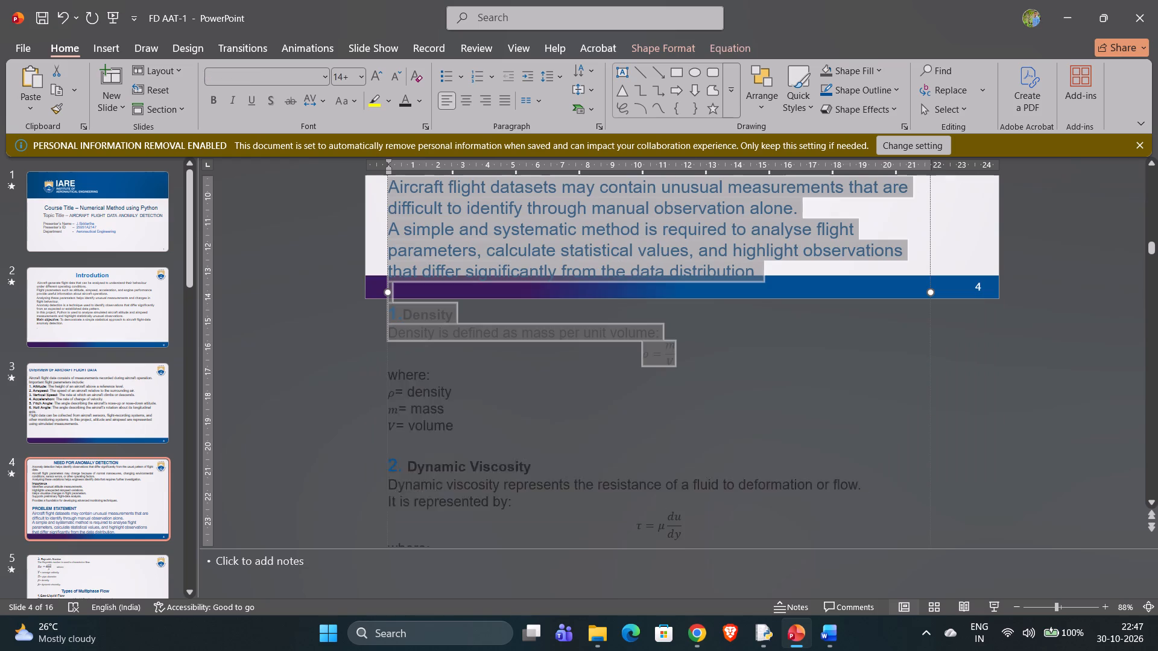
drag(768, 503, 764, 283)
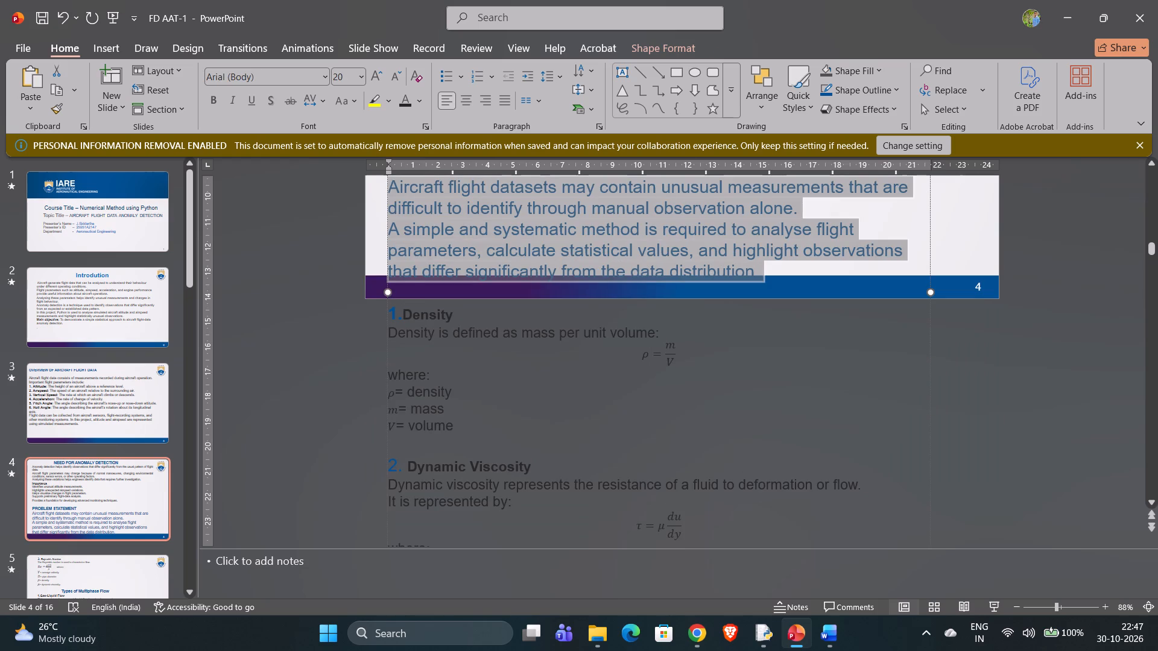
drag(764, 283, 758, 269)
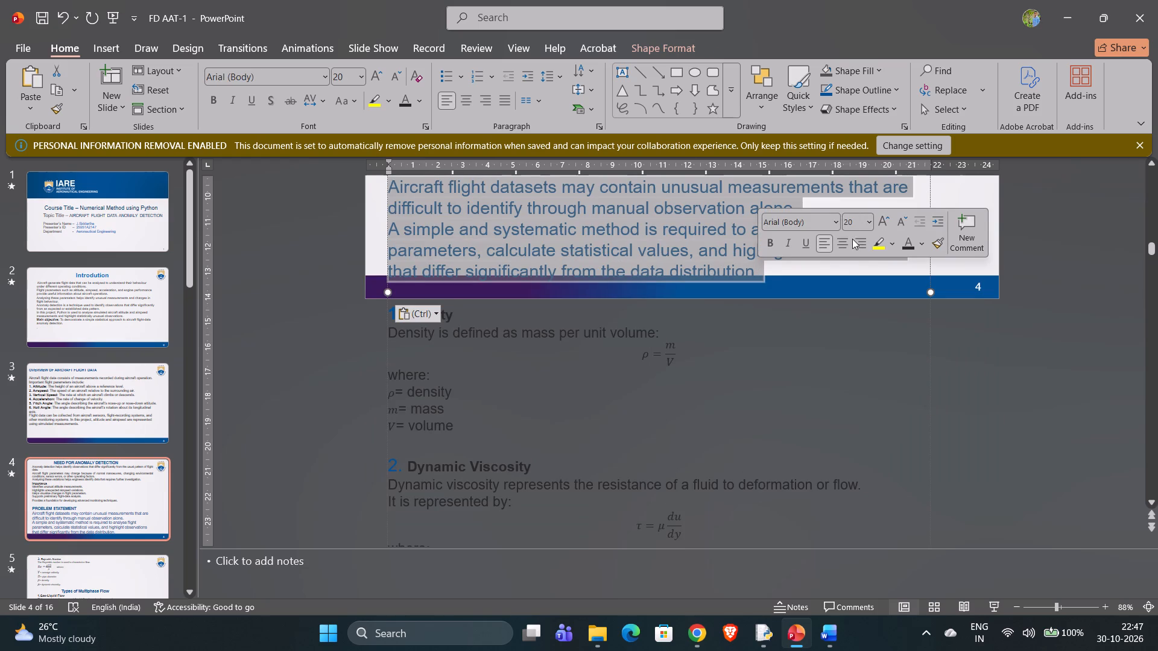
click(902, 219)
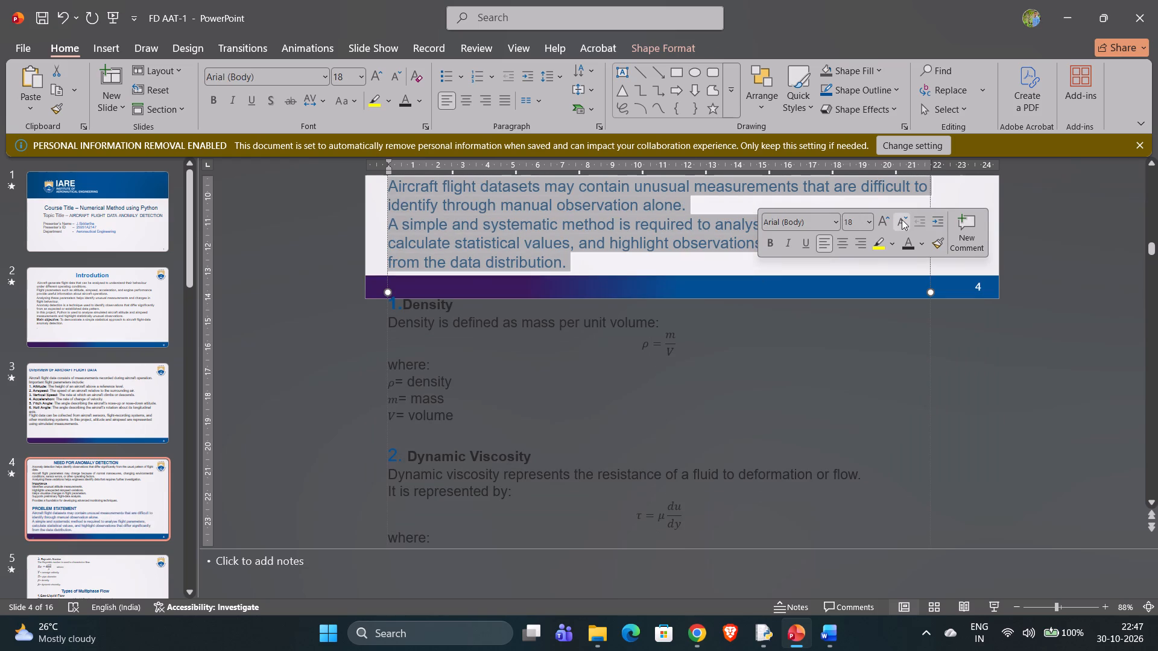
click(902, 219)
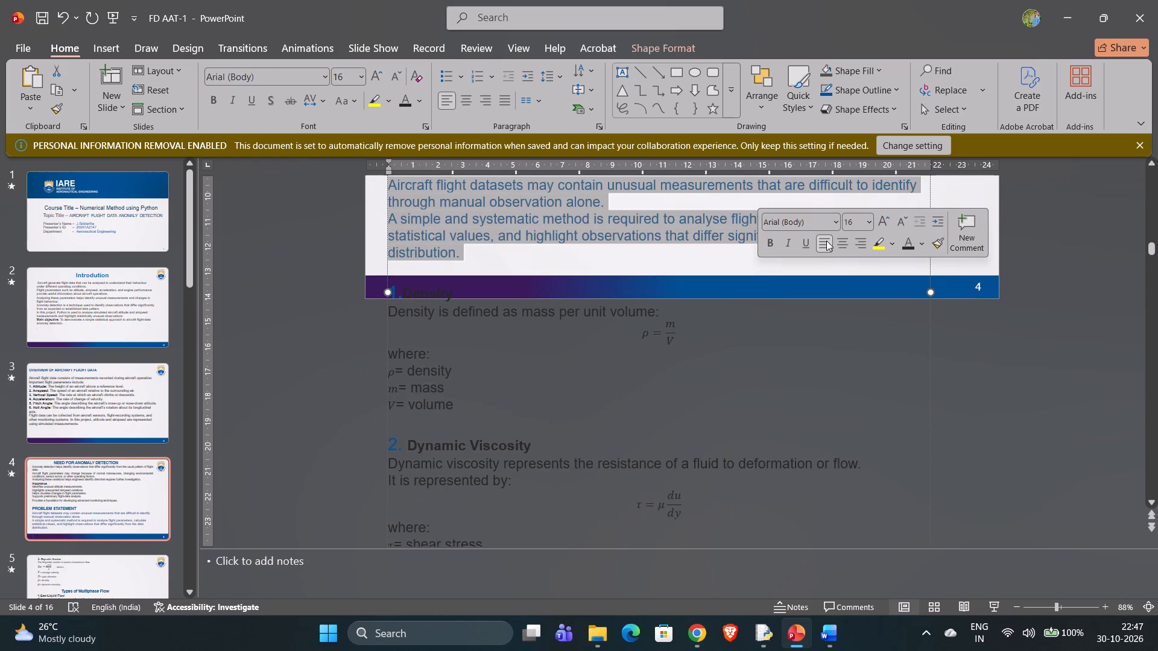
scroll(826, 241, up, 1)
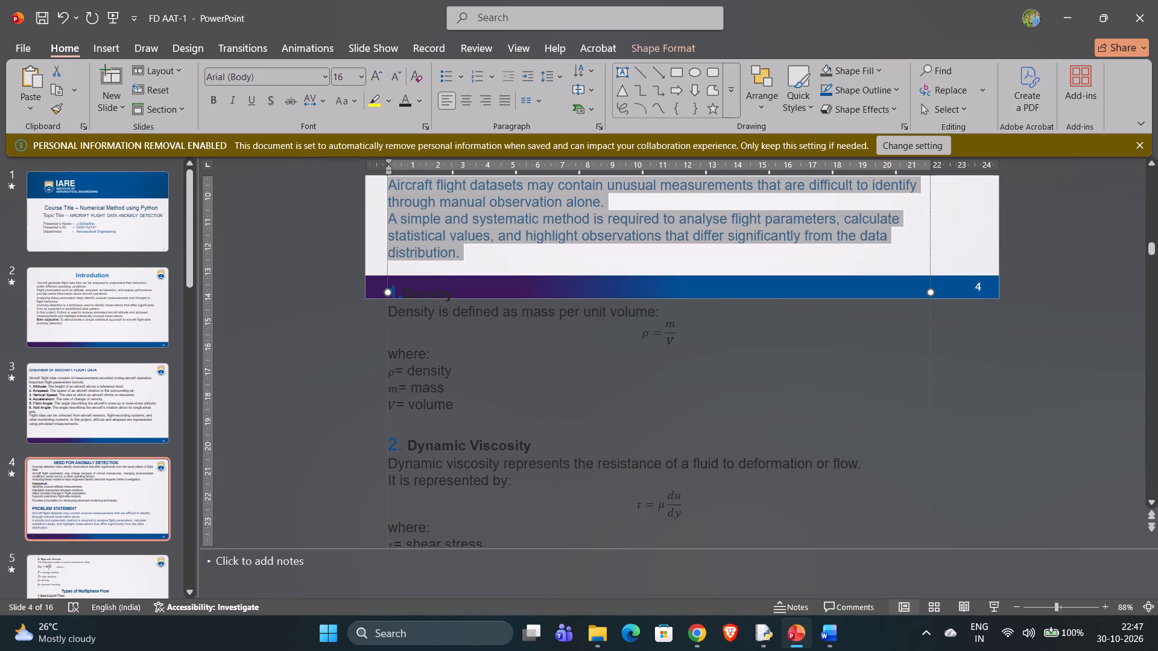
click(406, 105)
Delete the old Density and Dynamic Viscosity sections, including their equations and symbol definitions, below slide 4's problem statement text.
scroll(524, 243, up, 2)
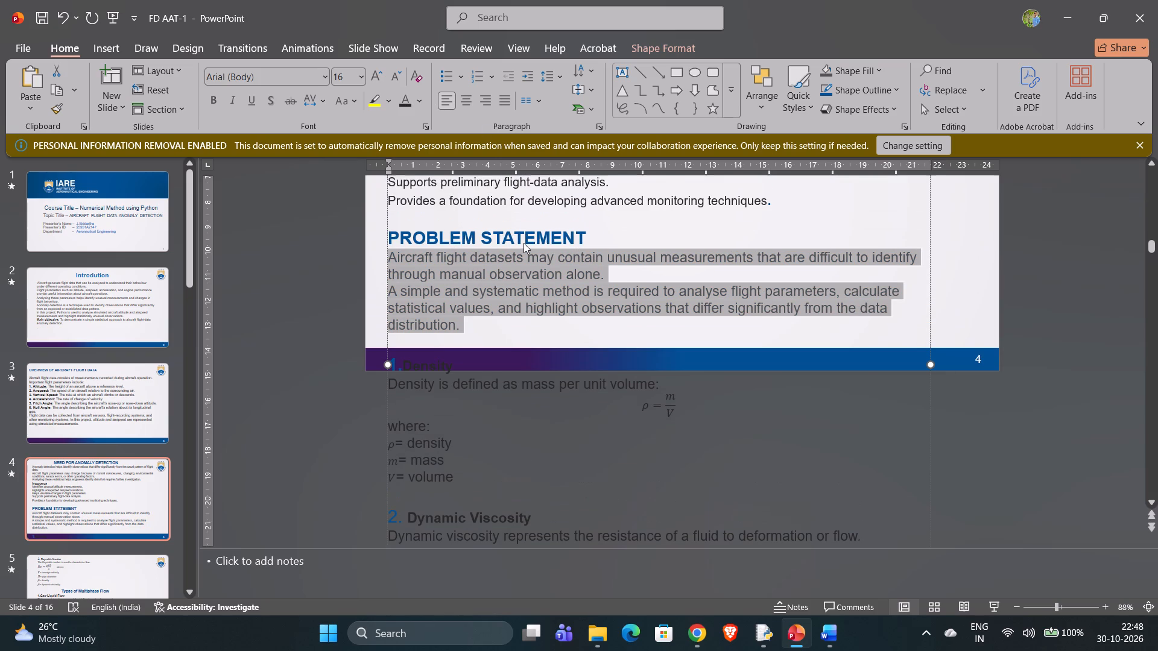
scroll(524, 243, up, 2)
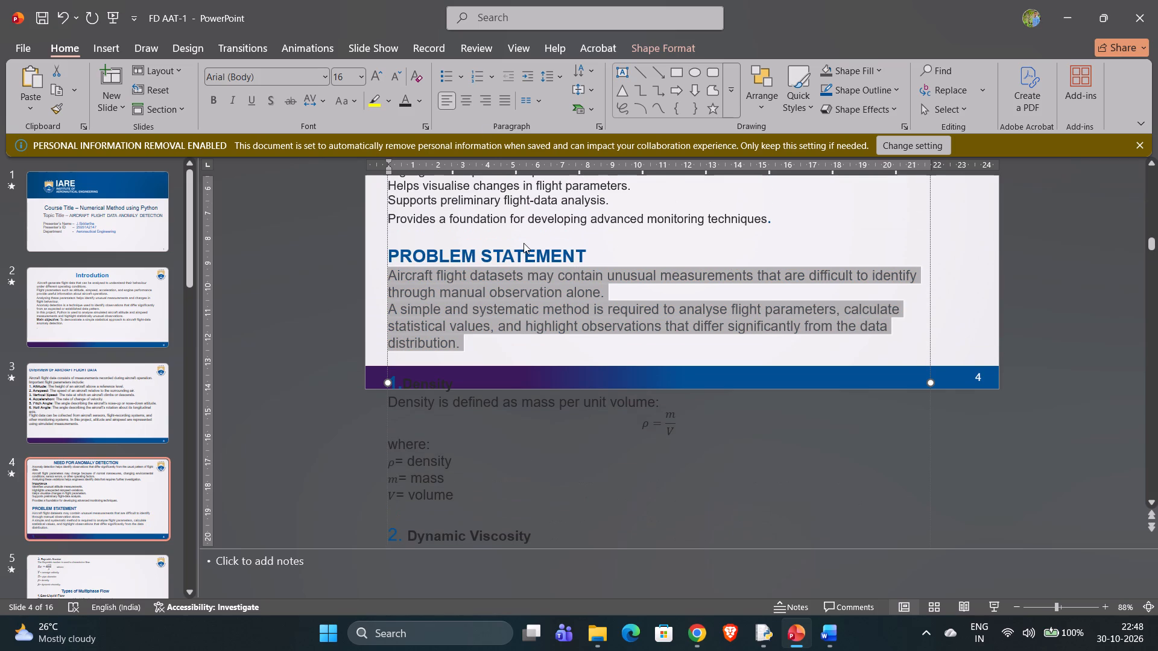
scroll(524, 243, up, 1)
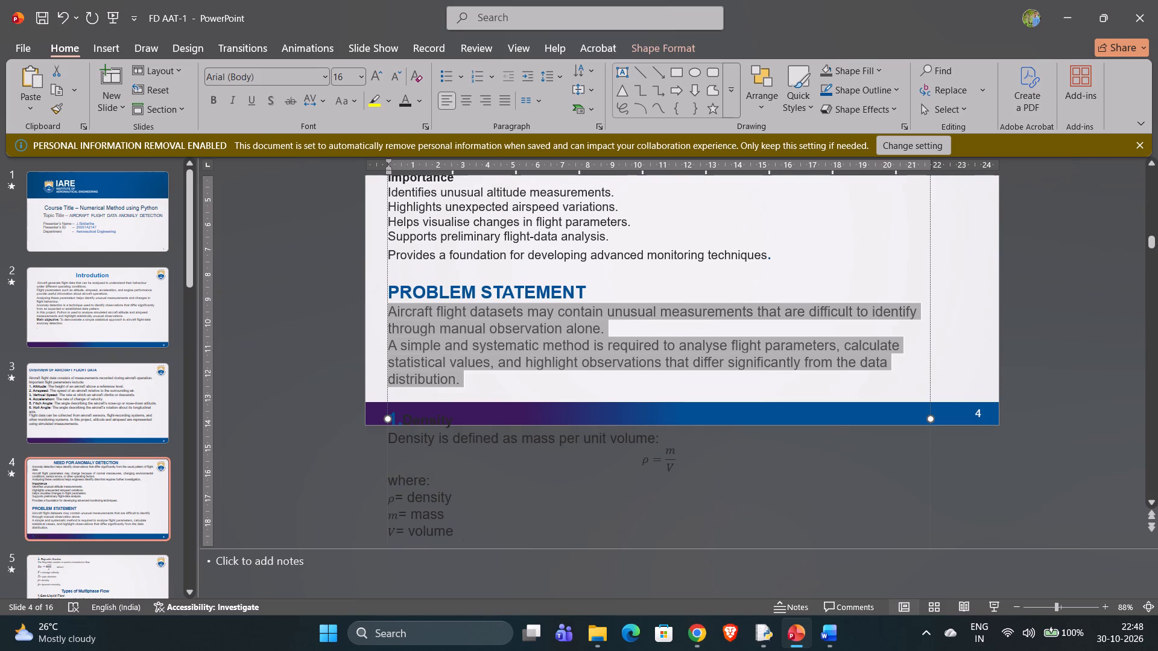
drag(391, 400, 448, 537)
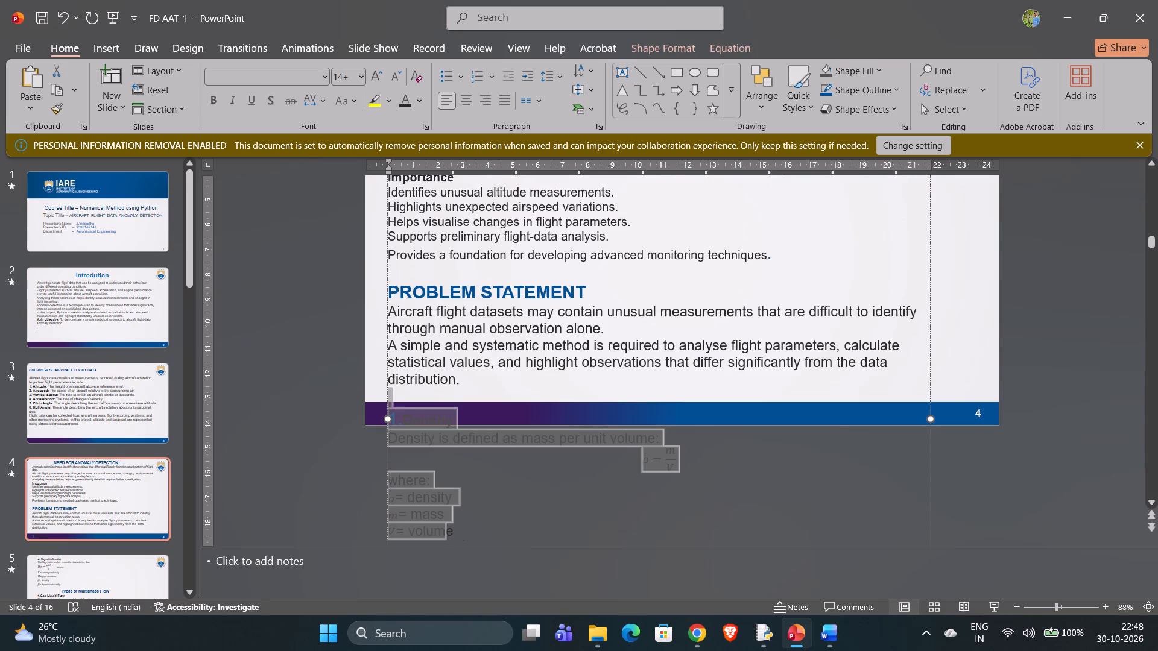
drag(448, 537, 472, 534)
key(BackSpace)
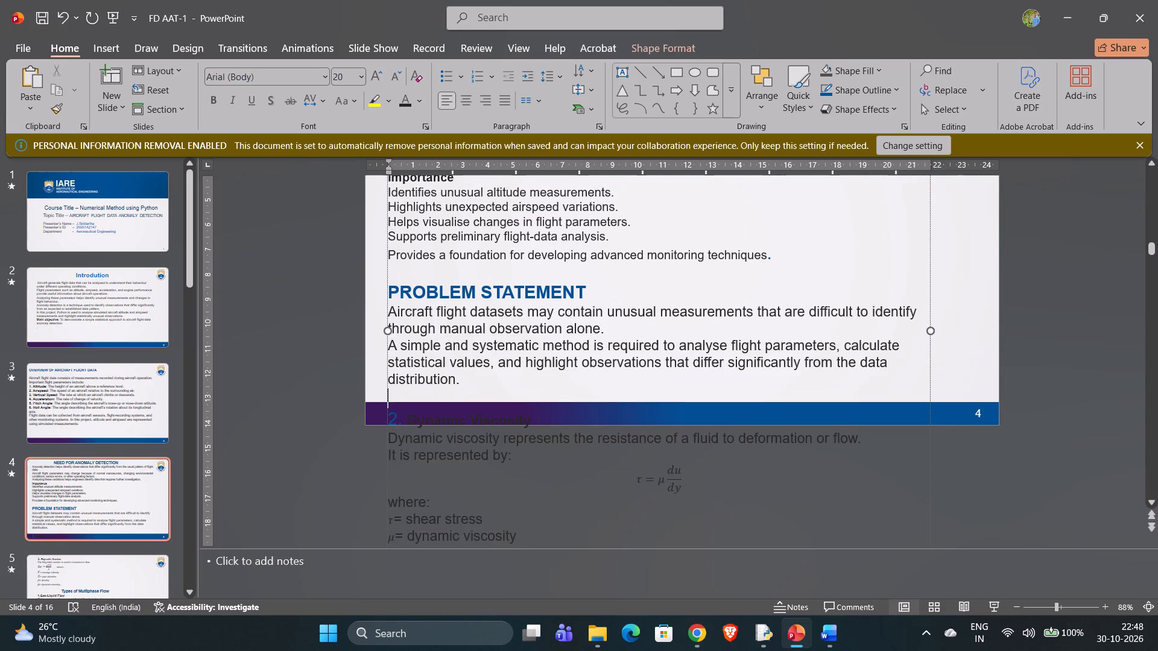
drag(394, 400, 530, 542)
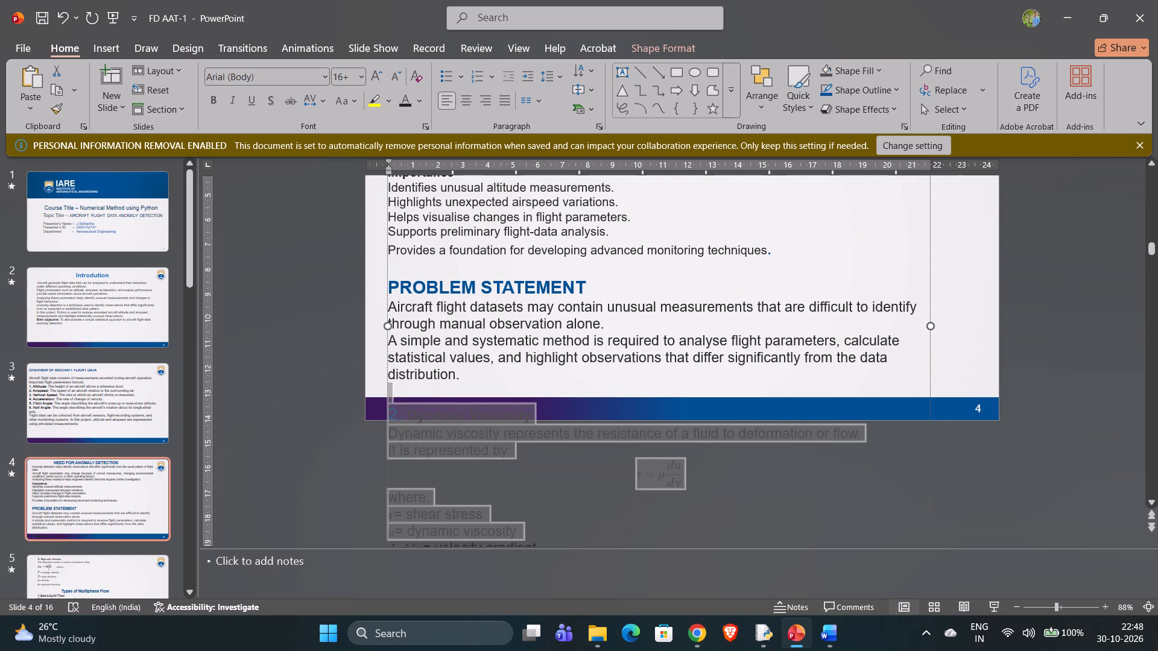
drag(530, 542, 613, 575)
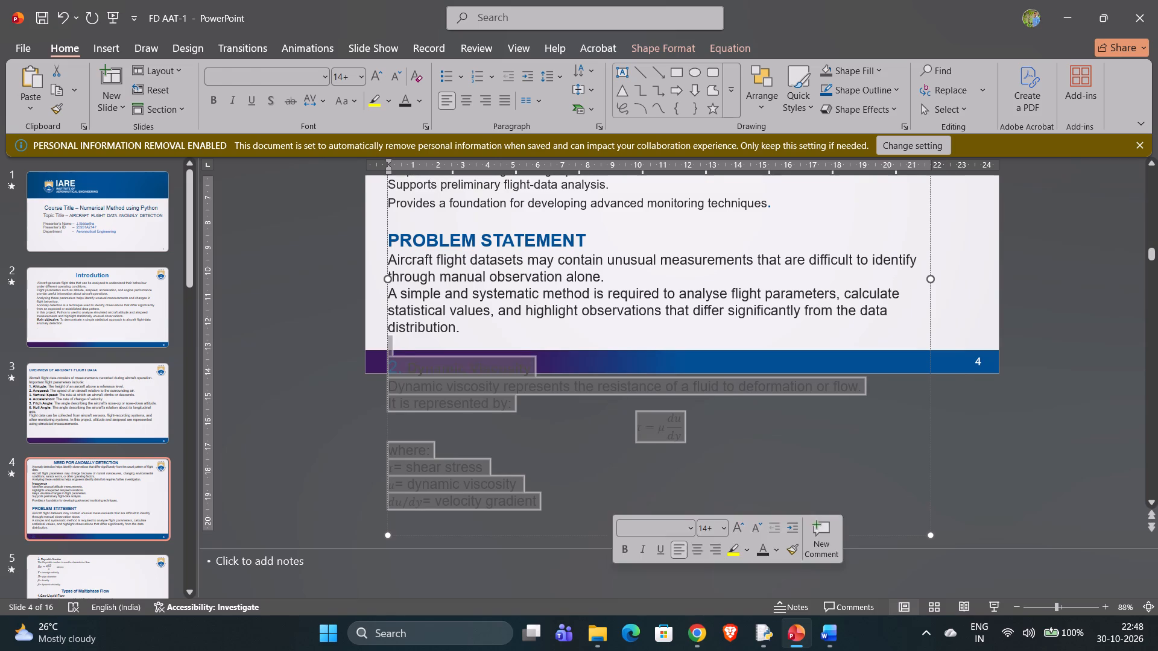
key(BackSpace)
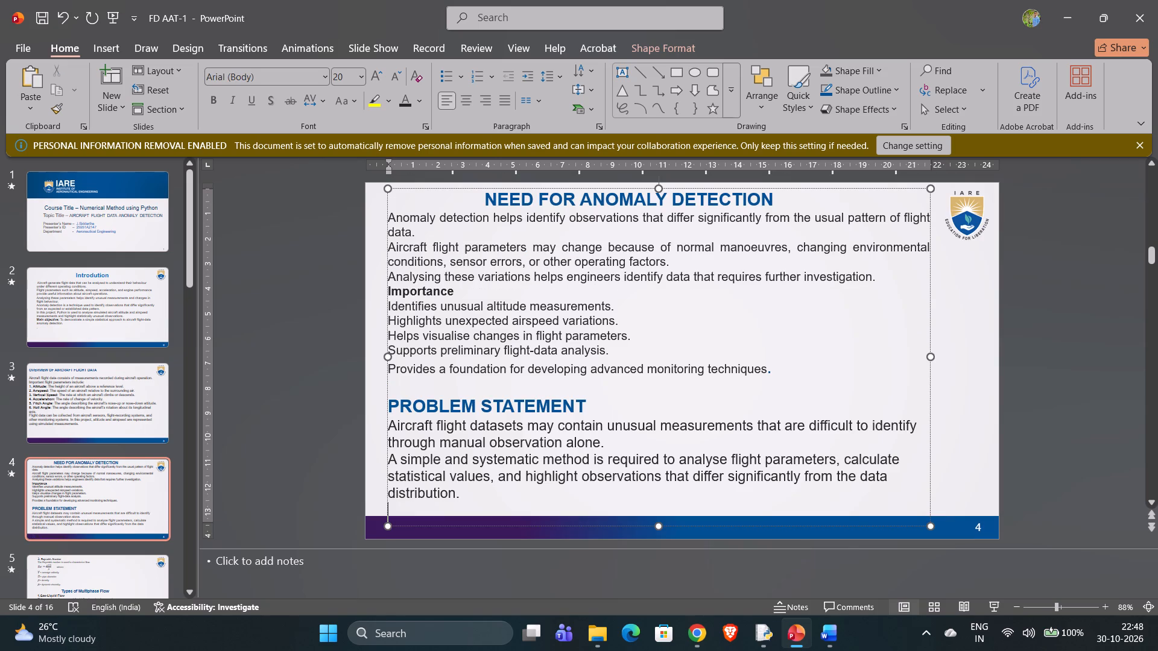
Reduce the two problem statement paragraphs on slide 4 to 14 pt.
scroll(620, 483, up, 1)
drag(391, 427, 475, 497)
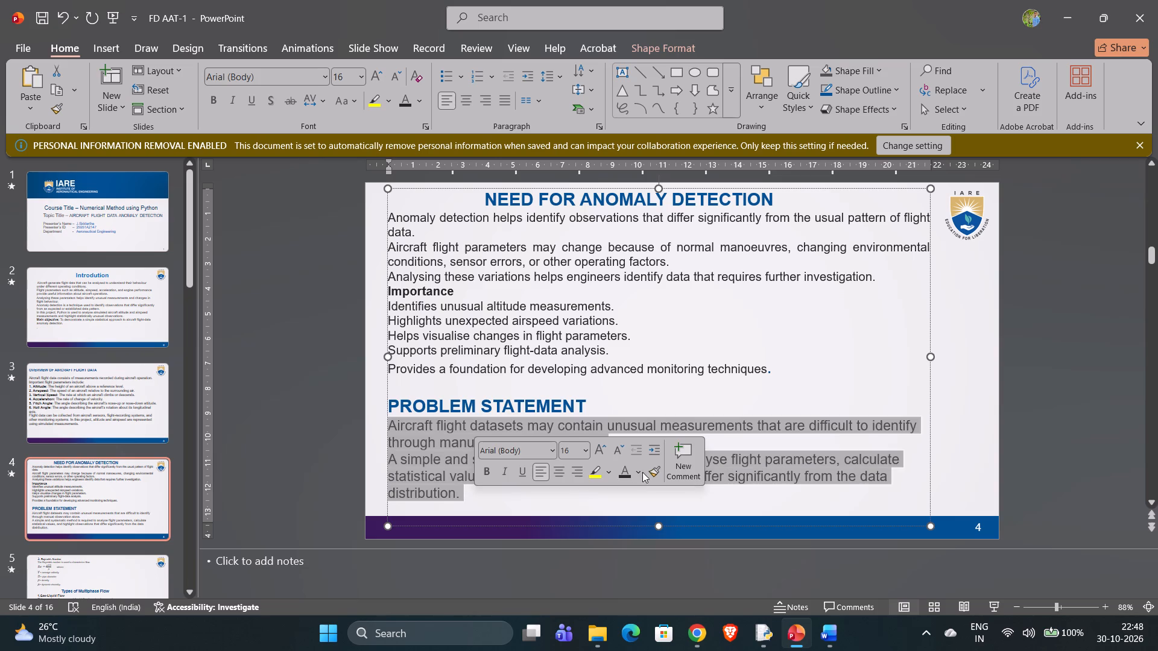
click(615, 452)
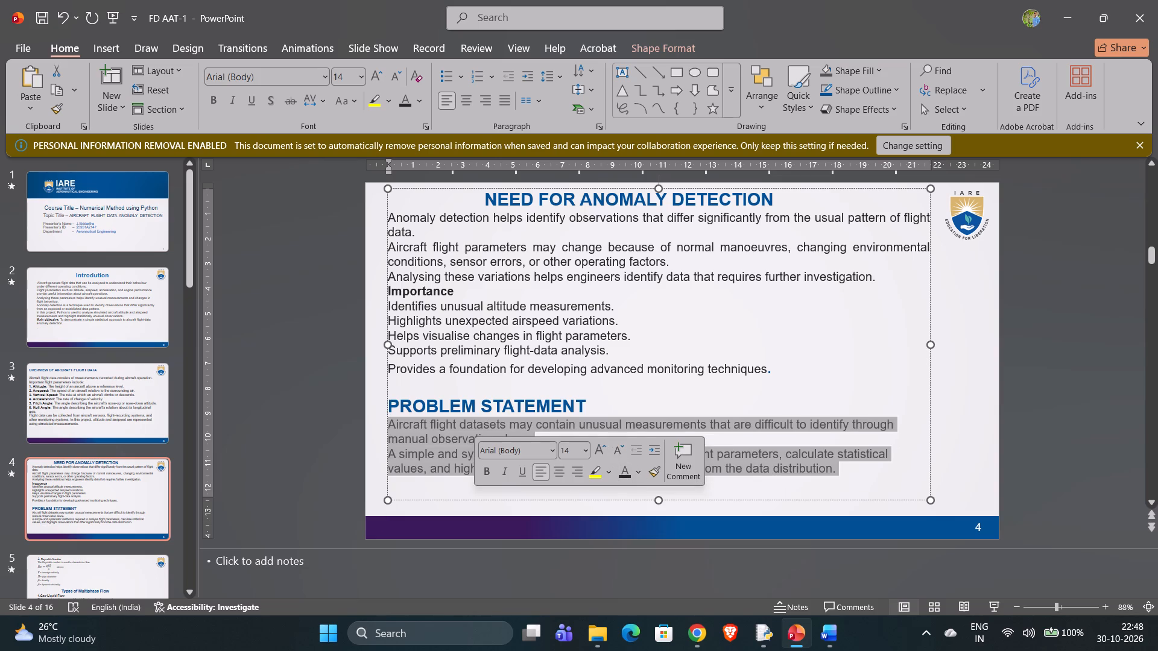
Reduce the body text on slide 2, below the Introdution title, to 14 pt.
click(688, 390)
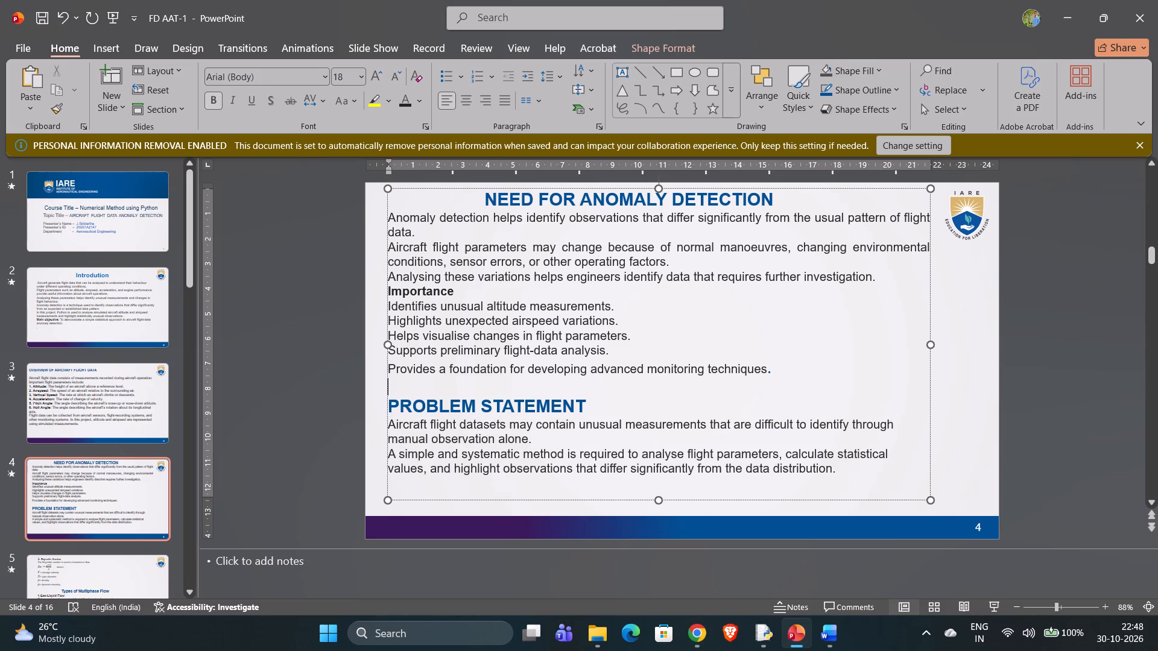
click(82, 301)
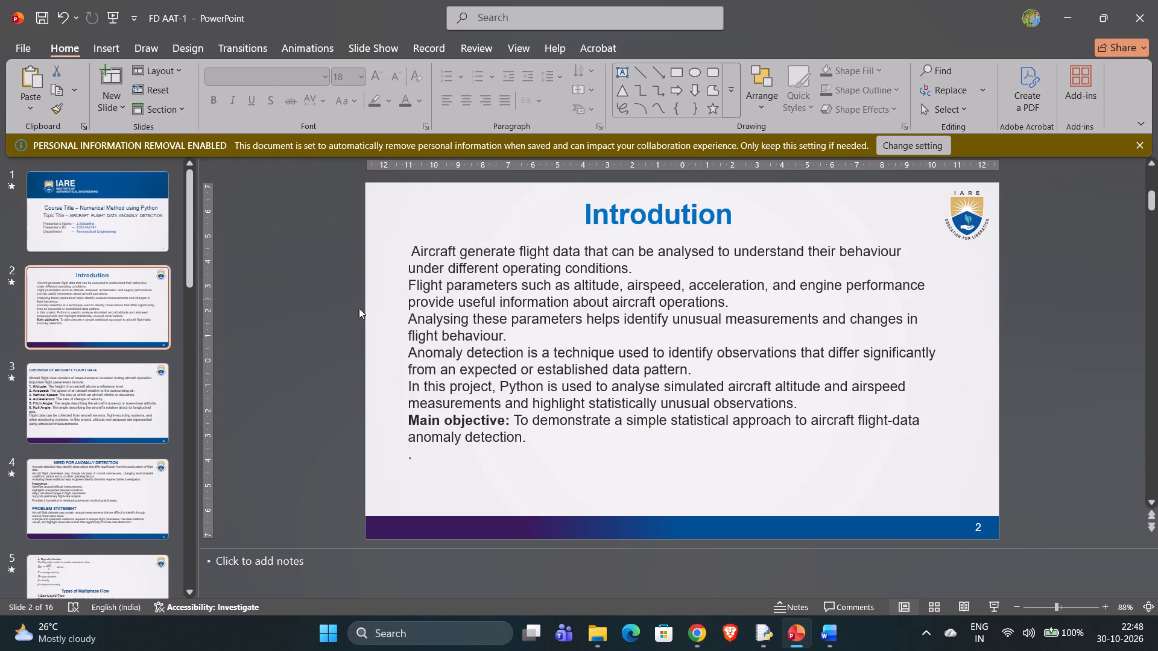
drag(413, 248, 537, 438)
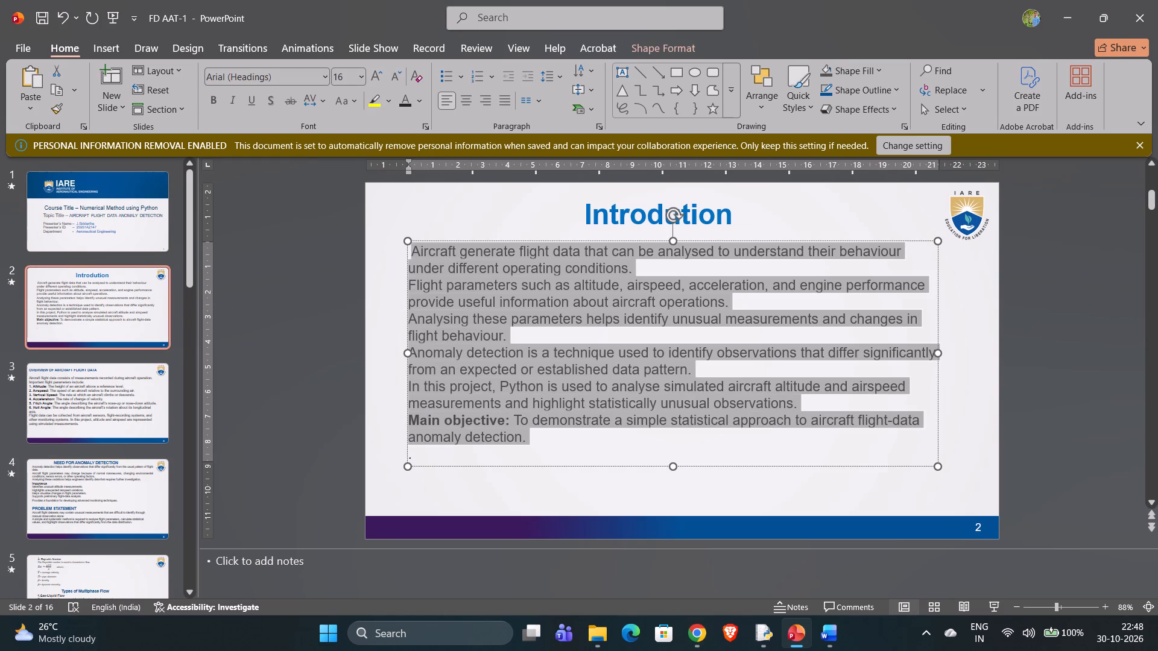
drag(537, 438, 540, 439)
click(681, 391)
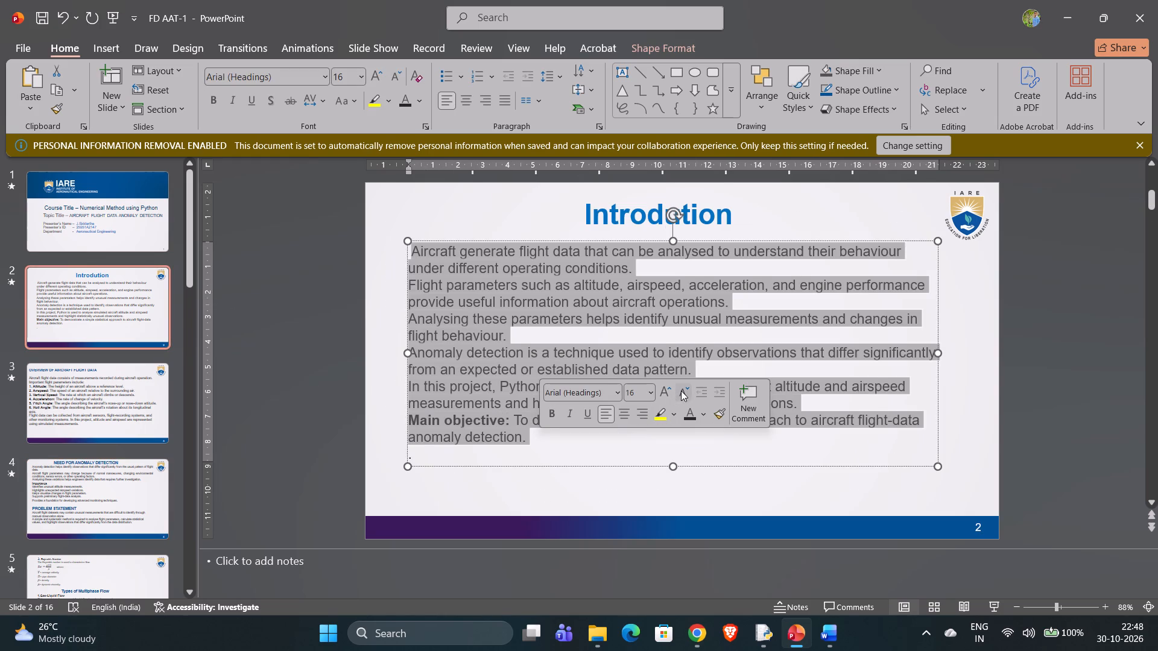
click(381, 239)
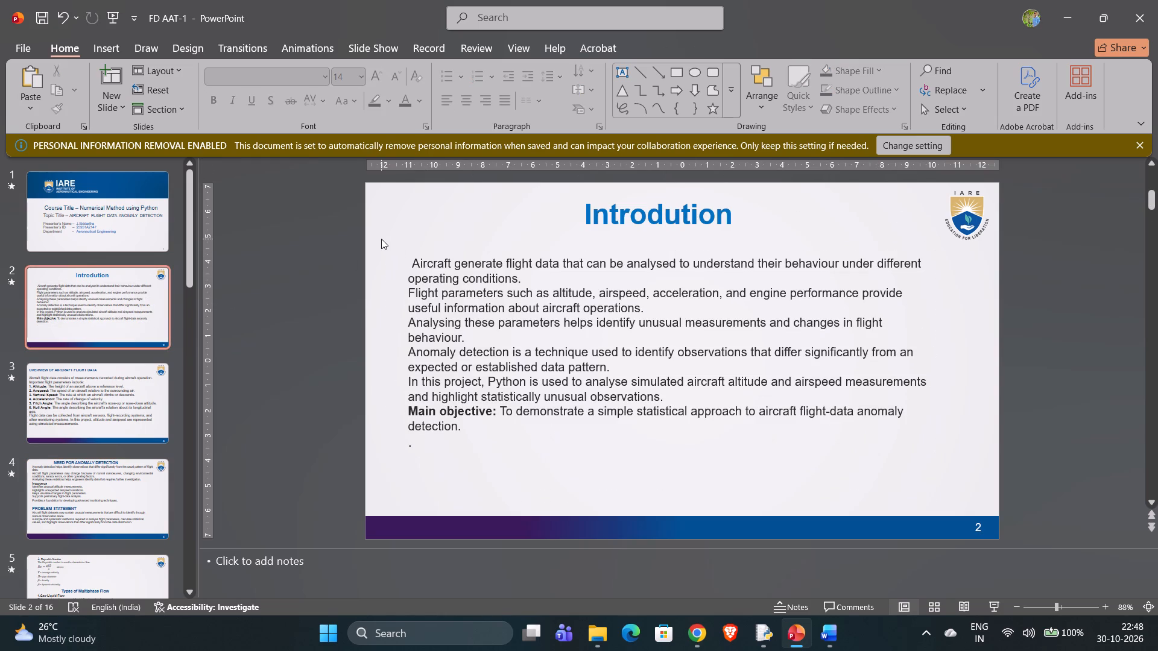
Reduce all text below the OVERVIEW OF AIRCRAFT FLIGHT DATA heading on slide 3 to 14 pt.
click(110, 416)
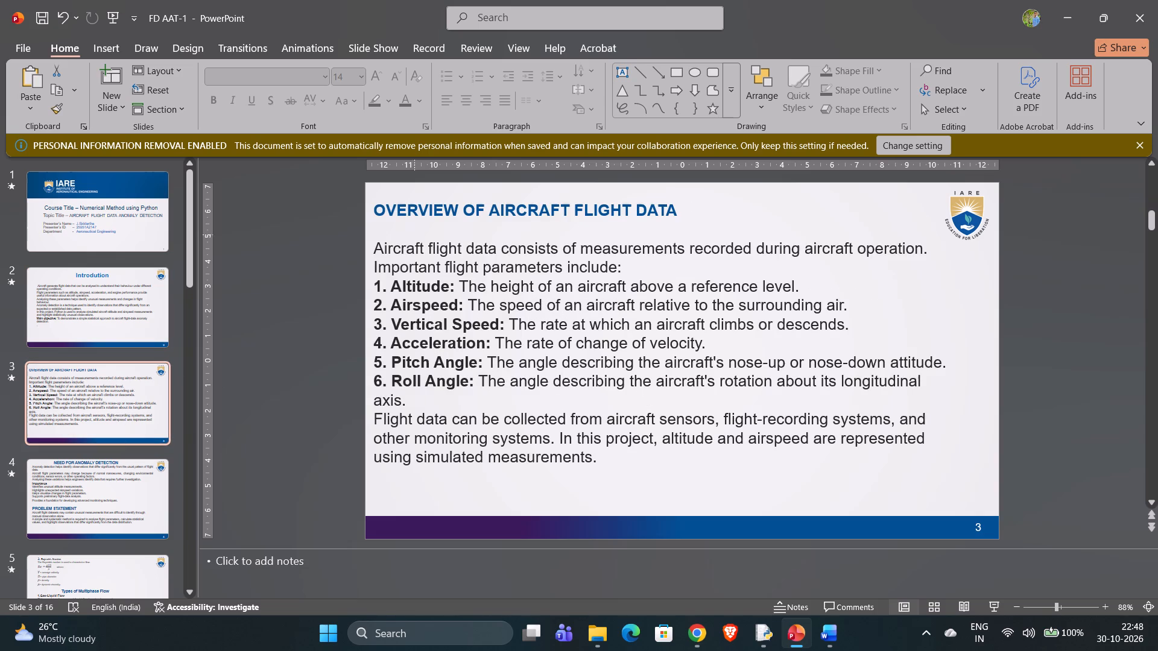
drag(376, 231, 575, 396)
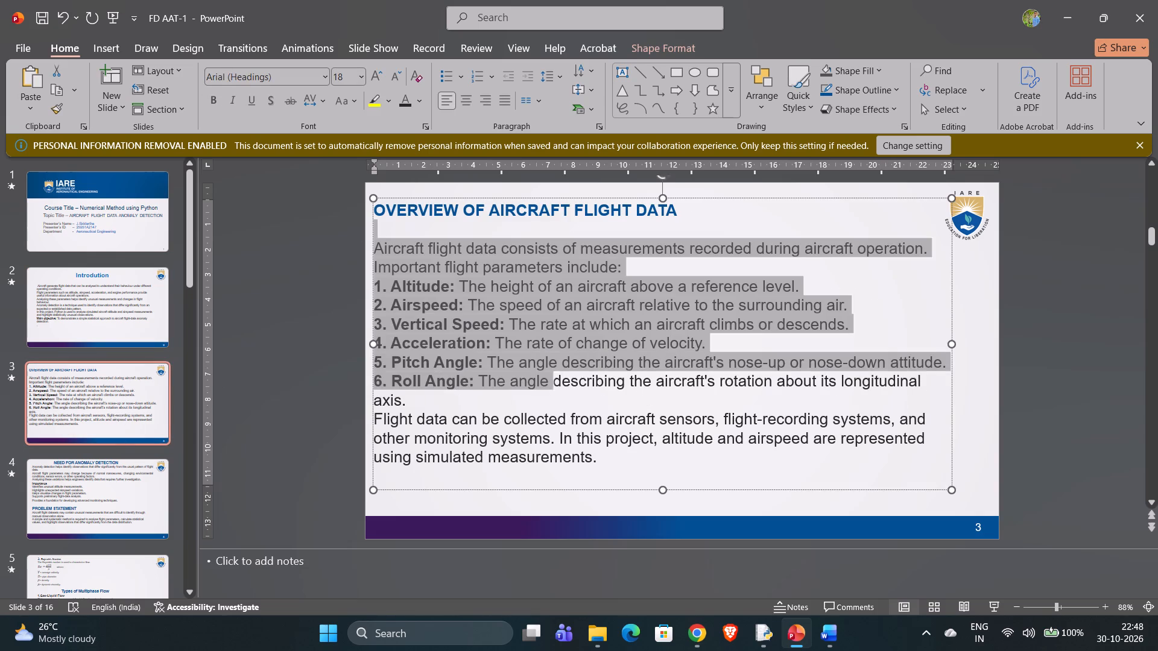
drag(575, 396, 601, 447)
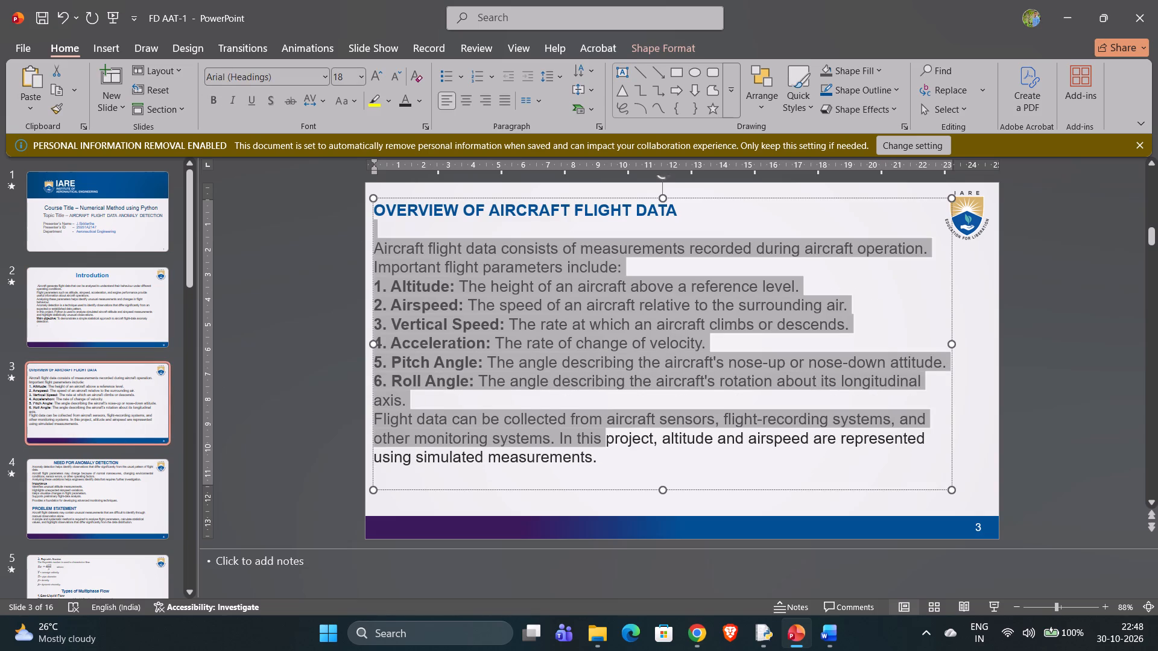
drag(601, 447, 601, 455)
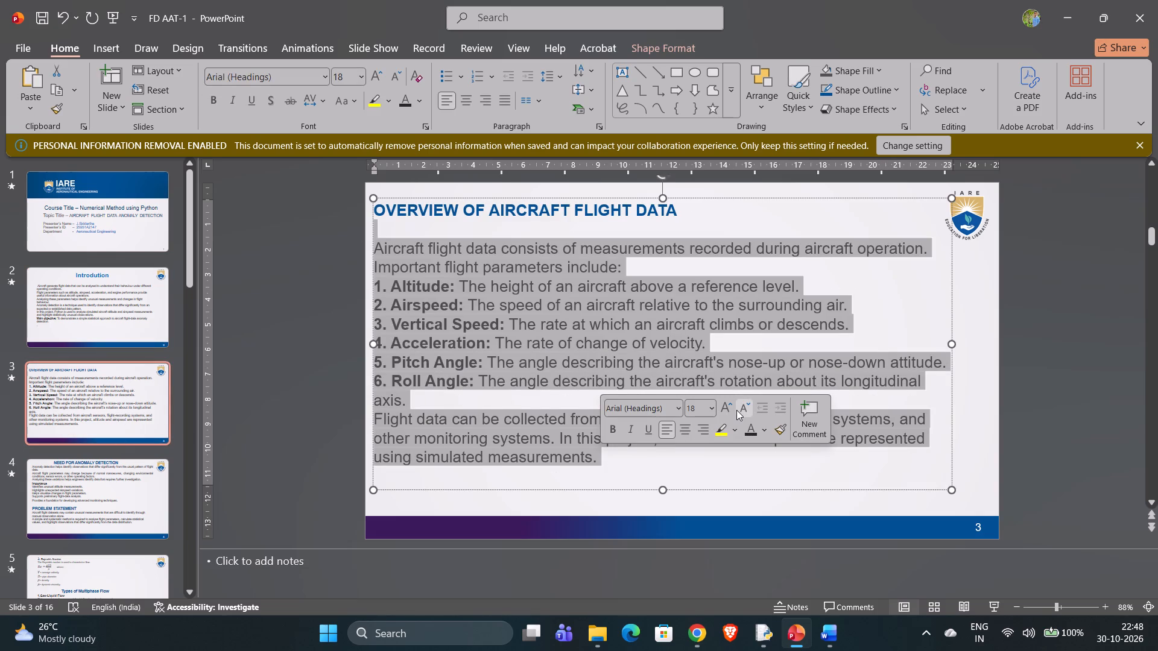
click(736, 410)
click(736, 410)
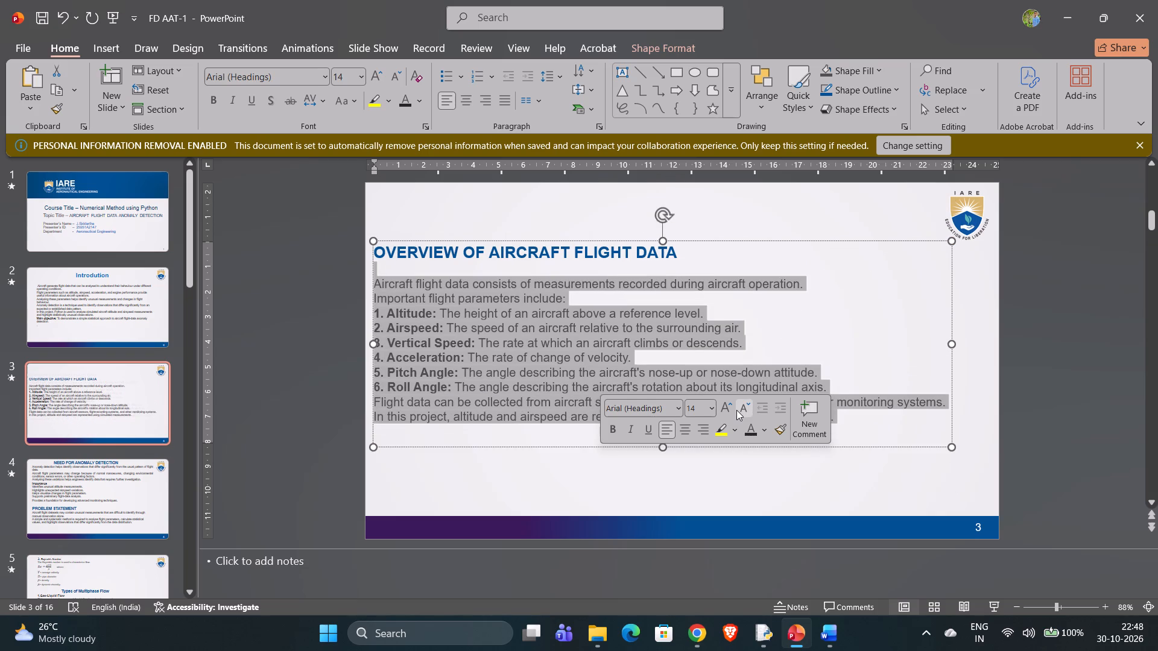
click(473, 219)
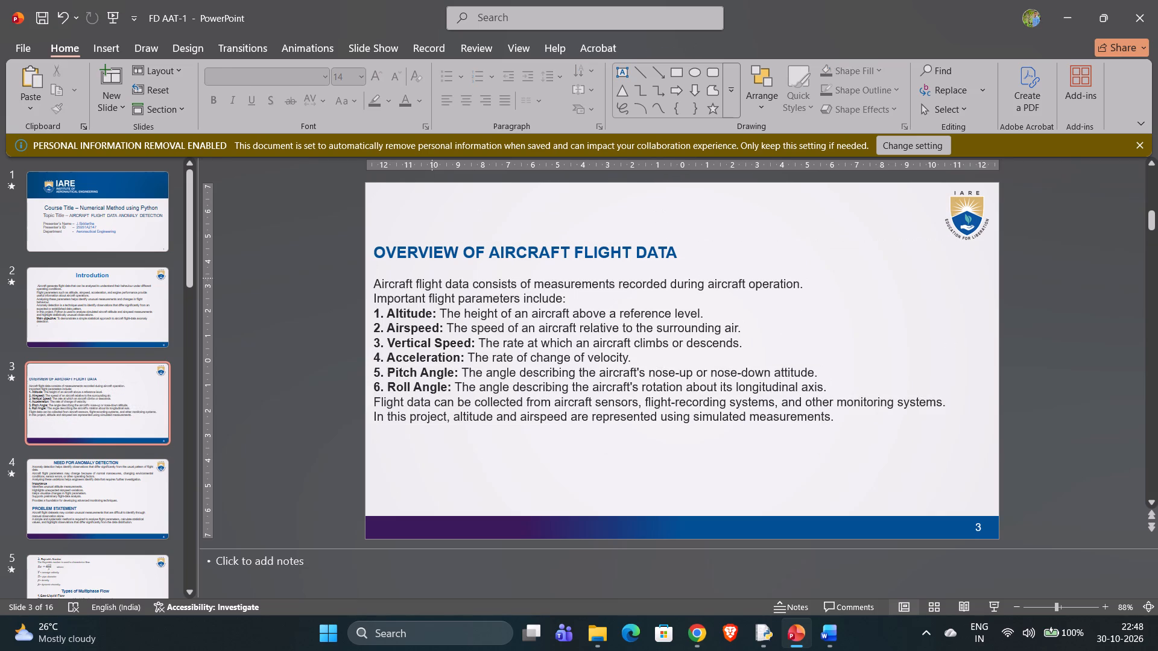
Move slide 3's text box up and slightly inward so its heading sits near the slide's upper edge.
click(431, 278)
drag(454, 242, 455, 239)
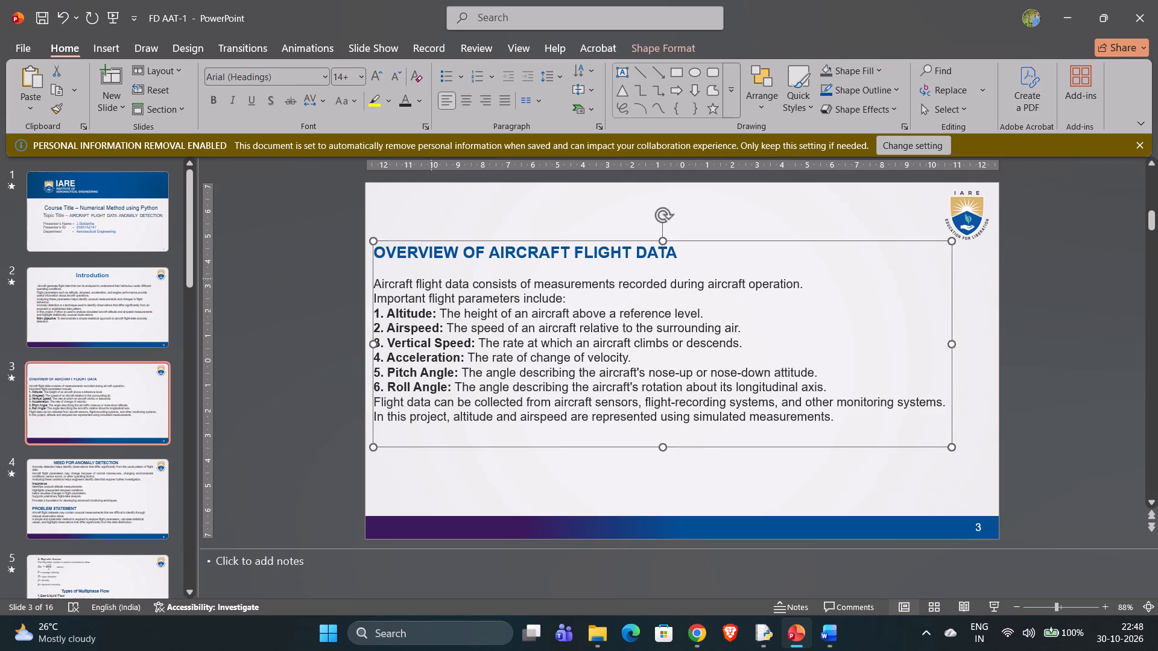
drag(455, 239, 466, 206)
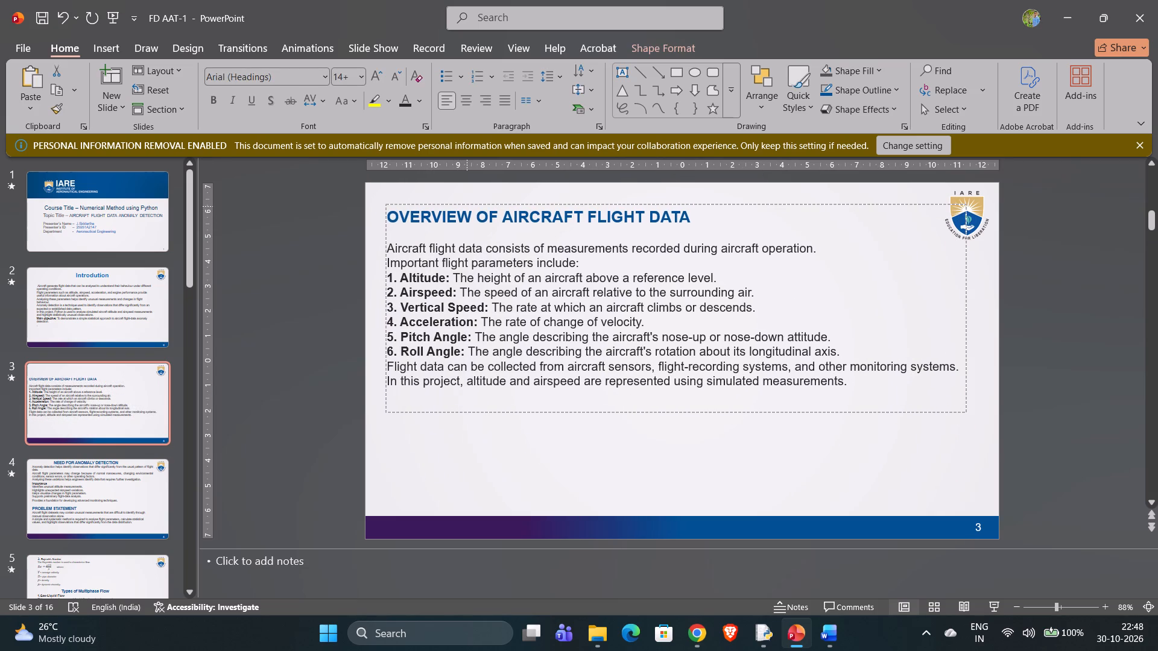
drag(466, 206, 466, 207)
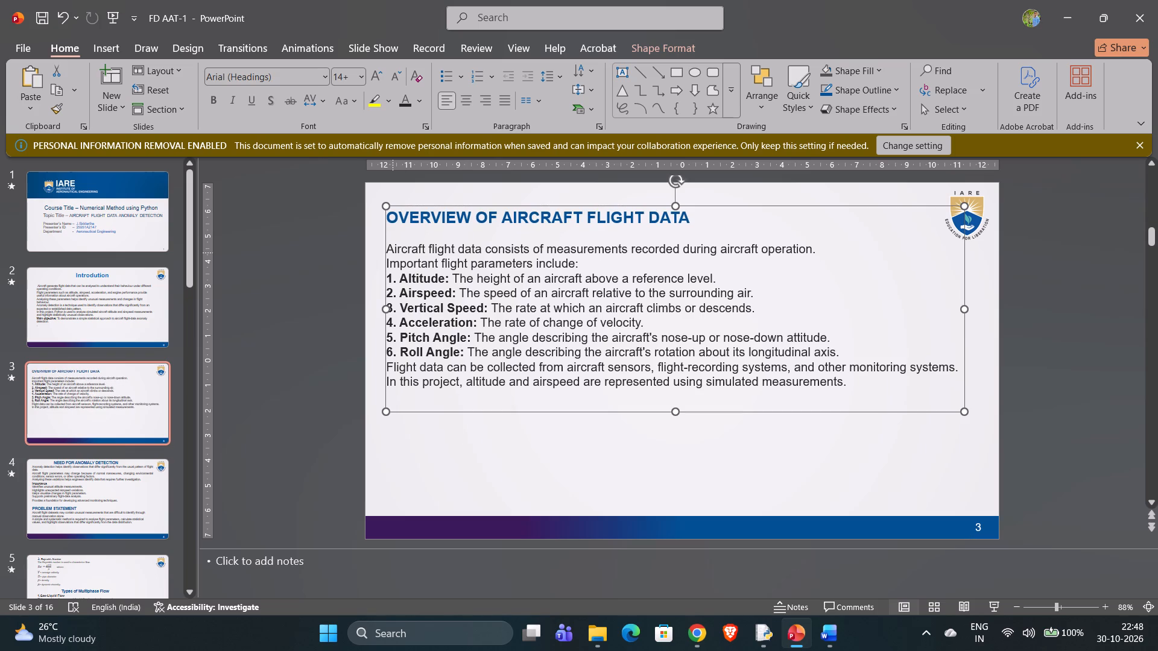
click(381, 255)
Insert a blank line on slide 3 after "Important flight parameters include:" and after each of the six numbered parameters.
click(665, 264)
key(Return)
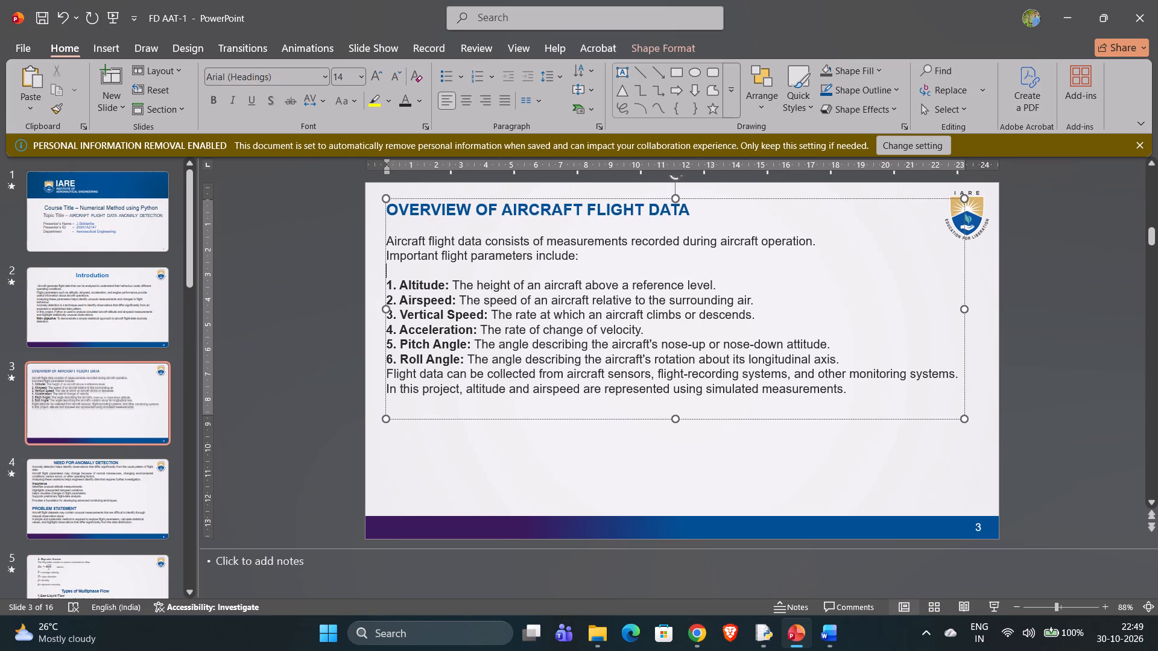
click(739, 286)
key(Return)
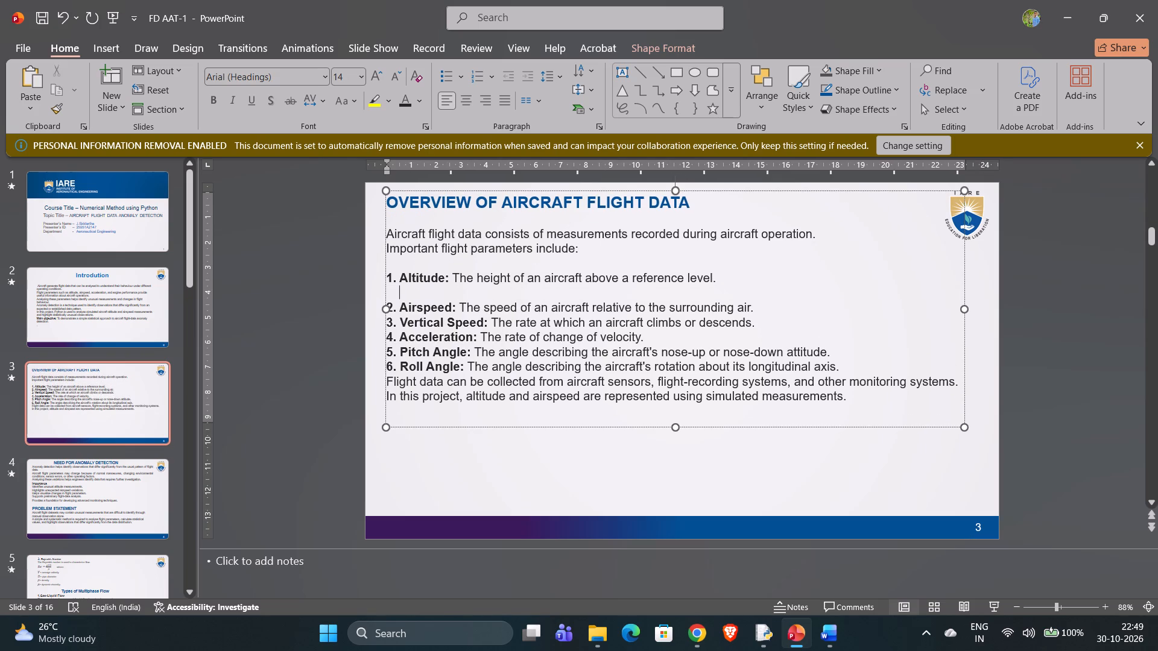
click(755, 303)
key(Return)
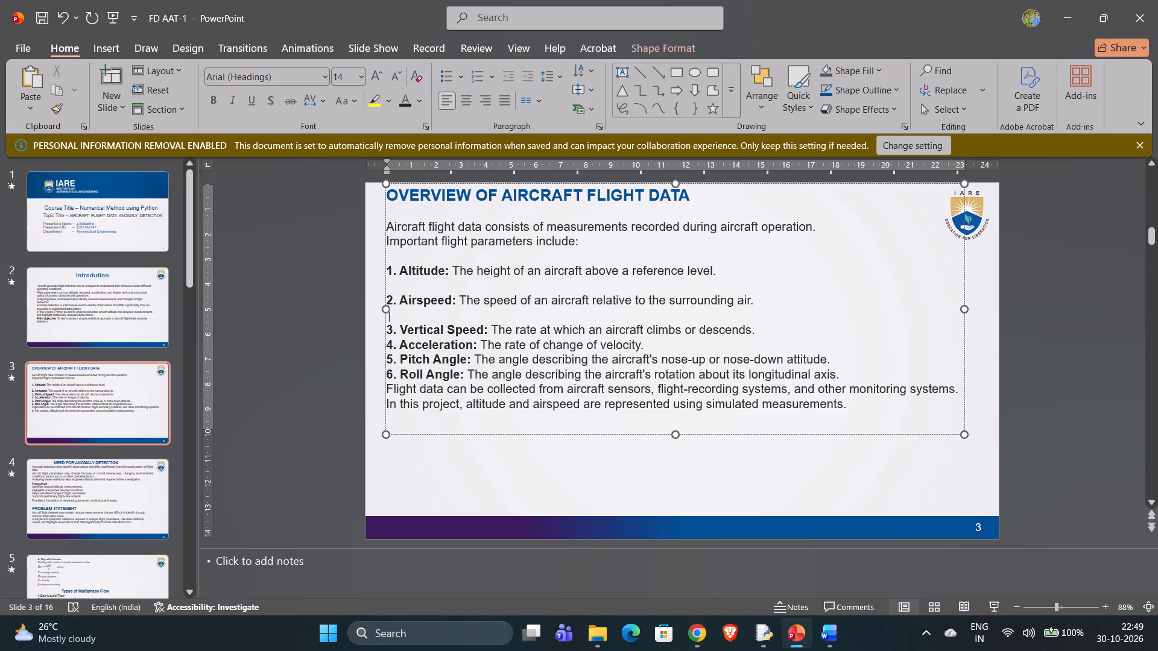
click(783, 327)
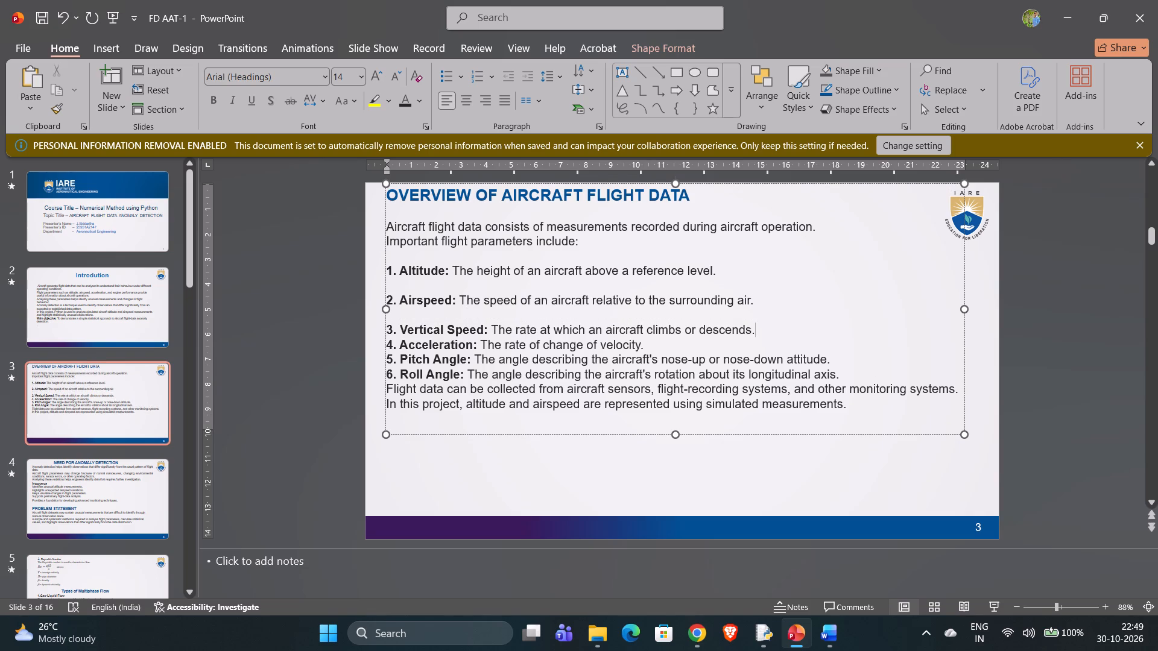
key(Return)
click(765, 347)
key(Return)
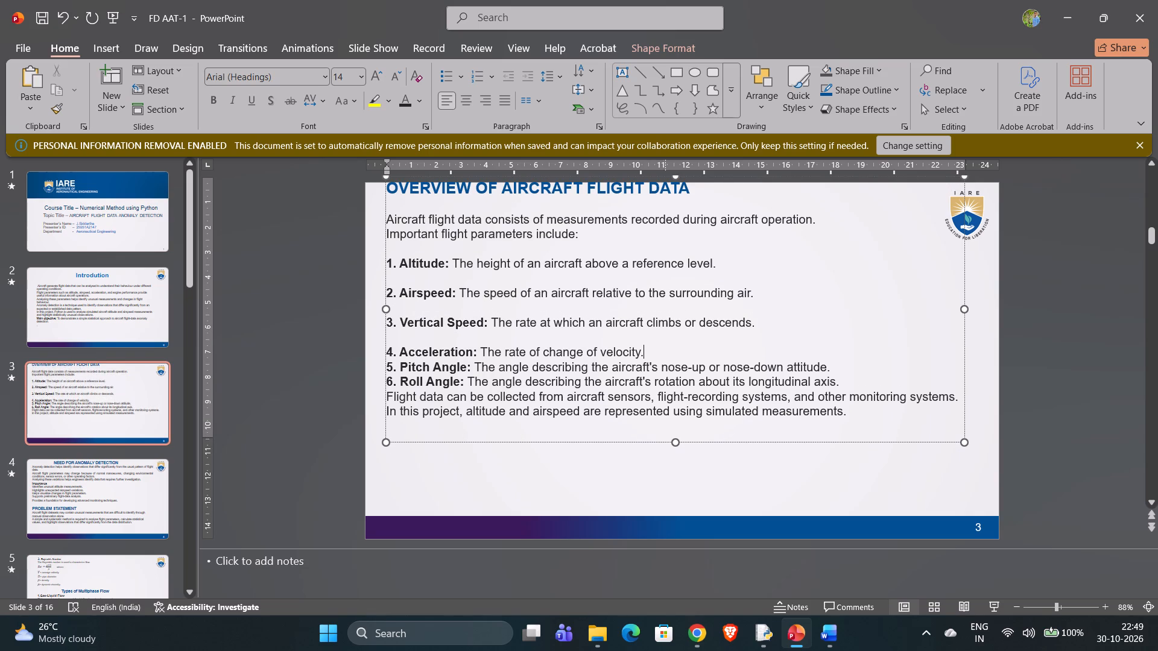
click(835, 370)
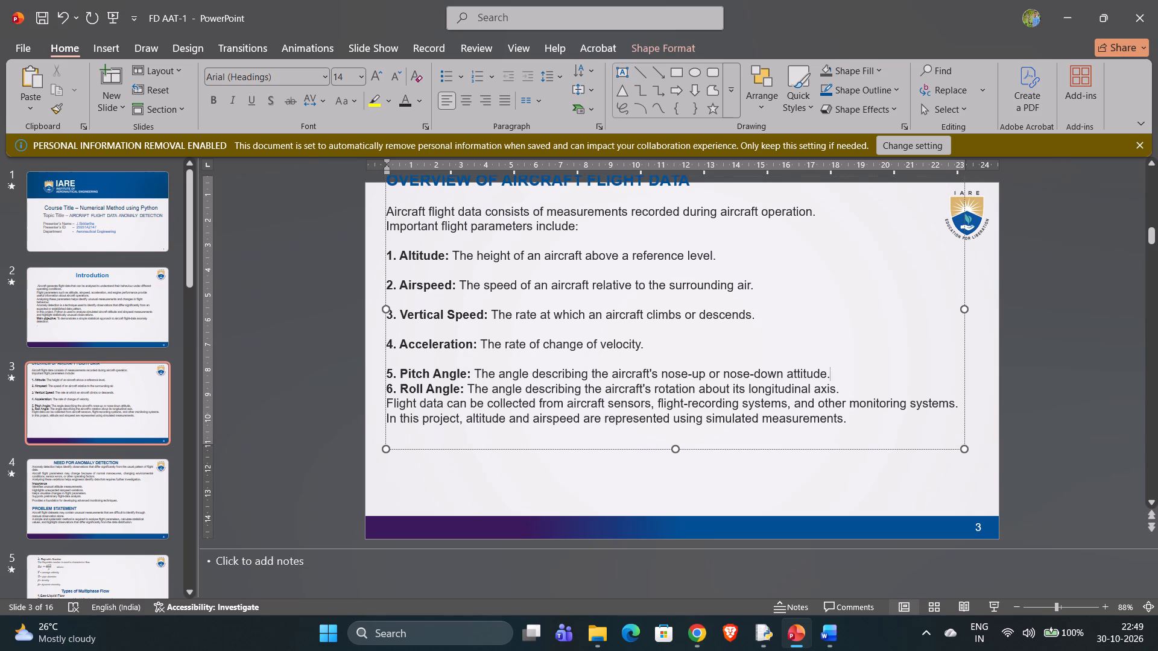
key(Return)
click(877, 395)
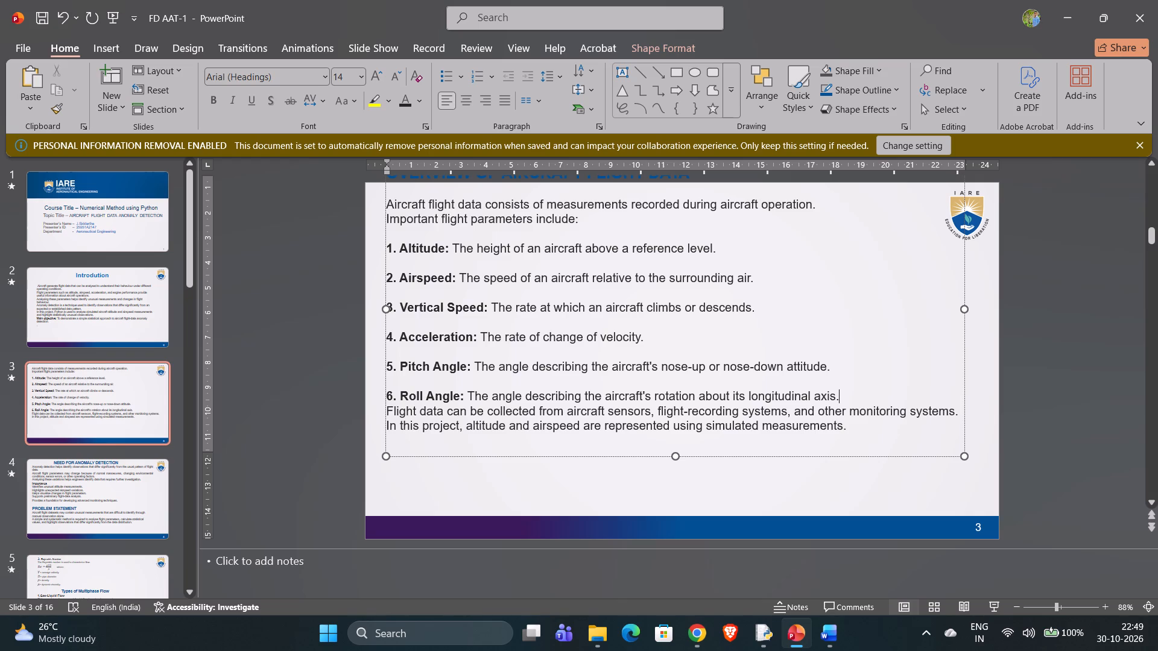
key(Return)
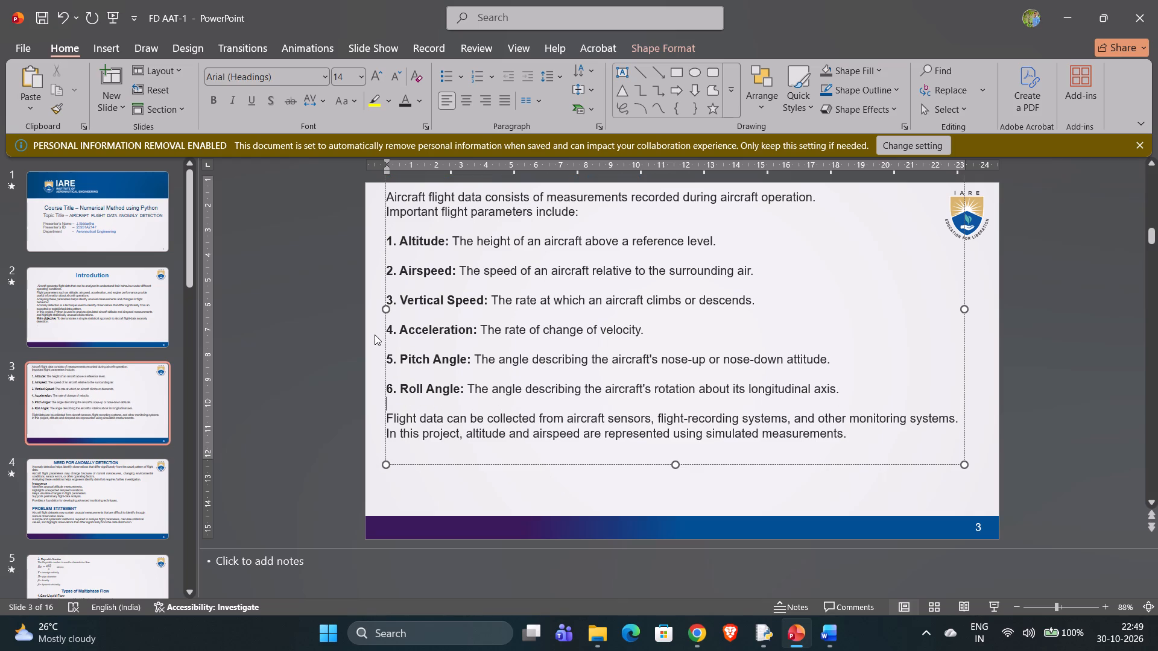
Move slide 3's expanded text box down so the heading and all text fit between the slide's upper edge and footer band.
drag(385, 335, 387, 376)
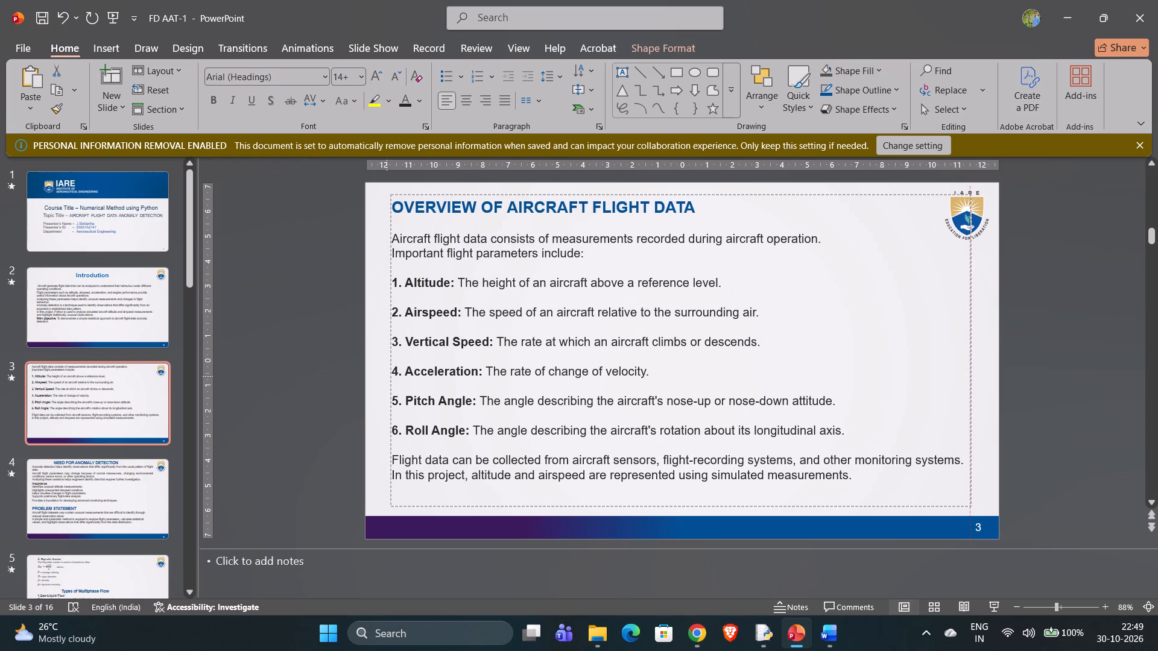
drag(387, 376, 378, 377)
click(312, 361)
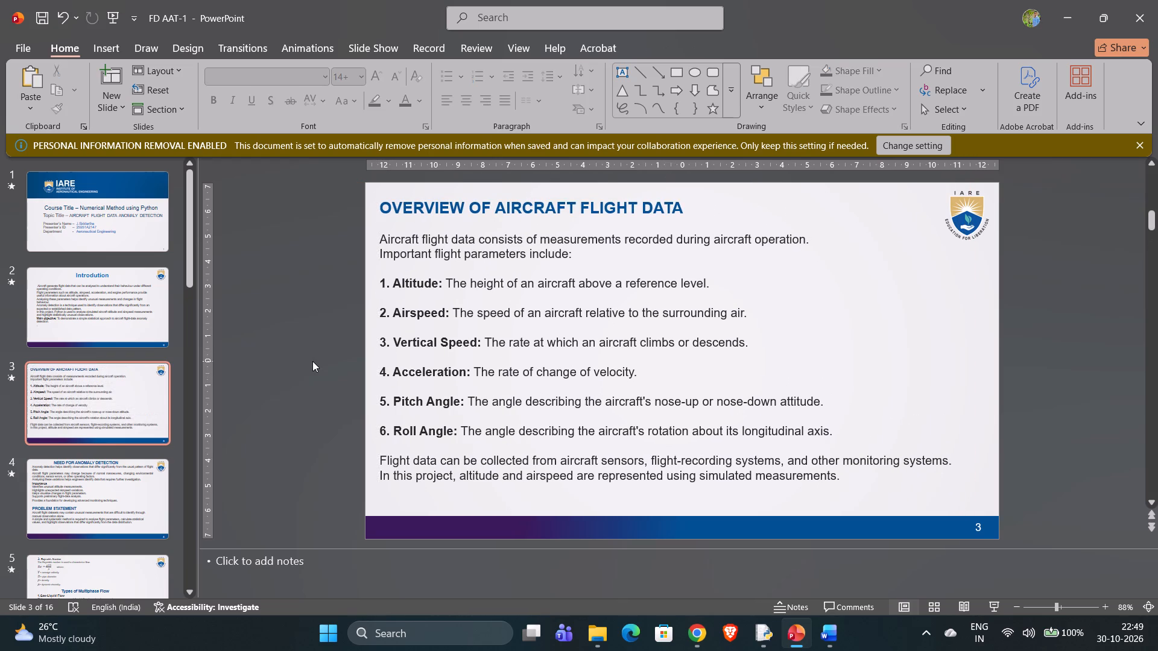
Insert a blank line below the NEED FOR ANOMALY DETECTION heading on slide 4.
click(96, 509)
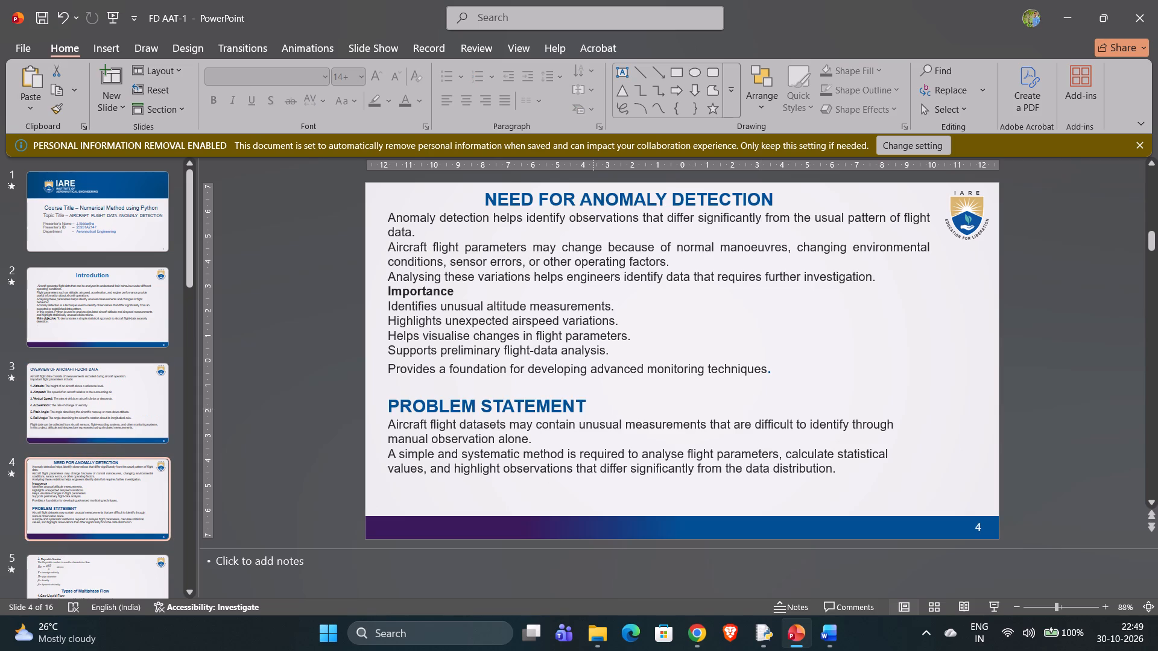
click(779, 204)
key(Return)
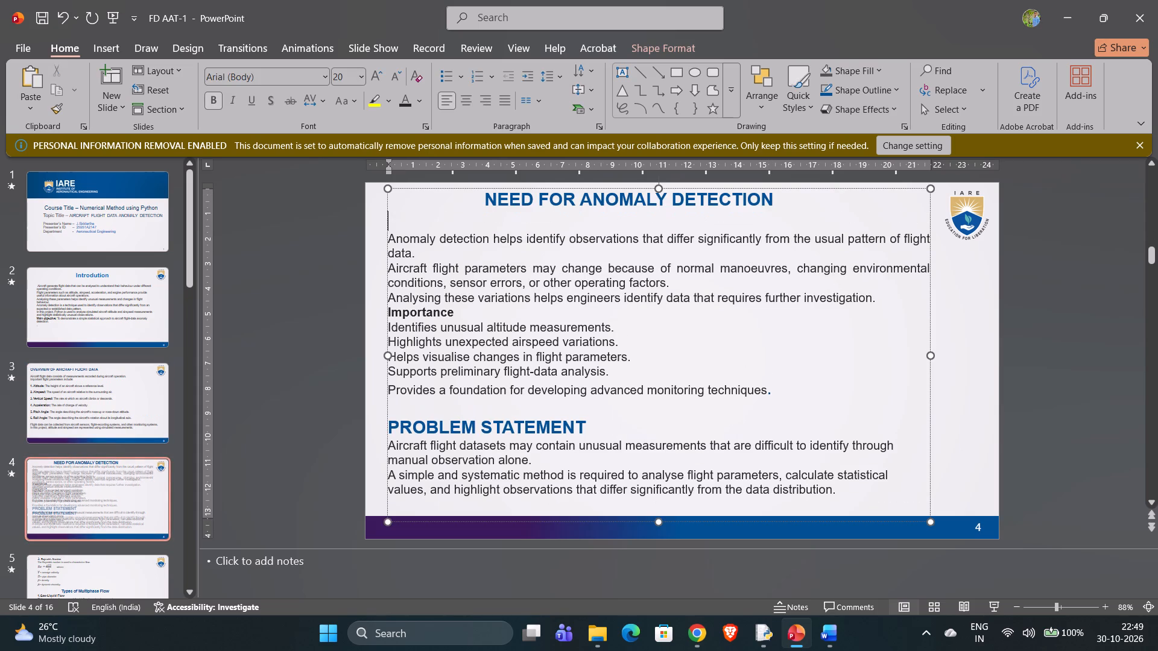
click(381, 328)
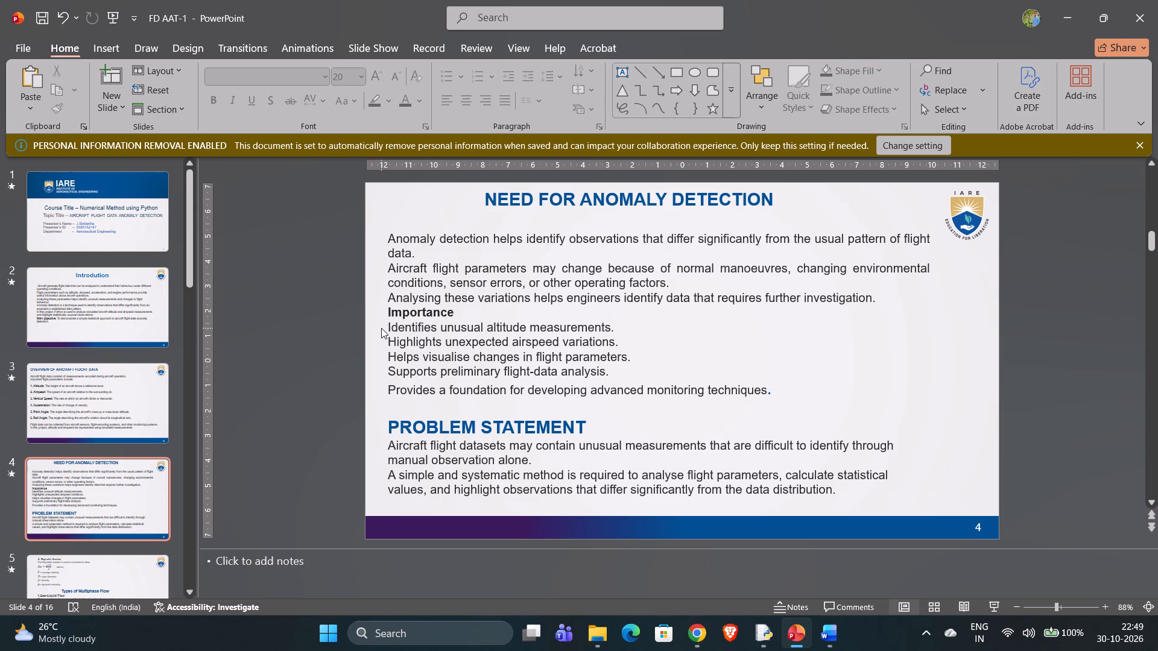
click(86, 562)
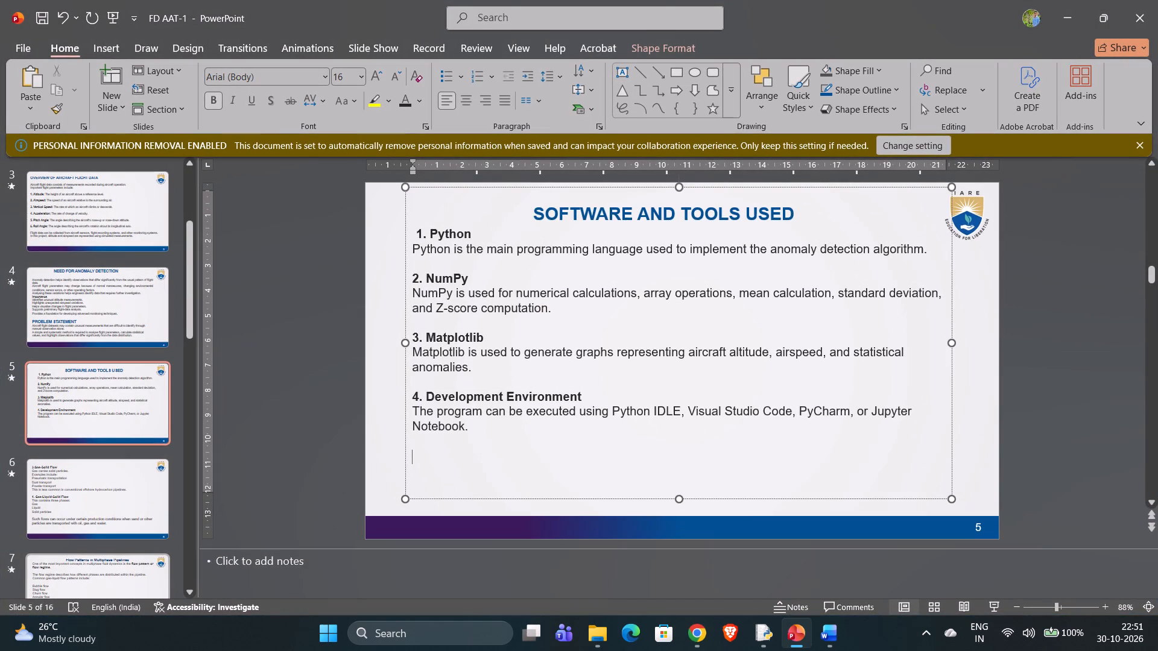
drag(520, 187, 513, 193)
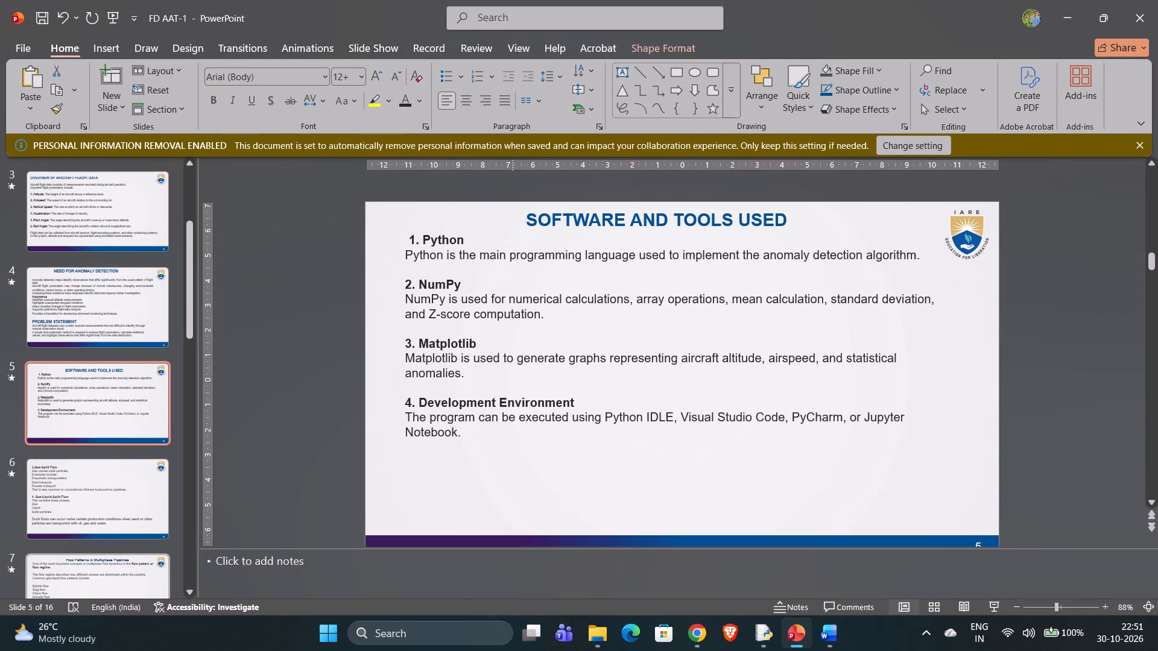
drag(513, 193, 514, 194)
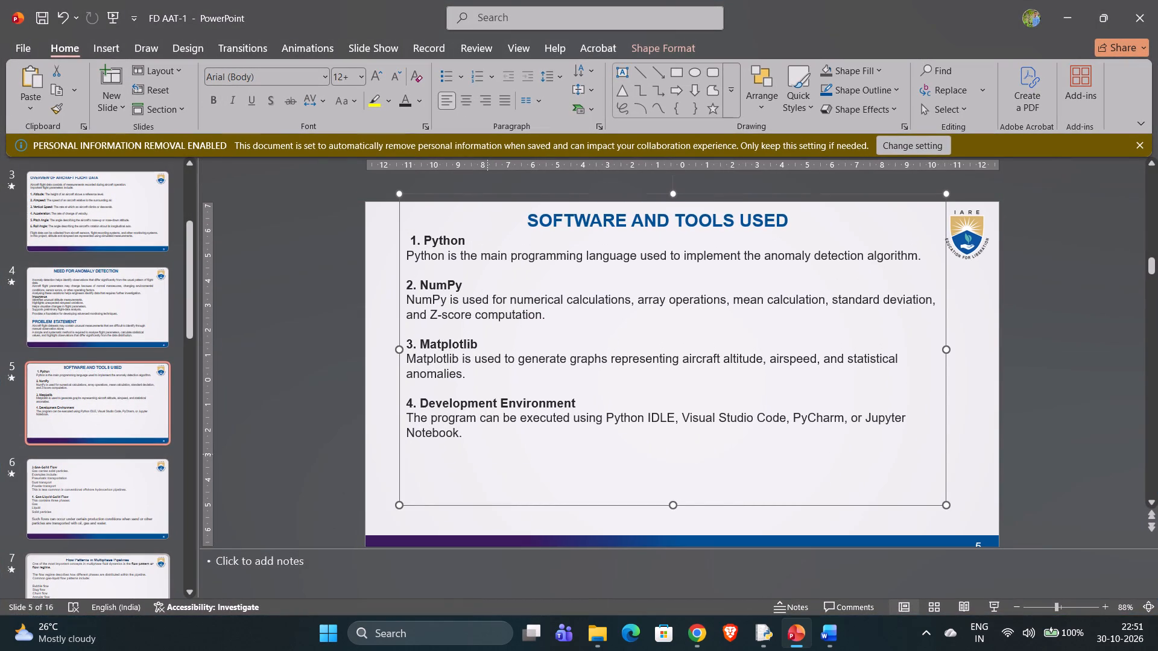
click(487, 454)
key(Return)
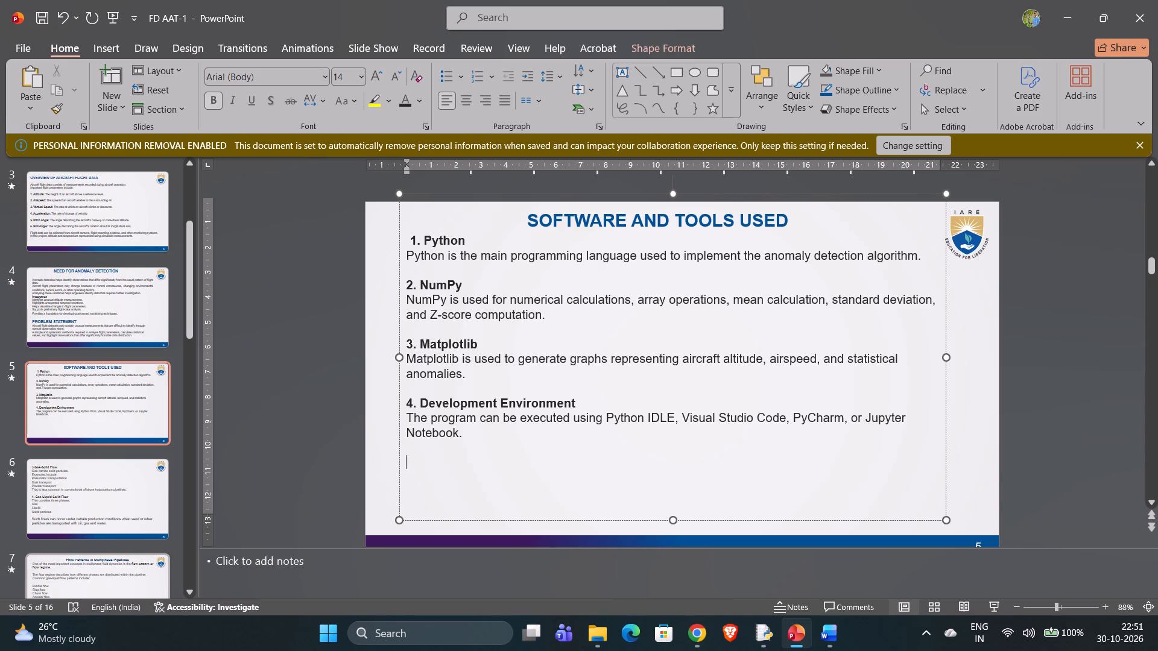
key(ctrl+v)
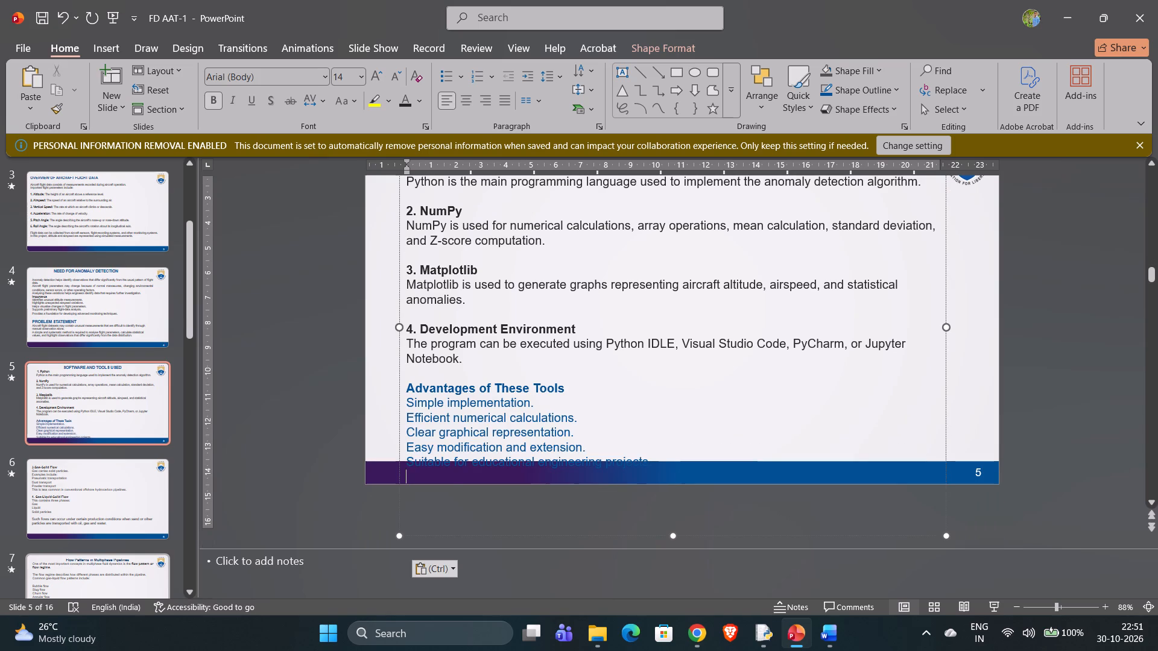
Change the font colour of the pasted "Advantages of These Tools" heading and points to black.
drag(408, 380, 627, 478)
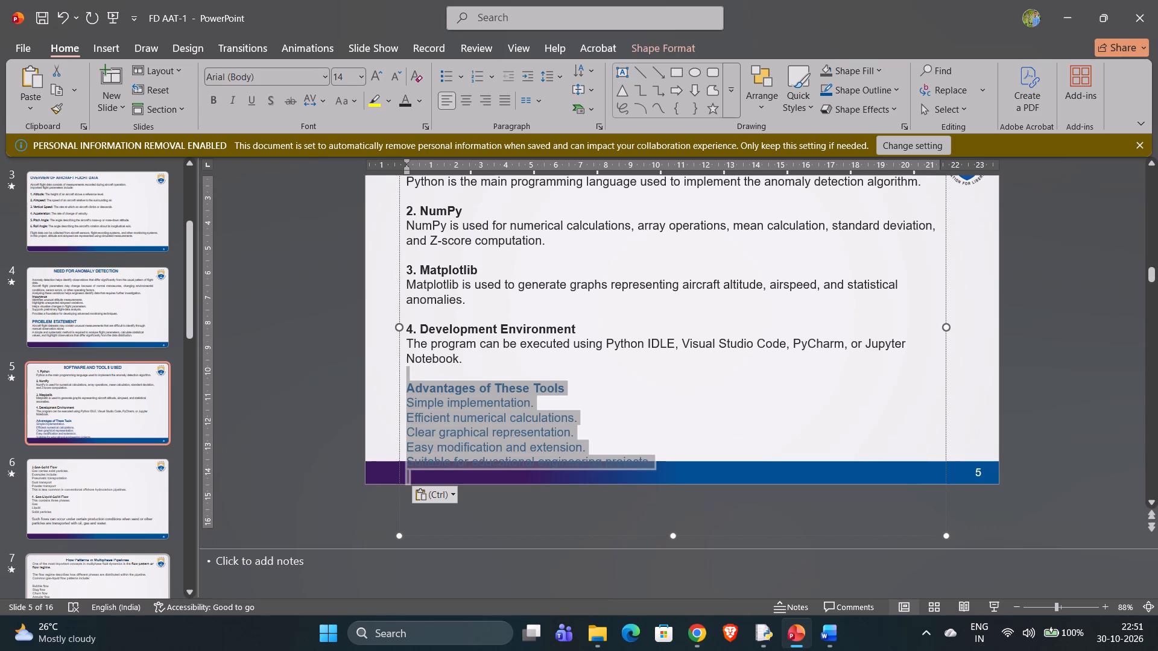
drag(627, 478, 636, 471)
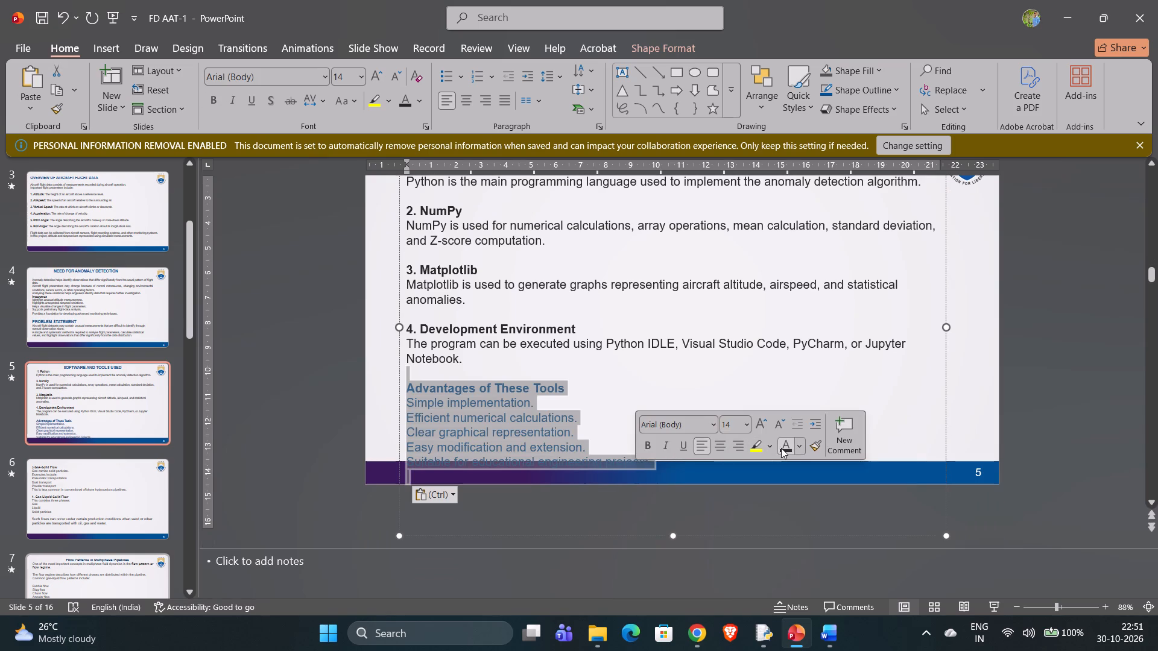
click(782, 448)
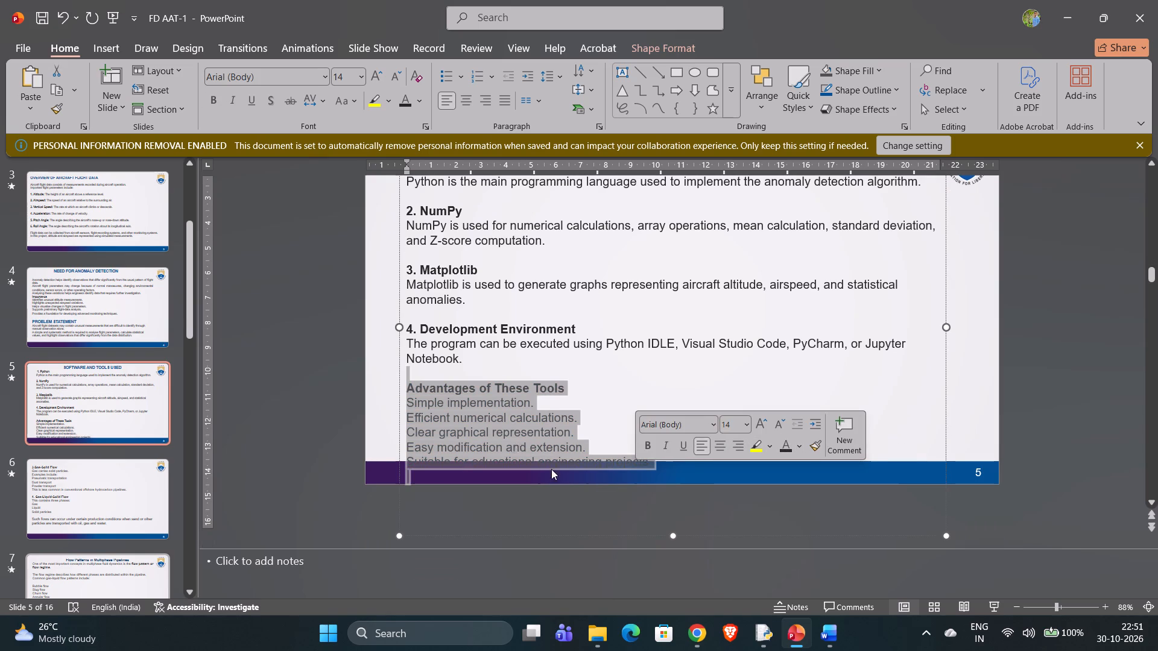
click(609, 420)
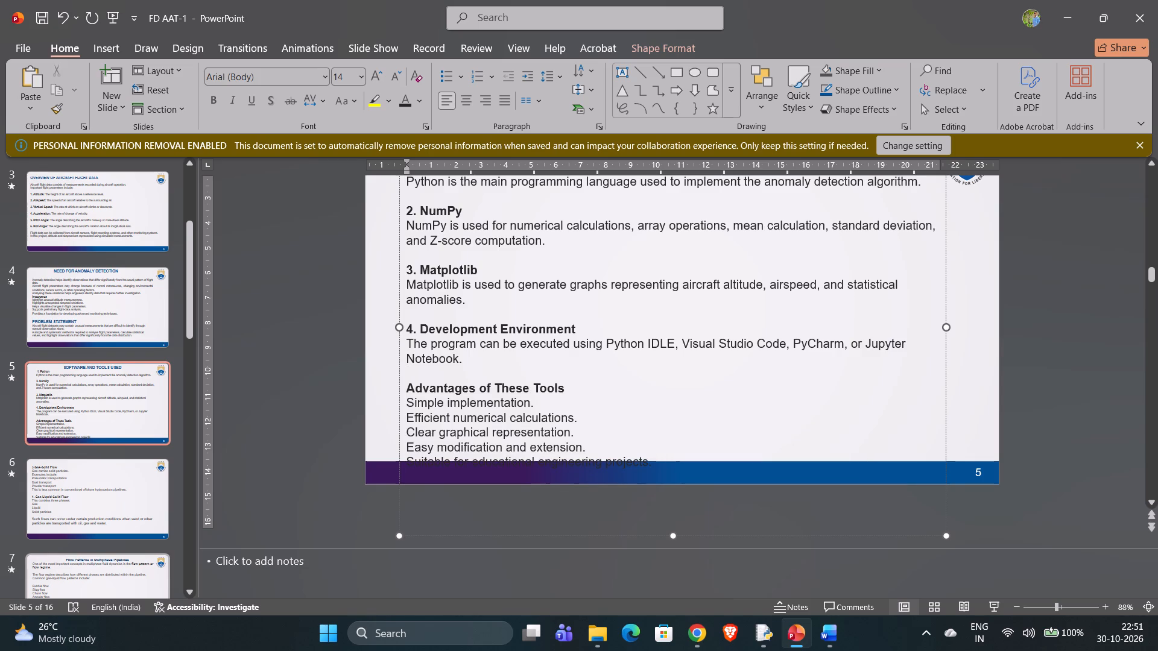
Delete the "Suitable for educational engineering projects." point overlapping the slide's footer band.
drag(651, 466, 404, 464)
key(BackSpace)
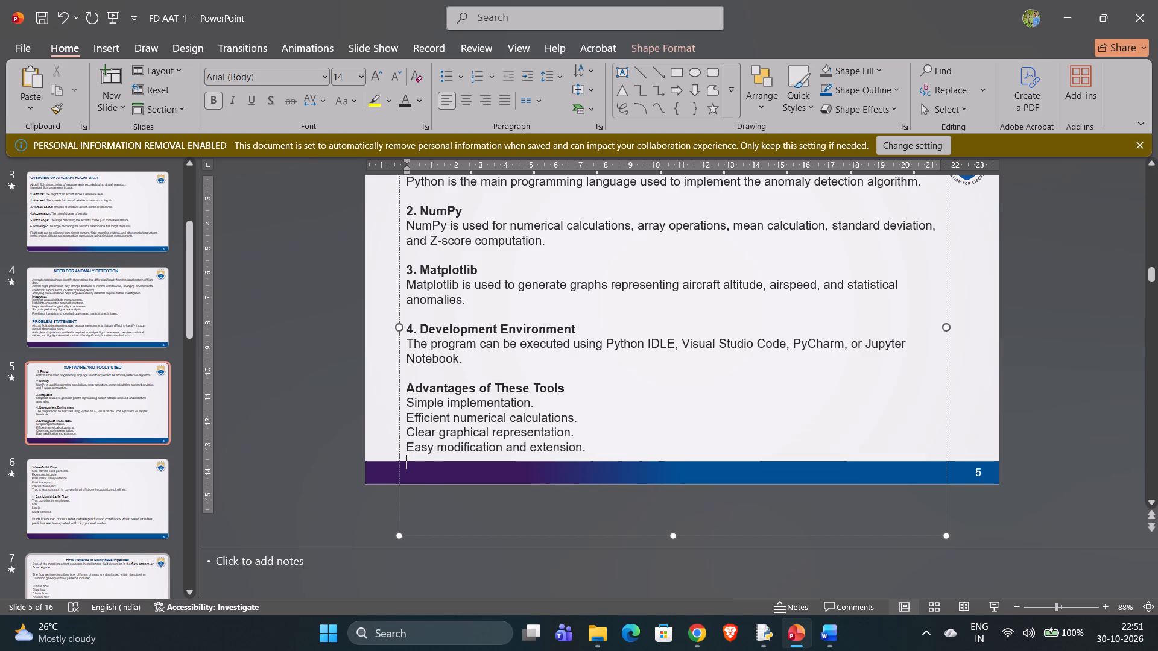
Add a leading space before the "Simple implementation", "Efficient numerical calculations" and "Easy modification and extension" points on slide 5.
click(408, 404)
key(space)
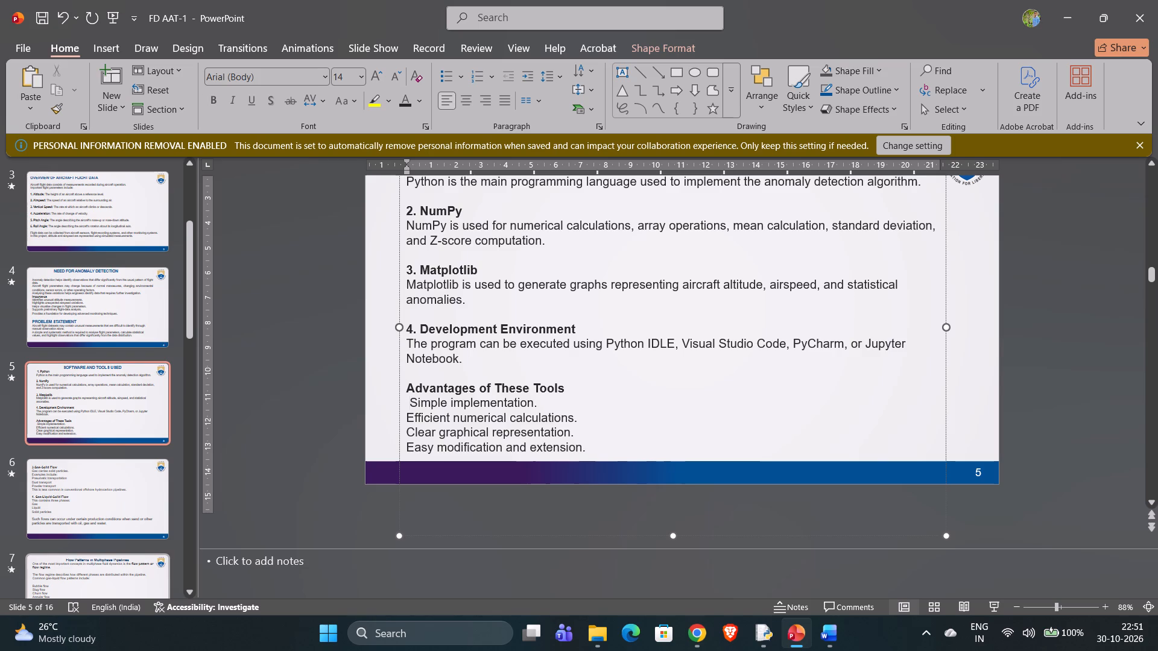
click(407, 413)
key(space)
click(405, 433)
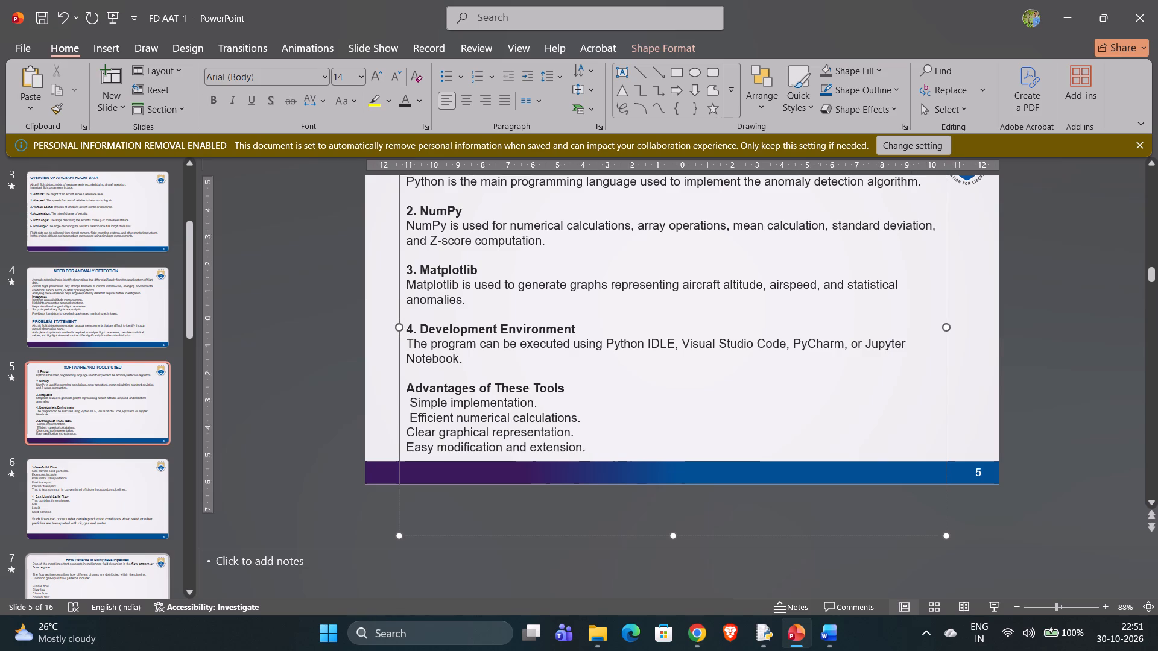
click(408, 435)
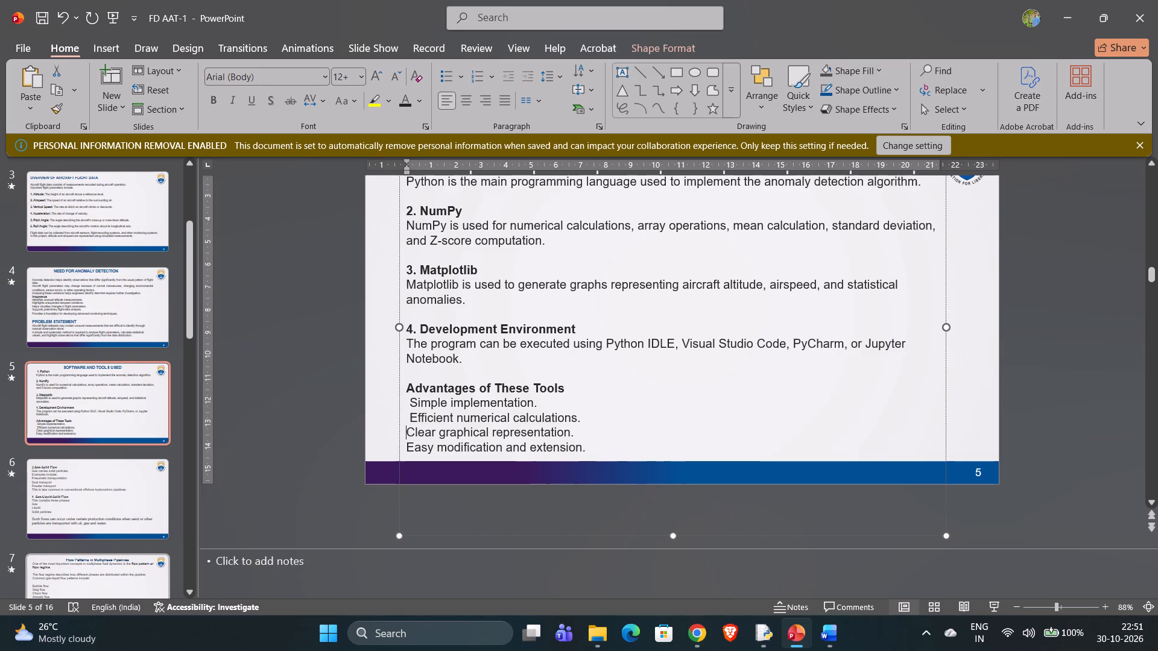
key(space)
click(408, 445)
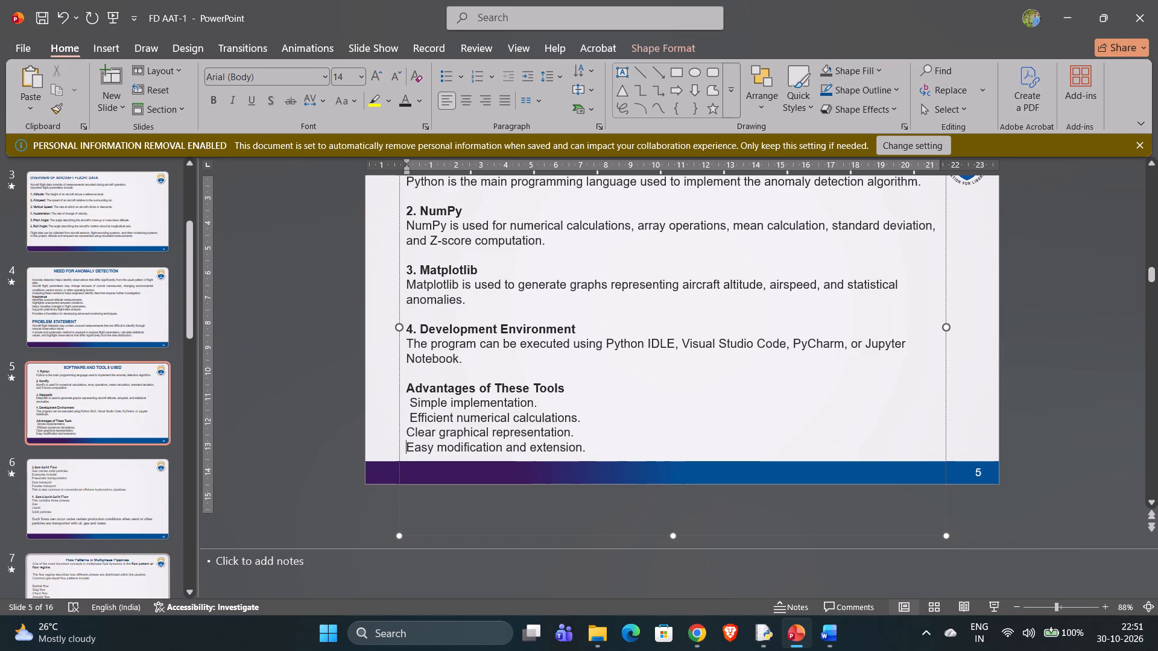
key(space)
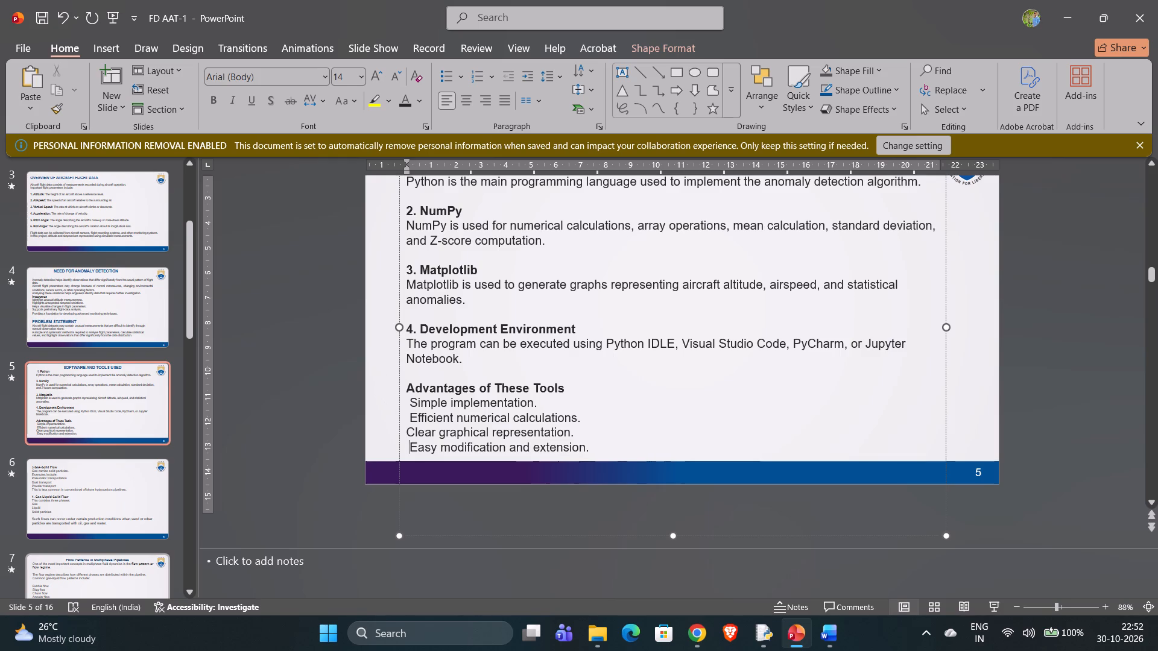
Reposition the "Software and Tools Used" text box on slide 5 so its title sits near the slide's top and its last point clears the footer band.
drag(397, 380, 396, 405)
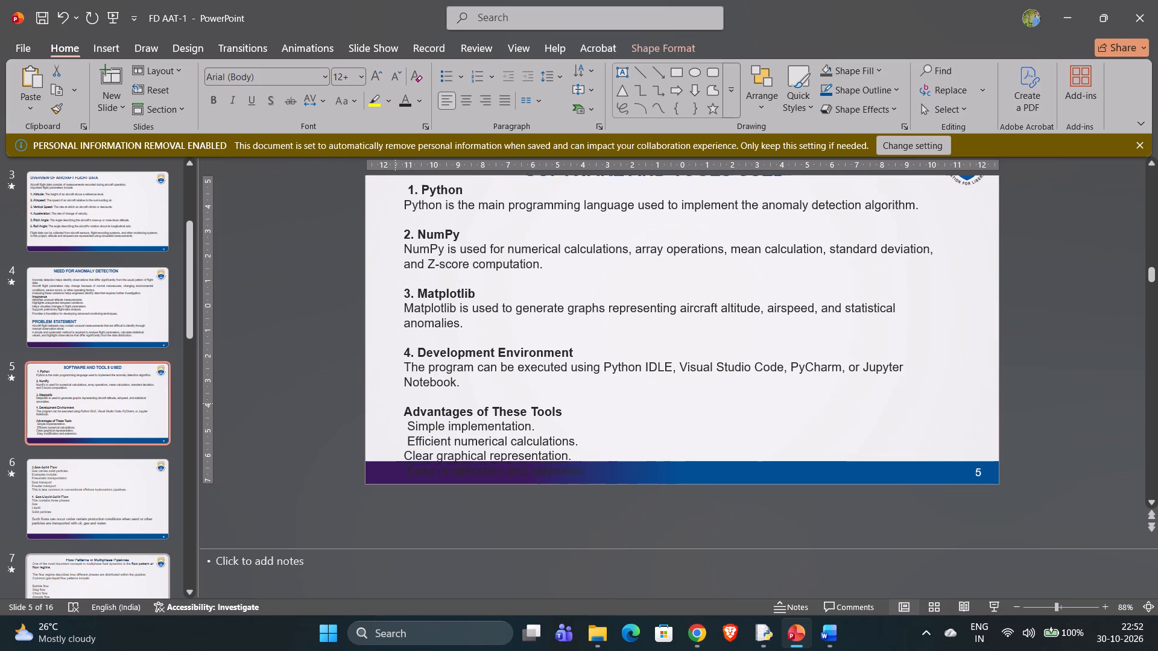
drag(396, 405, 396, 418)
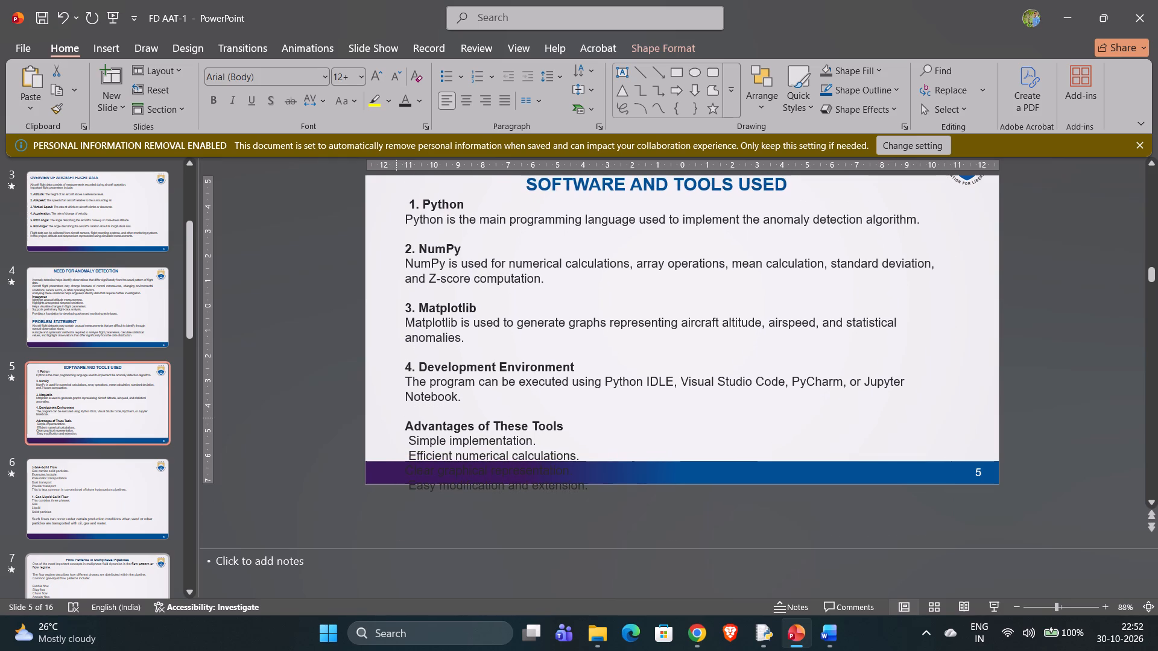
drag(396, 418, 396, 420)
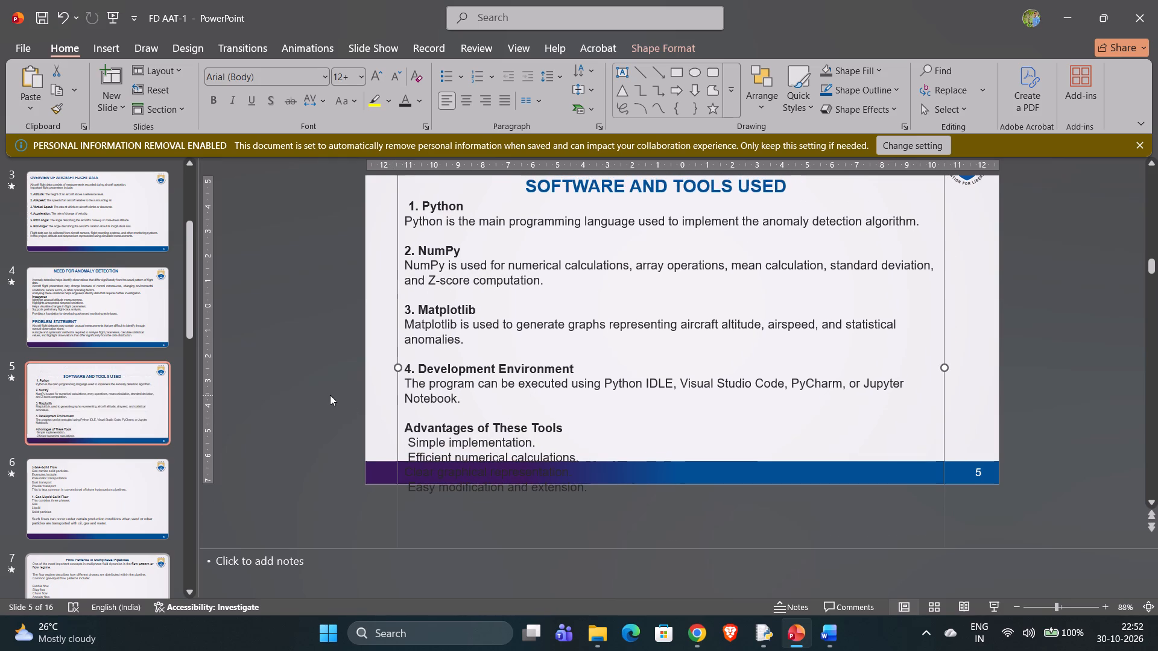
scroll(330, 395, up, 1)
scroll(318, 313, up, 1)
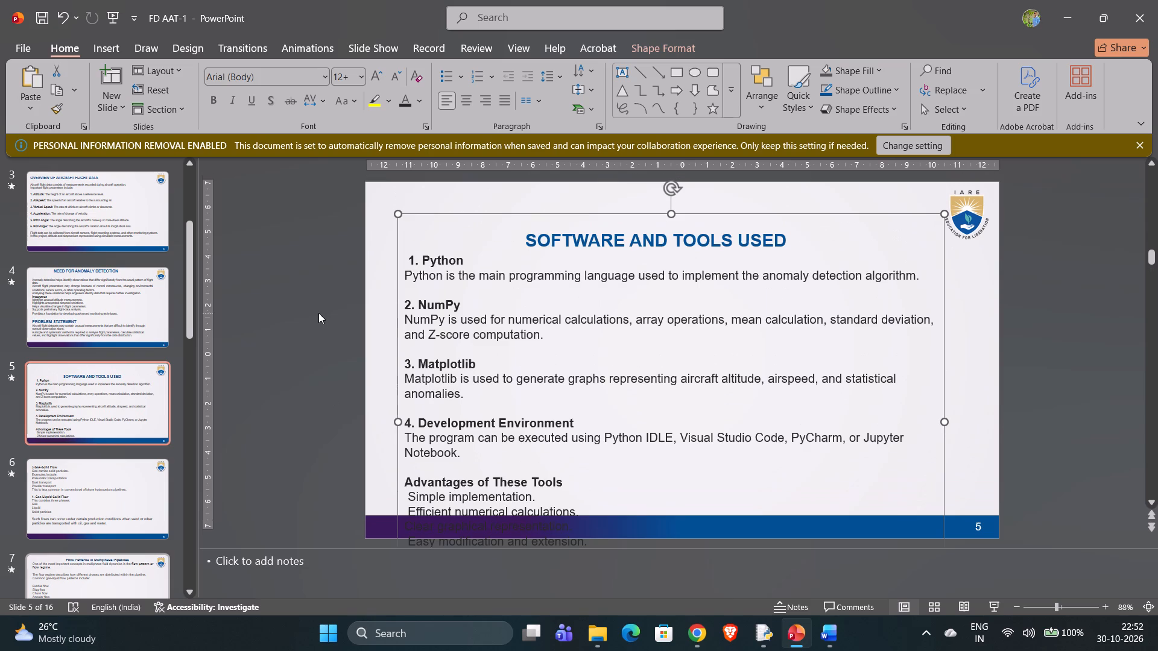
scroll(318, 313, up, 1)
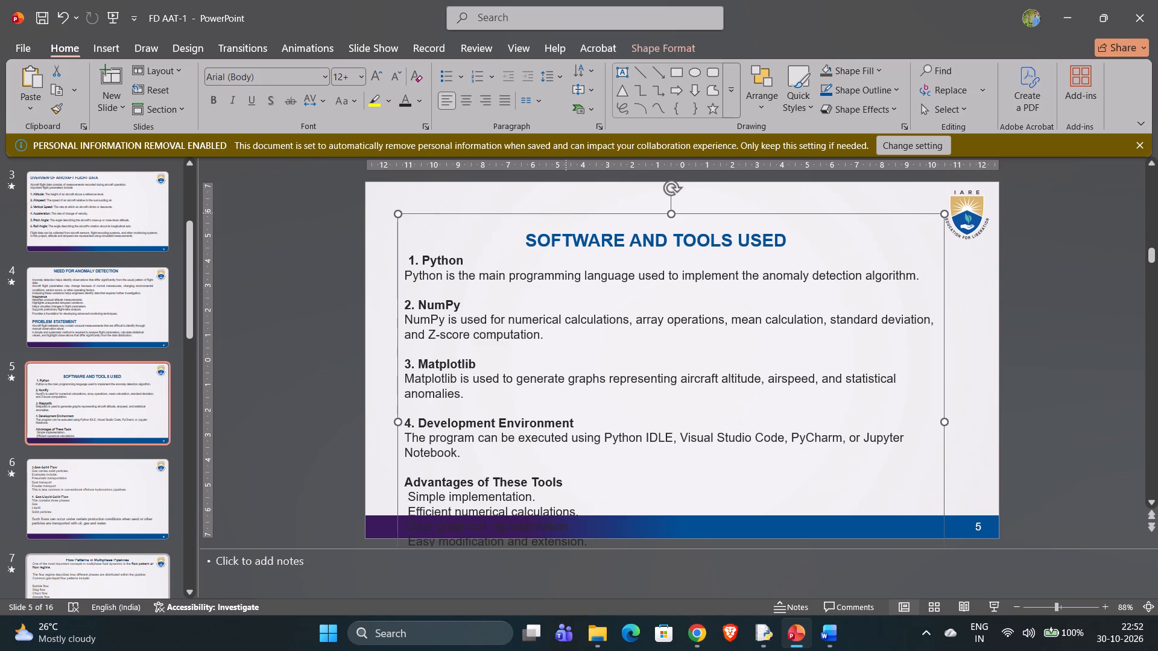
scroll(332, 247, up, 1)
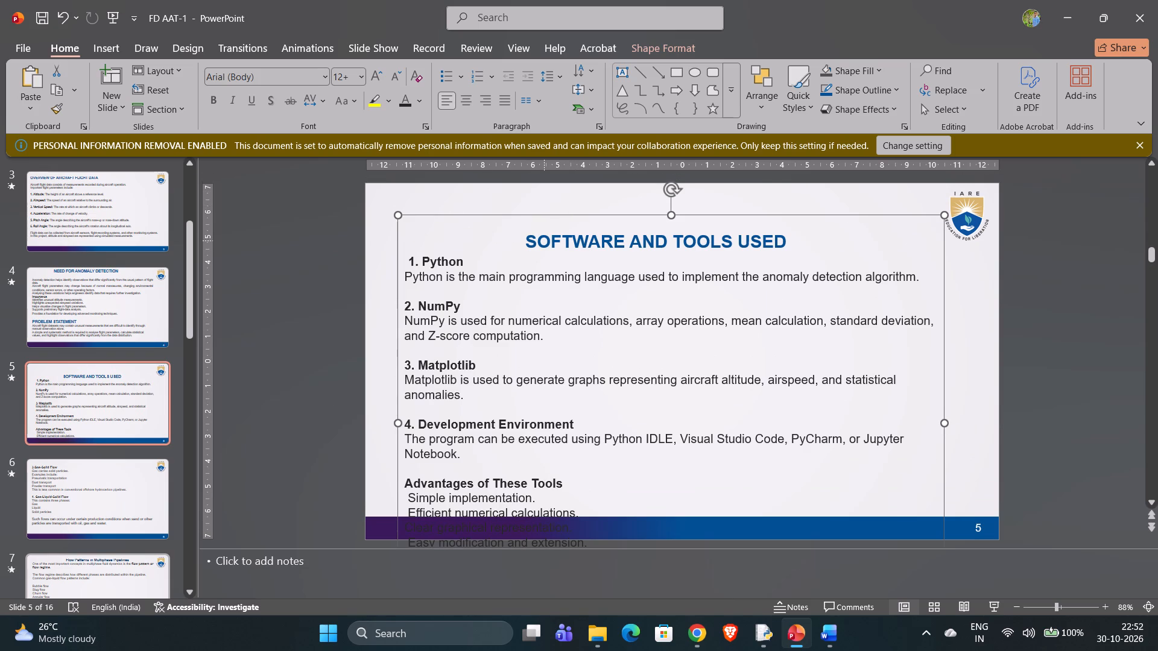
drag(546, 214, 544, 210)
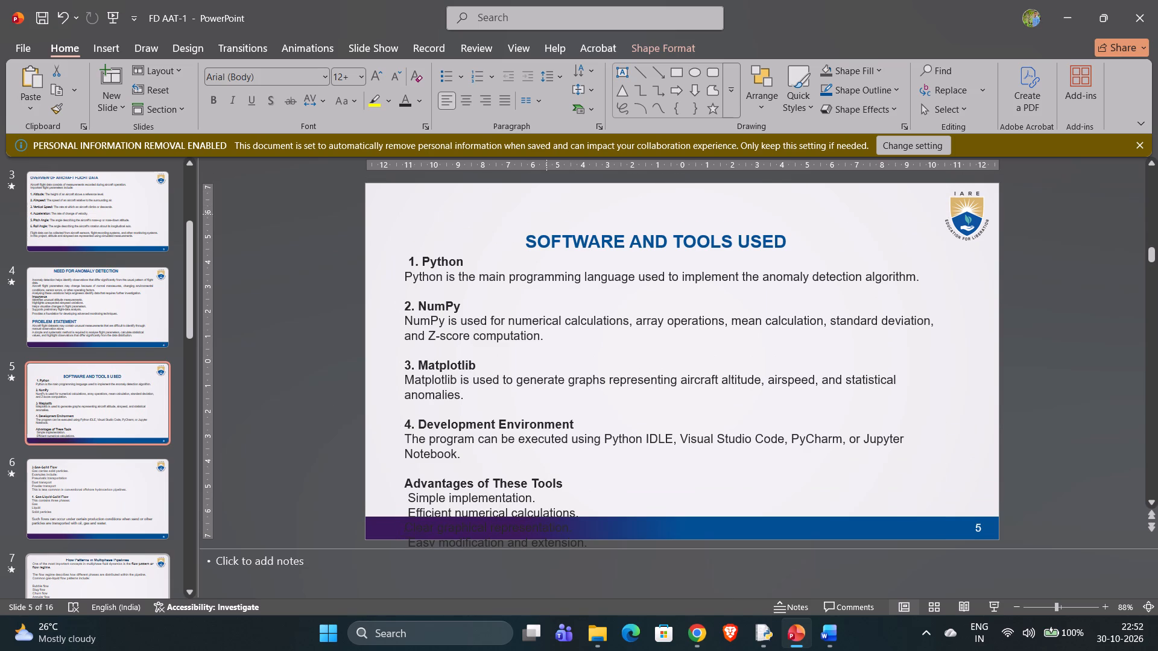
drag(544, 210, 536, 181)
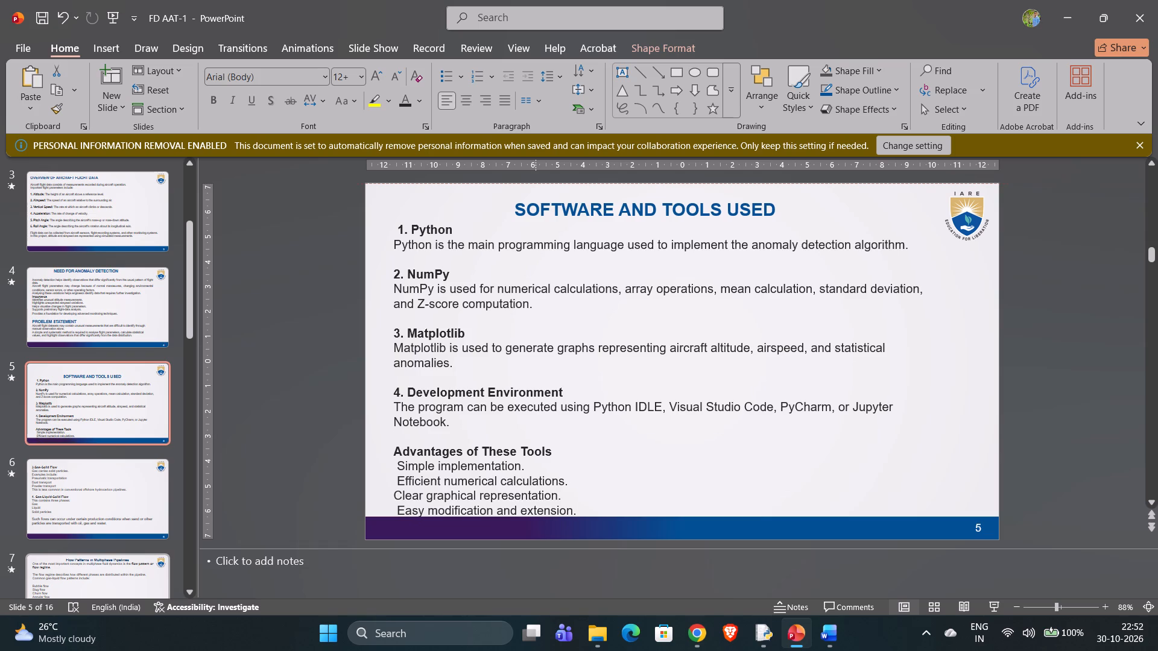
drag(536, 181, 545, 174)
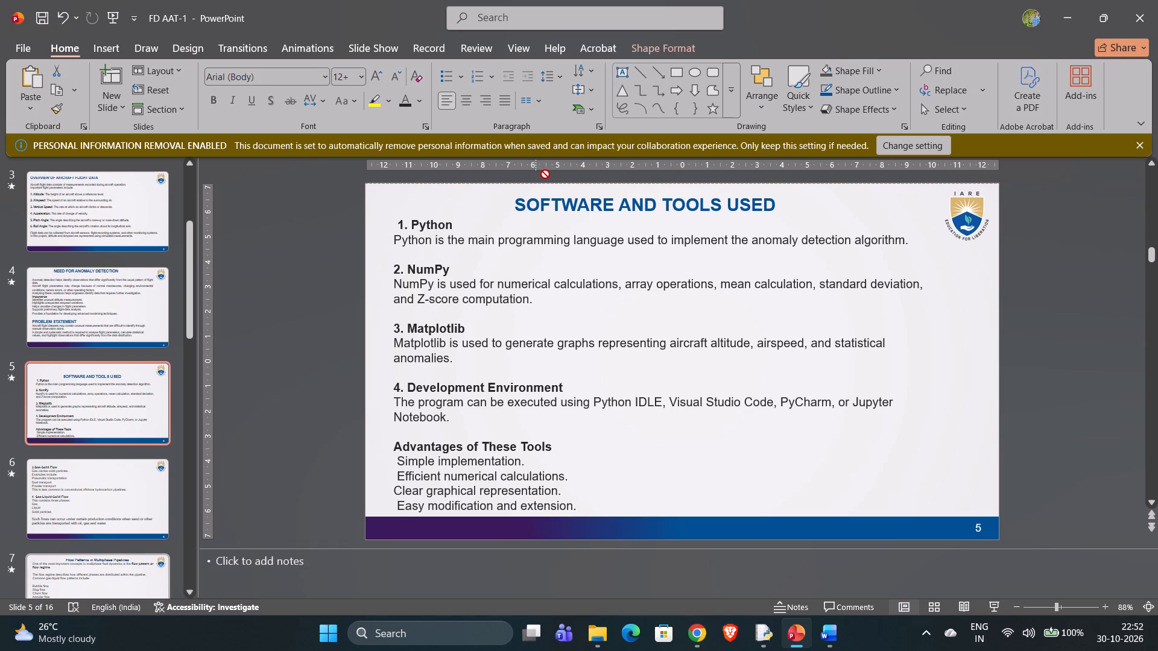
drag(545, 174, 545, 175)
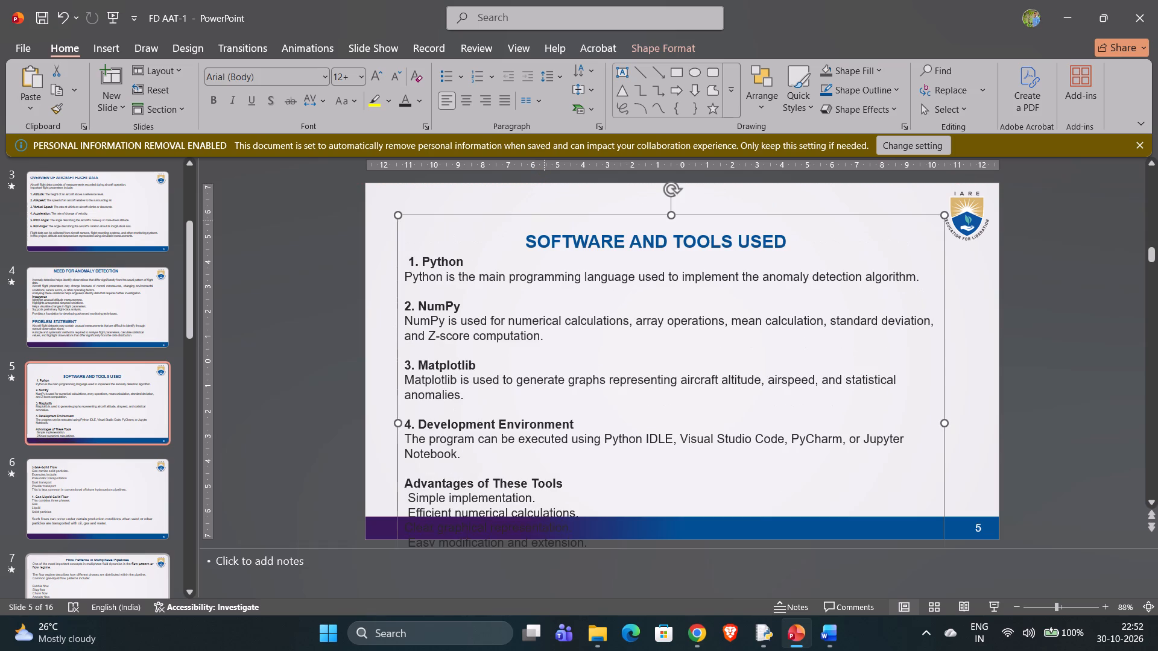
drag(549, 212, 551, 181)
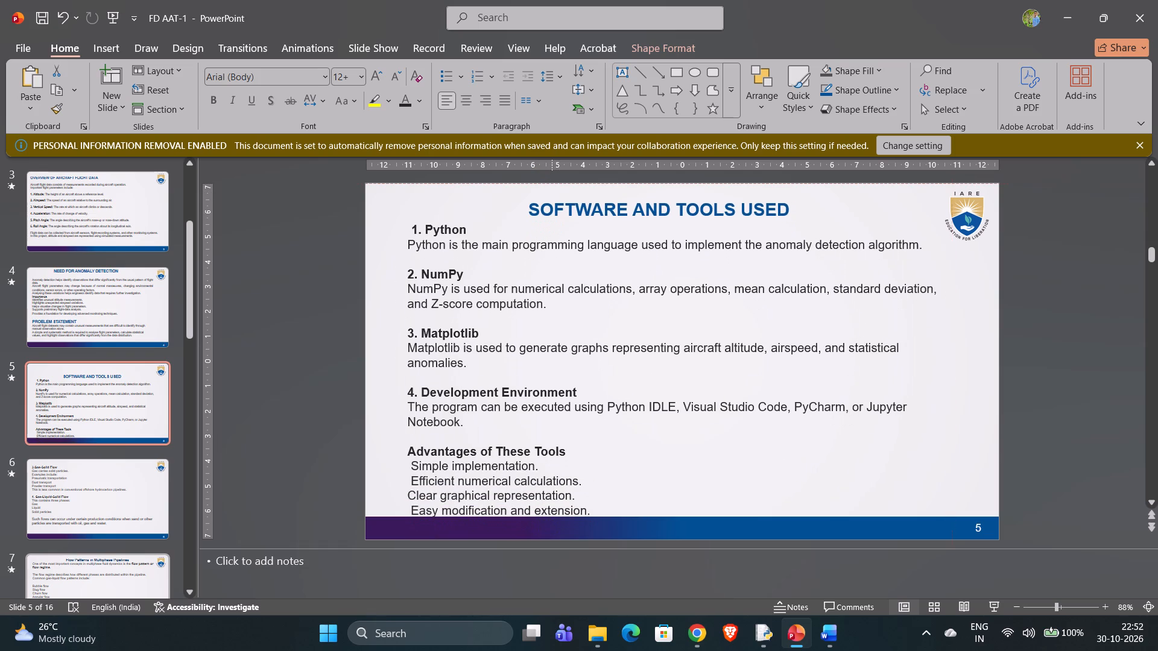
drag(551, 181, 555, 174)
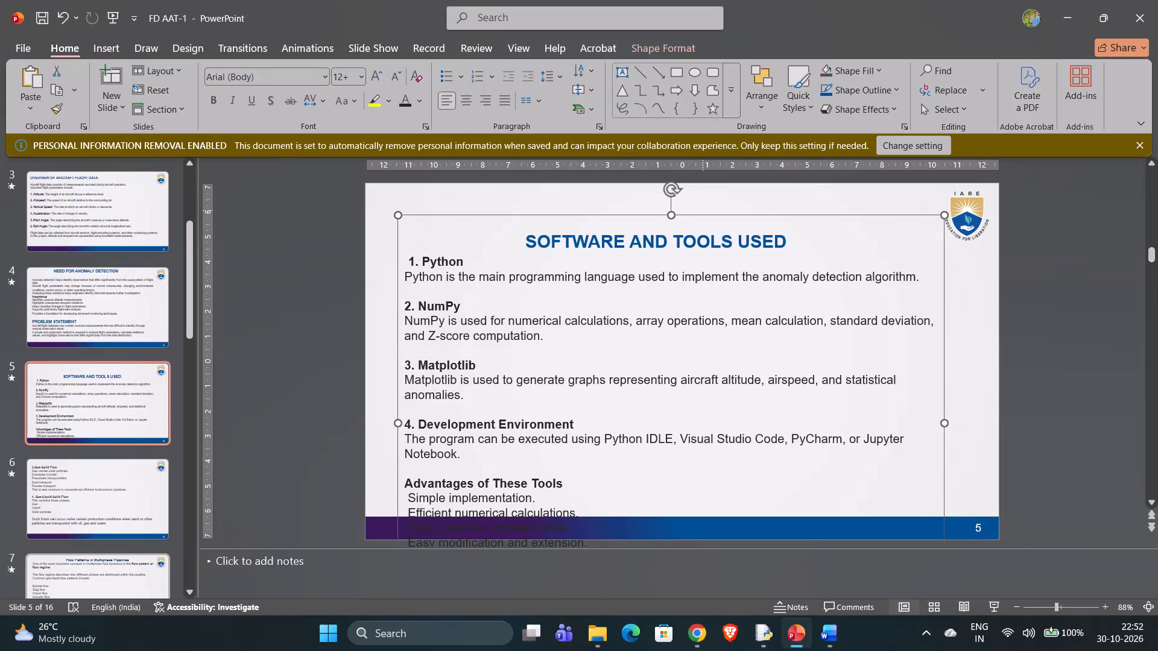
drag(703, 210, 697, 180)
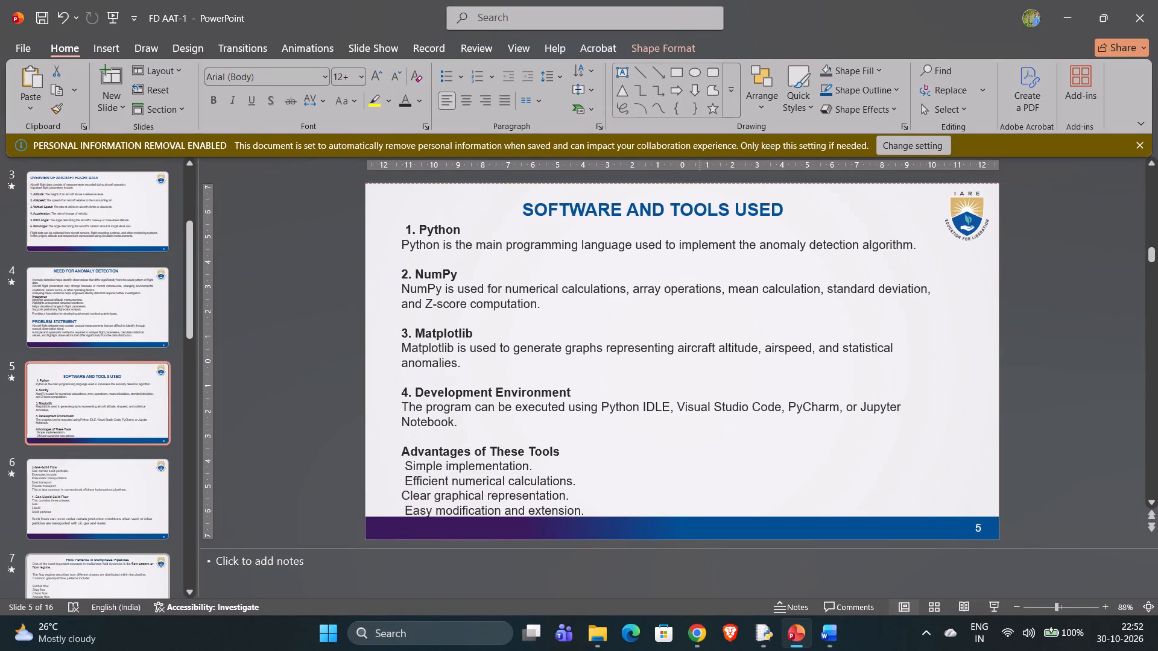
drag(697, 180, 701, 177)
click(701, 177)
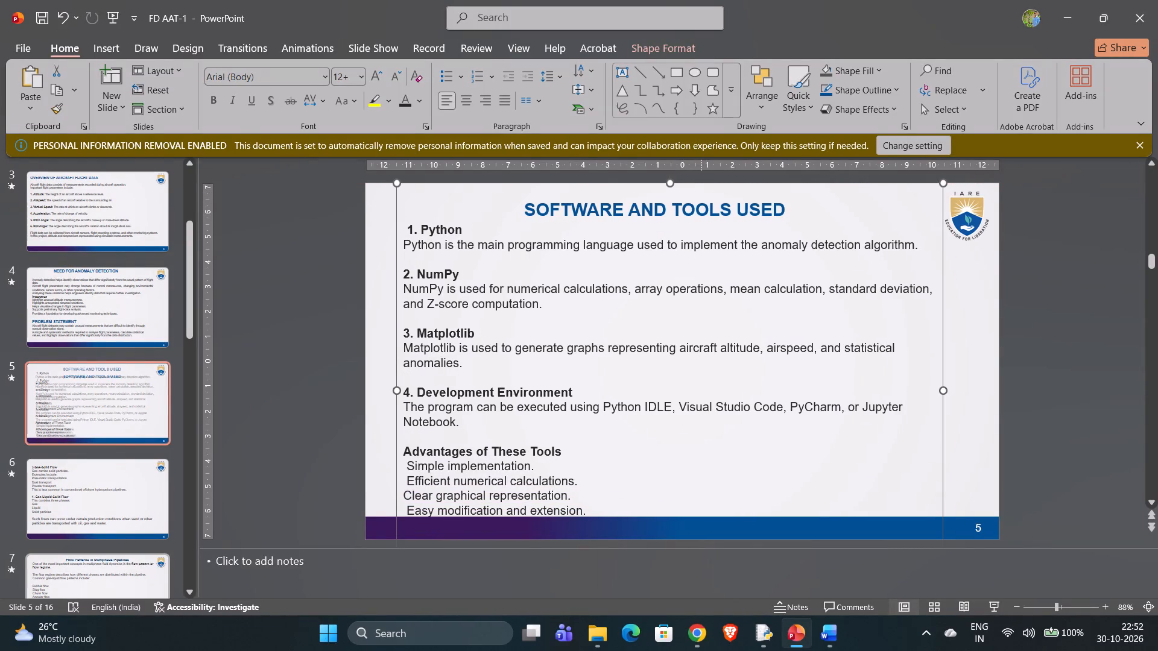
click(308, 344)
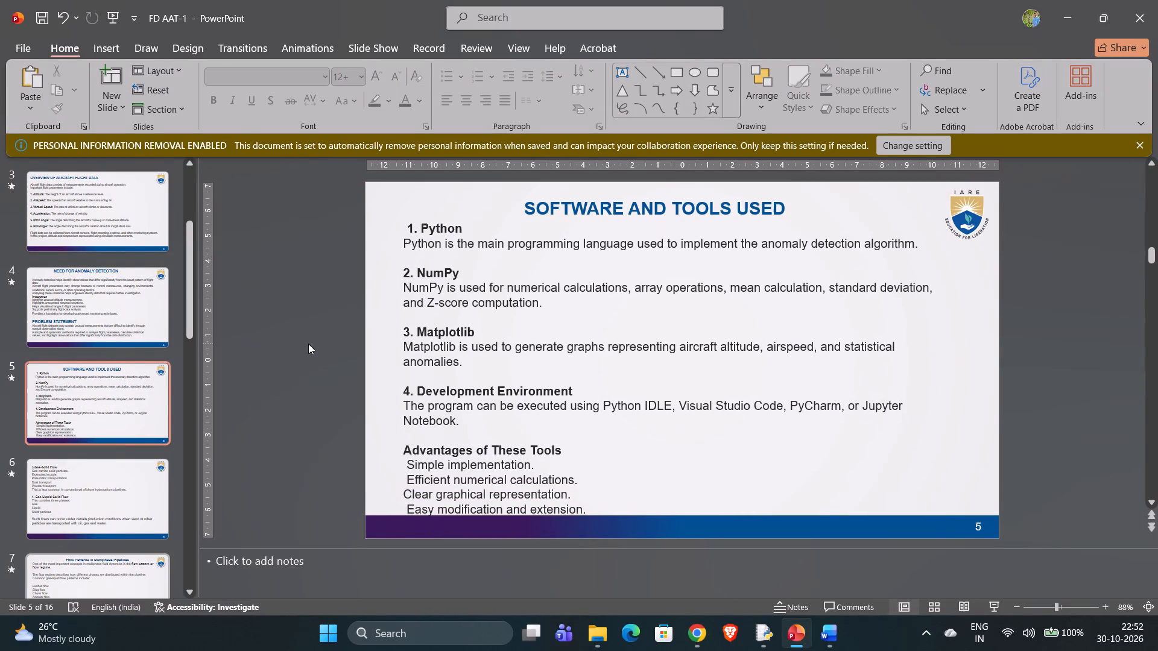
click(107, 489)
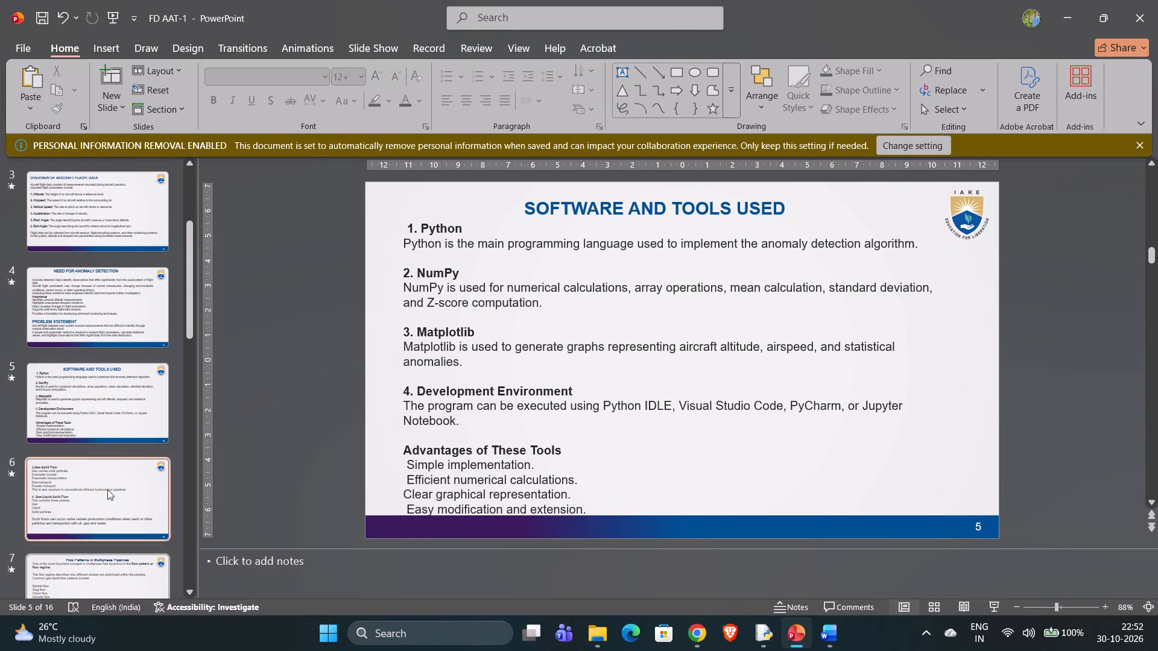
click(565, 350)
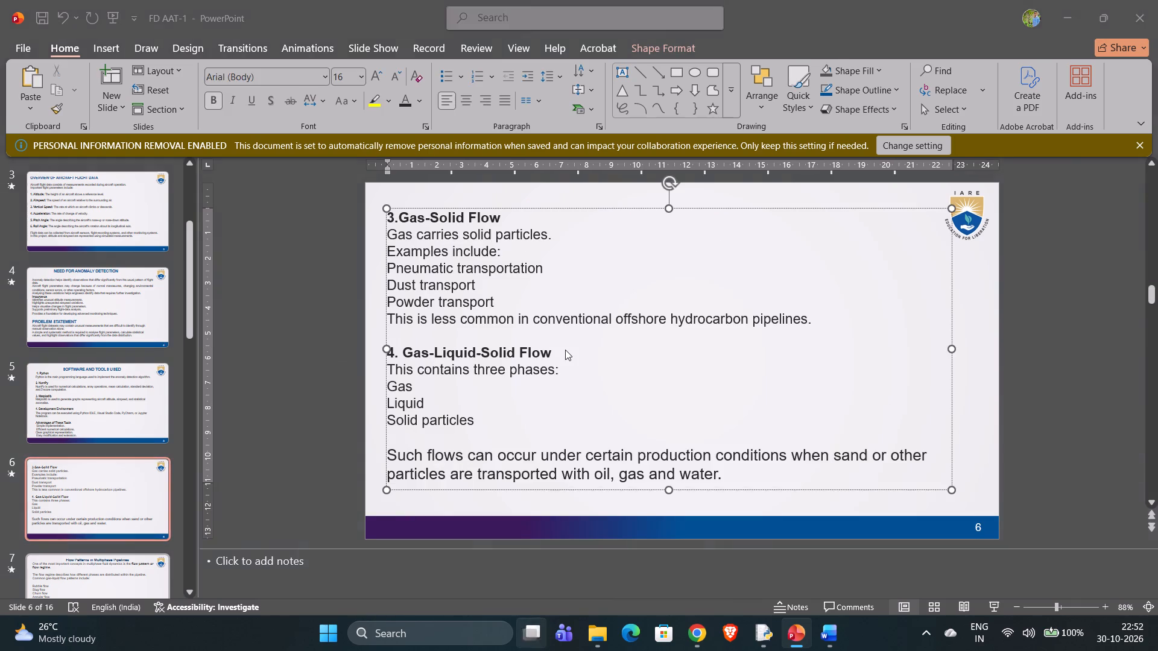
click(581, 137)
scroll(648, 340, down, 1)
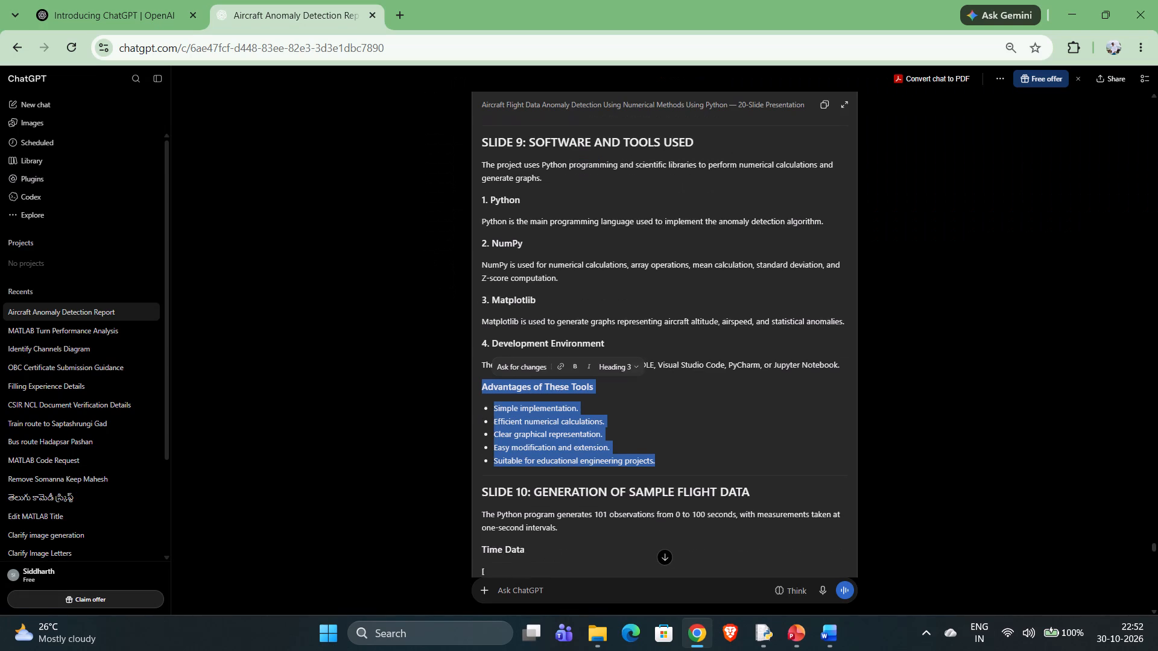
scroll(648, 340, down, 4)
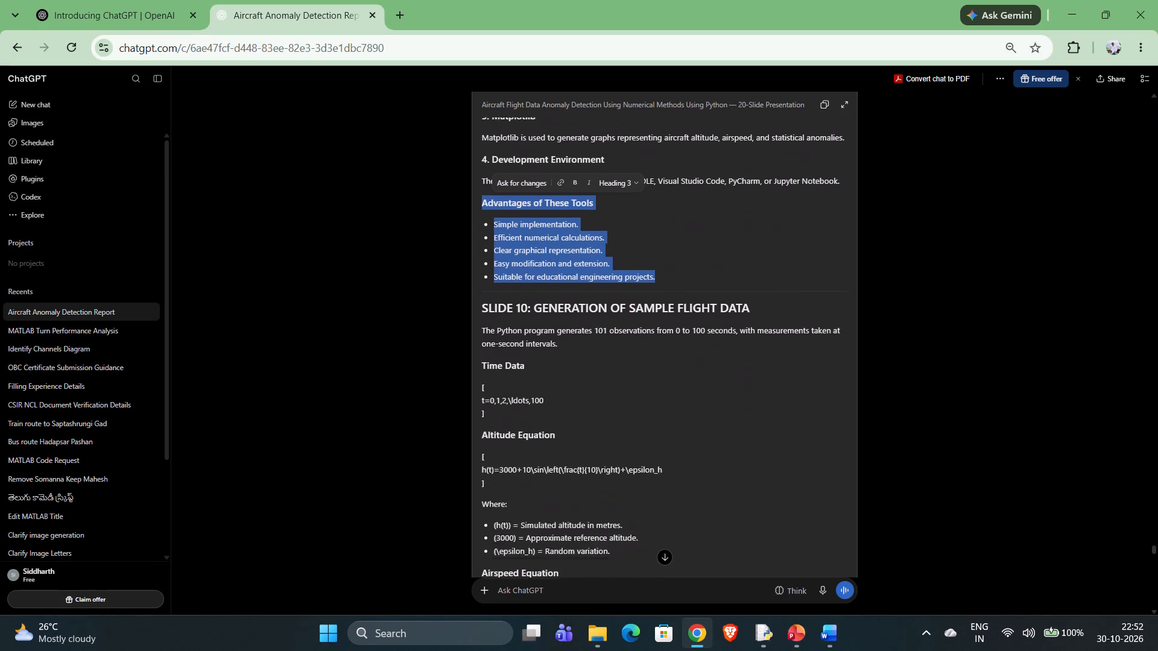
scroll(648, 340, down, 2)
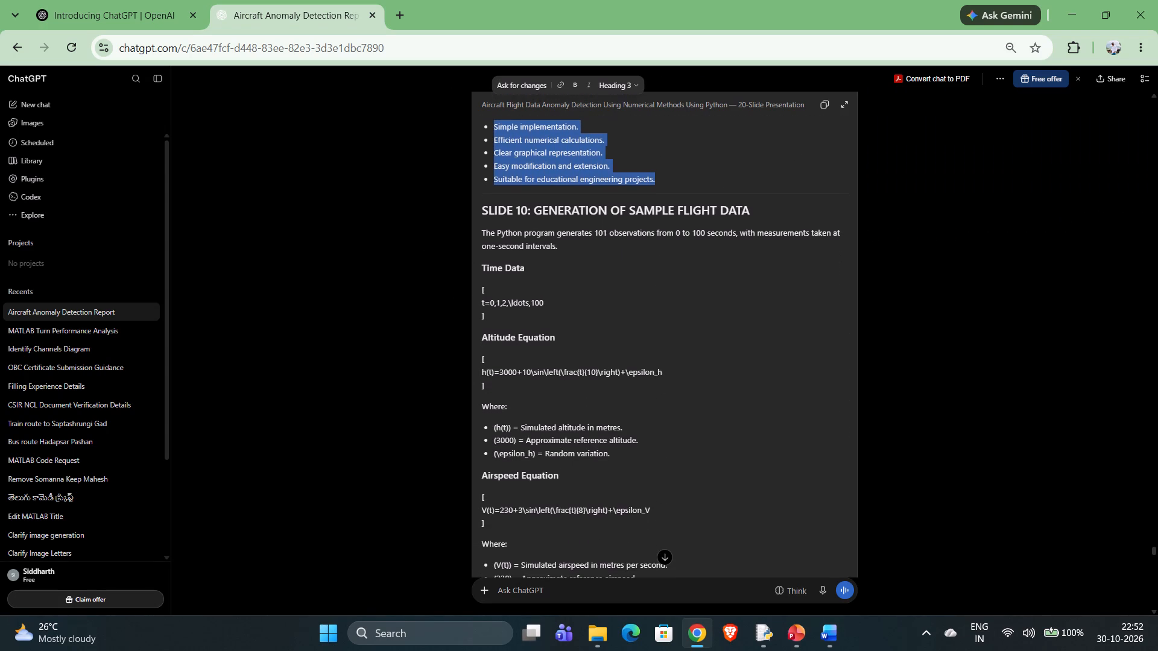
scroll(648, 340, down, 4)
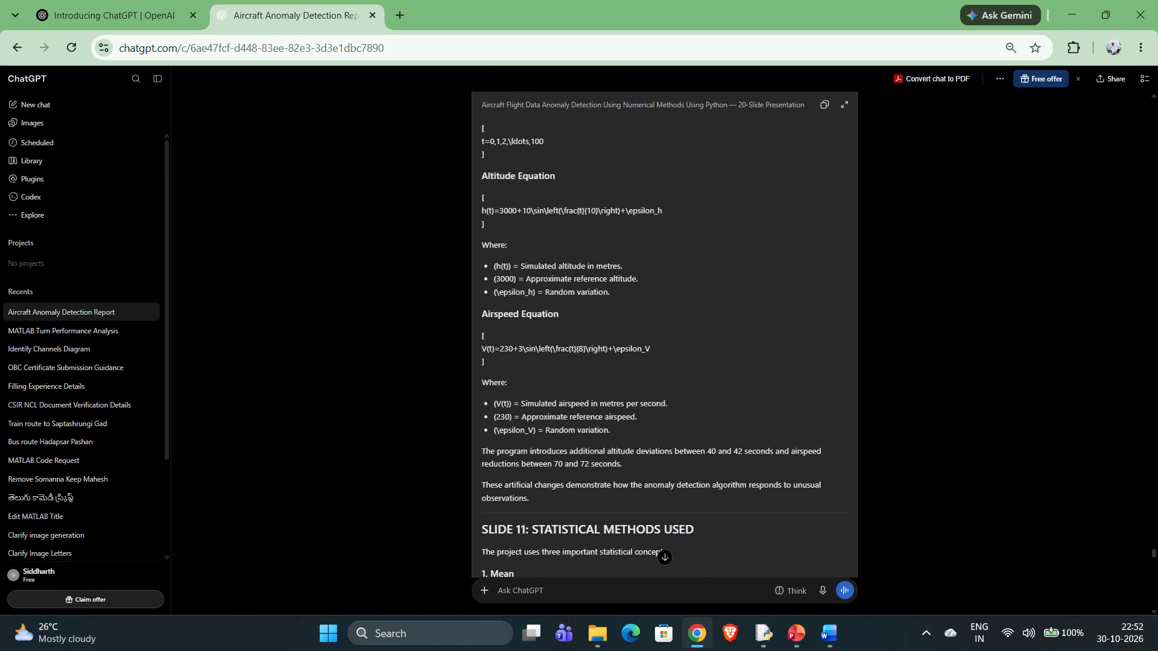
scroll(648, 340, down, 2)
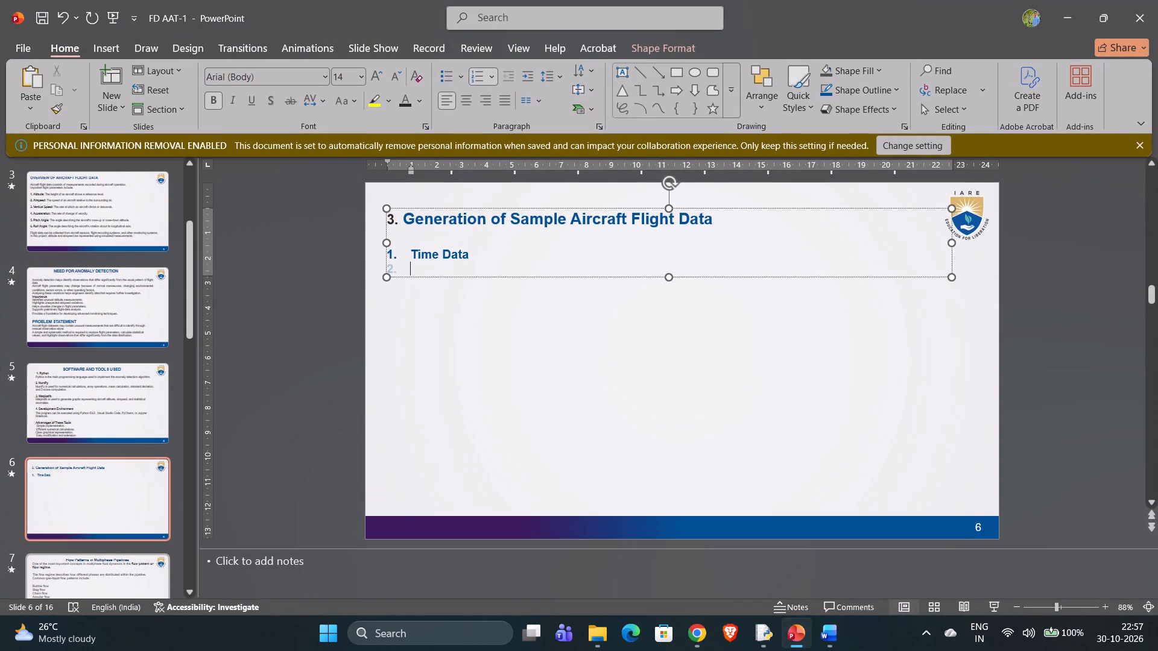
key(ctrl+v)
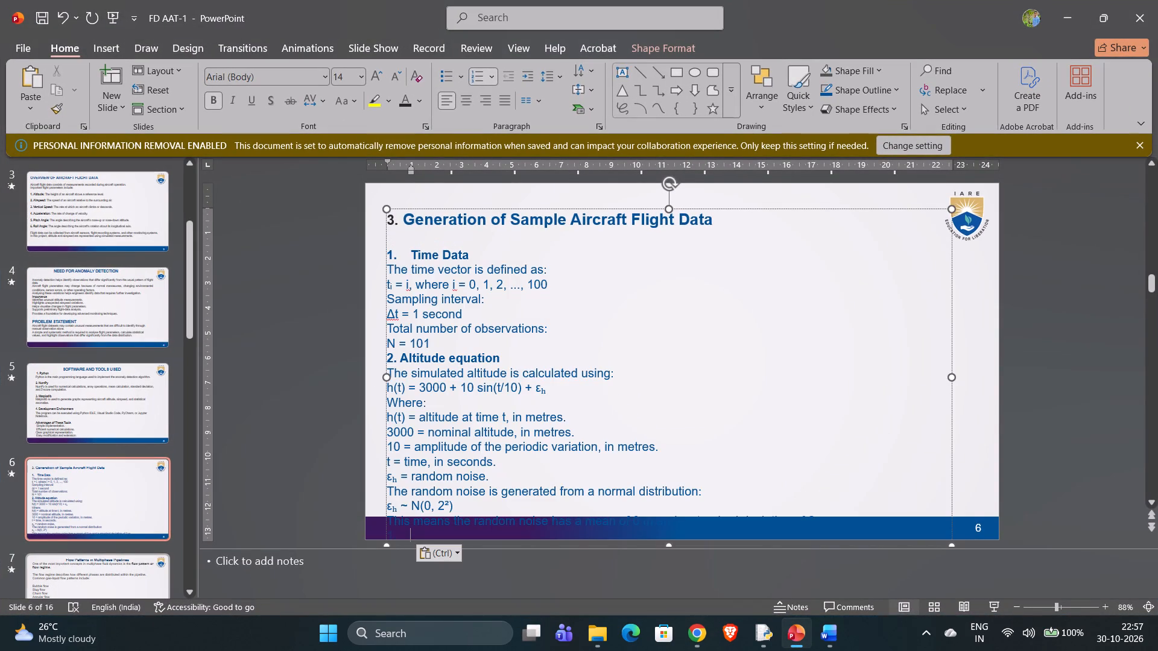
Change the font colour of the pasted time and altitude text and the Time Data heading to black.
drag(390, 271, 416, 295)
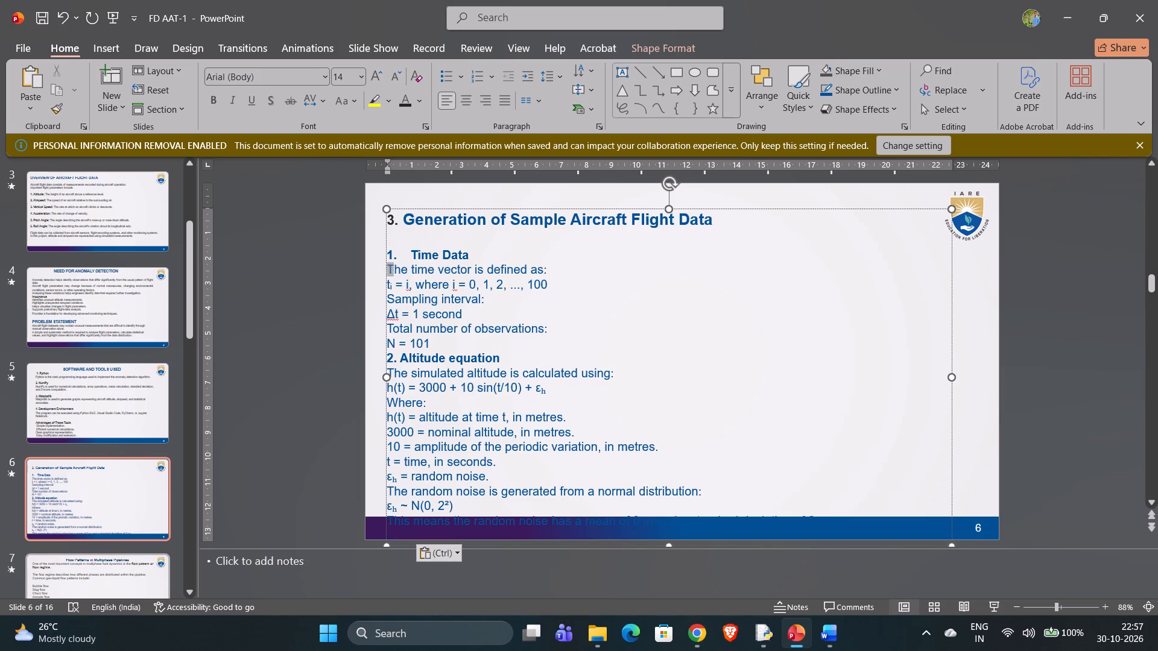
drag(416, 295, 446, 347)
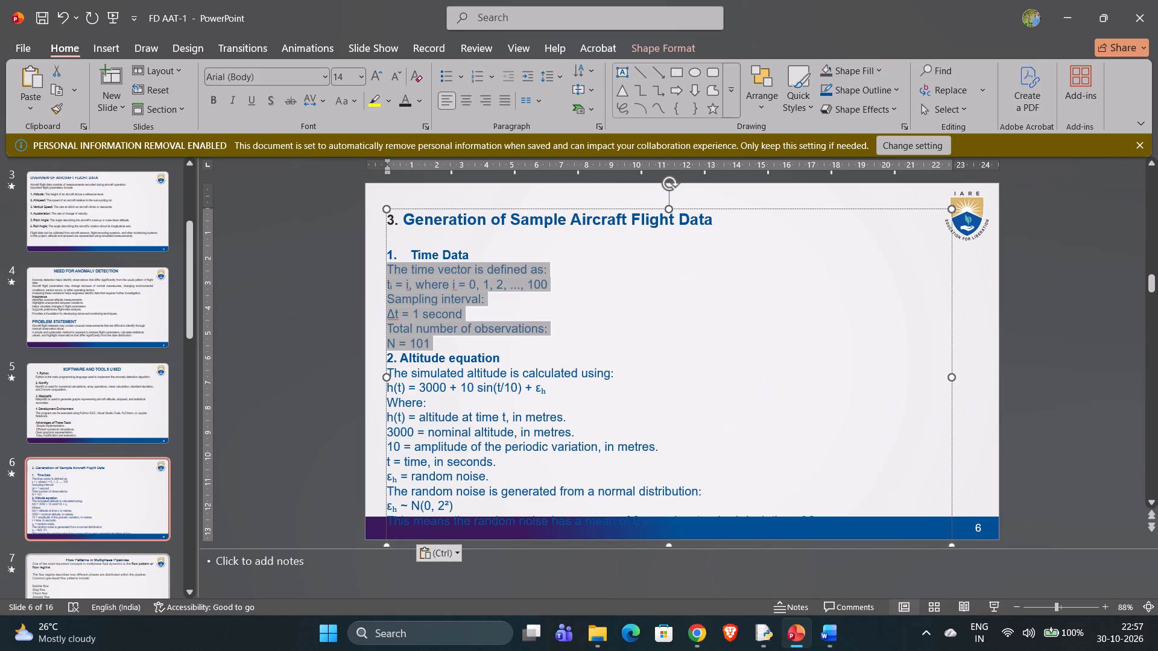
drag(446, 347, 447, 368)
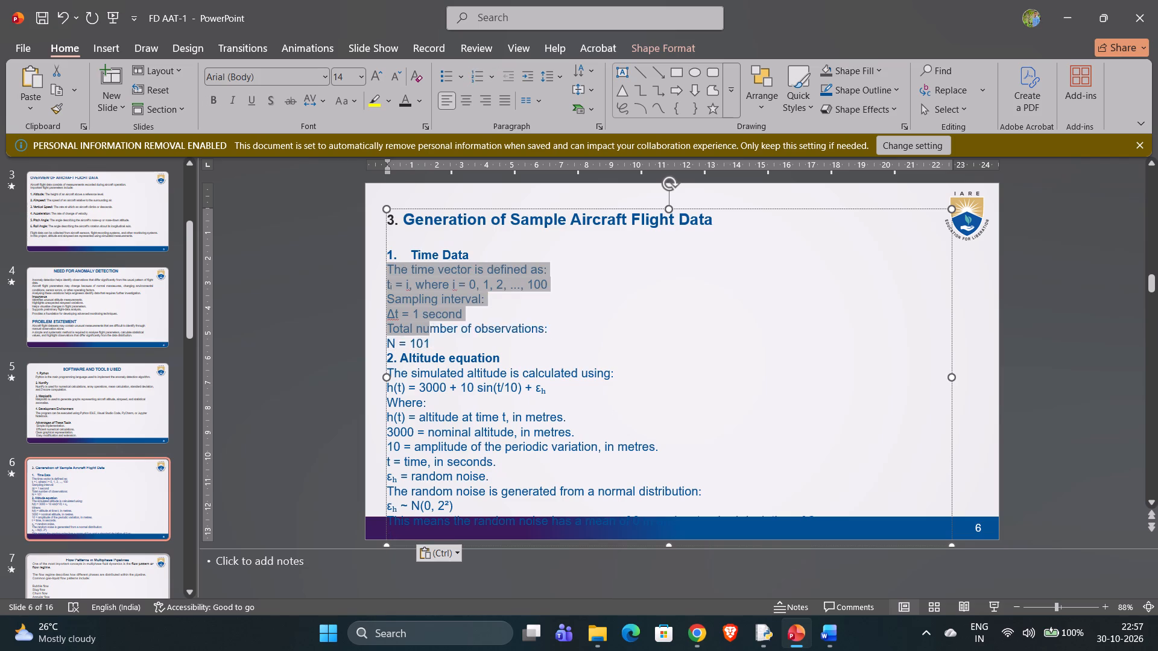
drag(447, 368, 622, 620)
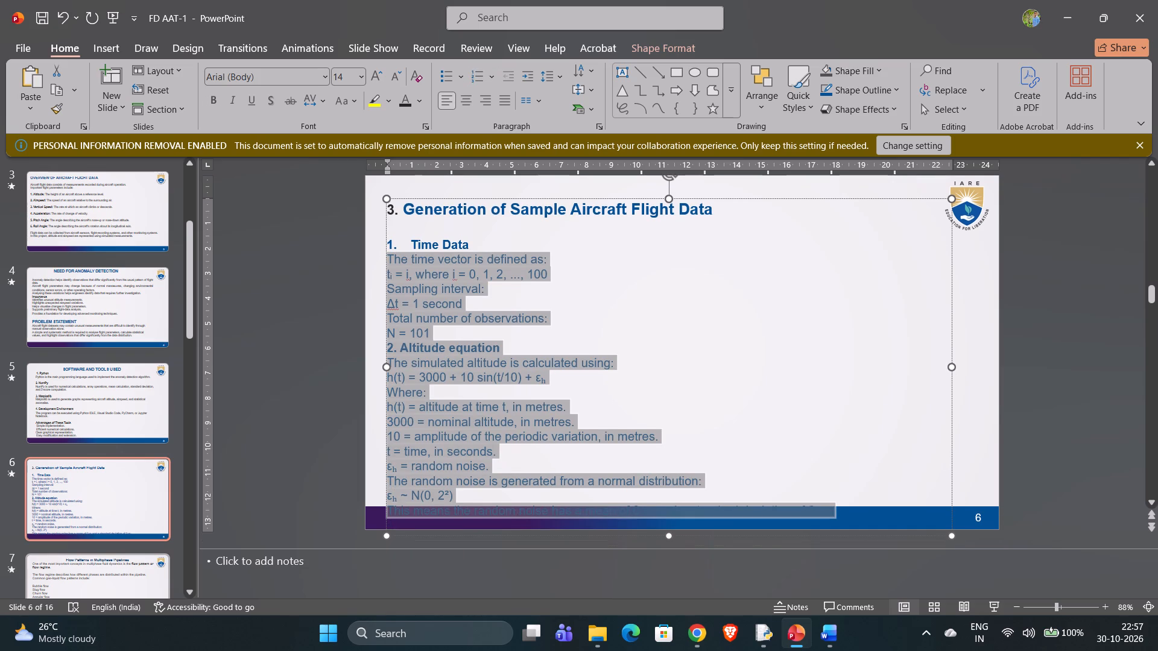
drag(622, 620, 793, 532)
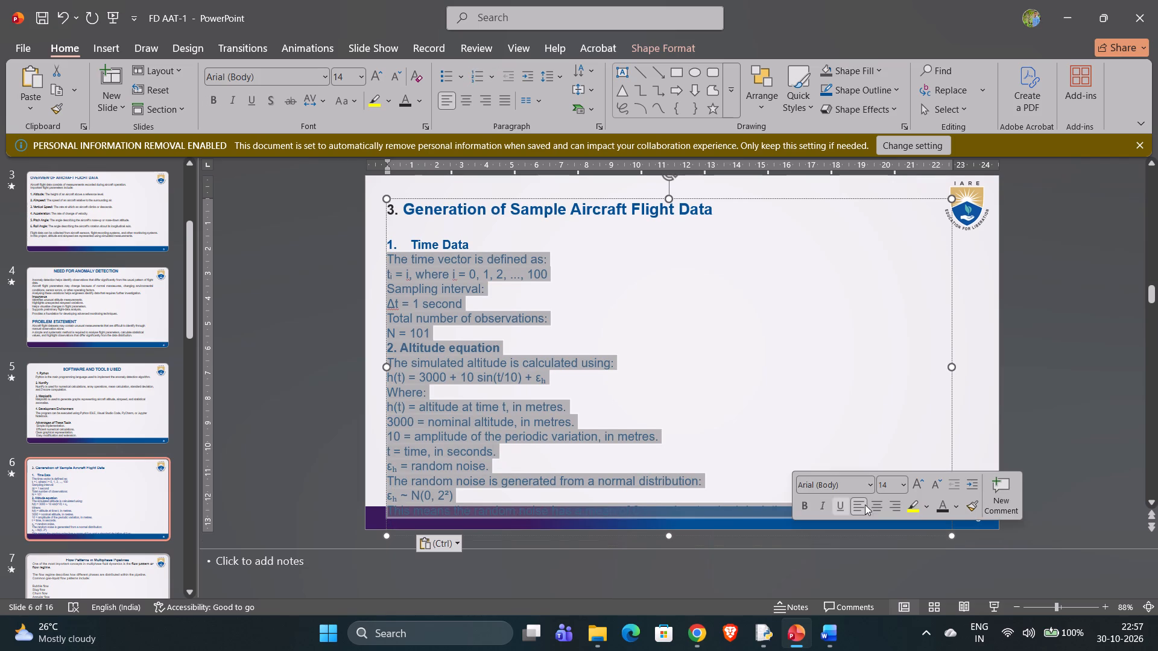
click(946, 509)
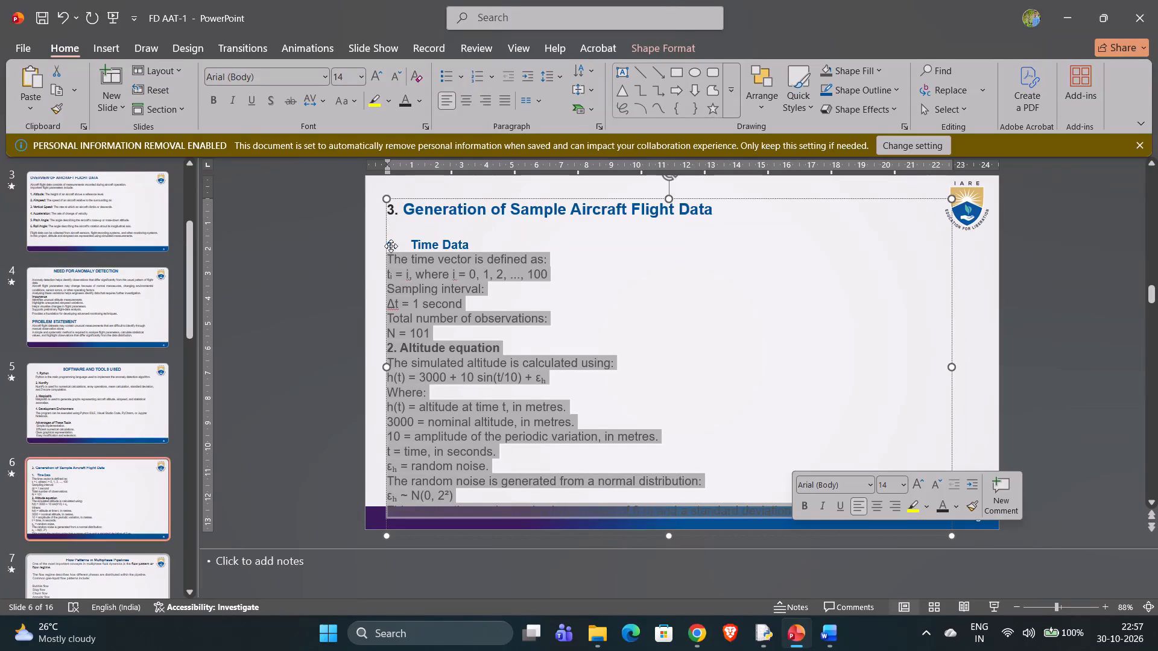
drag(472, 242, 407, 245)
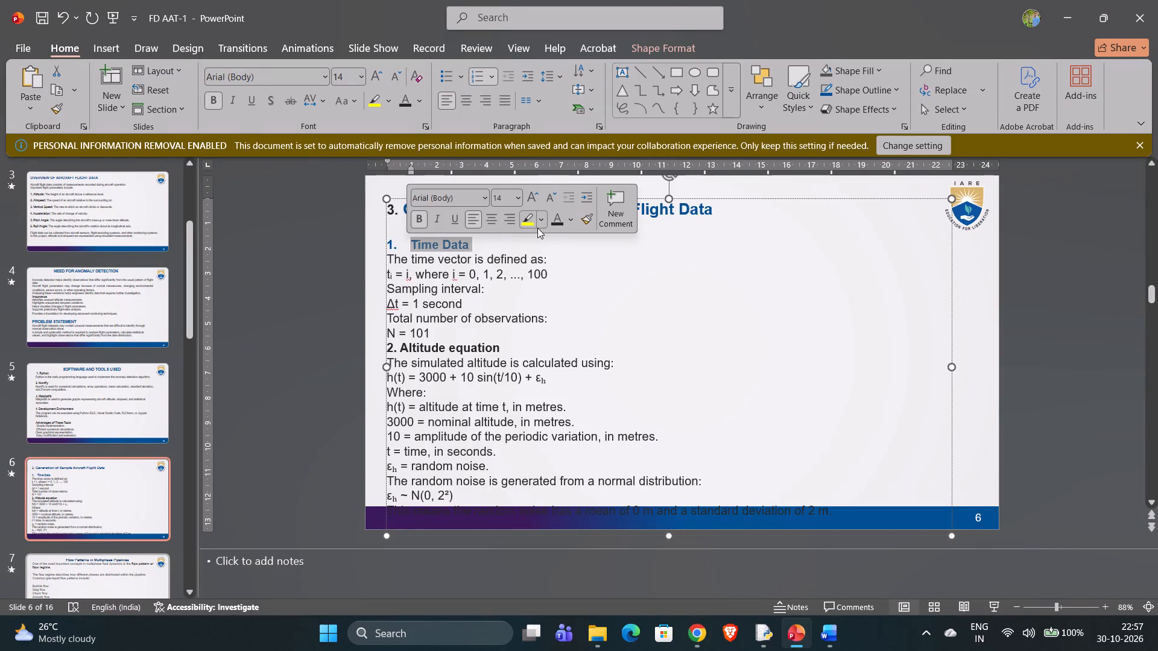
click(551, 221)
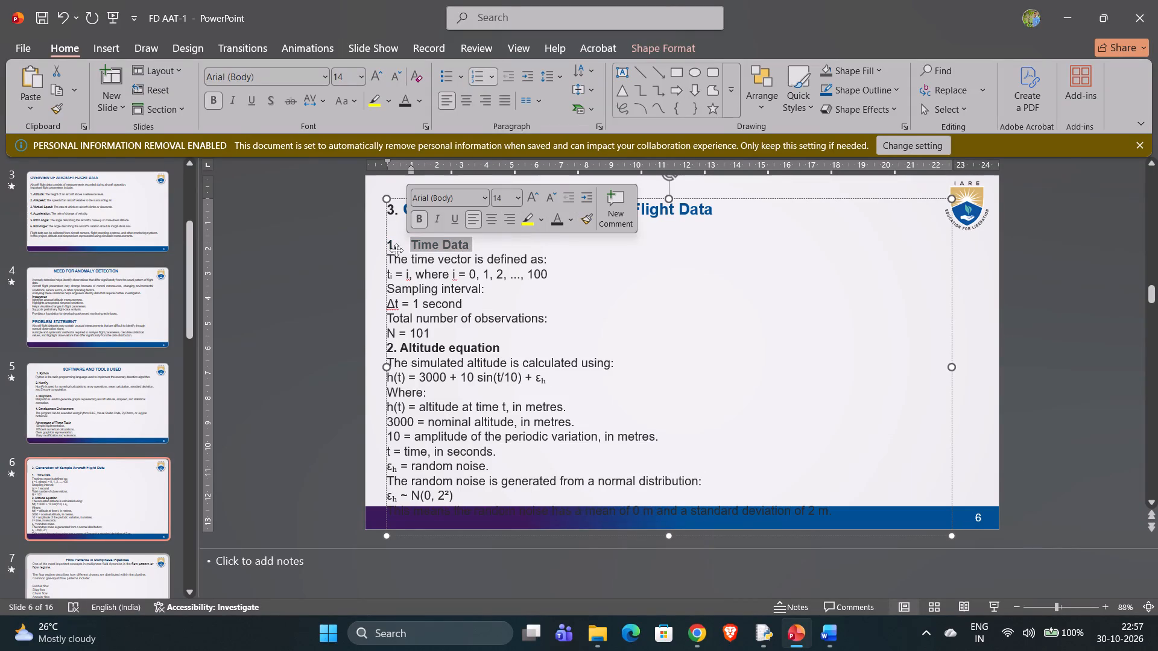
Remove the "3." from the slide 6 title and delete the blank line between the title and Time Data.
click(393, 239)
click(391, 227)
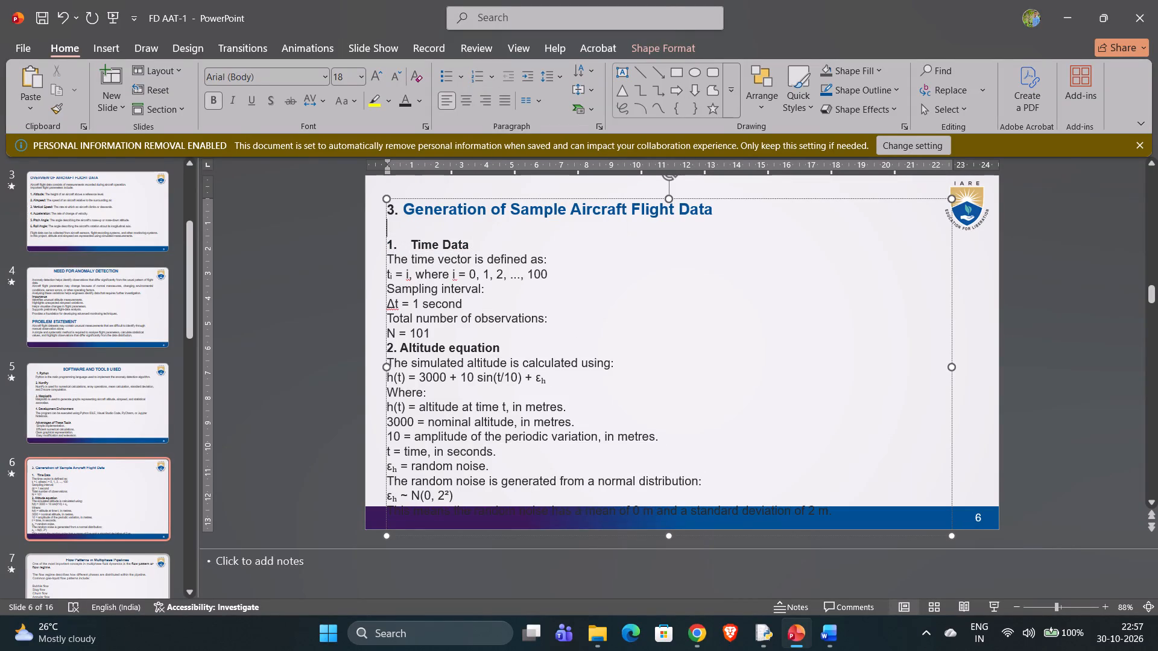
click(397, 210)
key(BackSpace)
key(BackSpace)
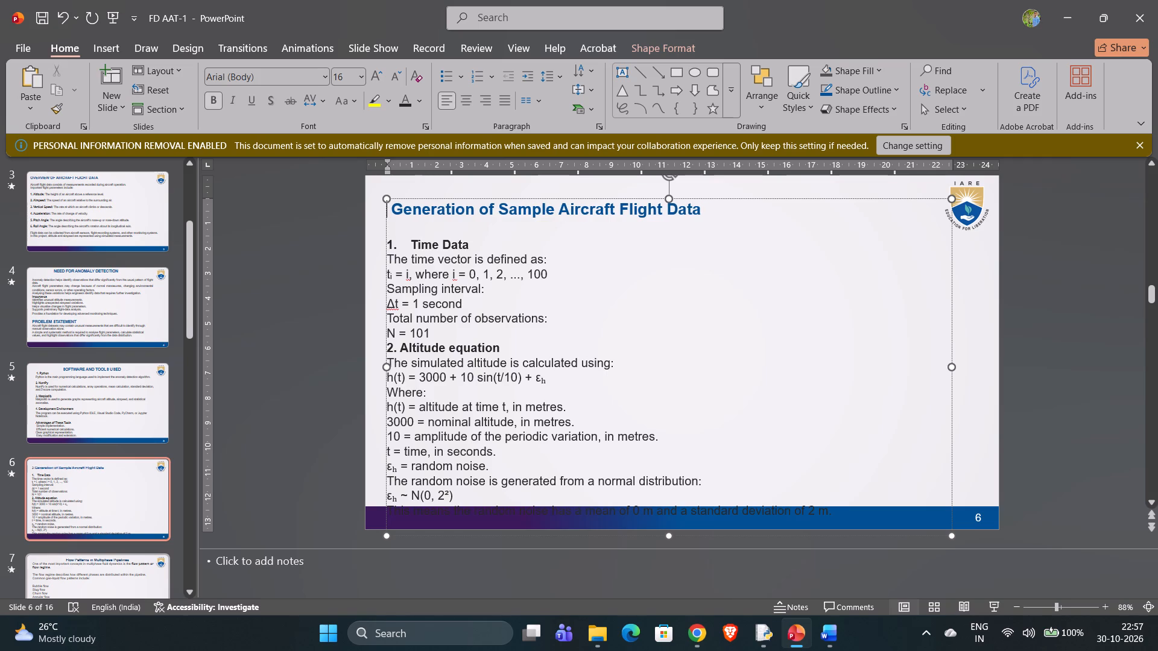
click(397, 231)
key(Return)
key(Return)
key(BackSpace)
key(BackSpace)
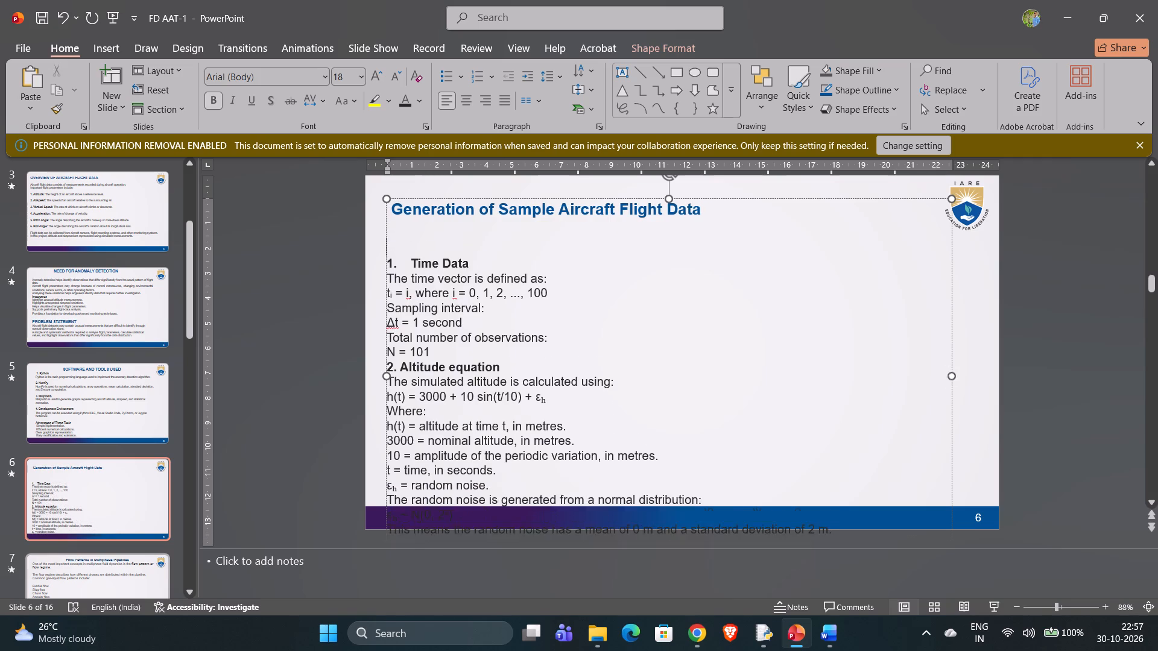
key(BackSpace)
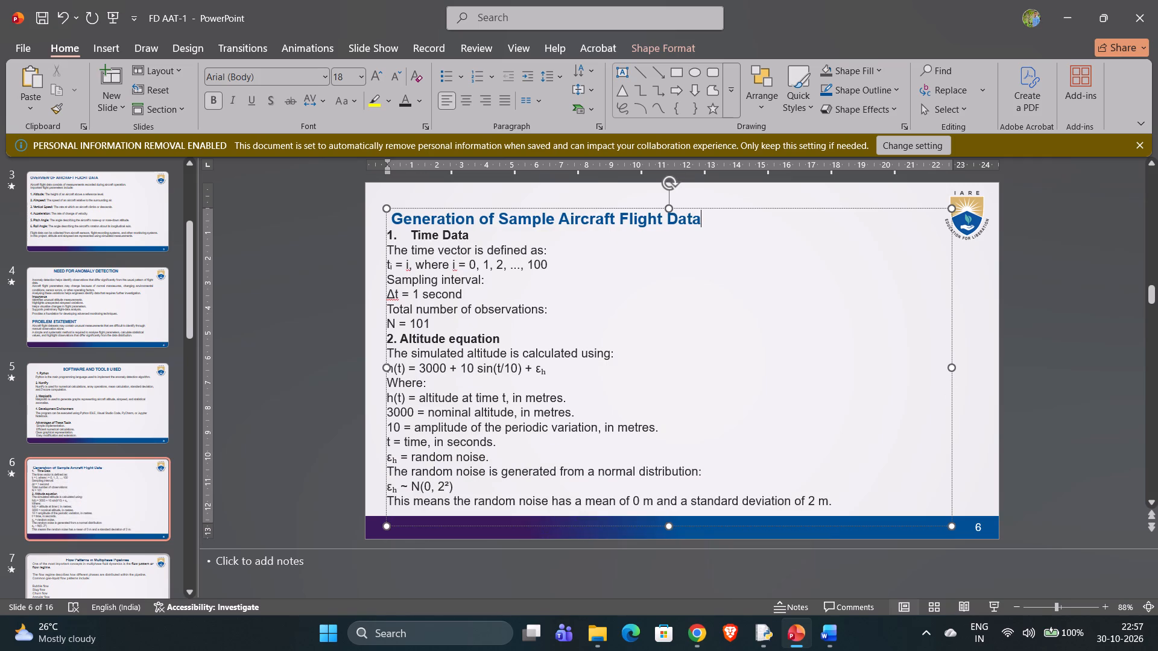
Insert a blank line between "N = 101" and the Altitude equation heading.
click(433, 329)
key(Return)
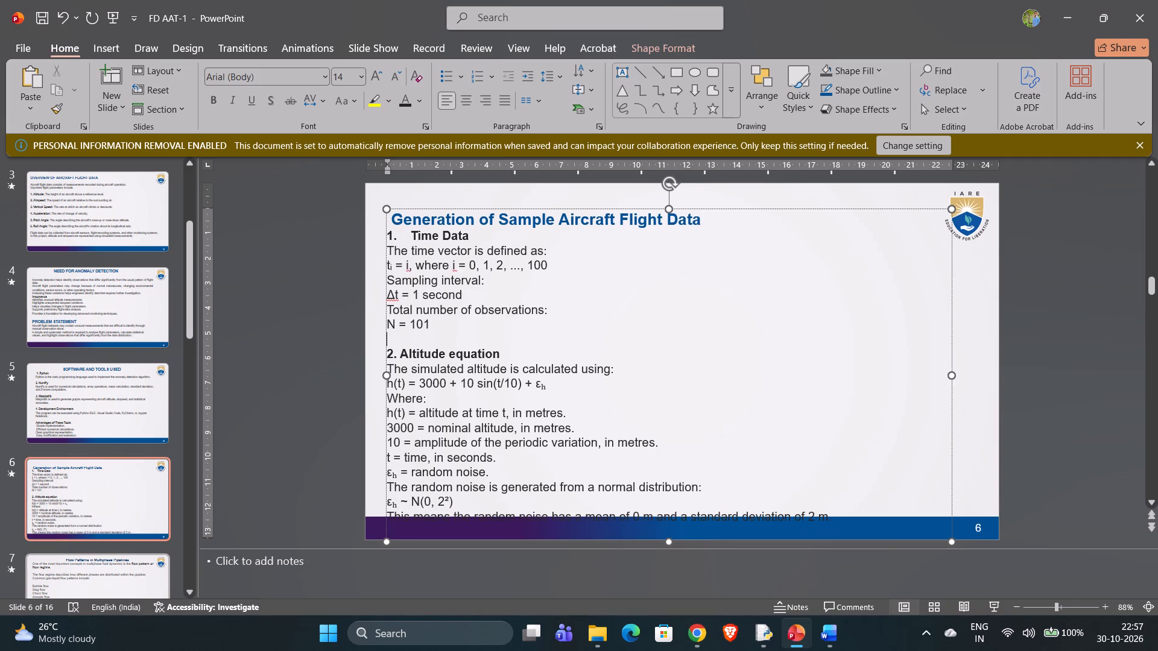
Move slide 6's text box slightly upward so its last line clears the footer band.
click(713, 214)
drag(715, 207, 713, 192)
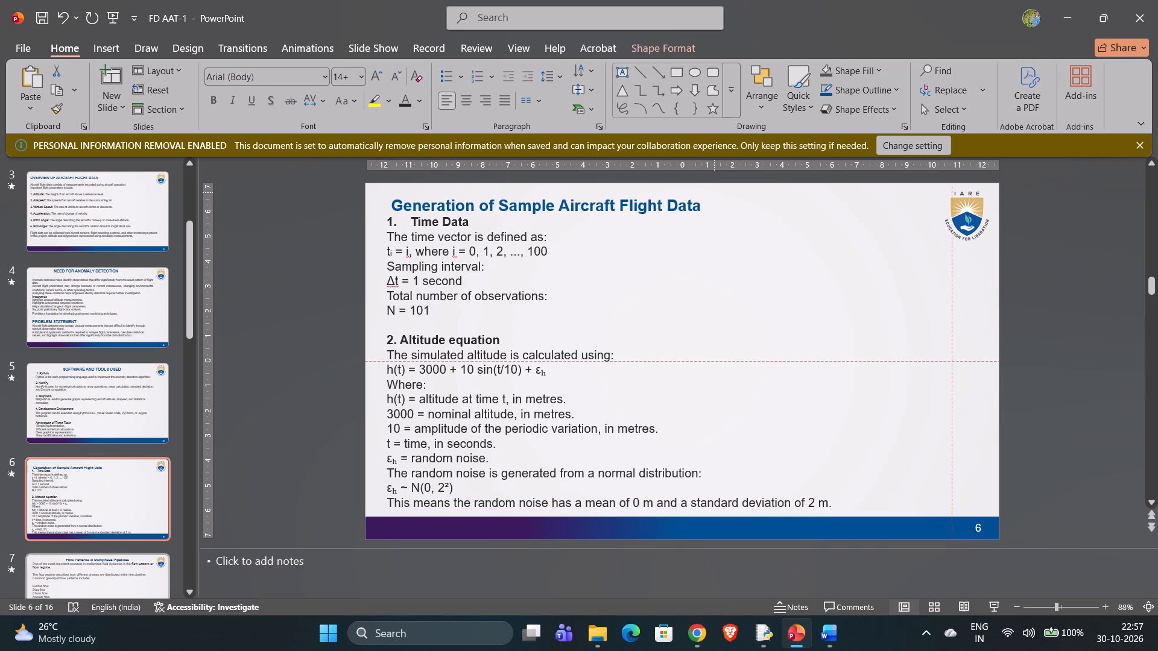
drag(713, 192, 710, 190)
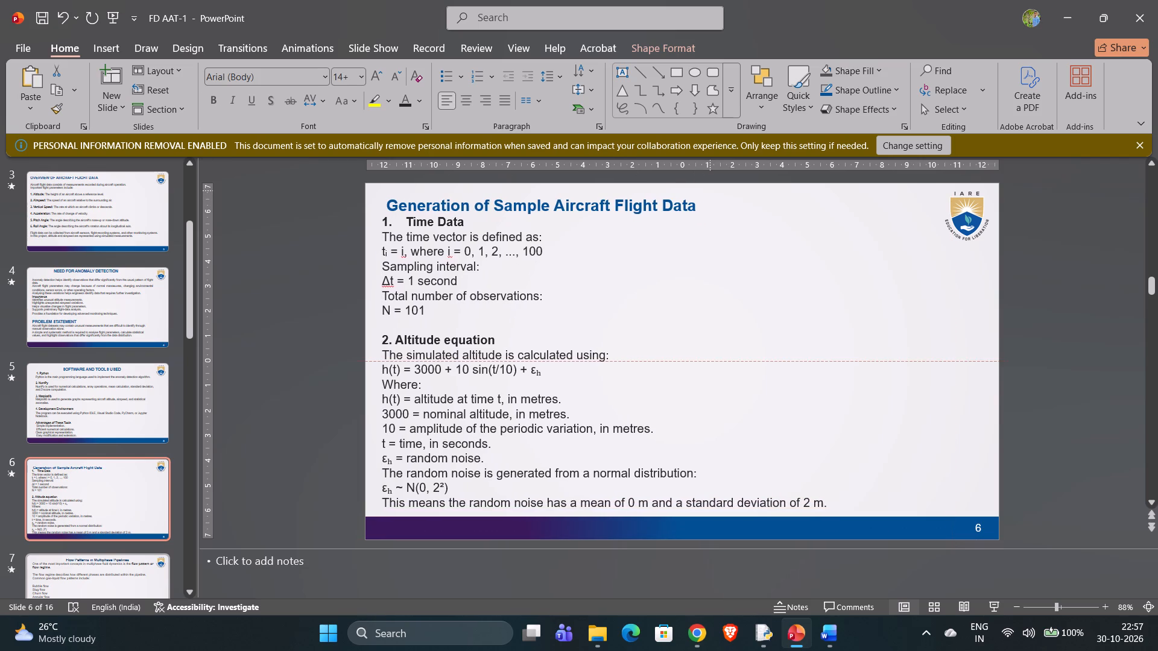
drag(710, 190, 710, 189)
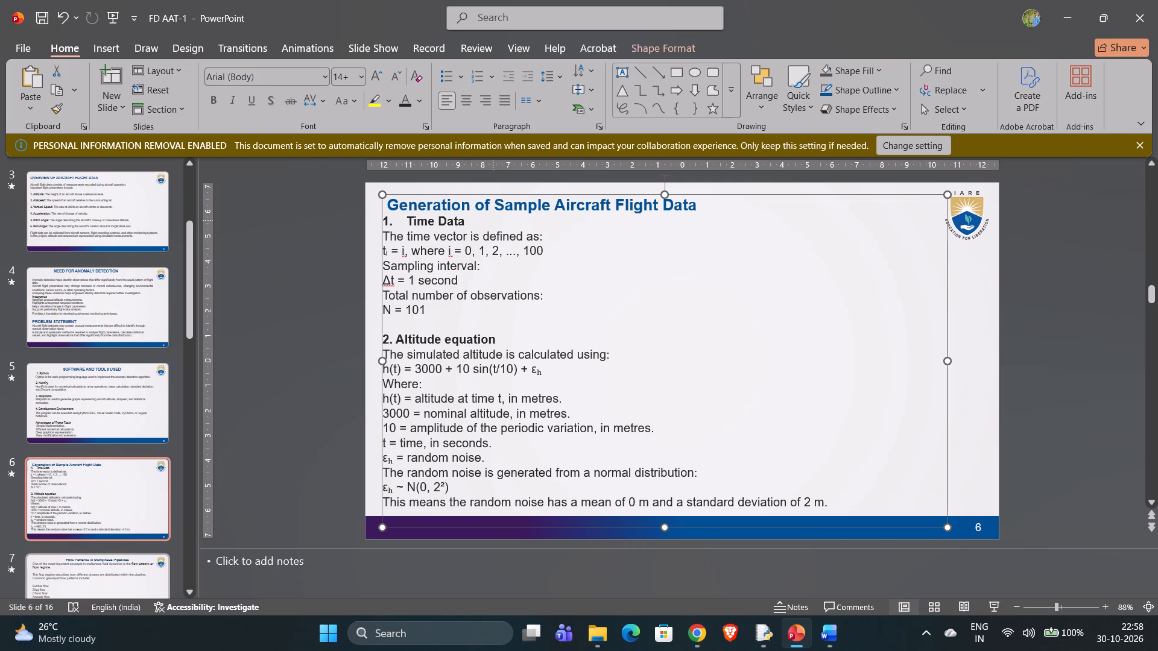
click(291, 298)
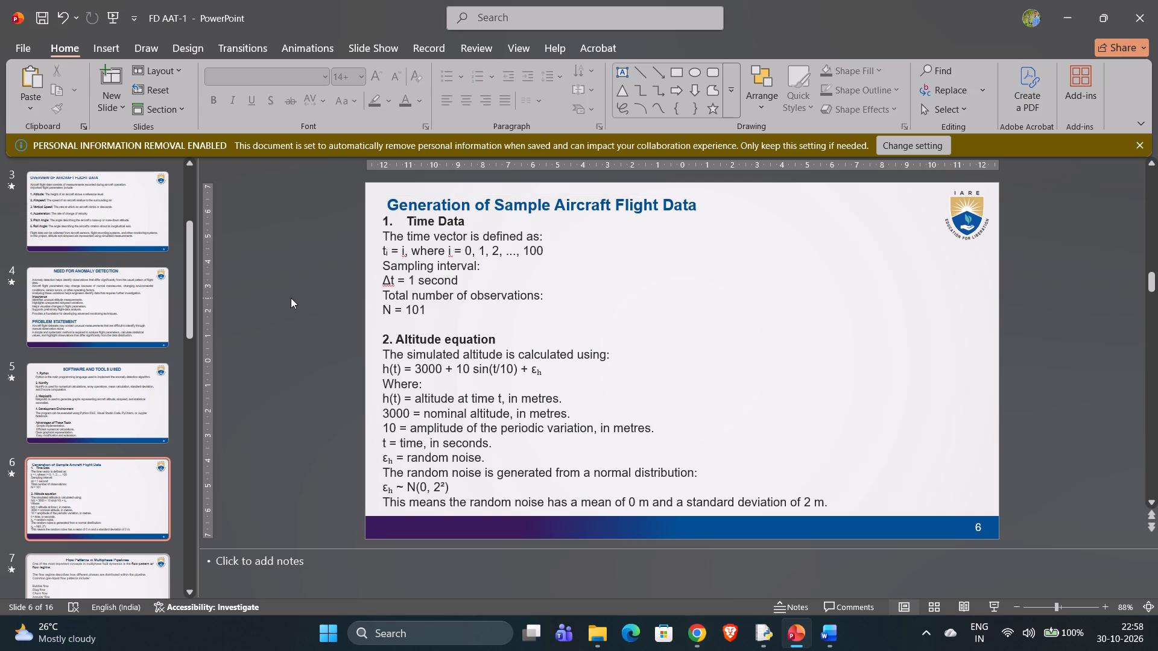
click(92, 565)
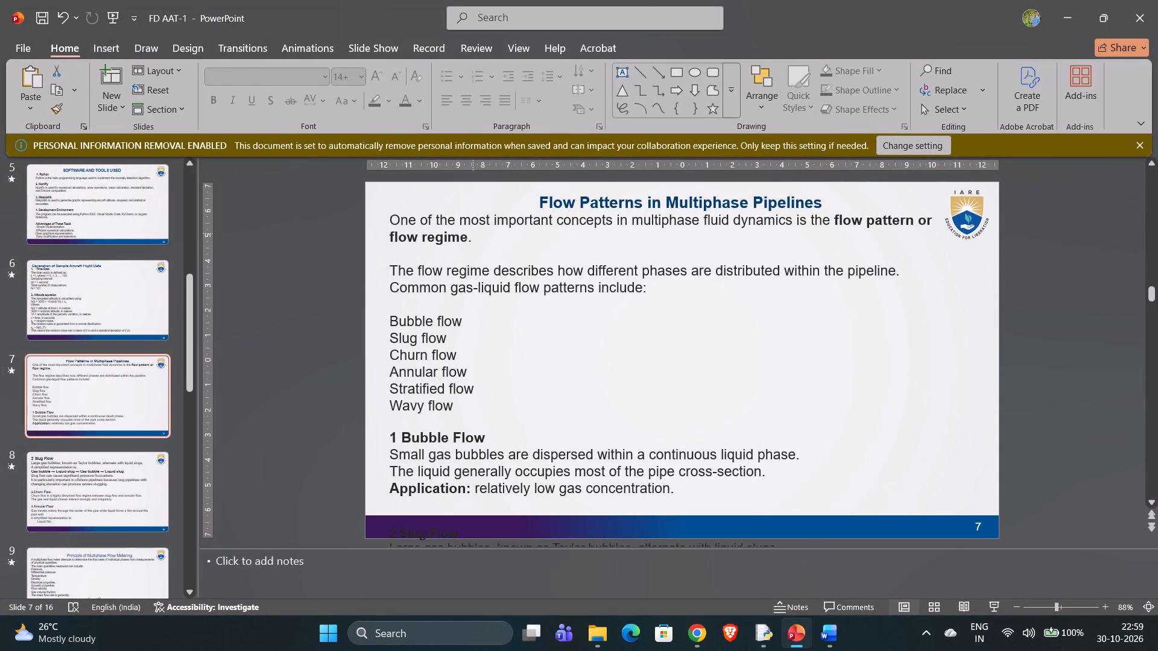
click(473, 233)
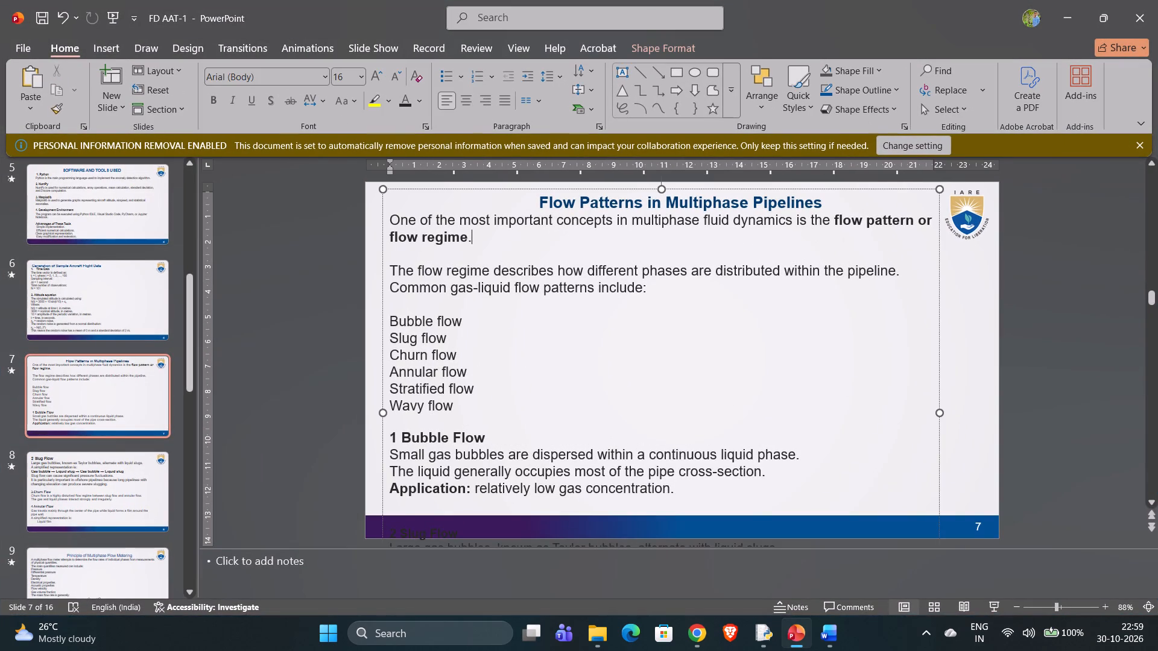
drag(526, 203, 721, 546)
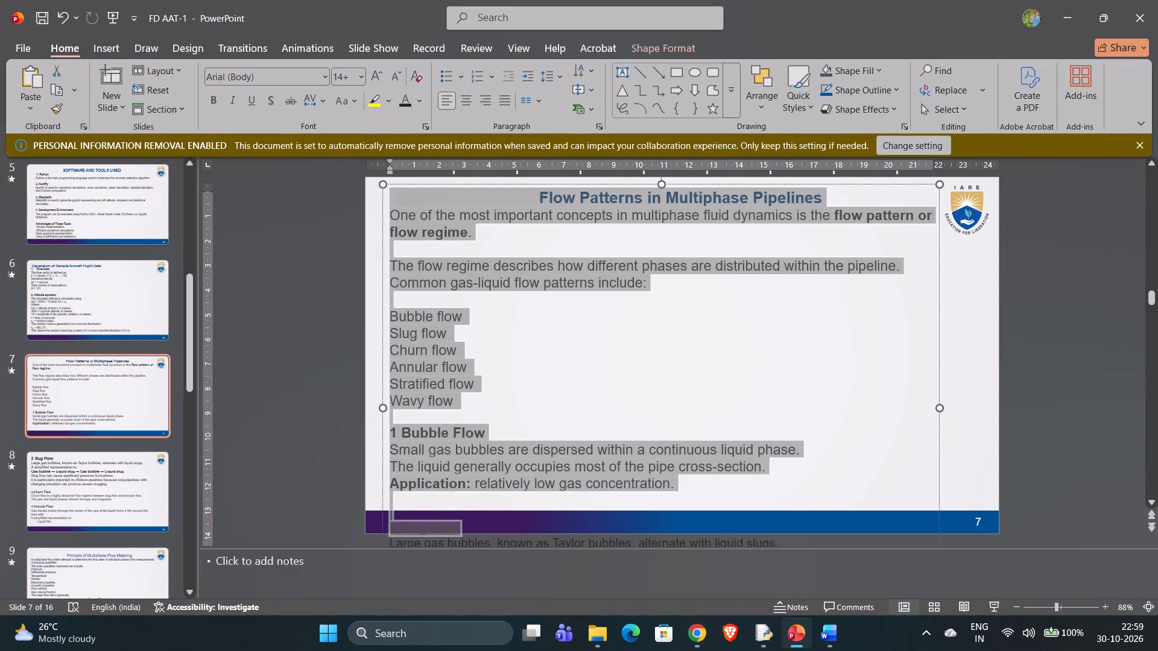
drag(721, 546, 720, 558)
key(BackSpace)
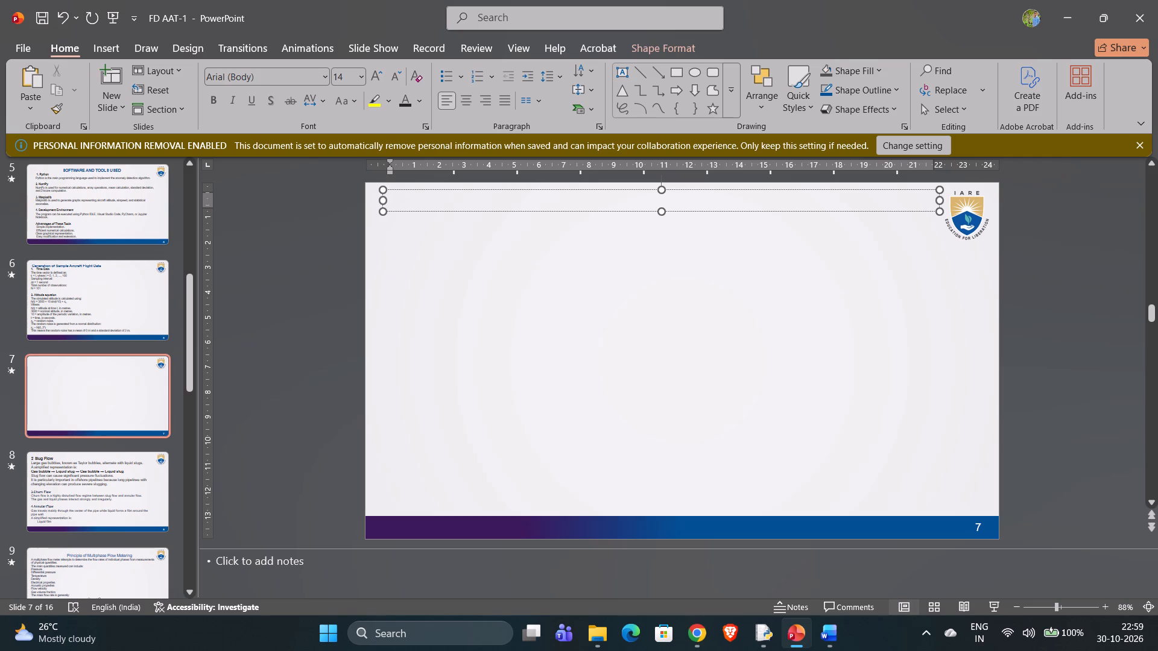
key(ctrl+v)
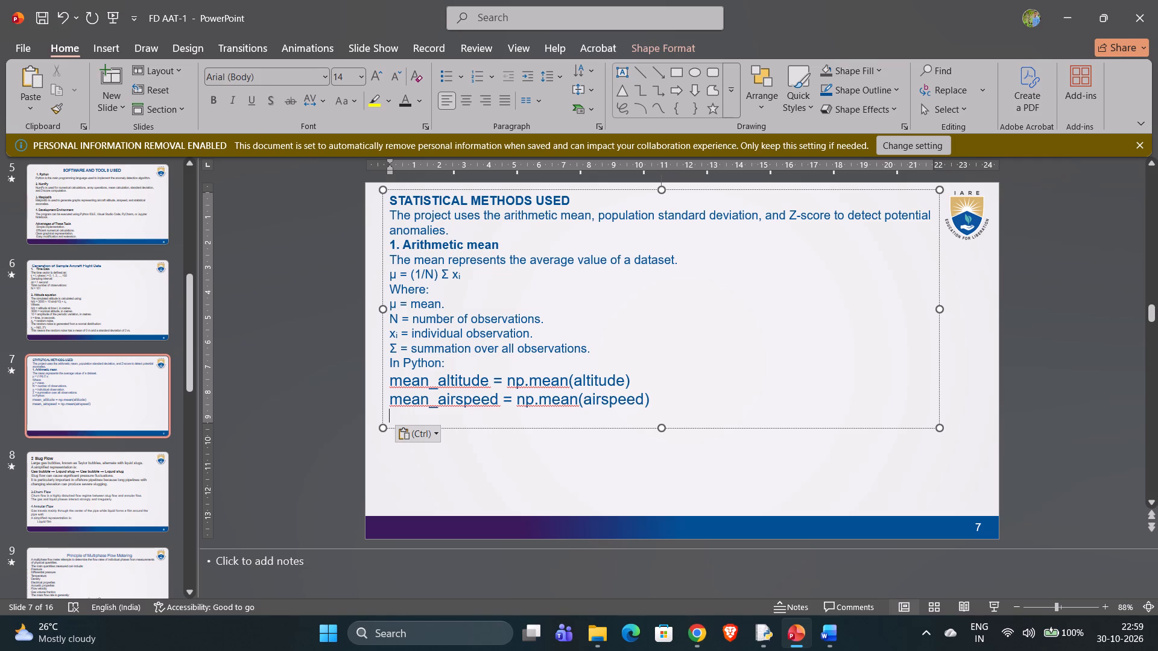
Insert a blank line below slide 7's STATISTICAL METHODS USED title and enlarge the title to 16 pt.
click(592, 200)
key(Return)
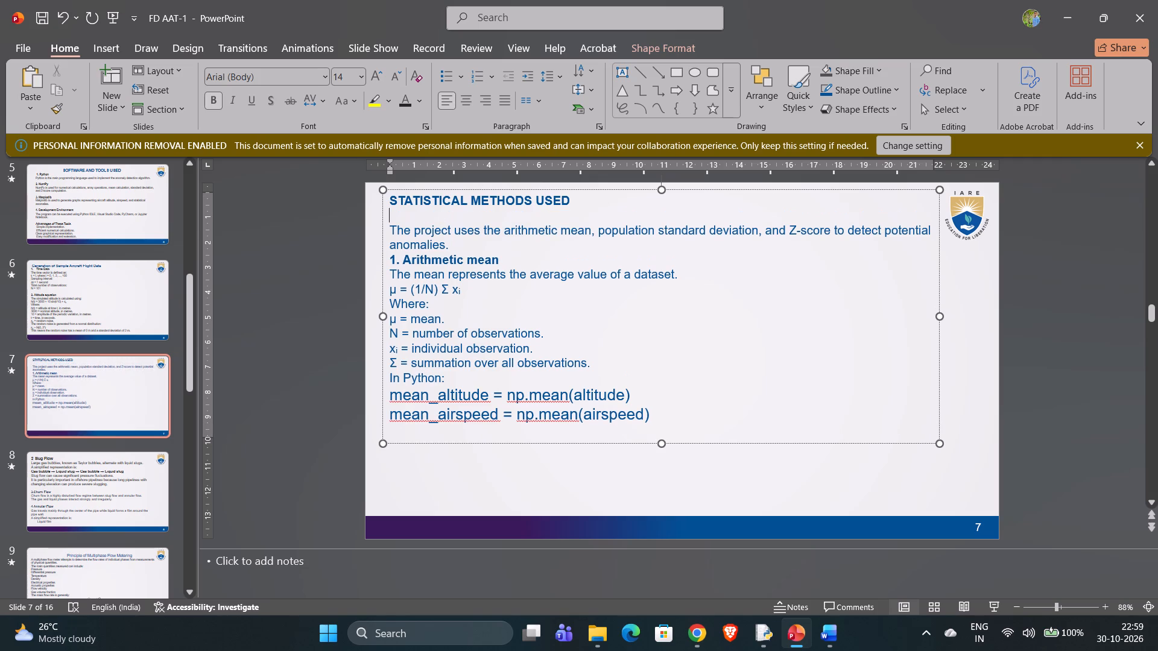
drag(391, 200, 577, 199)
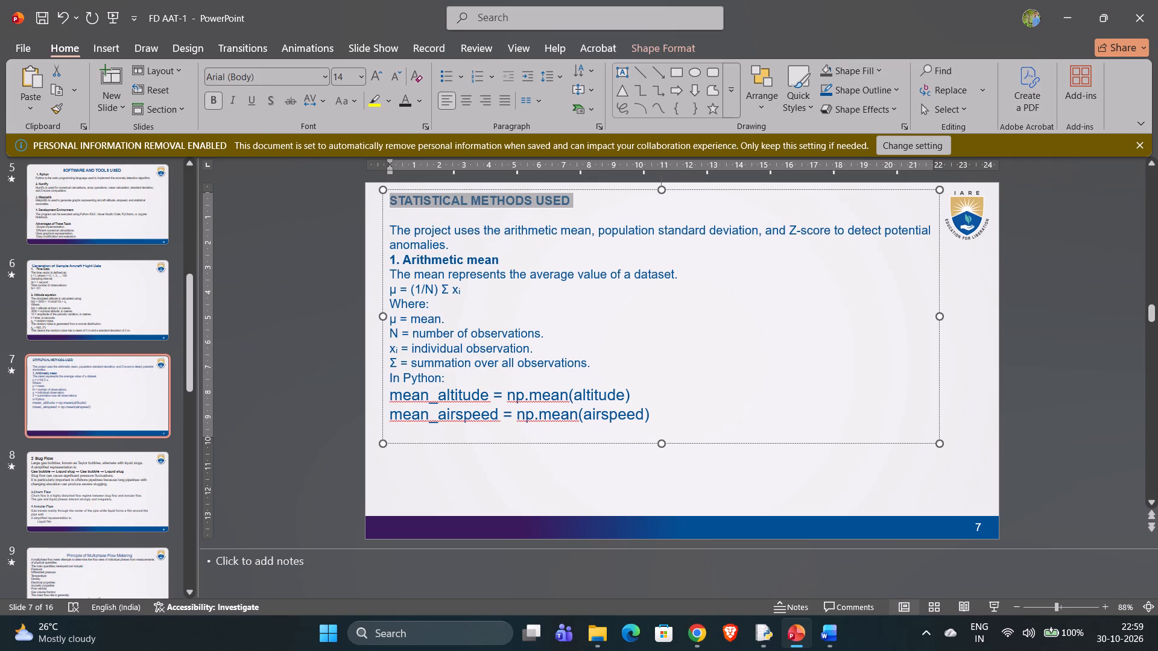
drag(577, 199, 578, 199)
click(703, 154)
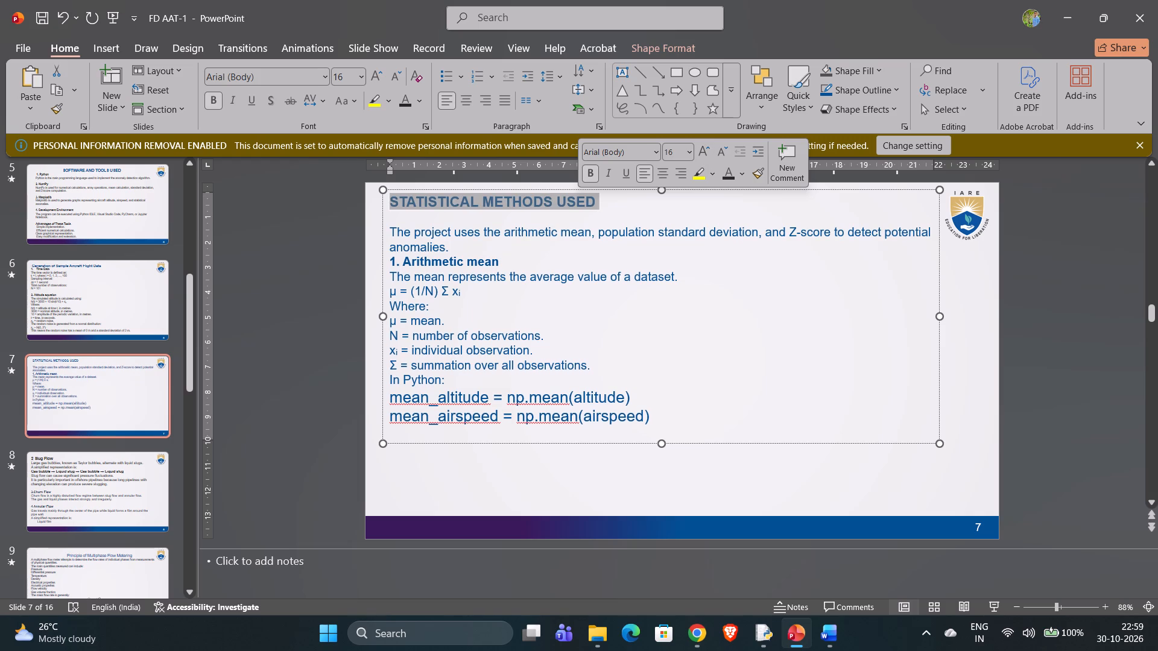
Change the font colour of all slide 7 body text below the title to black.
drag(391, 231, 706, 417)
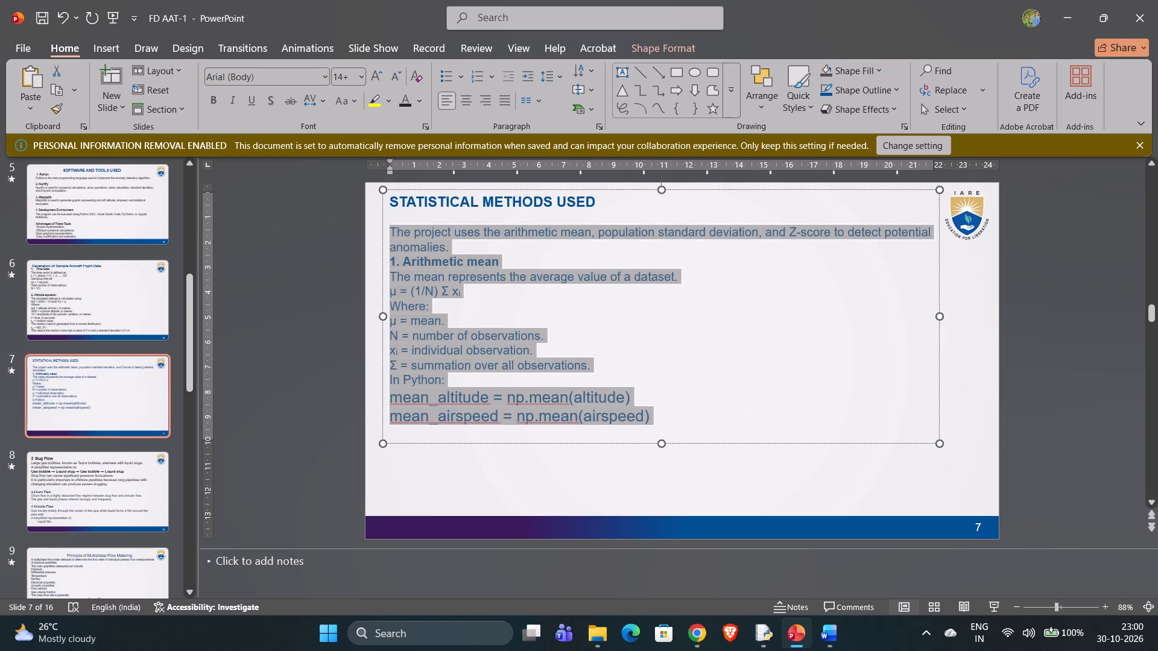
drag(706, 417, 657, 423)
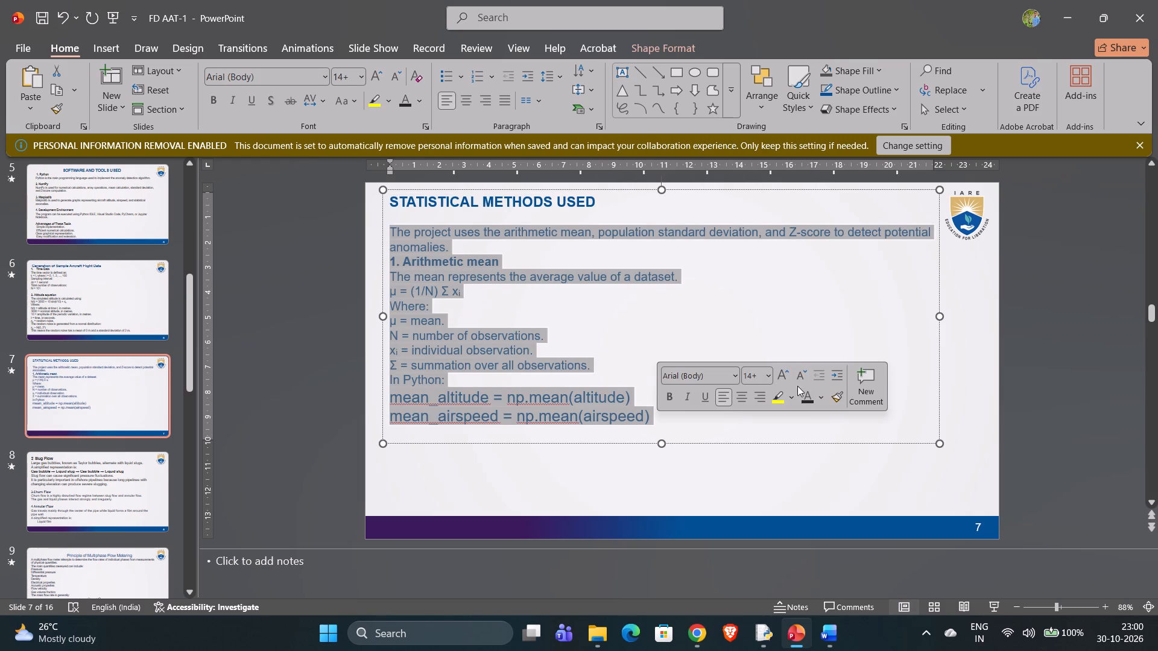
click(805, 400)
click(595, 345)
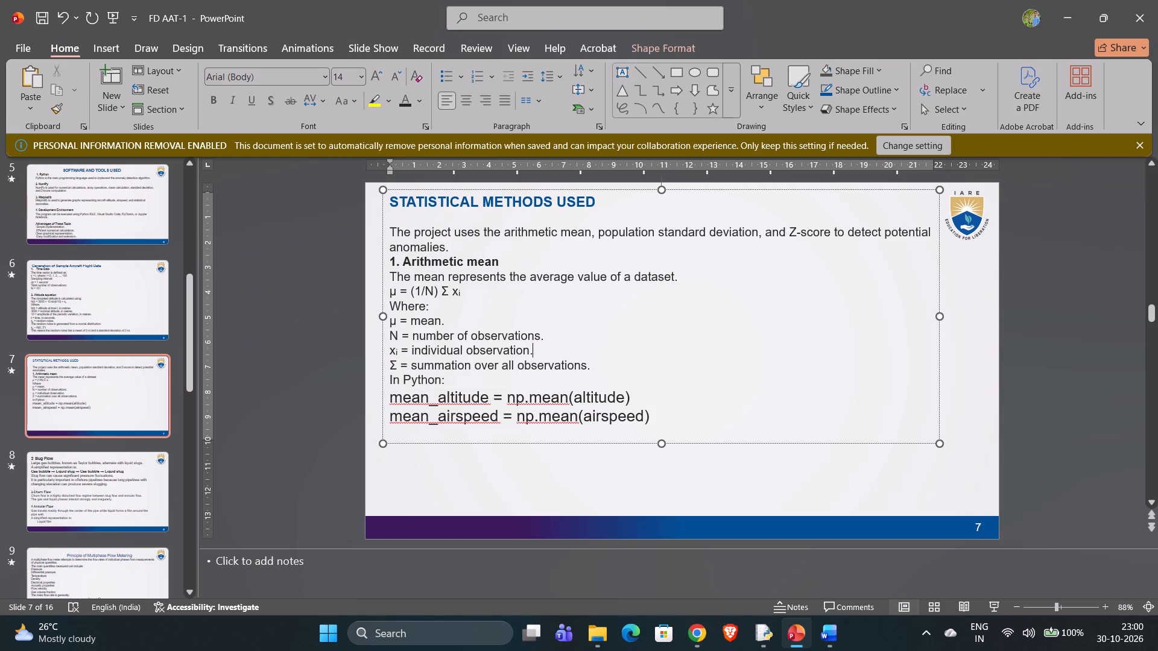
Insert a blank line between the "Σ = summation over all observations." line and "In Python:" on slide 7.
click(391, 377)
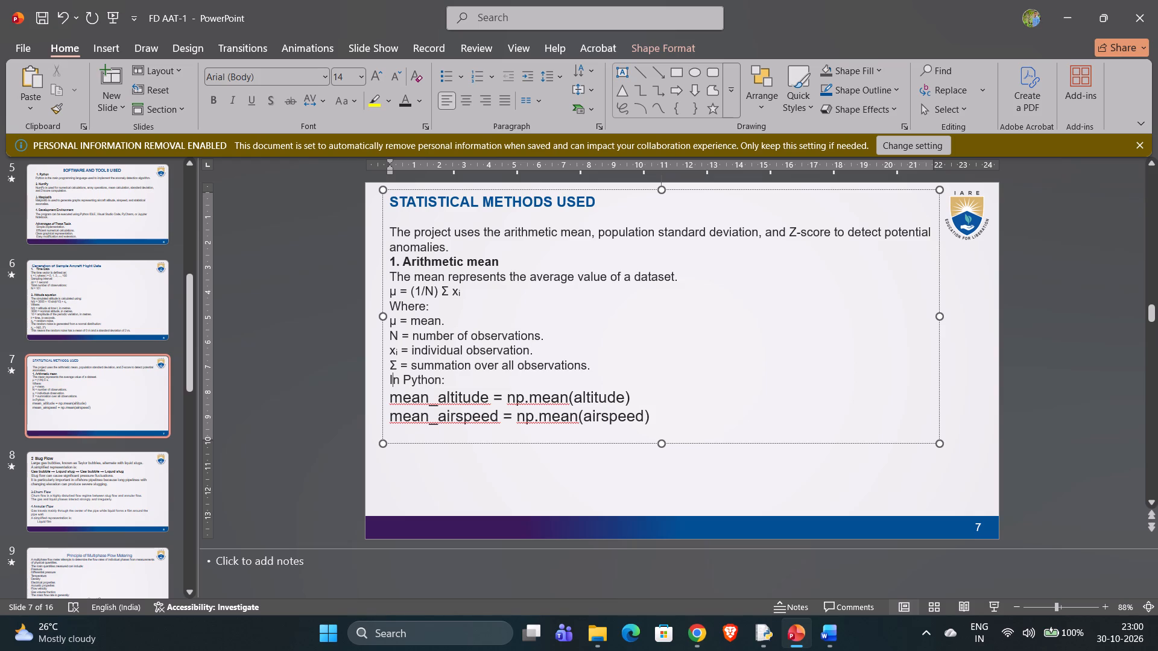
click(387, 377)
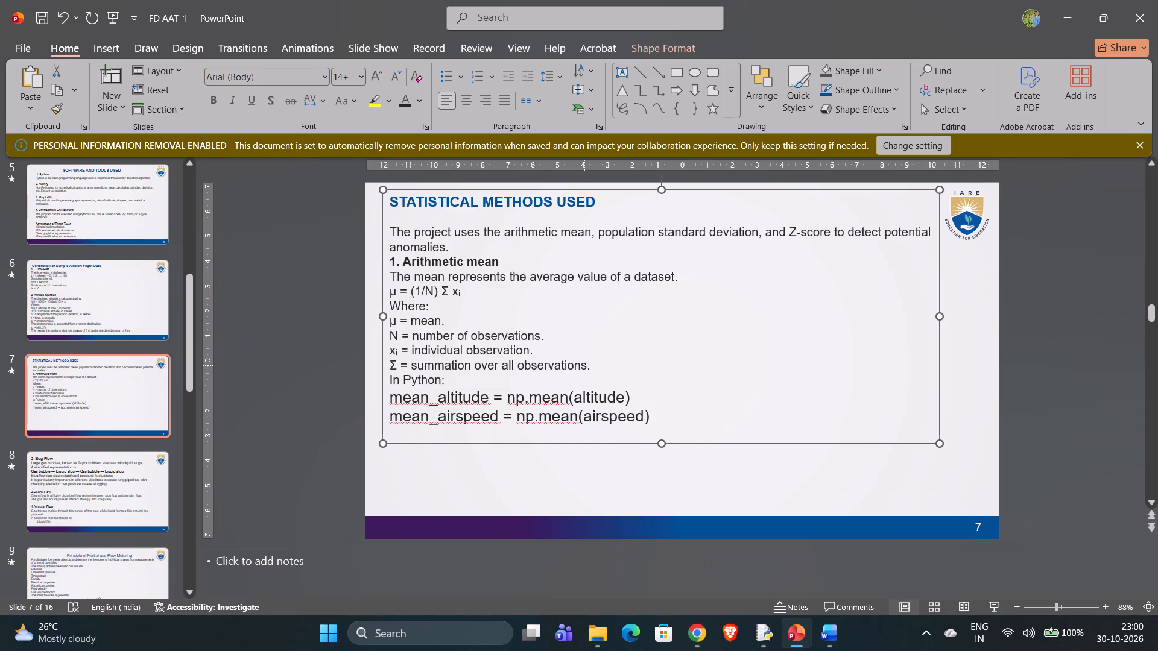
click(586, 366)
click(592, 366)
key(Return)
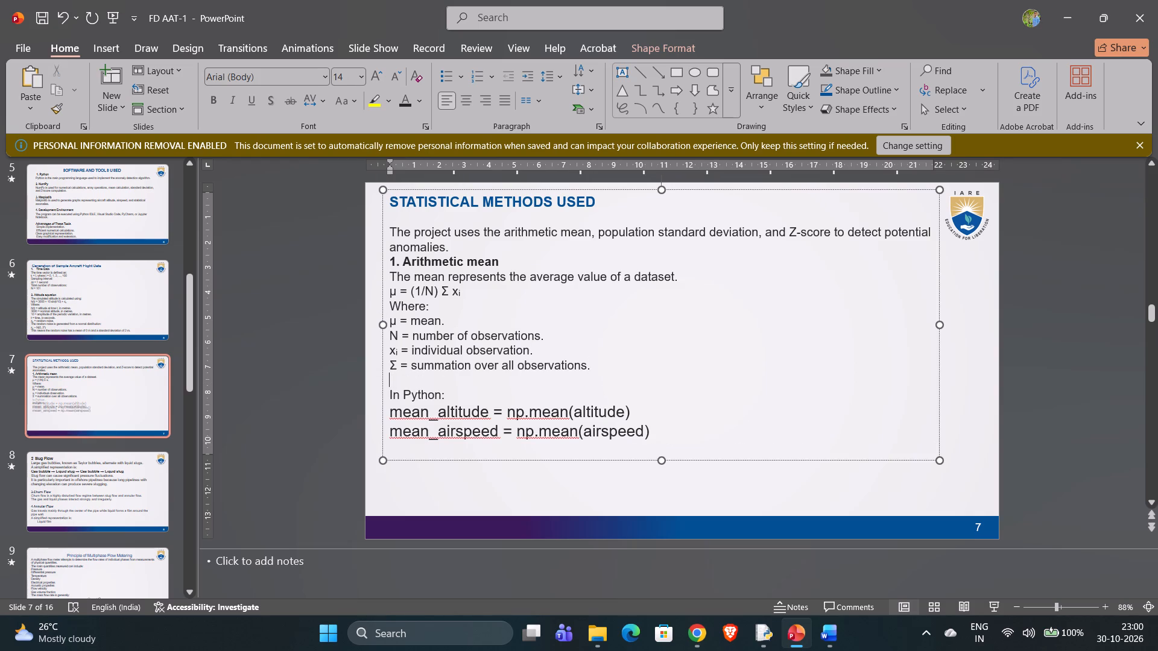
Ignore all spelling flags for np.mean and mean_airspeed in slide 7's Python code lines.
click(522, 411)
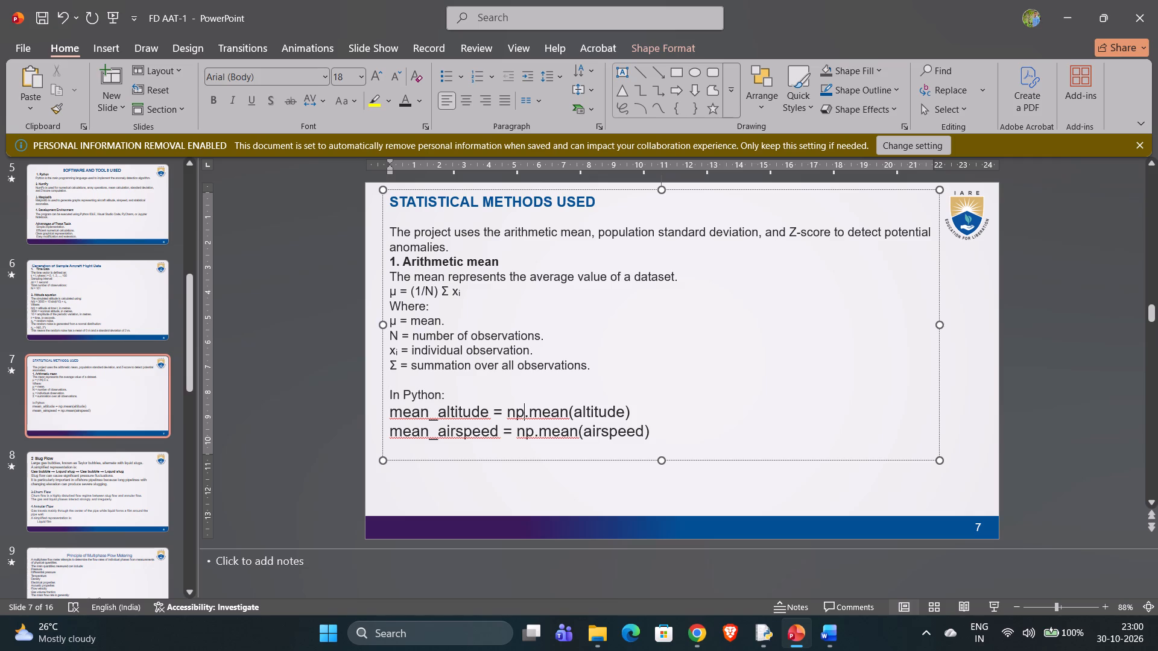
right_click(522, 411)
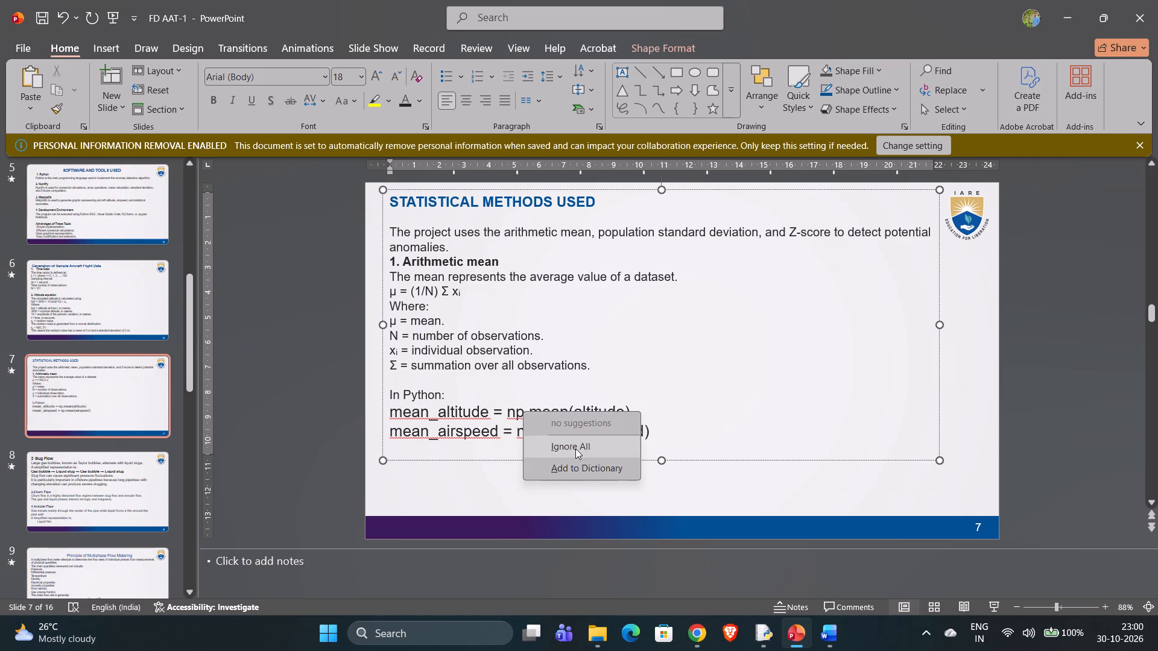
click(575, 448)
click(454, 421)
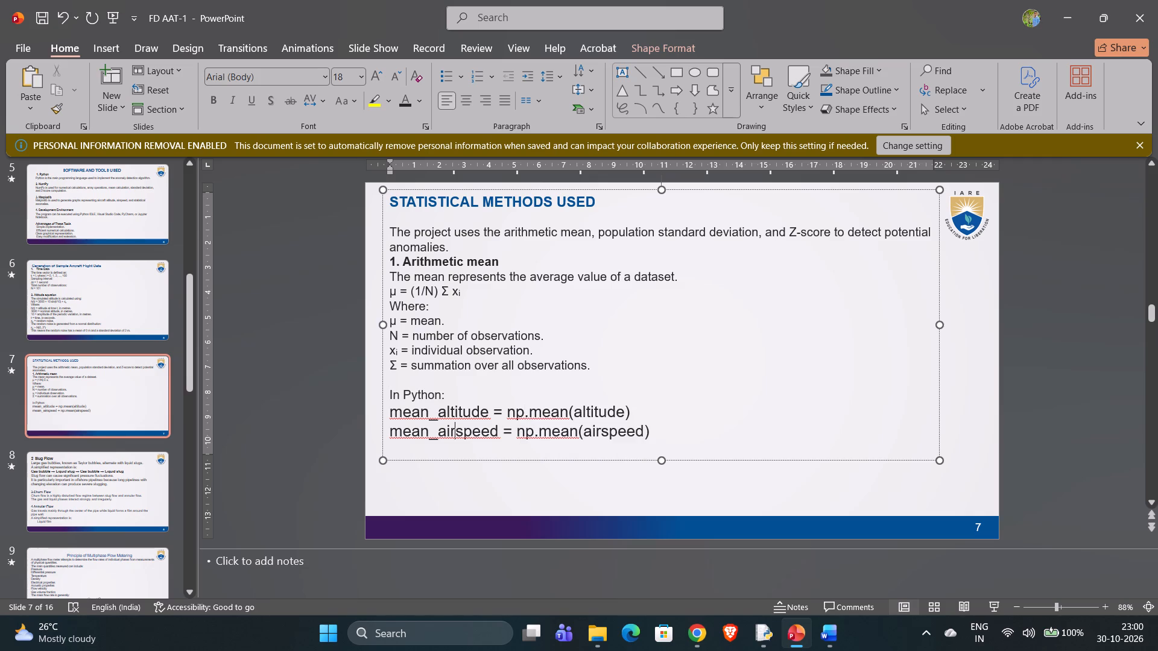
right_click(454, 421)
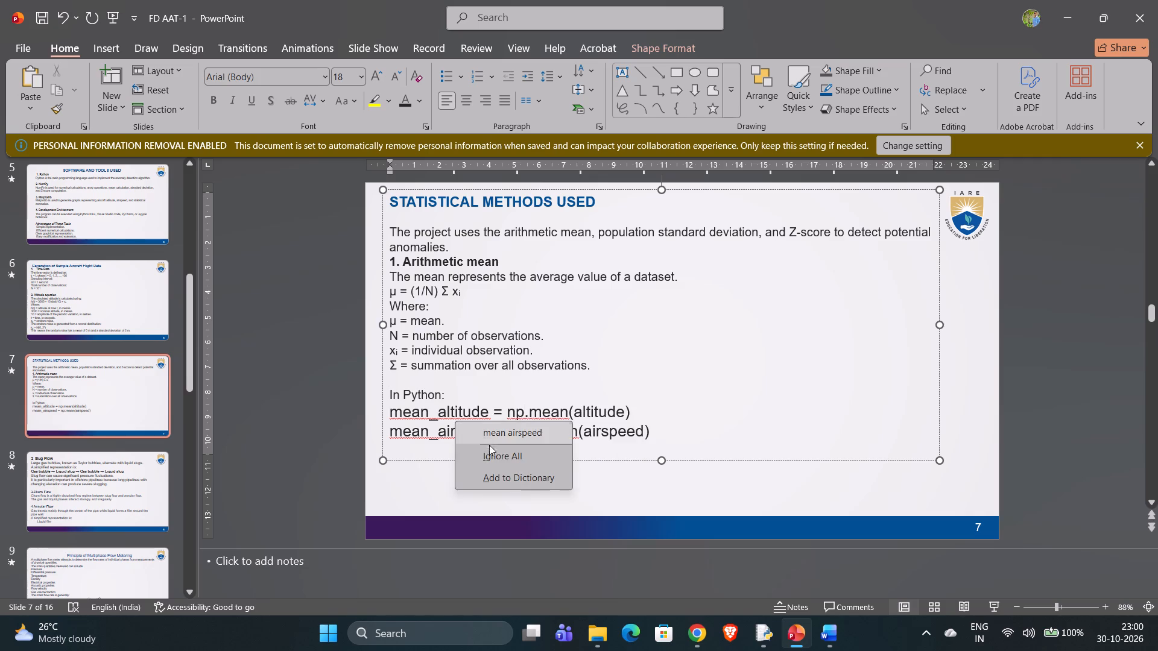
click(493, 450)
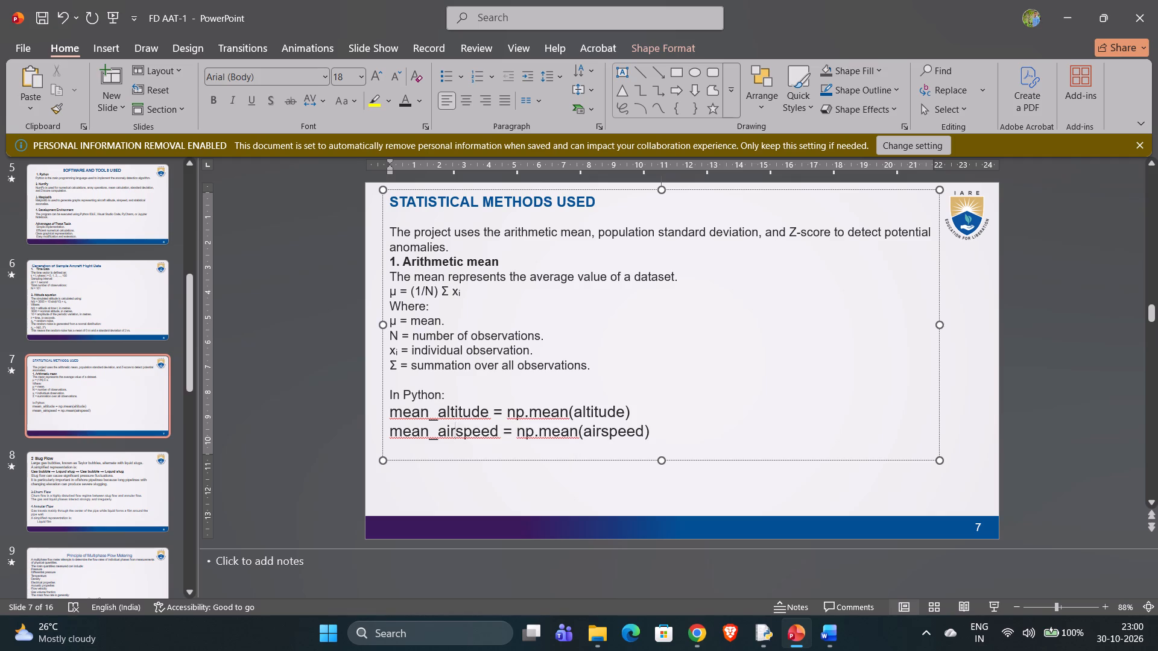
click(321, 289)
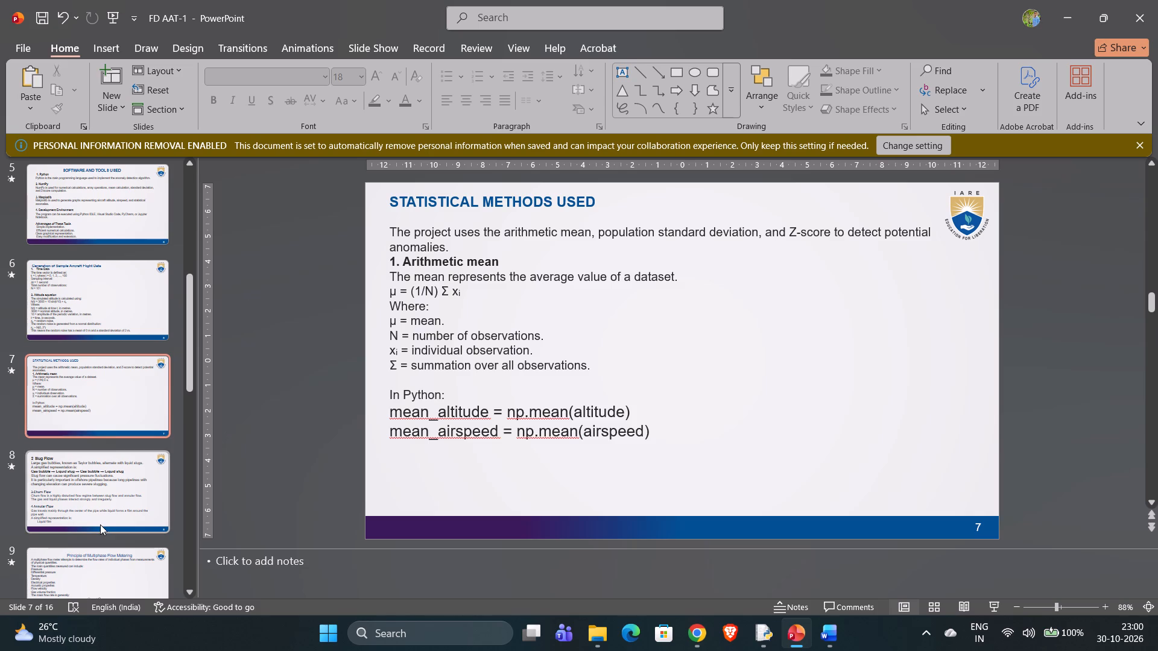
Select slide 8, switch to ChatGPT in Chrome, and copy the Population standard deviation and Z-score sections including their Python code.
click(85, 307)
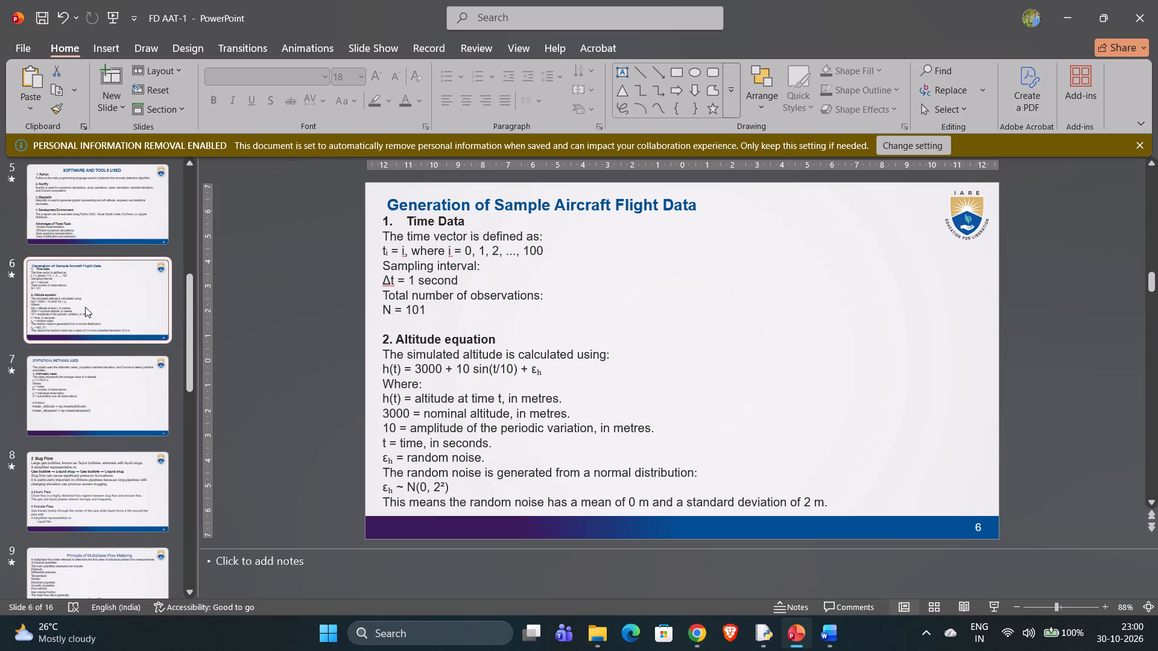
click(103, 400)
click(114, 495)
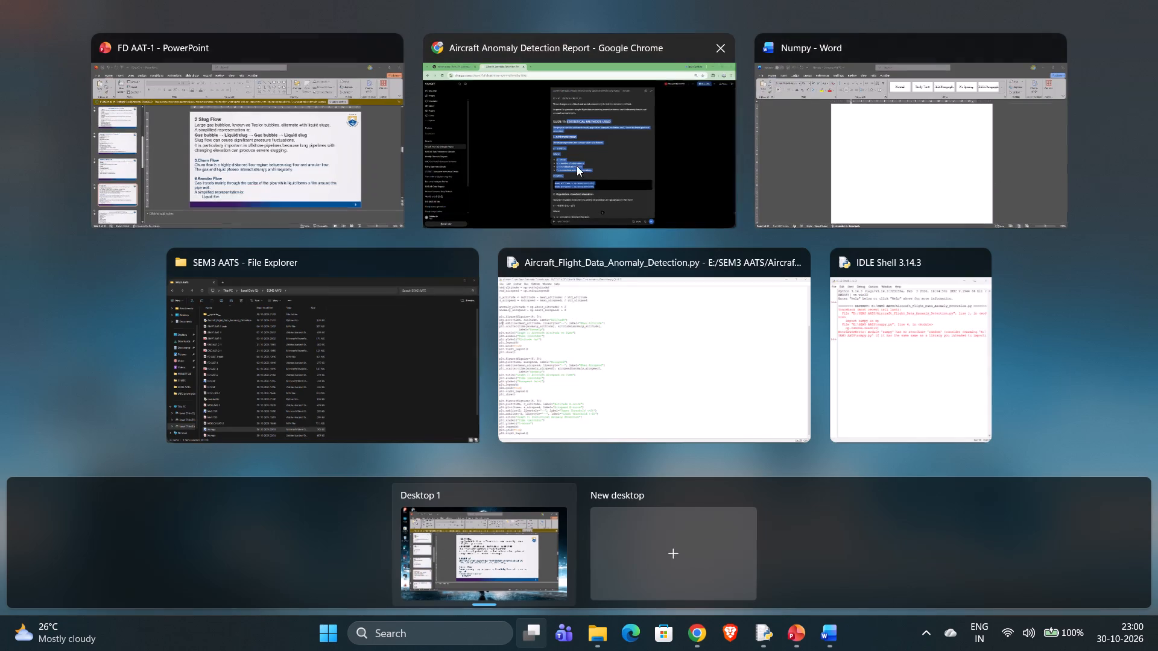
click(575, 165)
scroll(491, 376, down, 3)
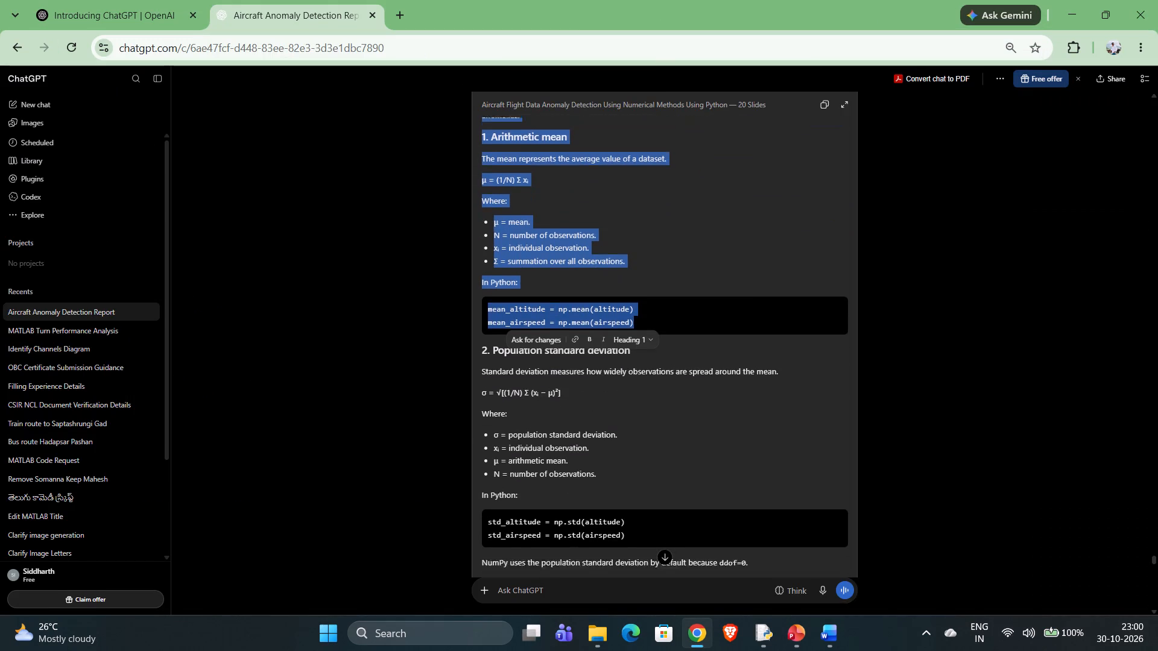
scroll(491, 376, down, 1)
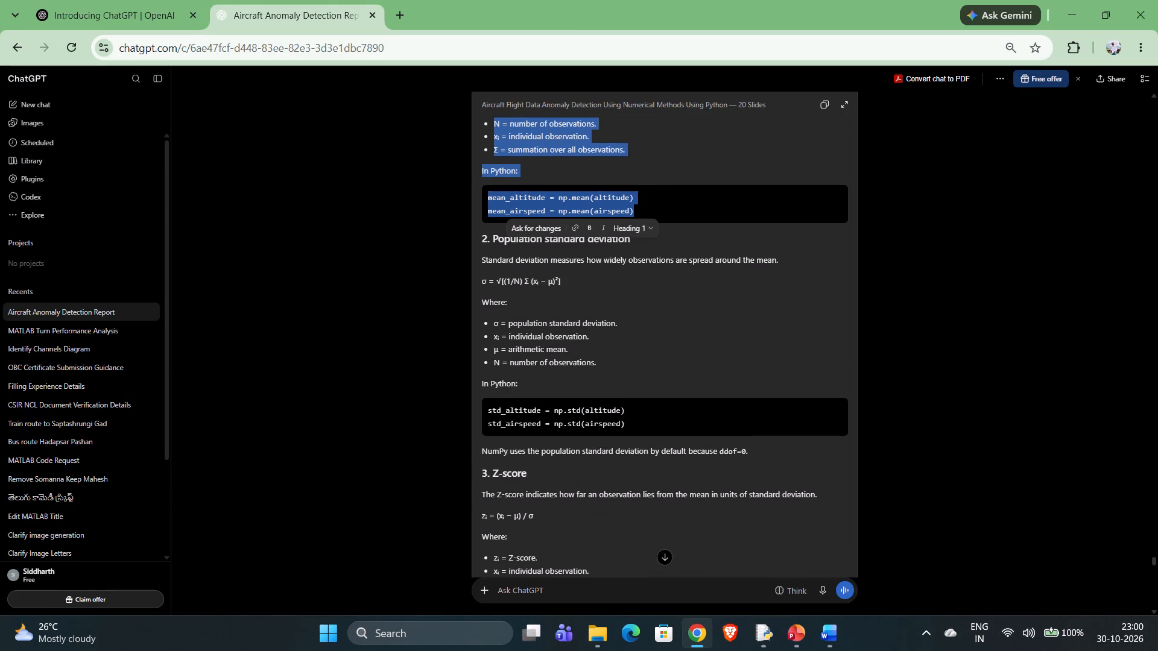
drag(491, 238, 598, 577)
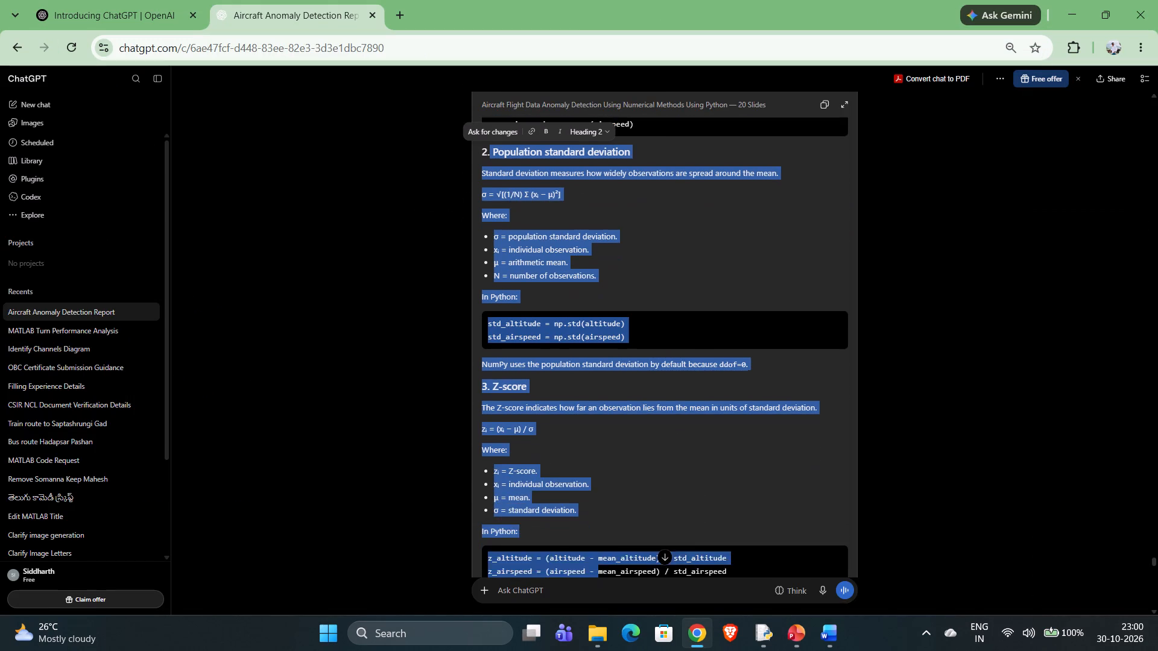
drag(598, 577, 580, 583)
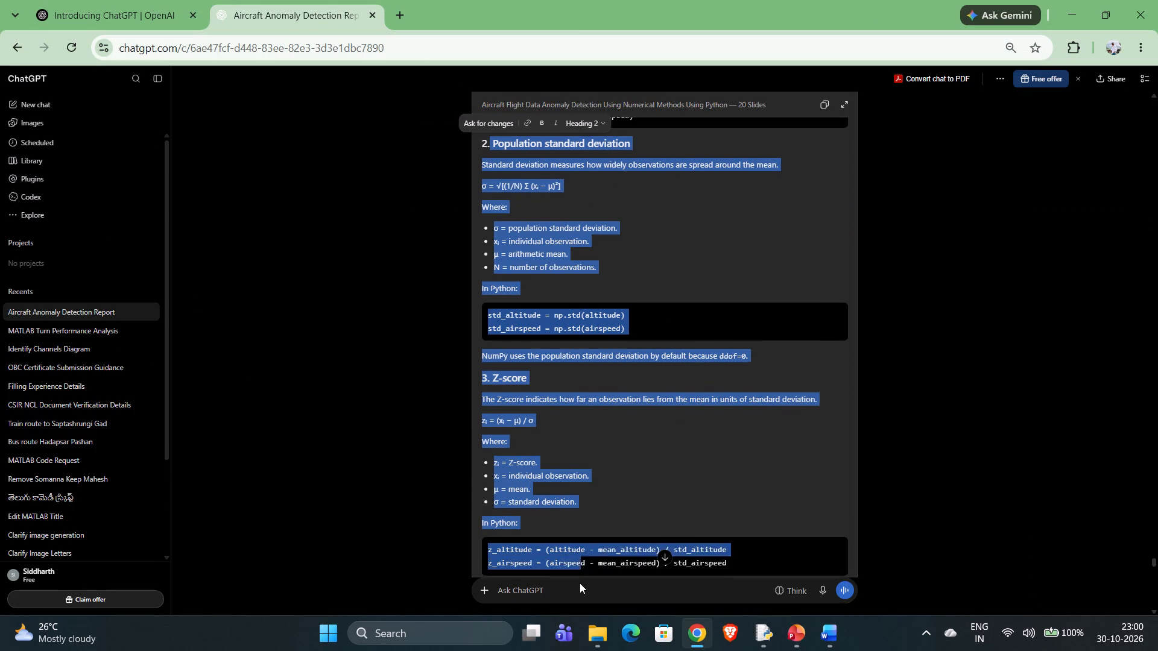
drag(580, 583, 765, 371)
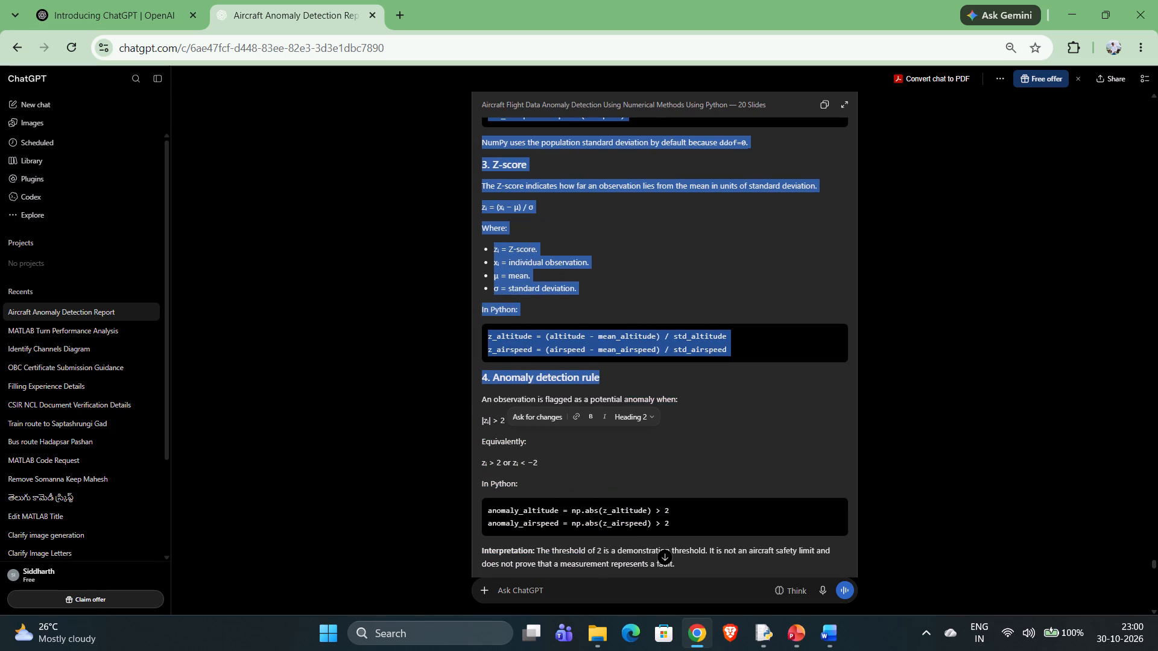
drag(765, 371, 757, 360)
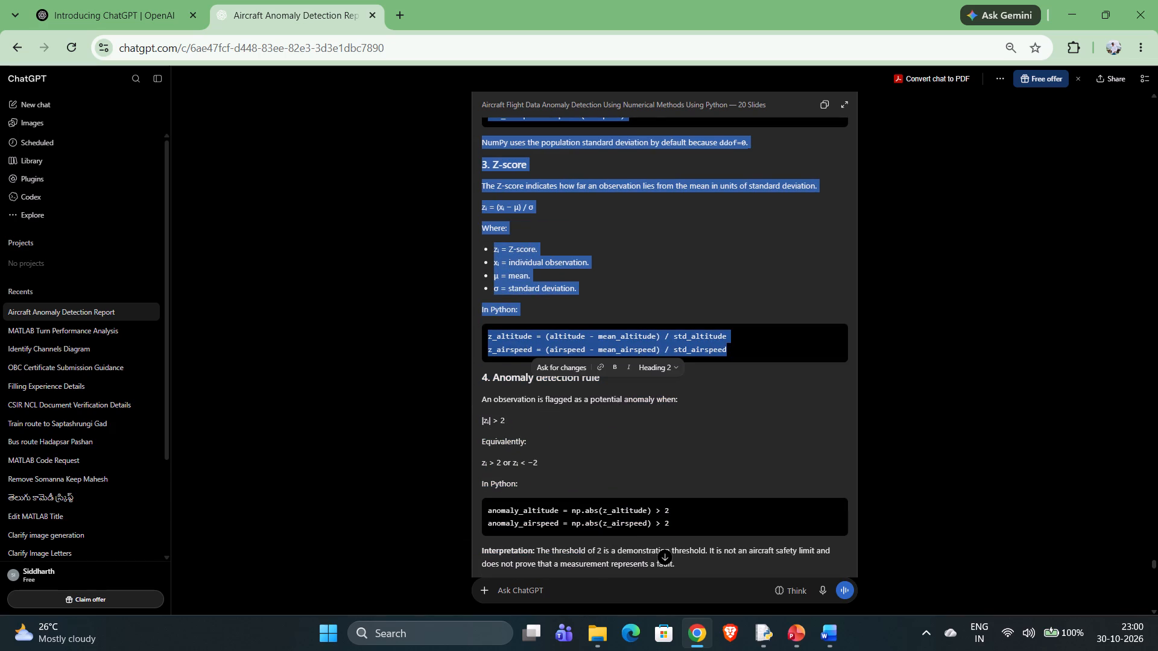
key(ctrl+c)
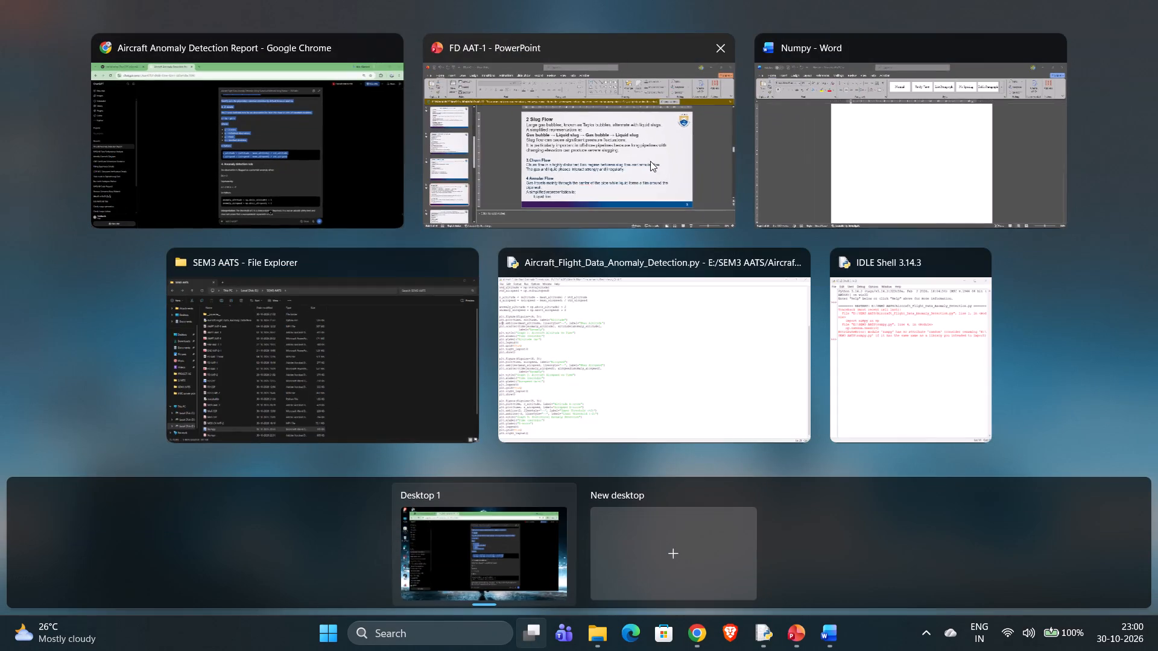
Switch back to the PowerPoint deck and replace all of slide 8's Slug, Churn and Annular Flow text with the copied text.
click(650, 161)
click(461, 198)
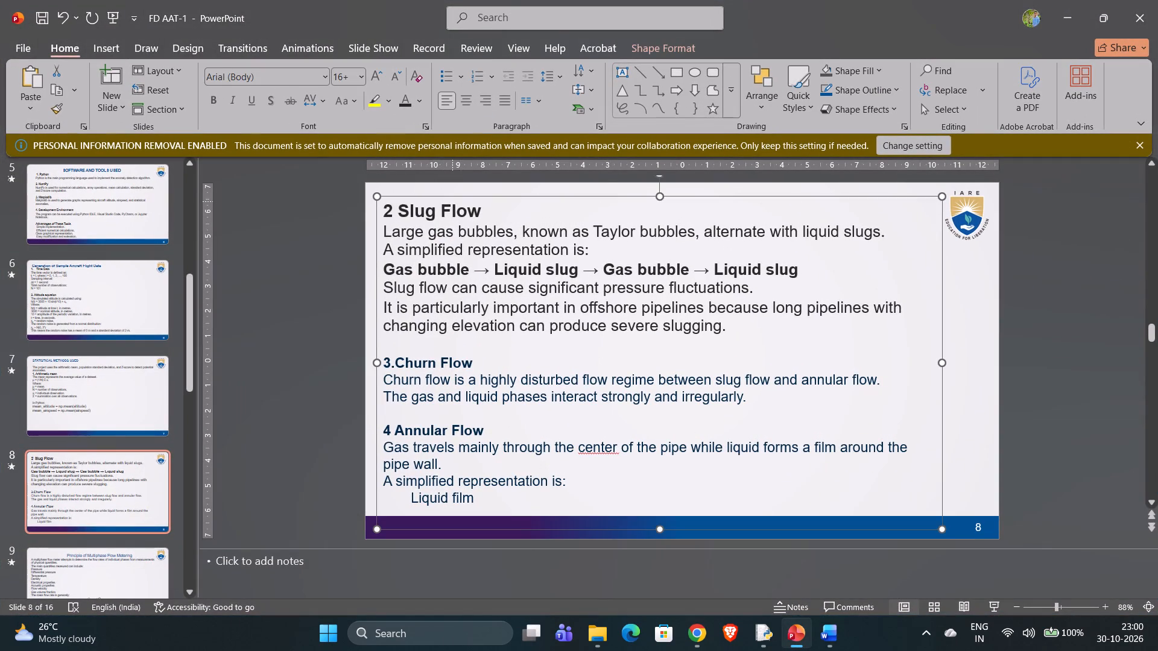
drag(441, 197, 443, 190)
drag(383, 198, 517, 385)
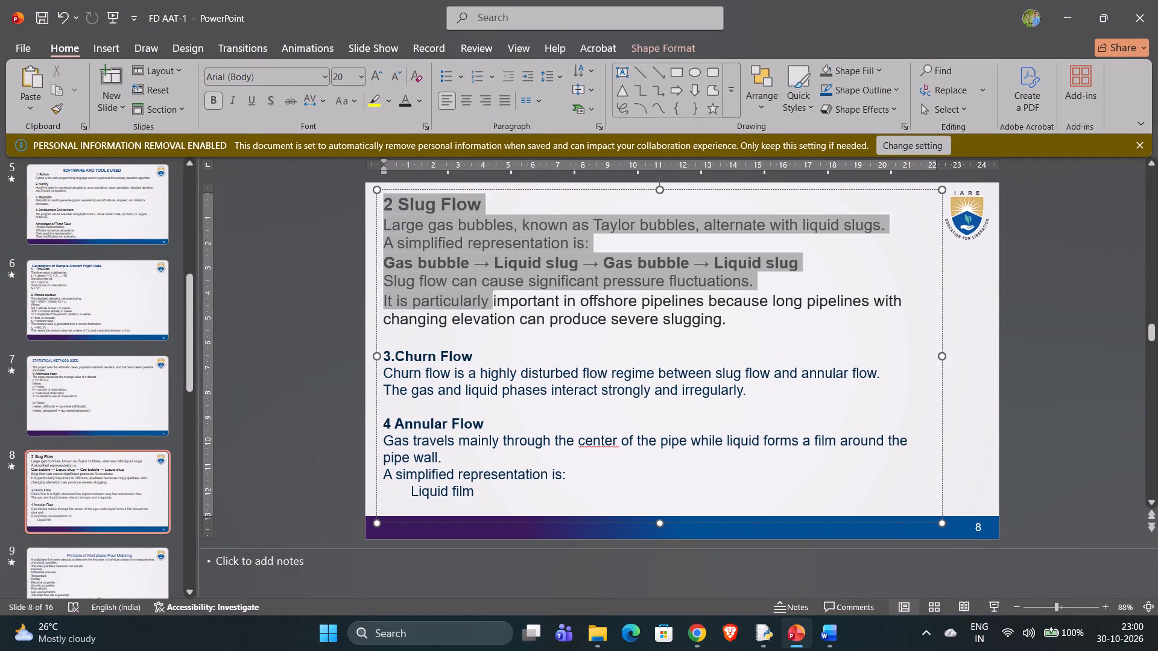
drag(517, 385, 513, 494)
key(BackSpace)
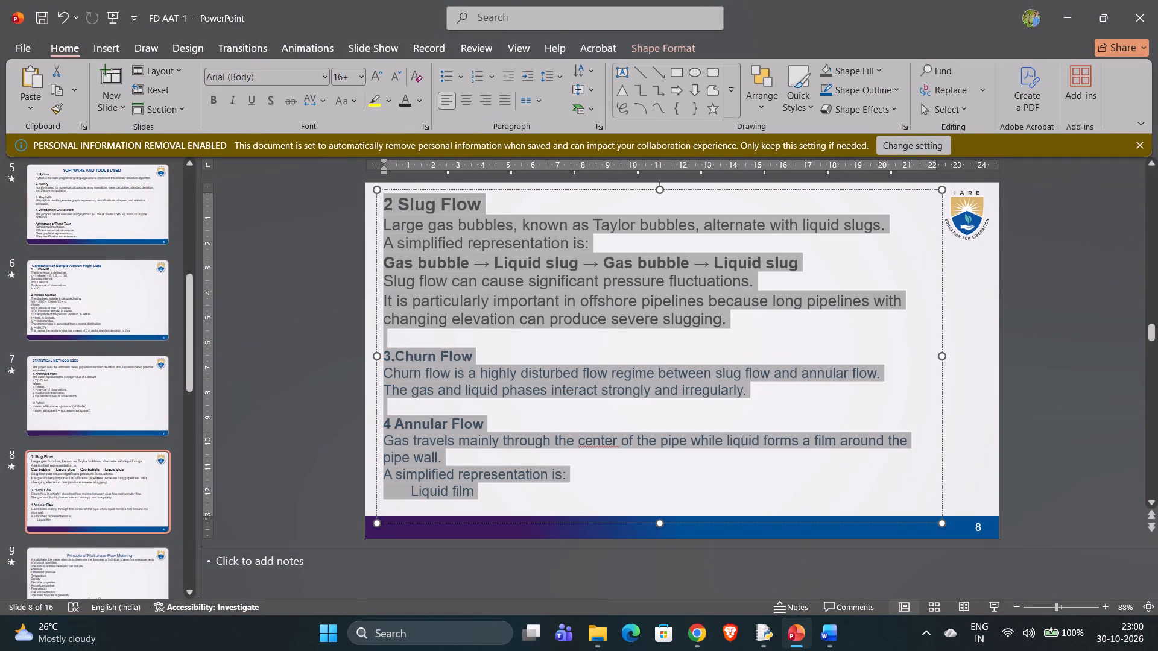
key(ctrl+v)
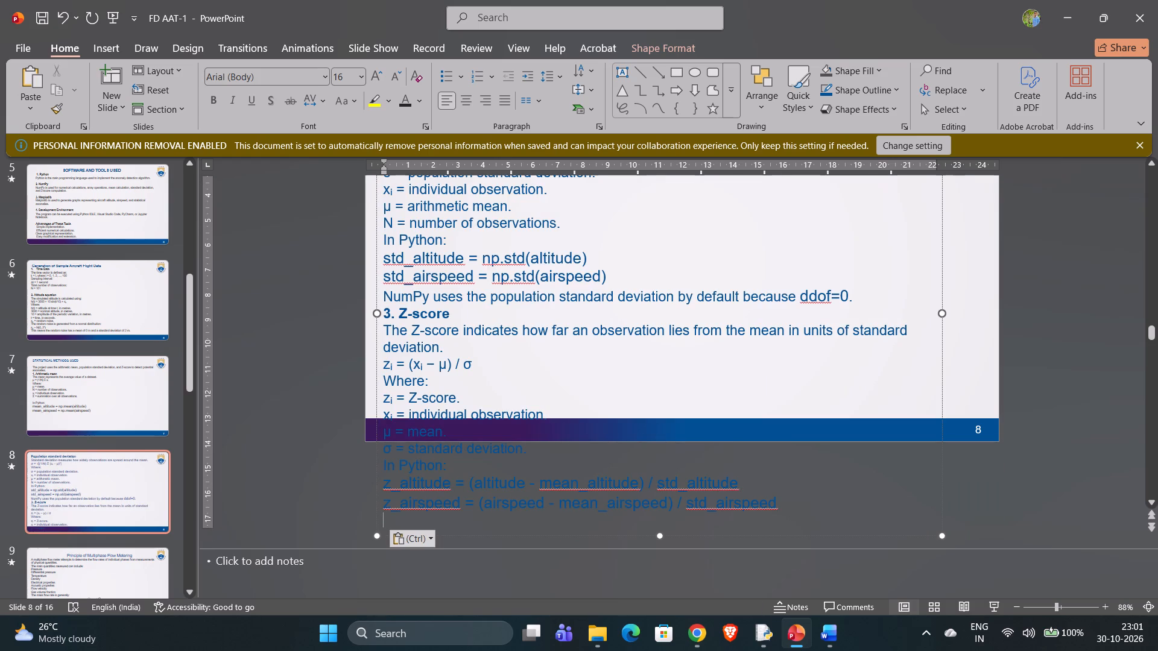
Move slide 8's text box down to bring its heading into reach and prefix "Population standard deviation" with "2.".
drag(374, 244, 367, 377)
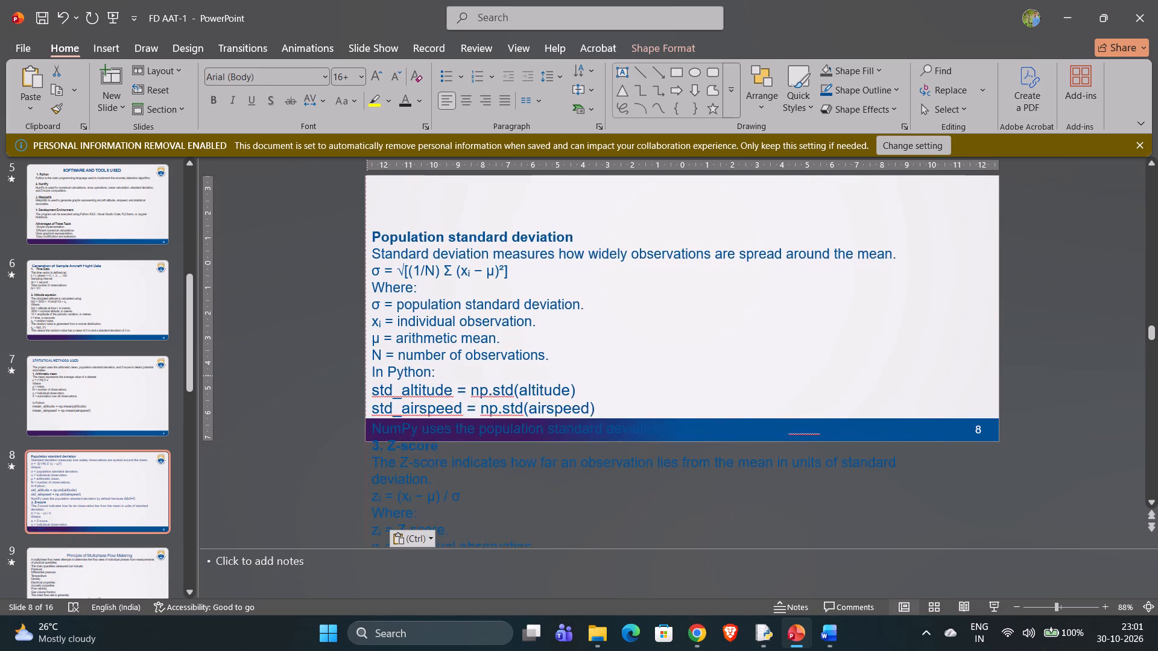
drag(367, 377, 371, 324)
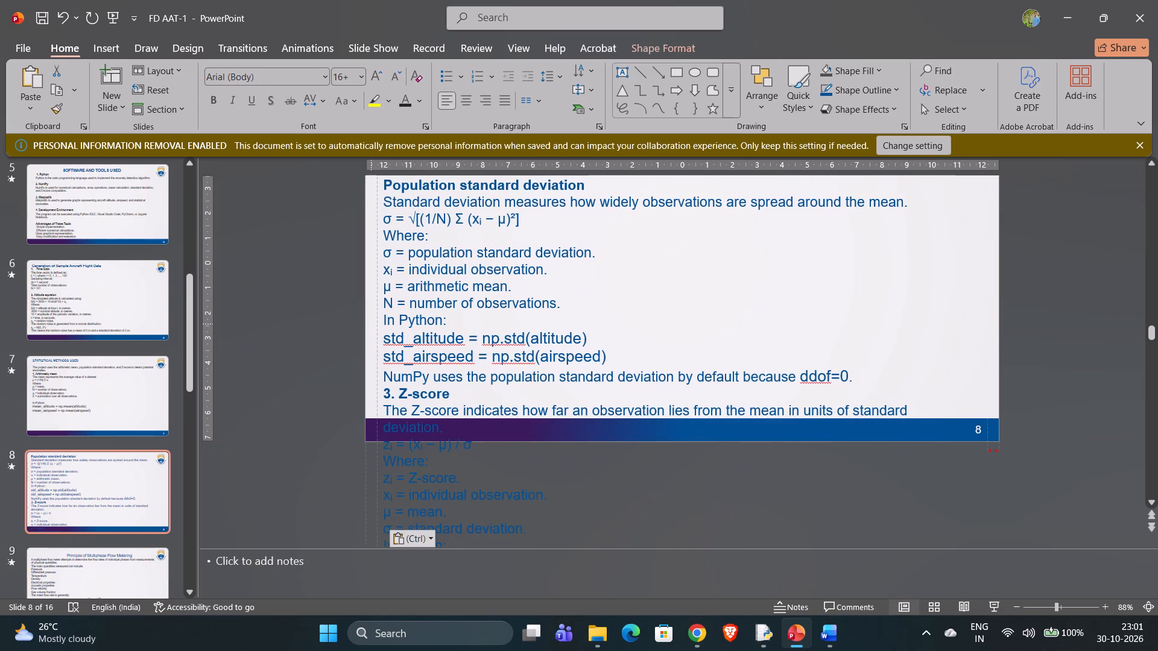
drag(371, 324, 369, 338)
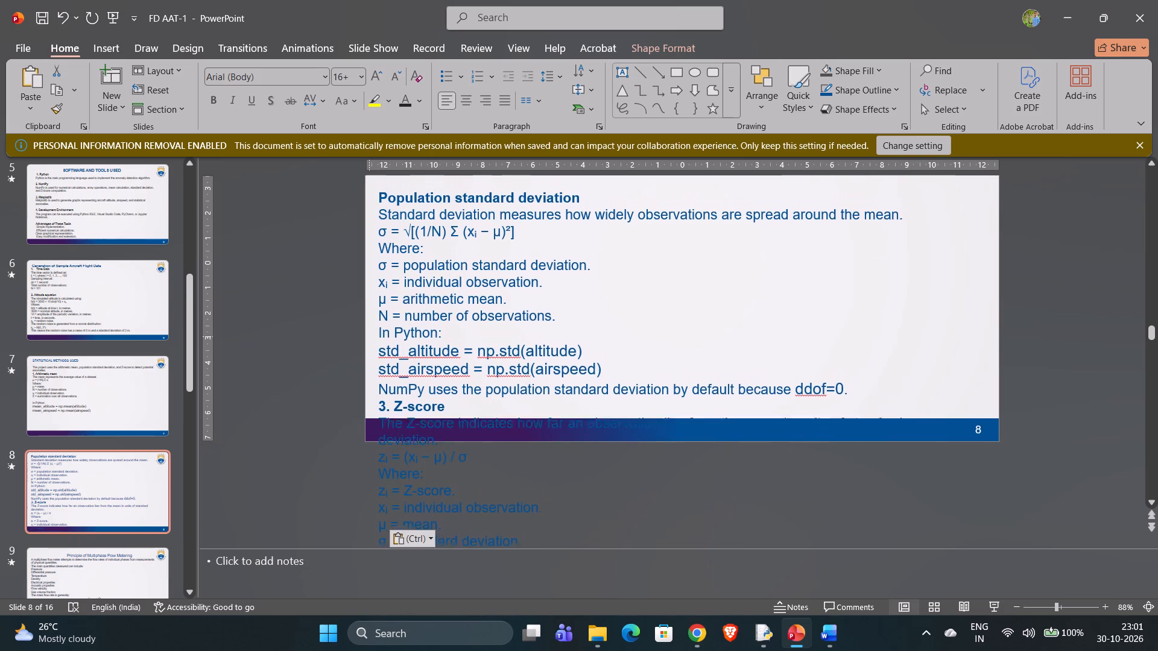
drag(369, 338, 369, 329)
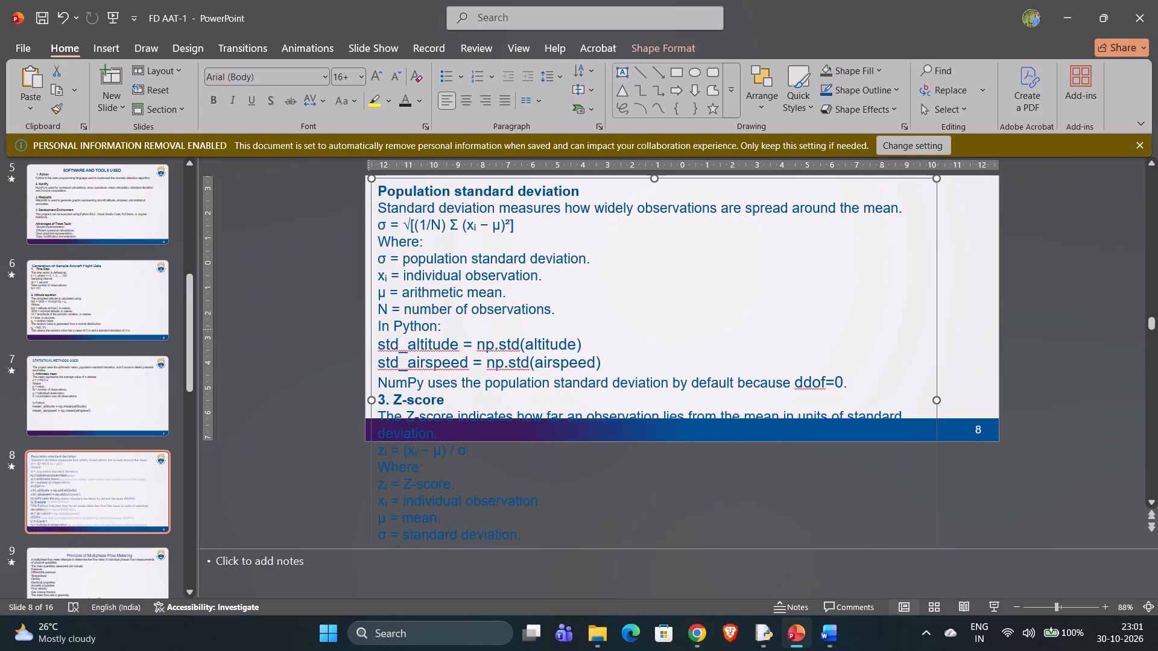
click(378, 193)
key(2)
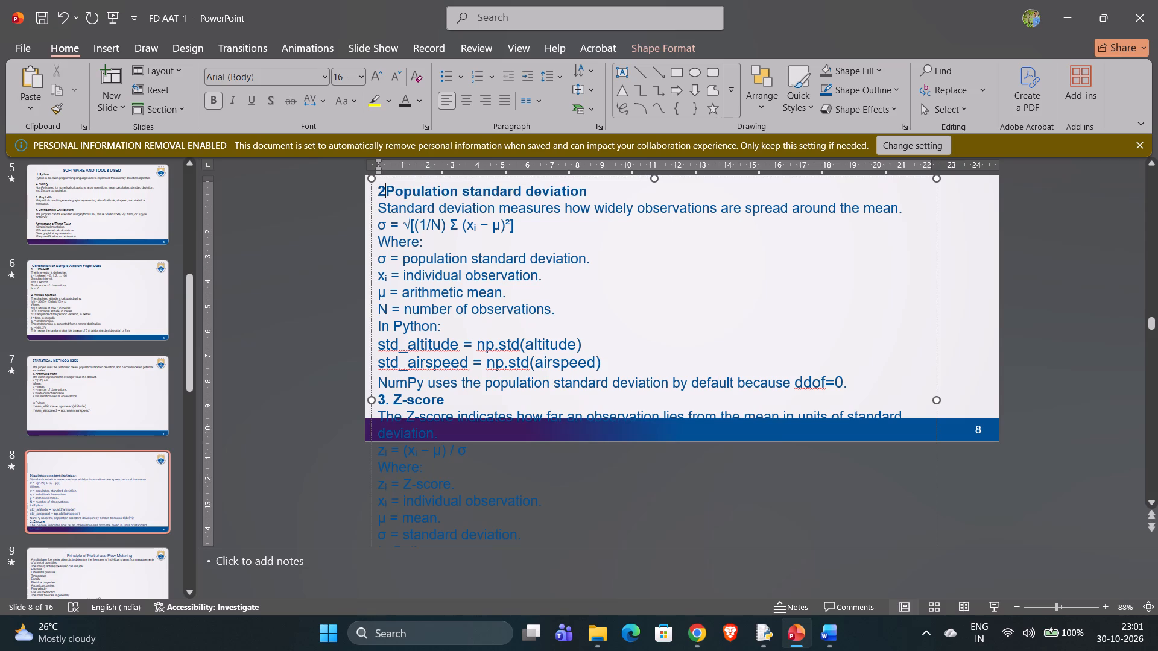
key(period)
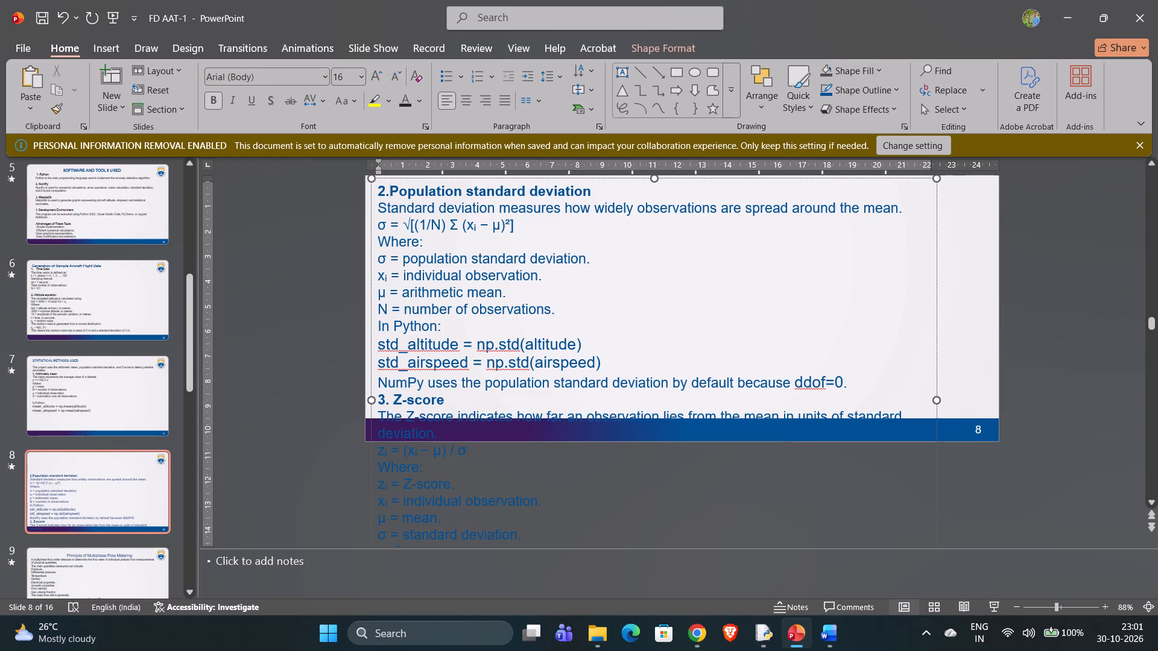
Delete the whole "3. Z-score" section from slide 8's text box.
drag(379, 397, 474, 557)
key(BackSpace)
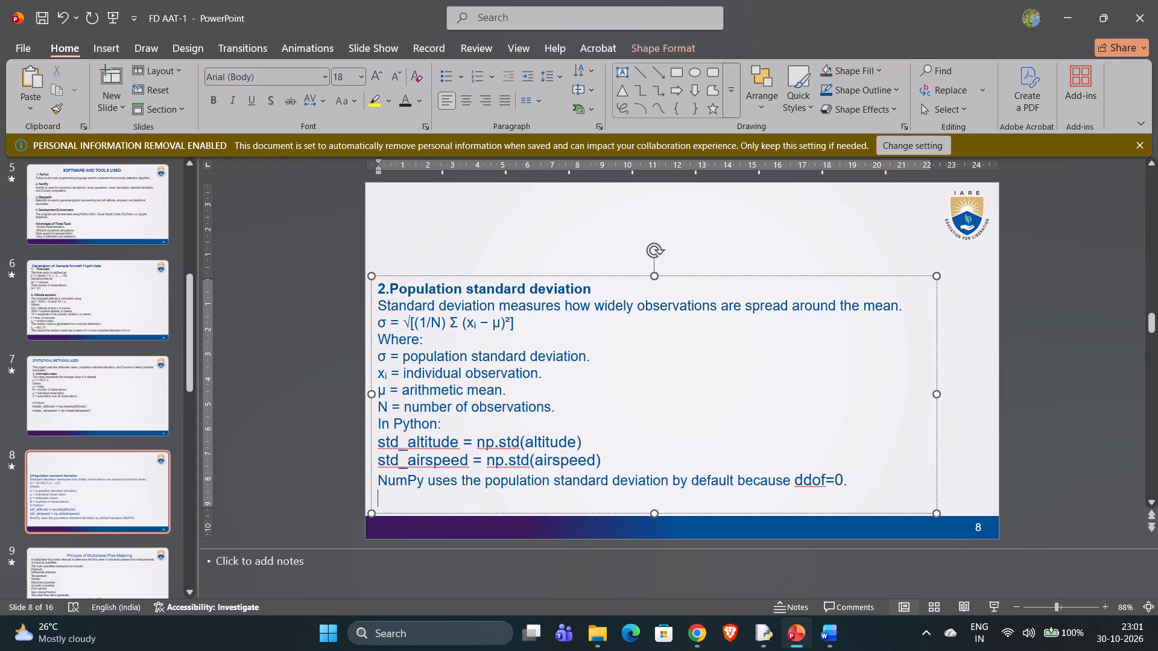
Move the Population standard deviation text box up to the top of slide 8, beside the logo.
drag(462, 277, 472, 177)
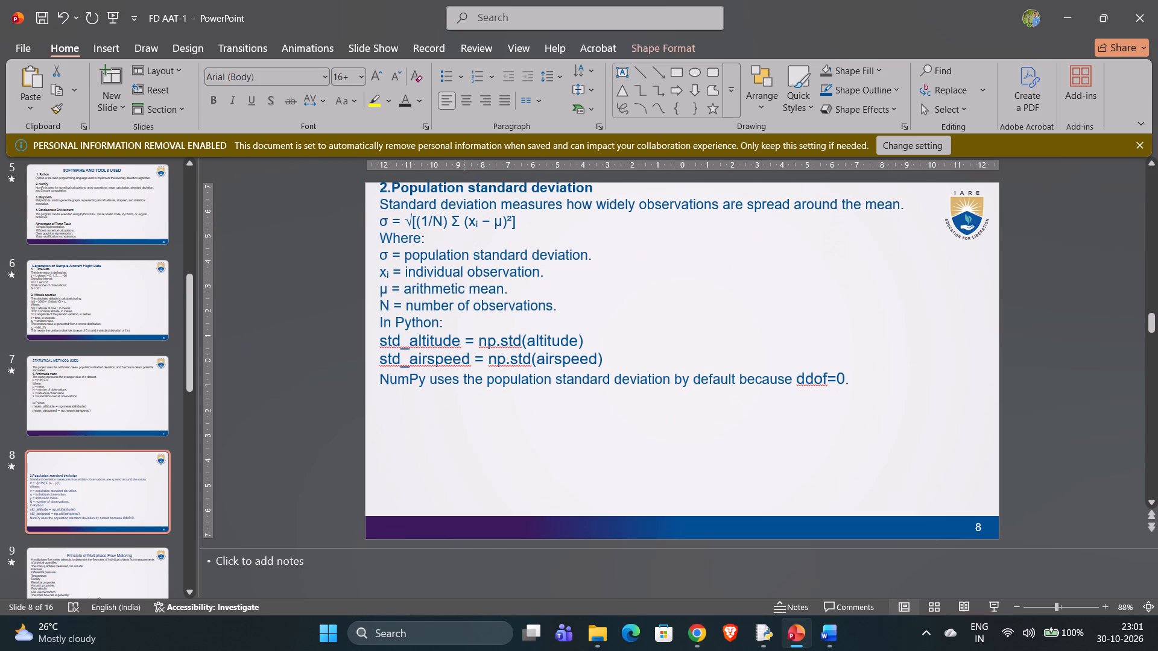
drag(472, 177, 466, 189)
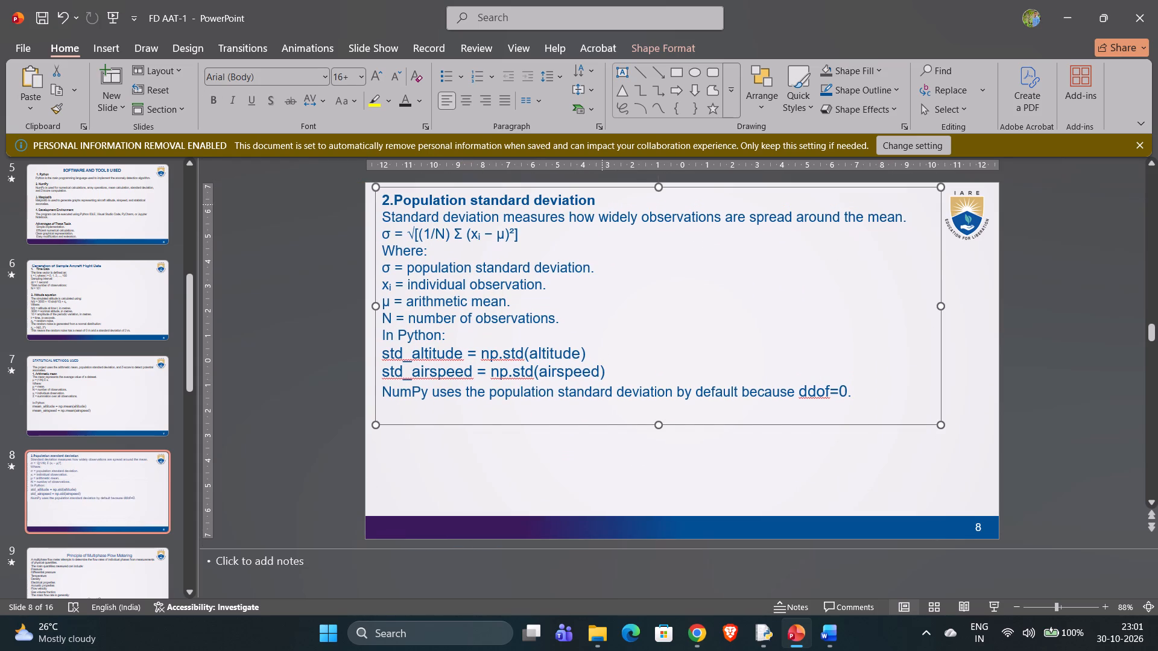
Insert blank lines below slide 8's "2.Population standard deviation" heading and above "In Python:".
click(602, 204)
key(Return)
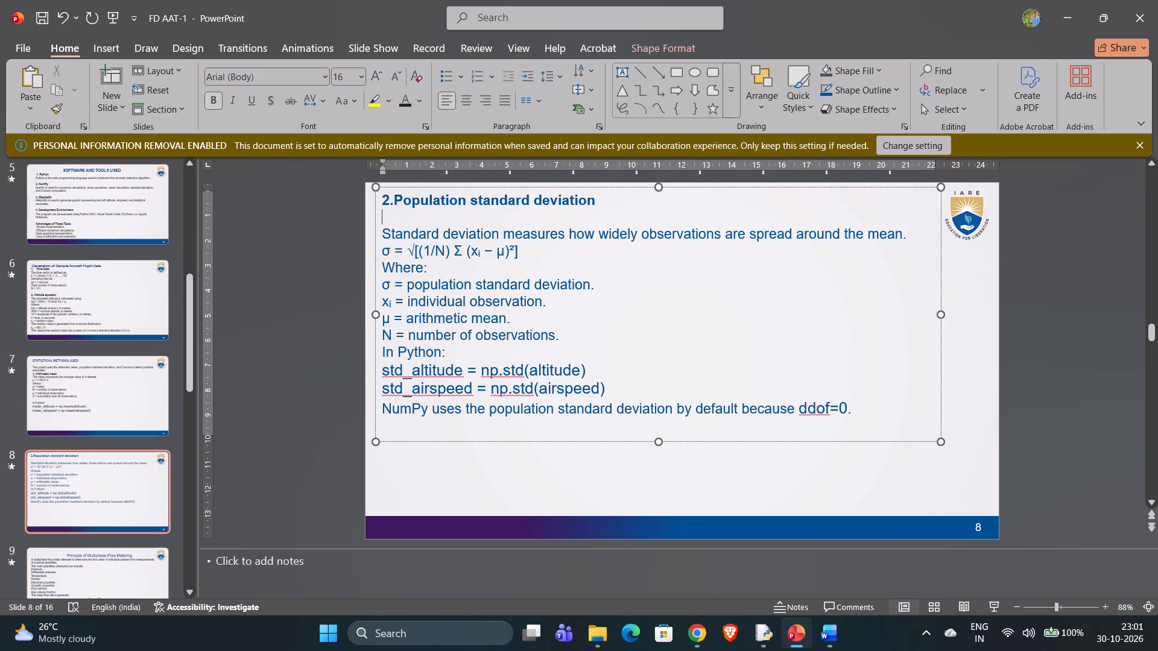
click(383, 352)
key(Return)
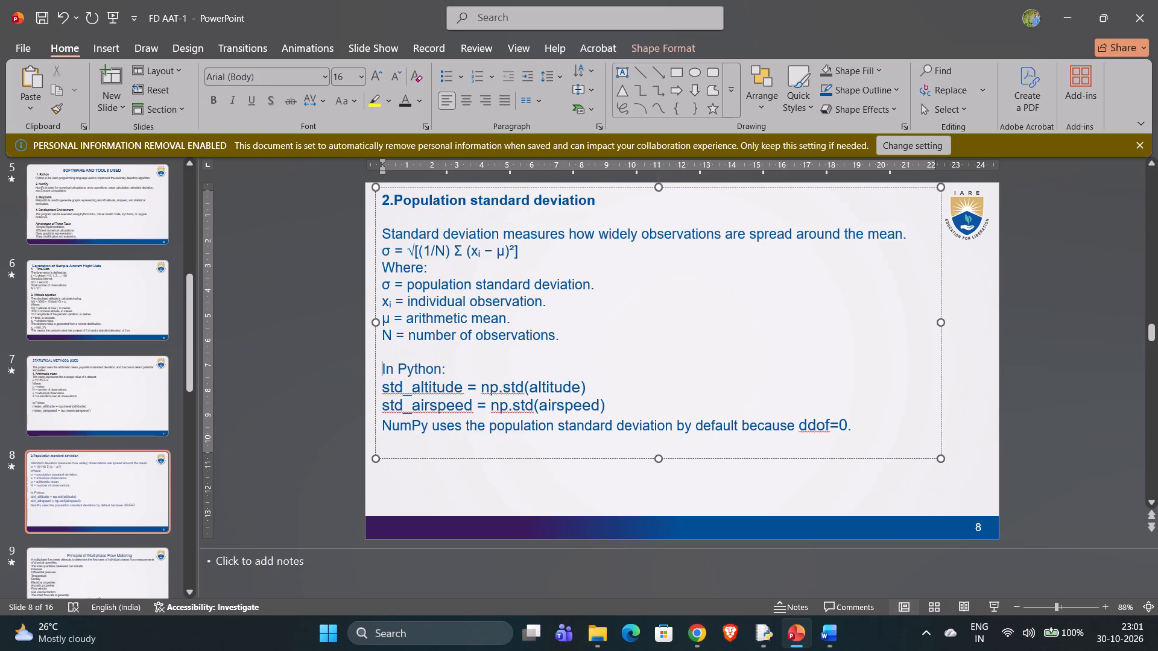
Reduce all slide 8 body text below the heading by one font size, to 14+ pt.
drag(383, 231, 745, 430)
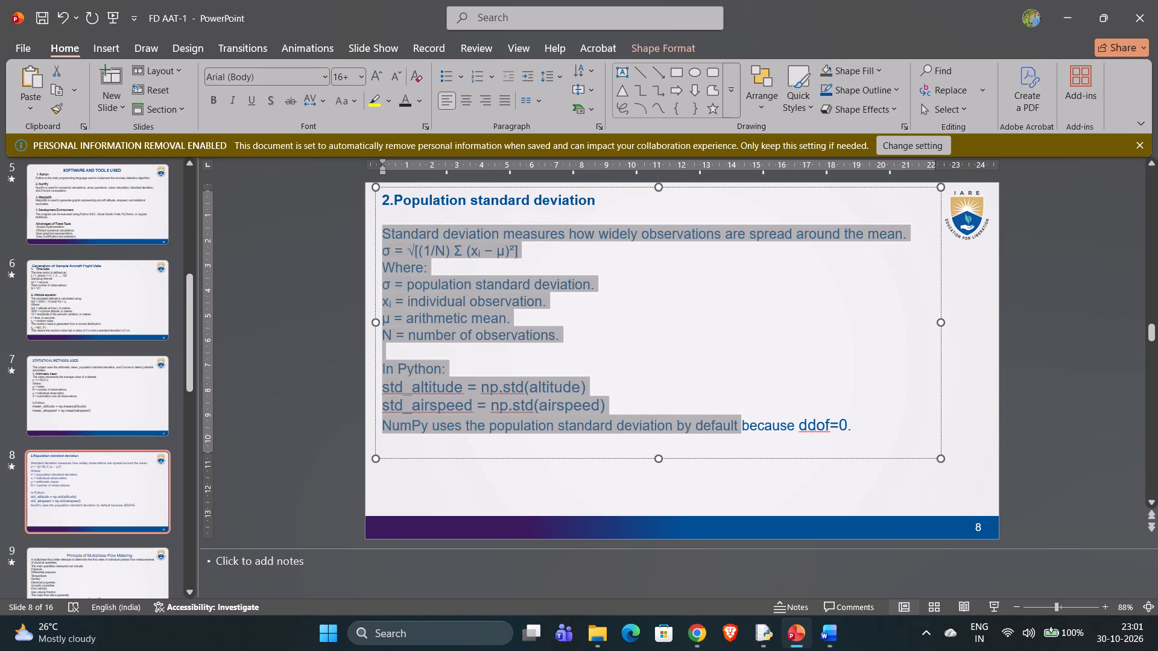
drag(745, 430, 859, 428)
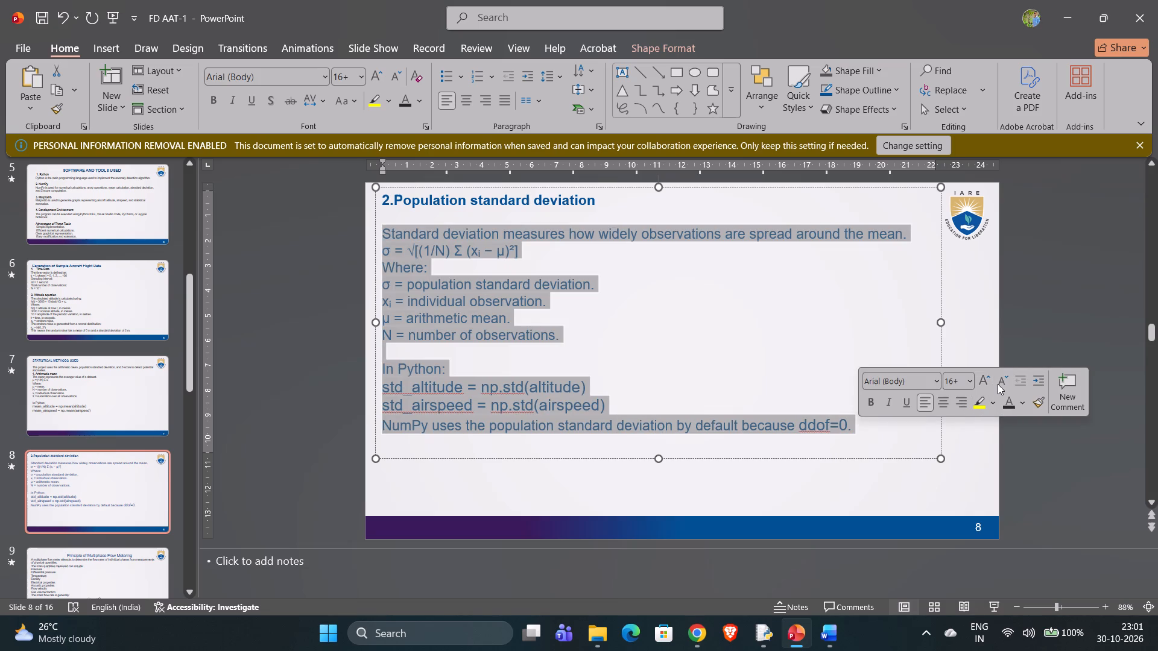
click(998, 384)
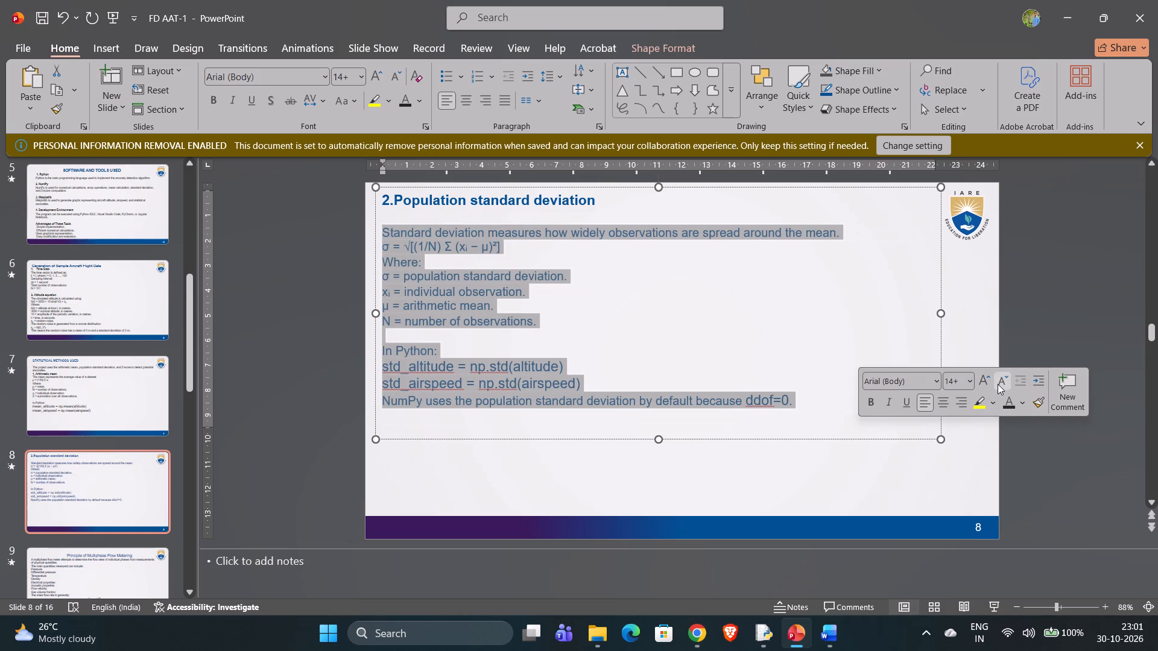
click(998, 384)
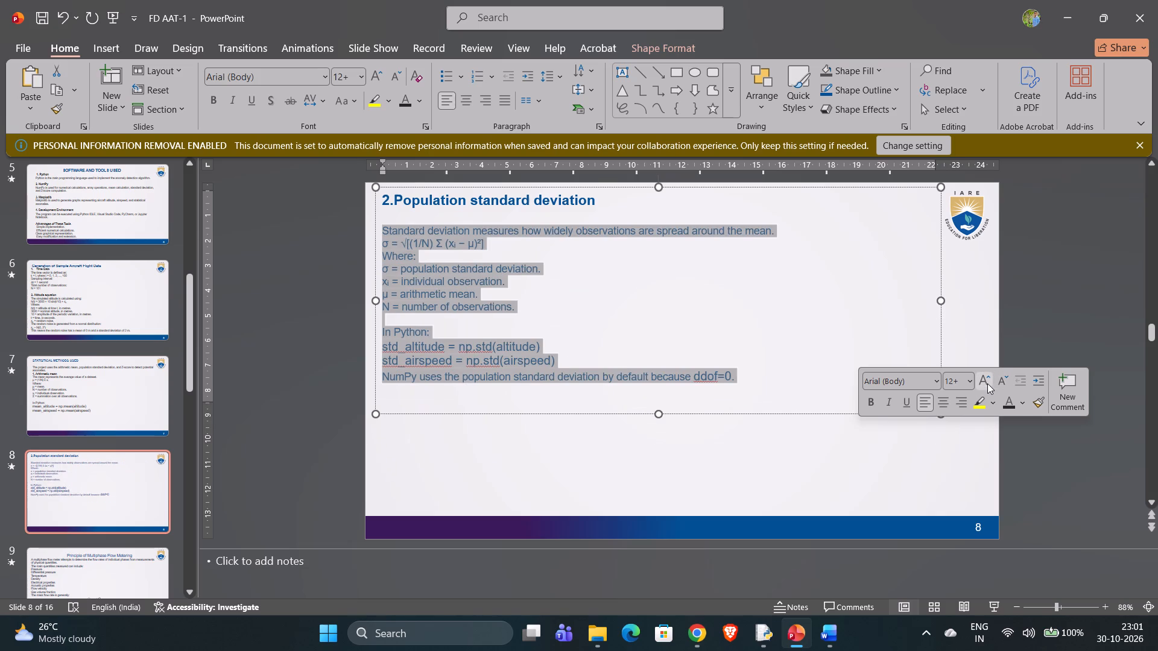
click(983, 380)
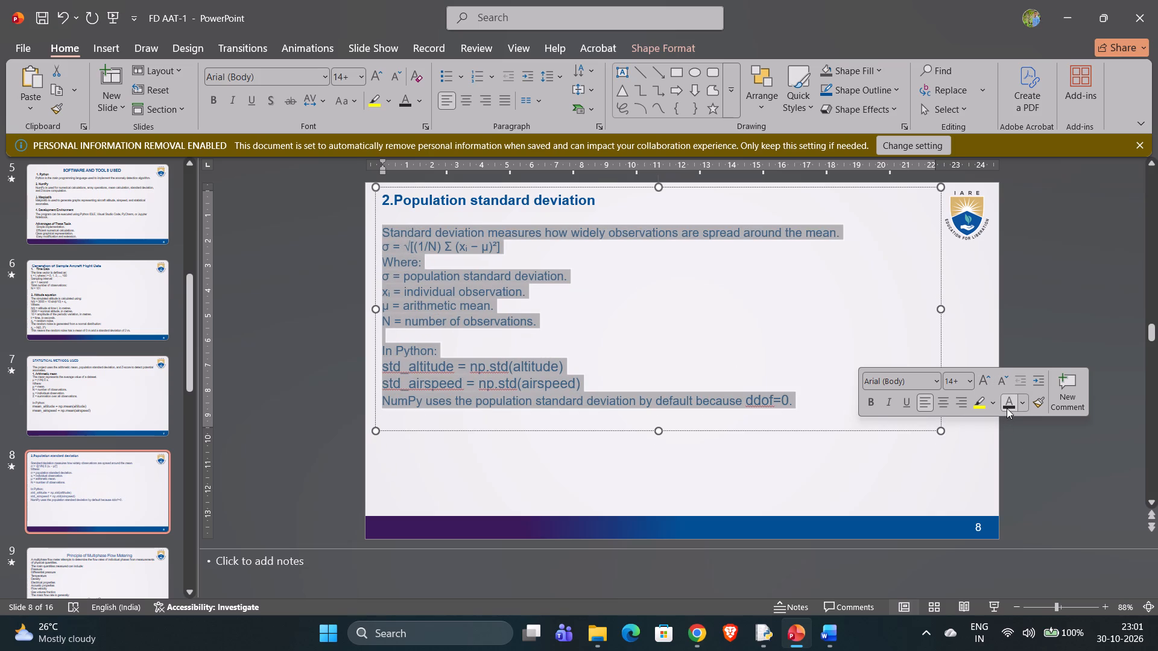
Colour slide 8's selected body text below the heading black.
click(1007, 408)
click(739, 263)
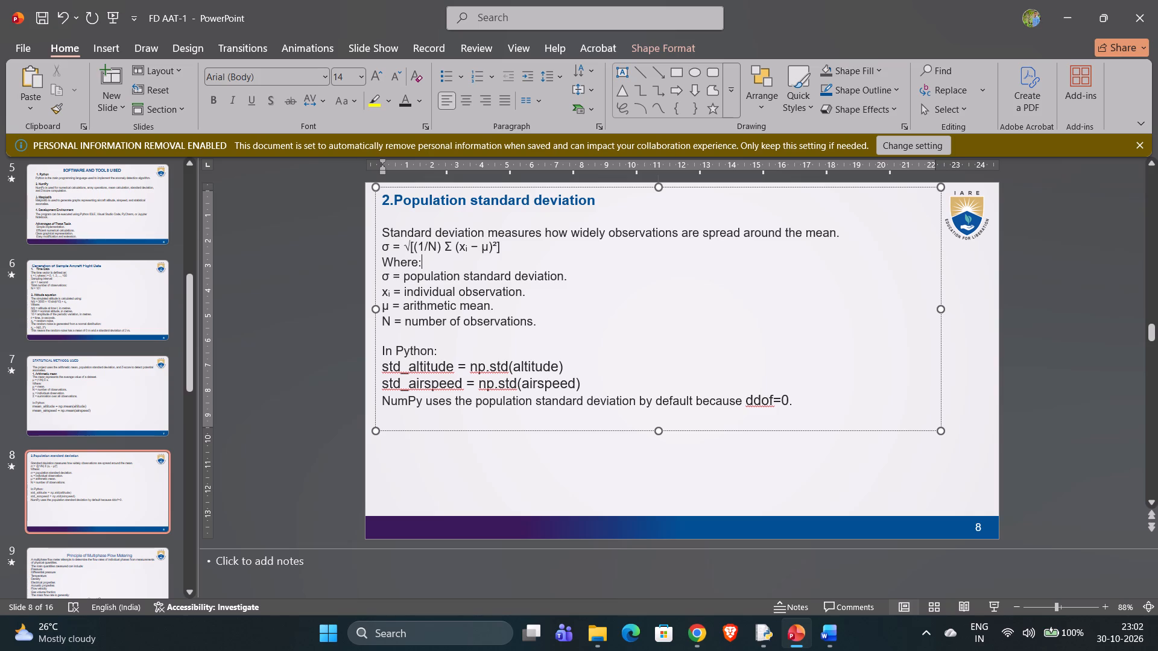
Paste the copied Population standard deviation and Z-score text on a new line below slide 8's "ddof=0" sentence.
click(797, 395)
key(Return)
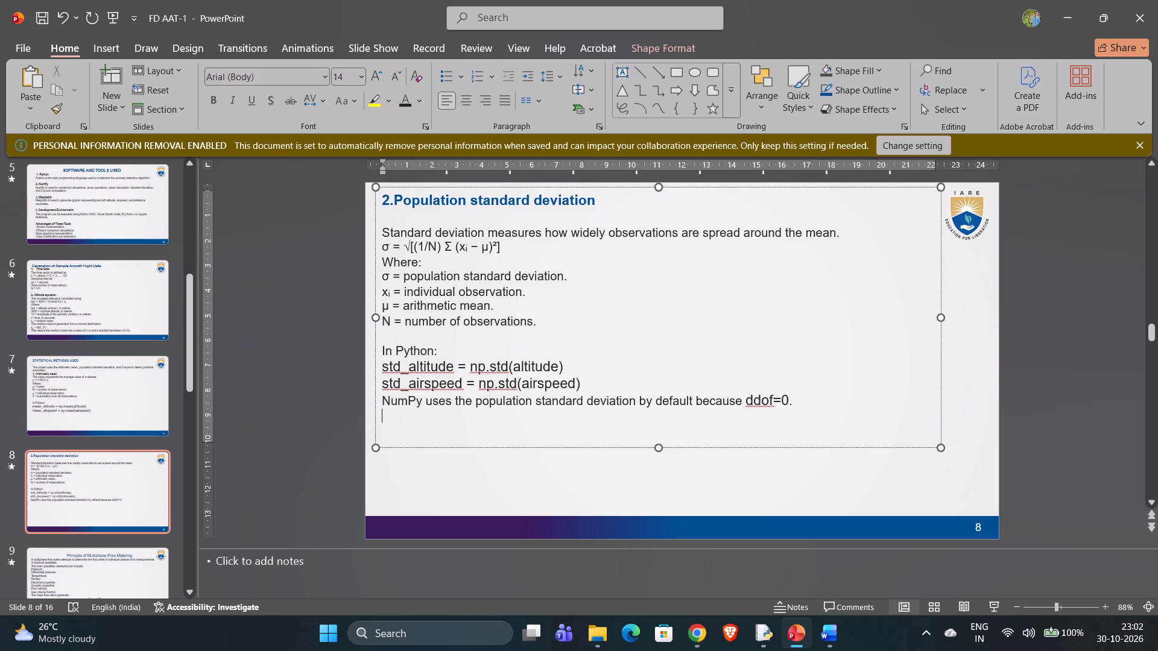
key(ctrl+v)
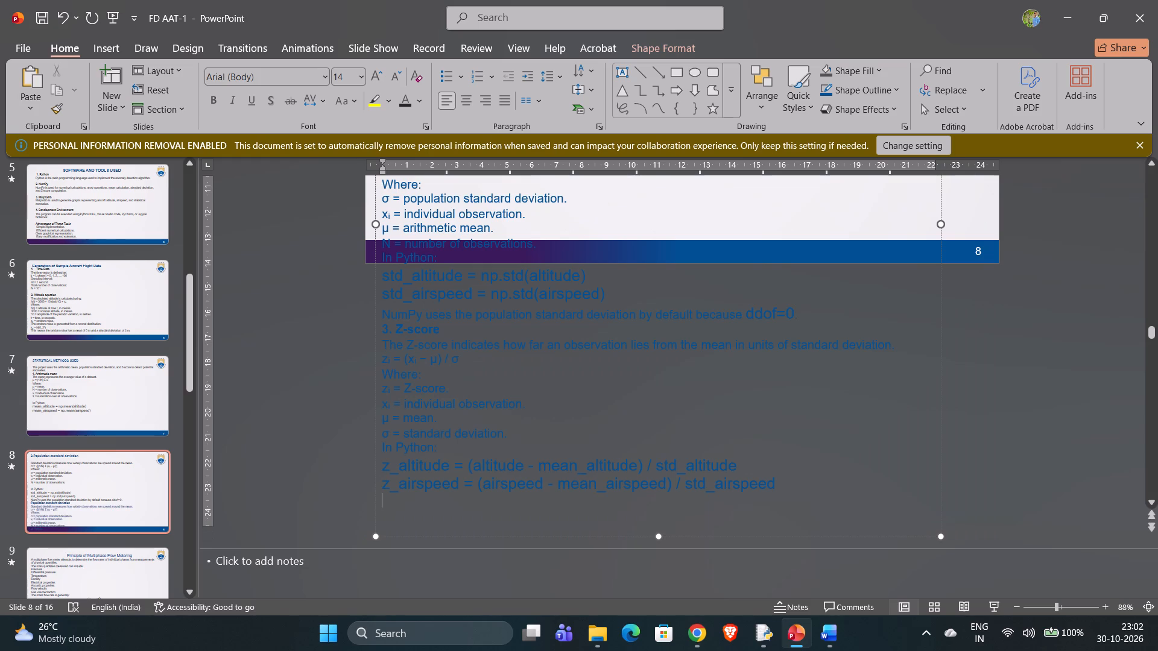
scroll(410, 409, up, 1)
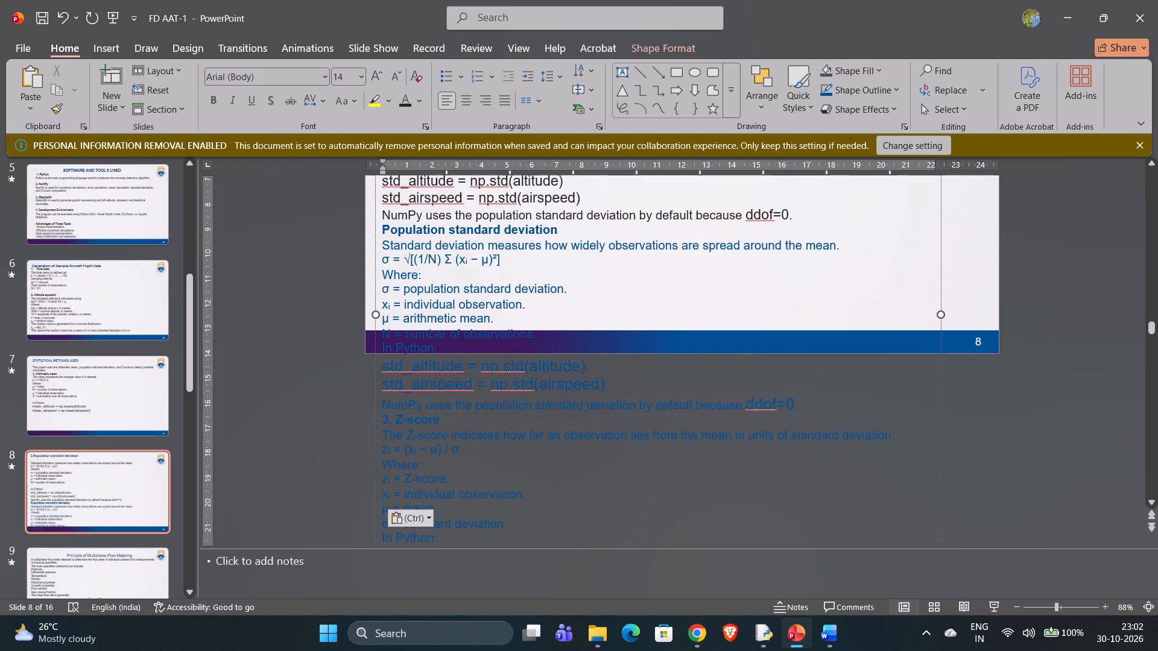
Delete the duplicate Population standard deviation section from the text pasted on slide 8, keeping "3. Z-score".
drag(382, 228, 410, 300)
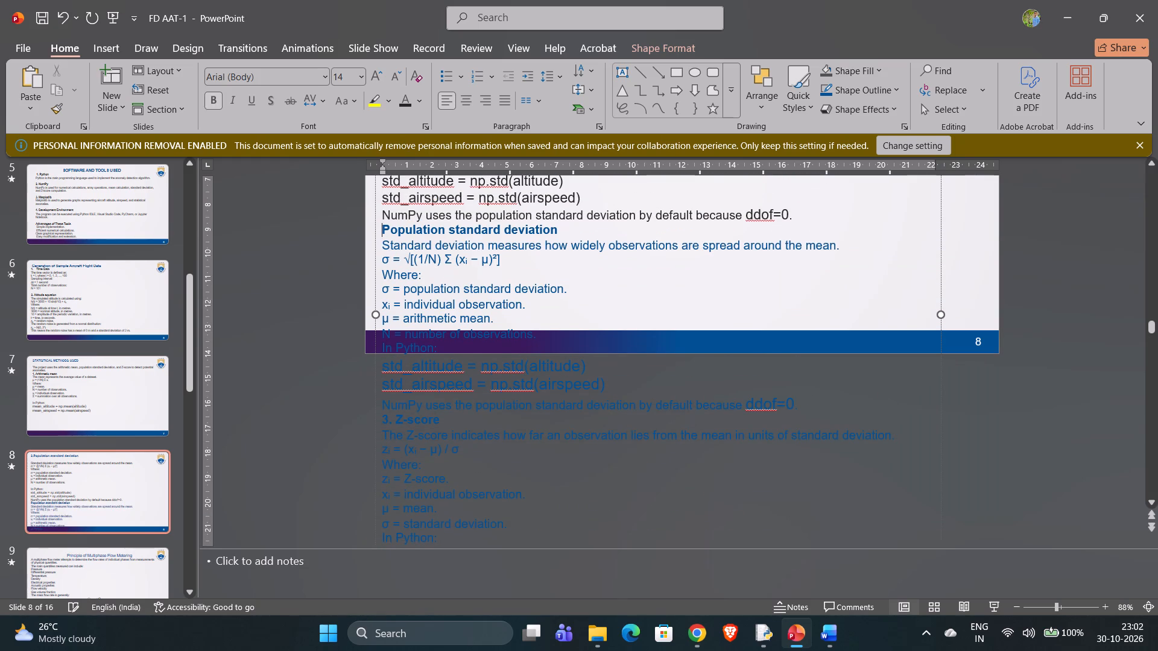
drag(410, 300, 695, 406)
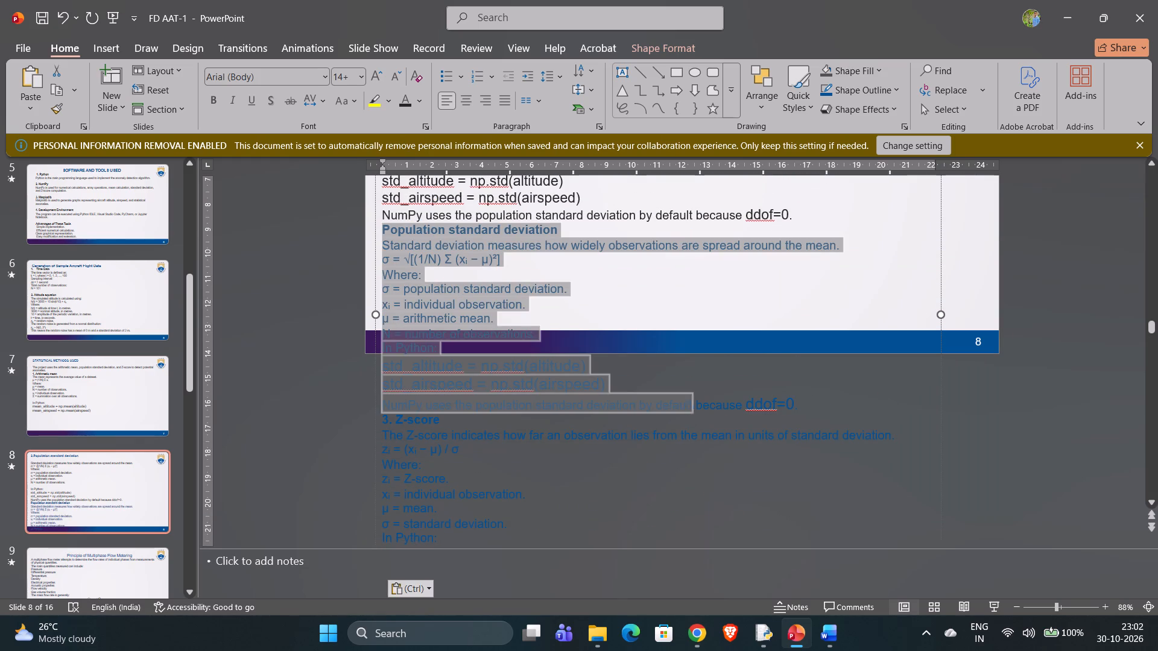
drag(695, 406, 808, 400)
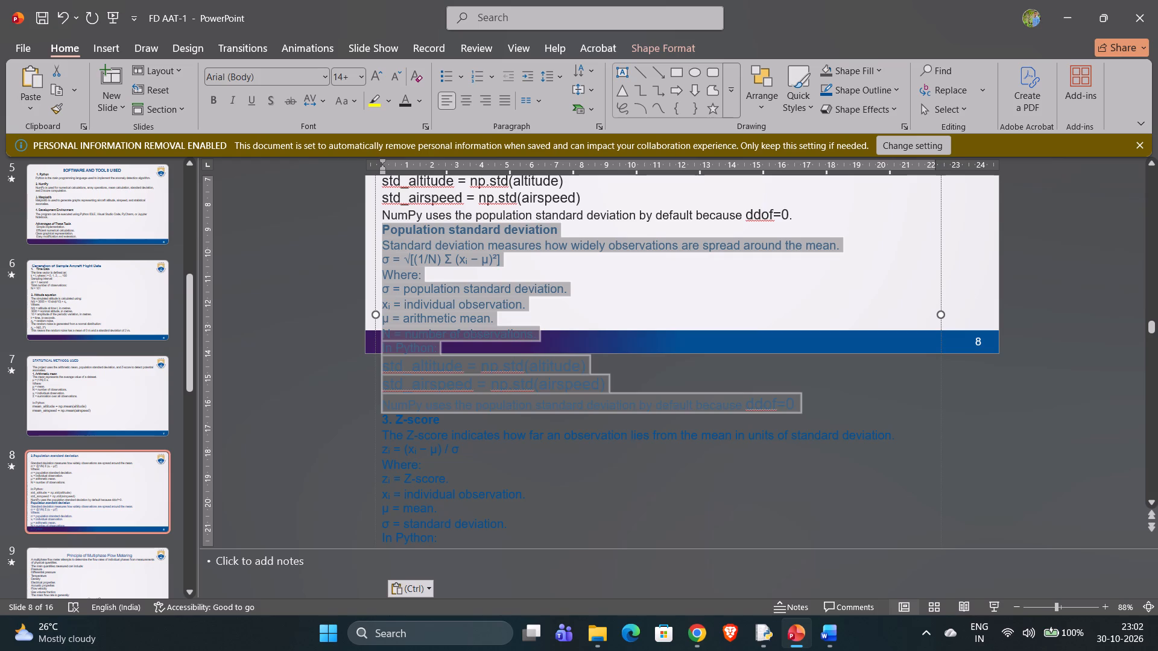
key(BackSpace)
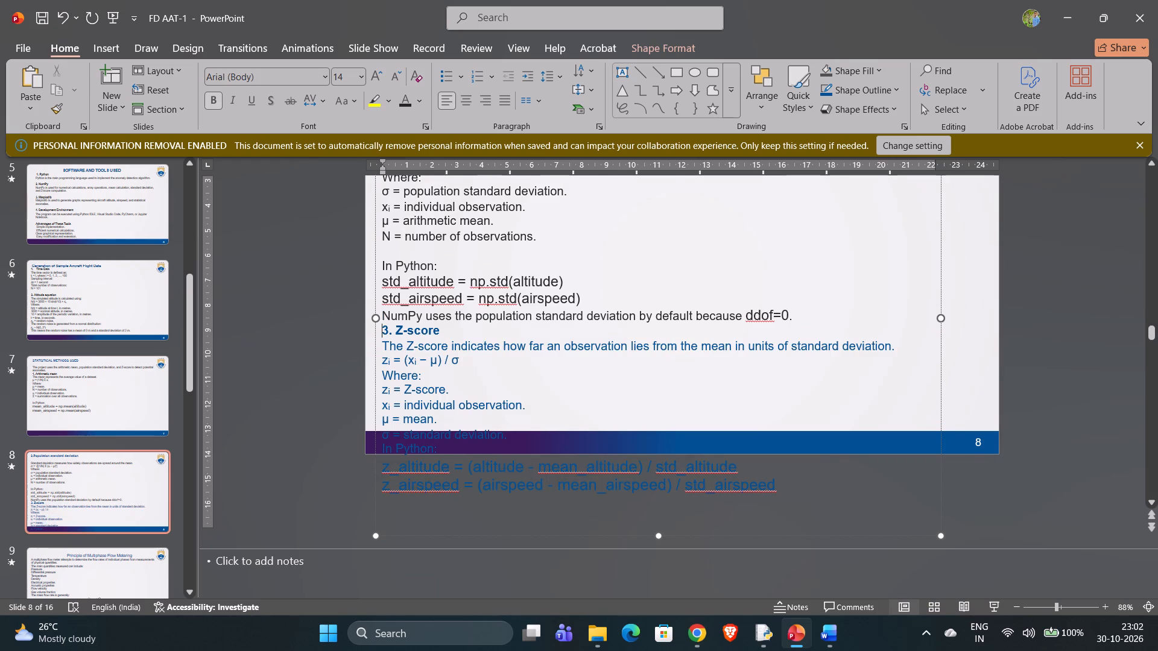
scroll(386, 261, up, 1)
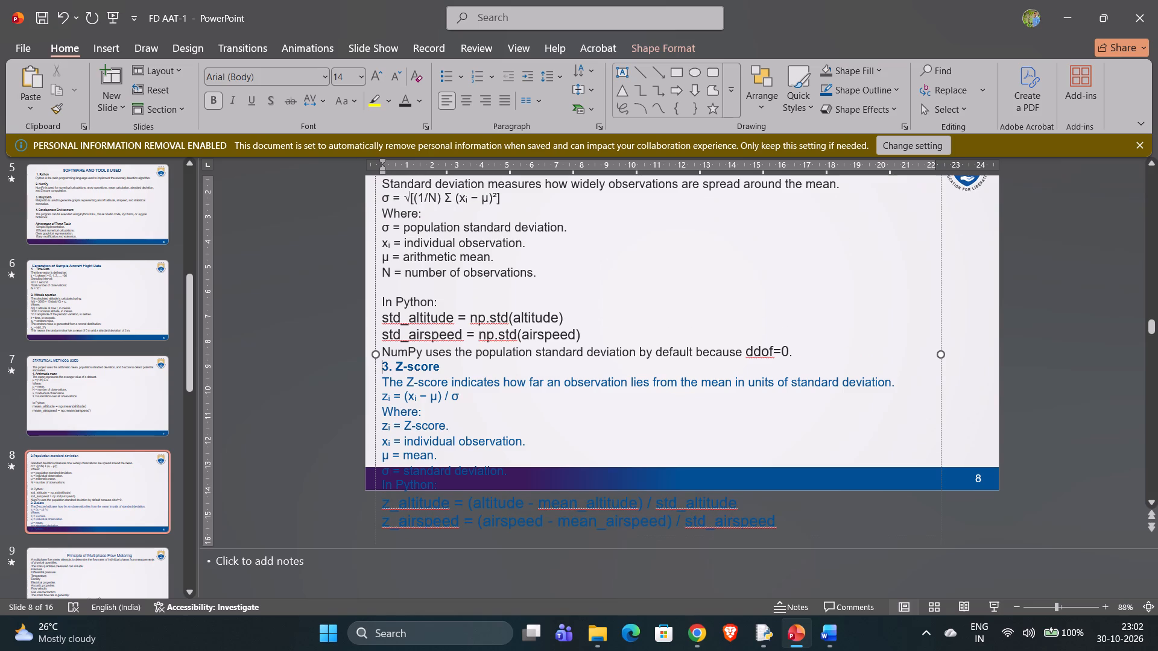
Indent slide 8's formula σ = √[(1/N) Σ (xᵢ − μ)²] with spaces towards the middle of its line.
click(381, 199)
scroll(381, 199, up, 1)
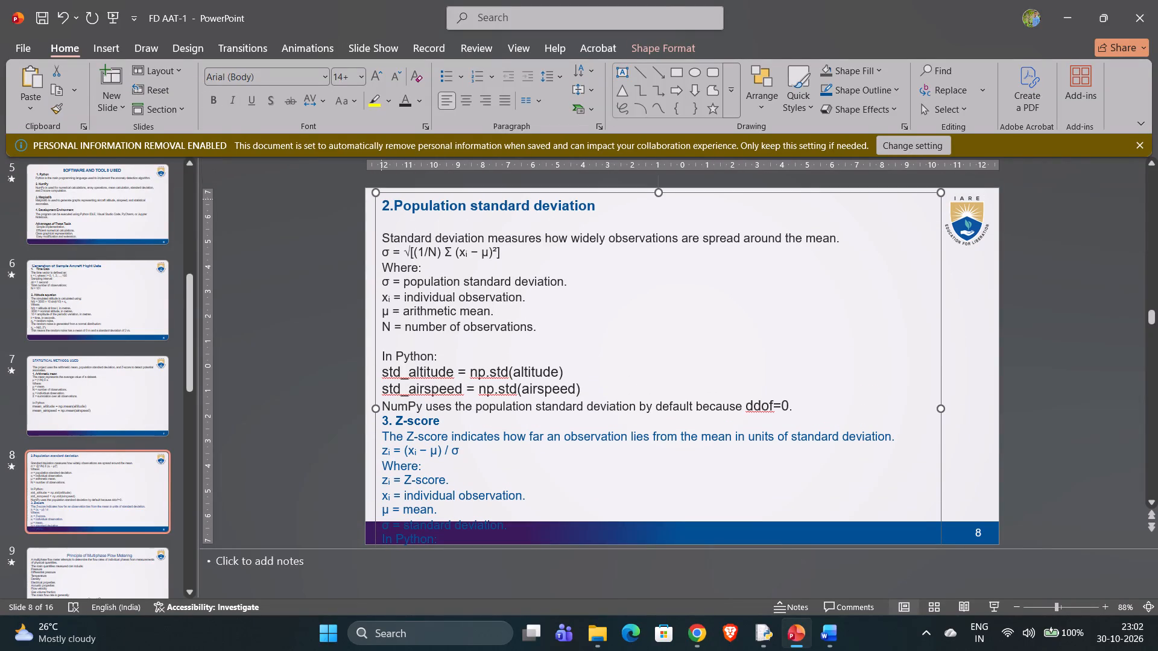
click(382, 250)
key(space)
key(space)
key(space)
key(space)
key(space)
key(space)
key(space)
key(space)
key(space)
key(space)
key(space)
key(space)
key(space)
key(space)
key(space)
key(space)
key(space)
key(space)
key(space)
key(space)
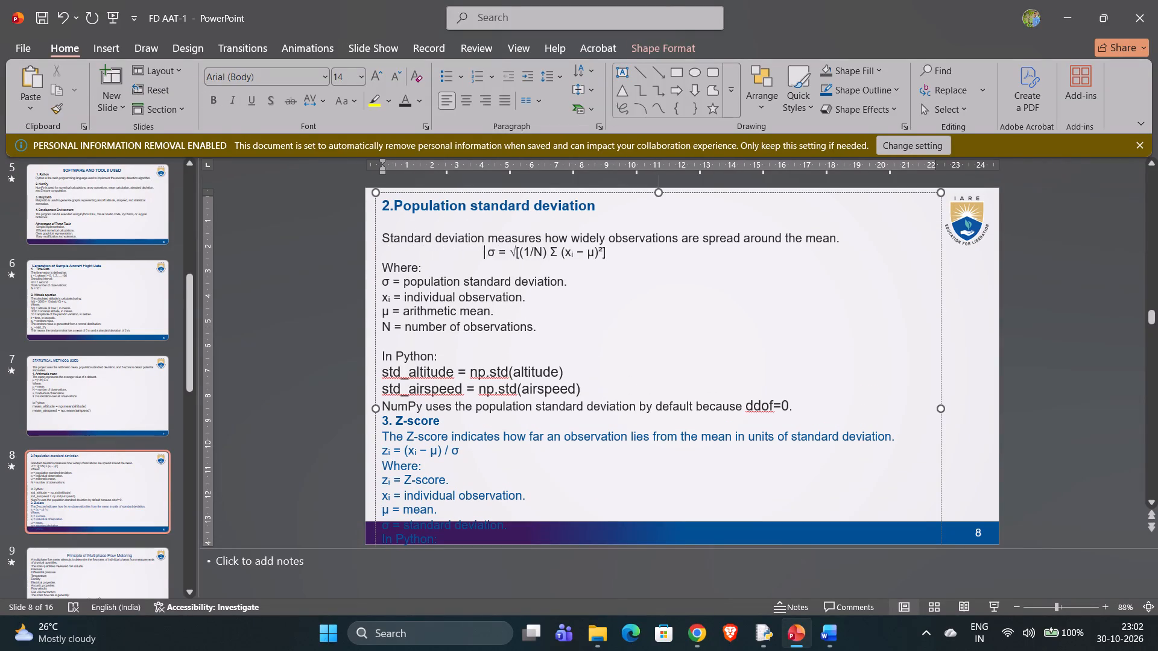
key(space)
key(space)
key(space)
key(space)
key(space)
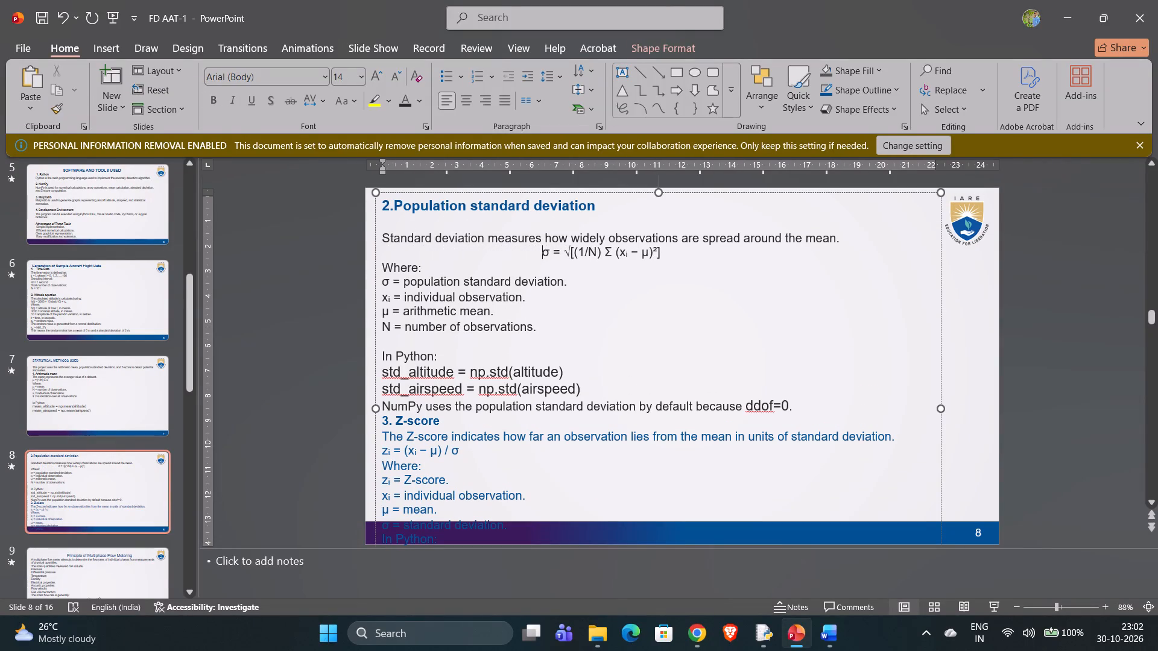
key(space)
key(space)
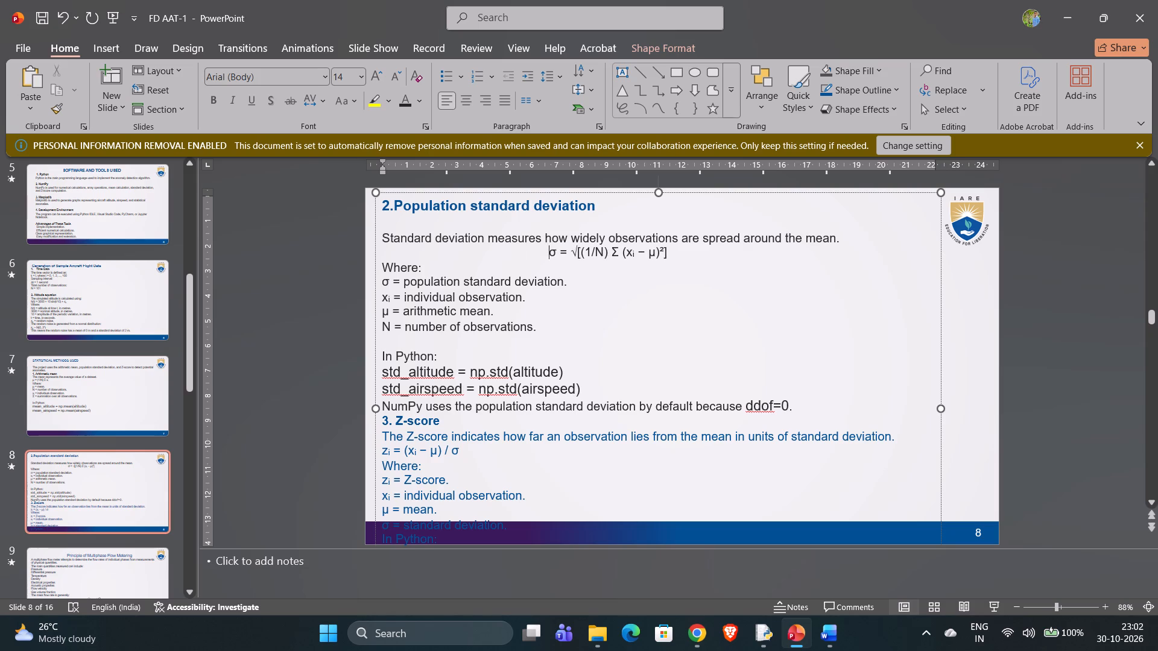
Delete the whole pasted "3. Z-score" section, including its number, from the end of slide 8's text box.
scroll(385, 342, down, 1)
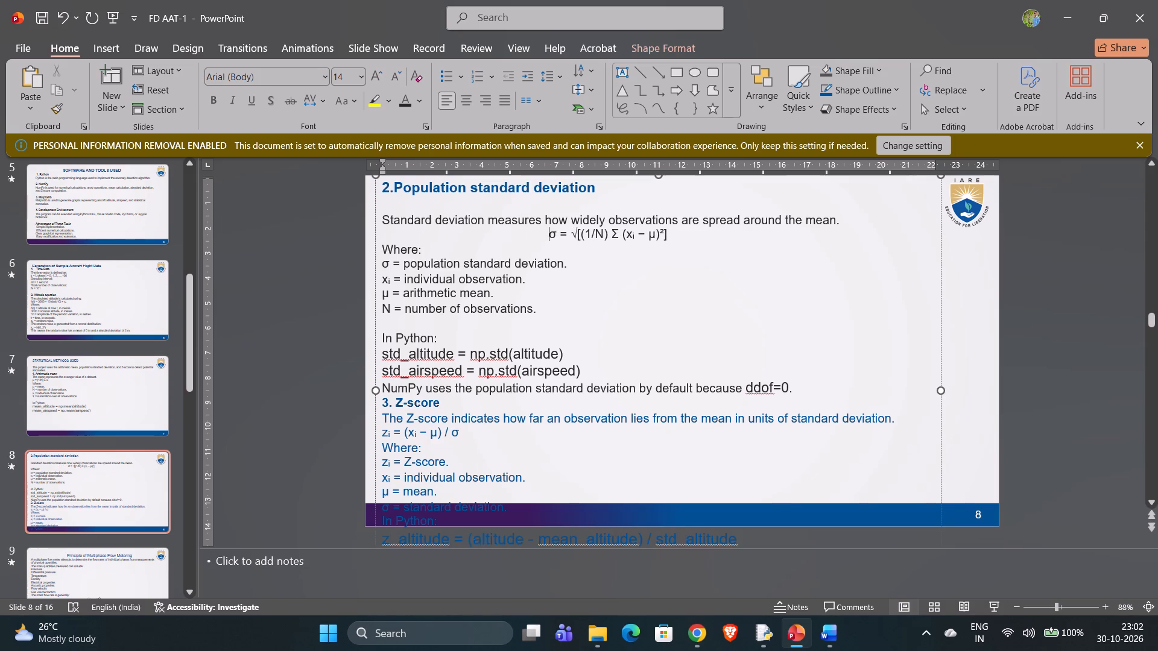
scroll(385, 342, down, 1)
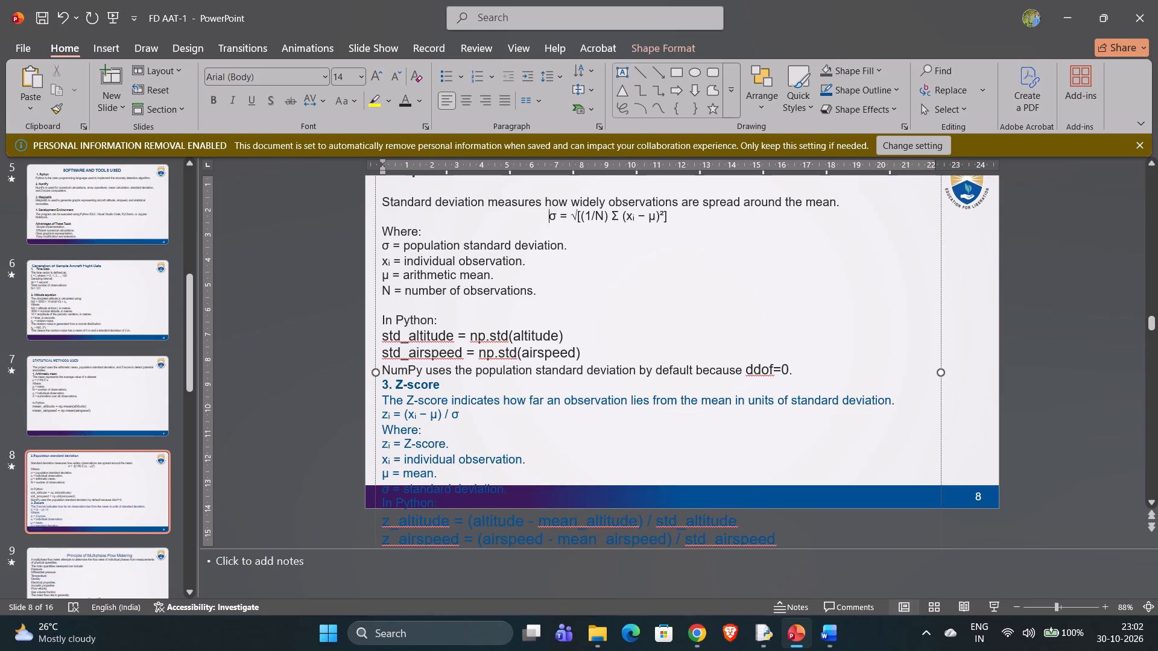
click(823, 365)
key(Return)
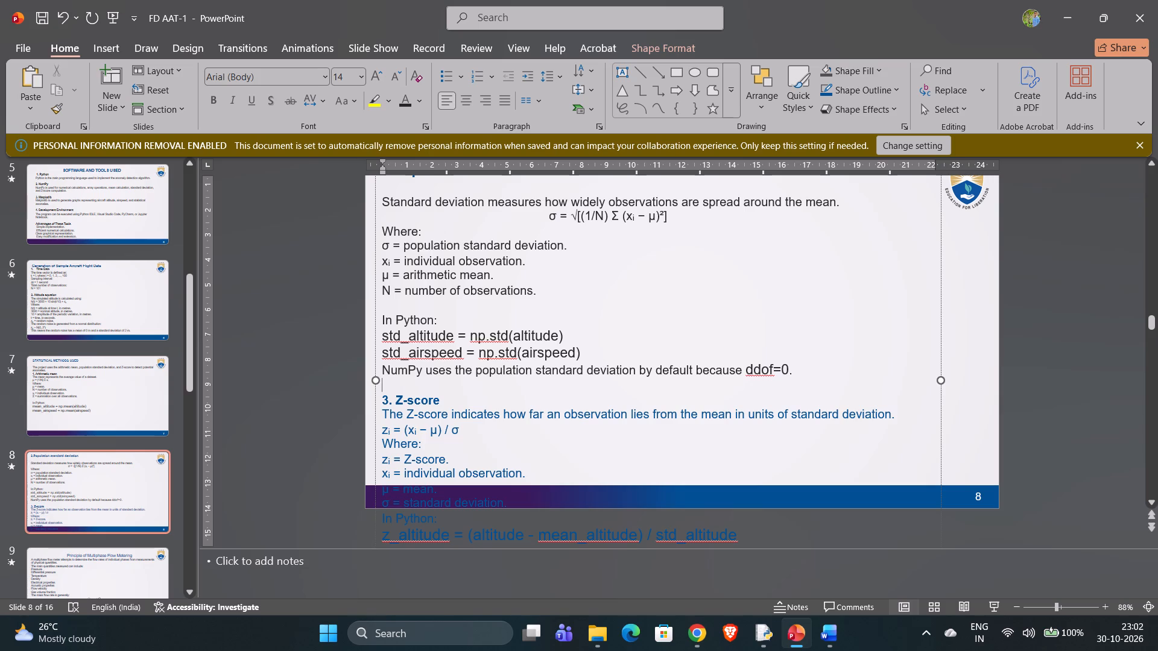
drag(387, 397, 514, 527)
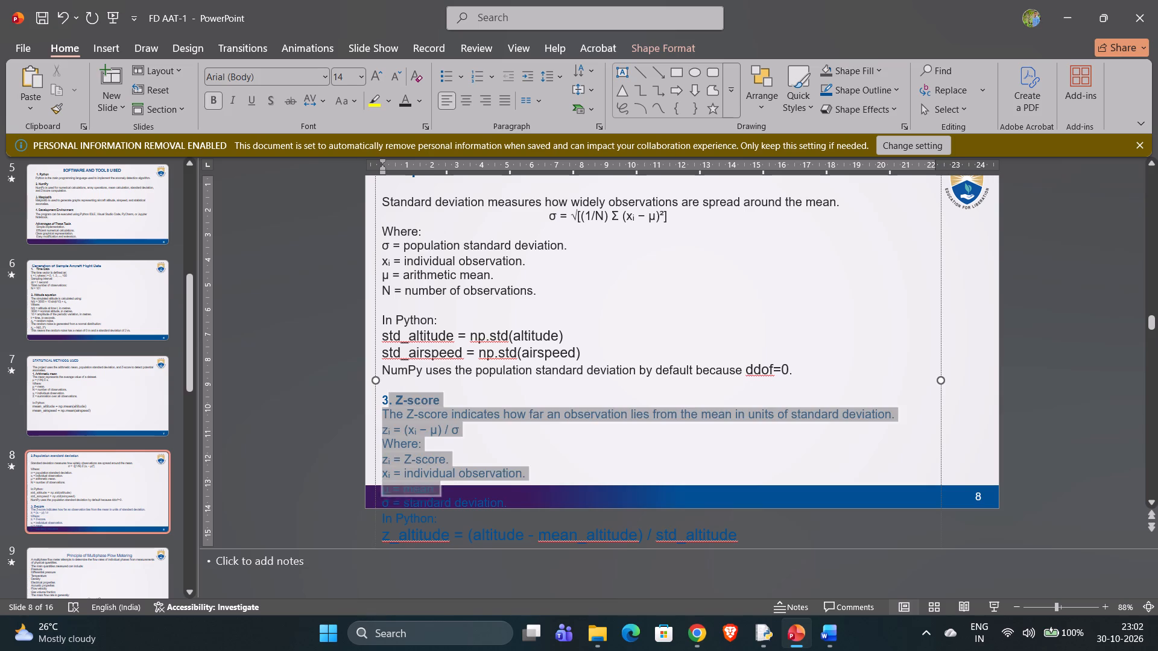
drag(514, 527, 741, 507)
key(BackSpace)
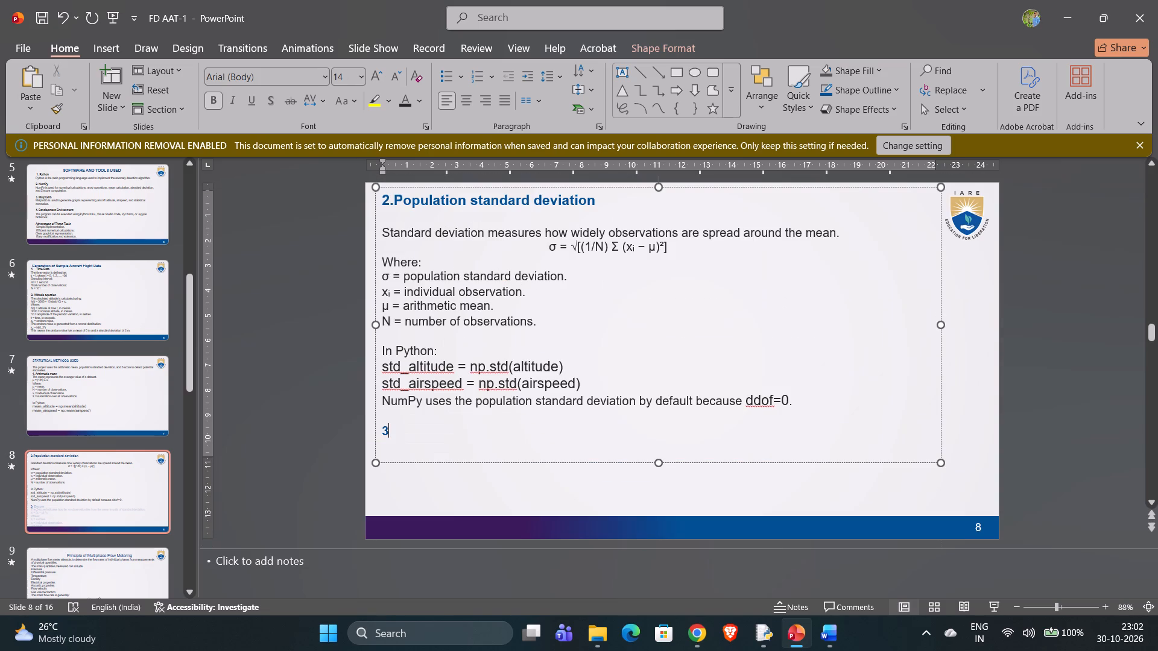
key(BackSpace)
Move slide 8's text box down slightly and deselect it.
drag(541, 458, 542, 471)
click(307, 374)
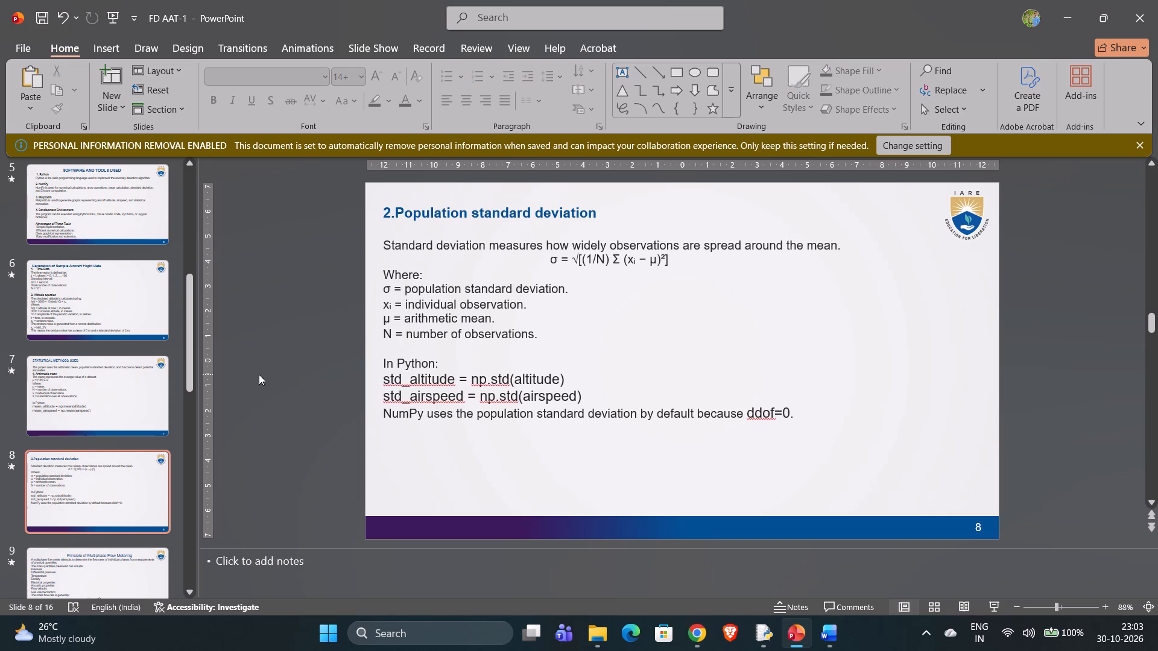
Delete all the "Principle of Multiphase Flow Metering" text and formulas from slide 9's text box.
click(96, 464)
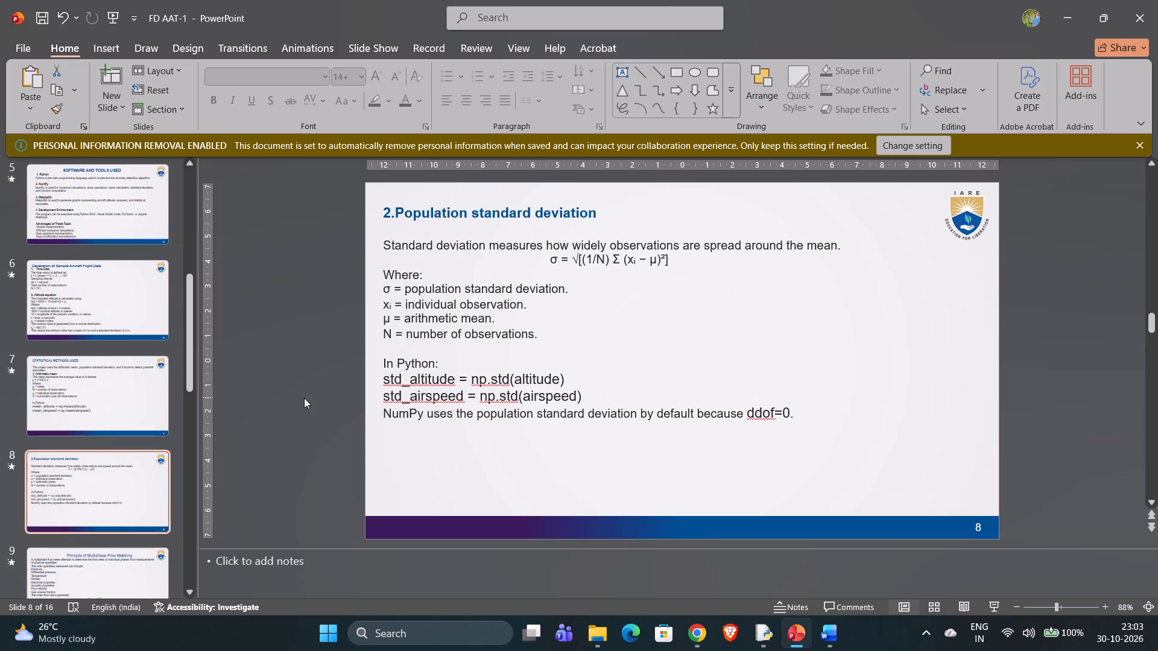
click(98, 562)
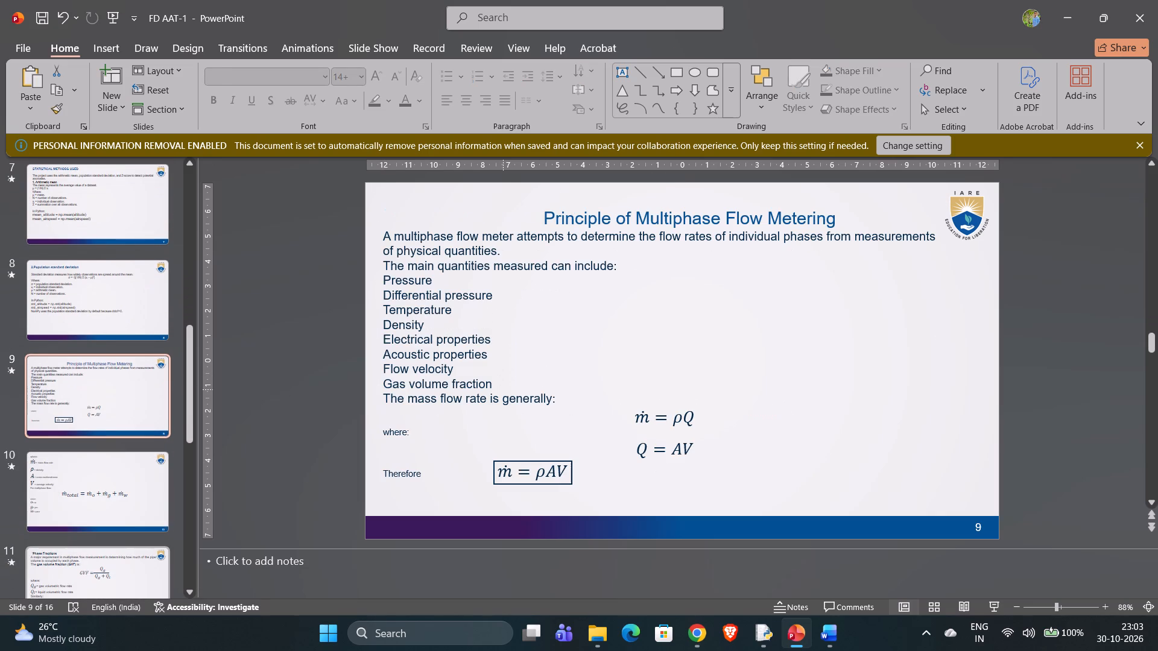
click(504, 387)
drag(504, 213, 689, 468)
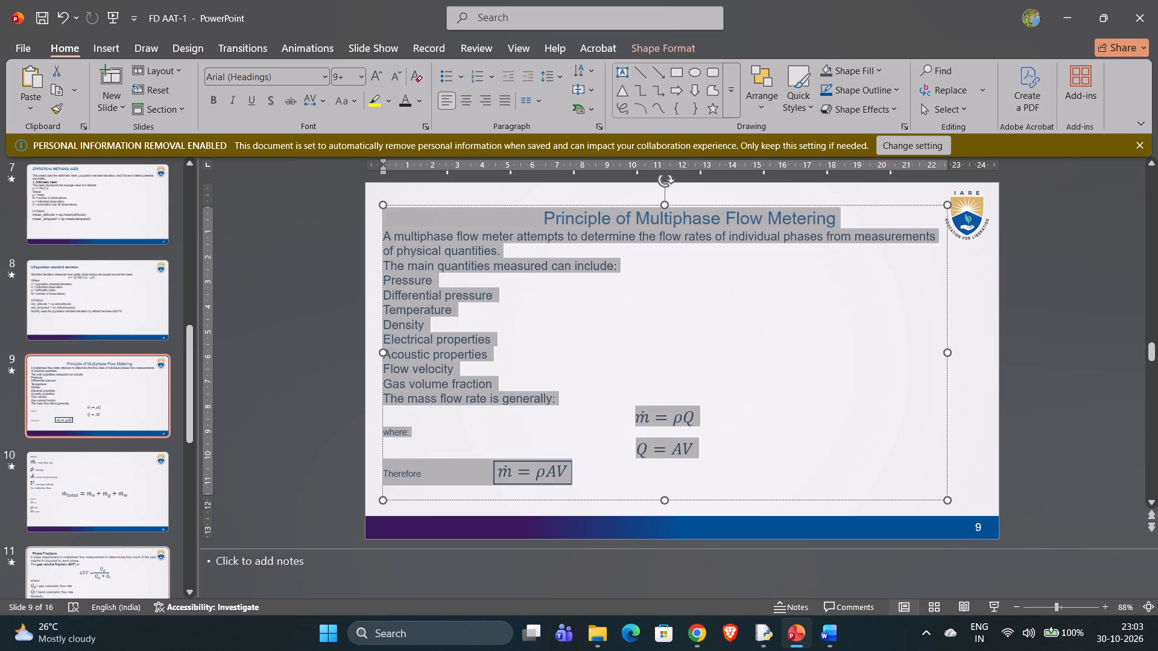
drag(689, 468, 697, 468)
key(BackSpace)
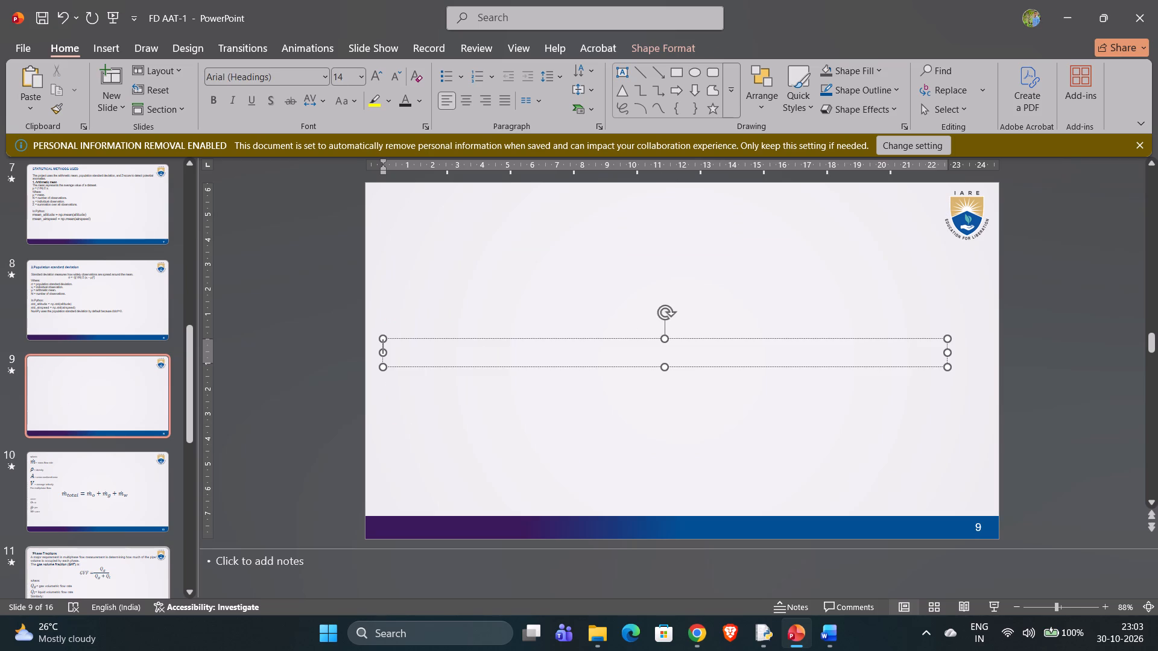
Paste the copied Population standard deviation and Z-score text into slide 9's empty text box.
key(ctrl+v)
scroll(459, 286, up, 1)
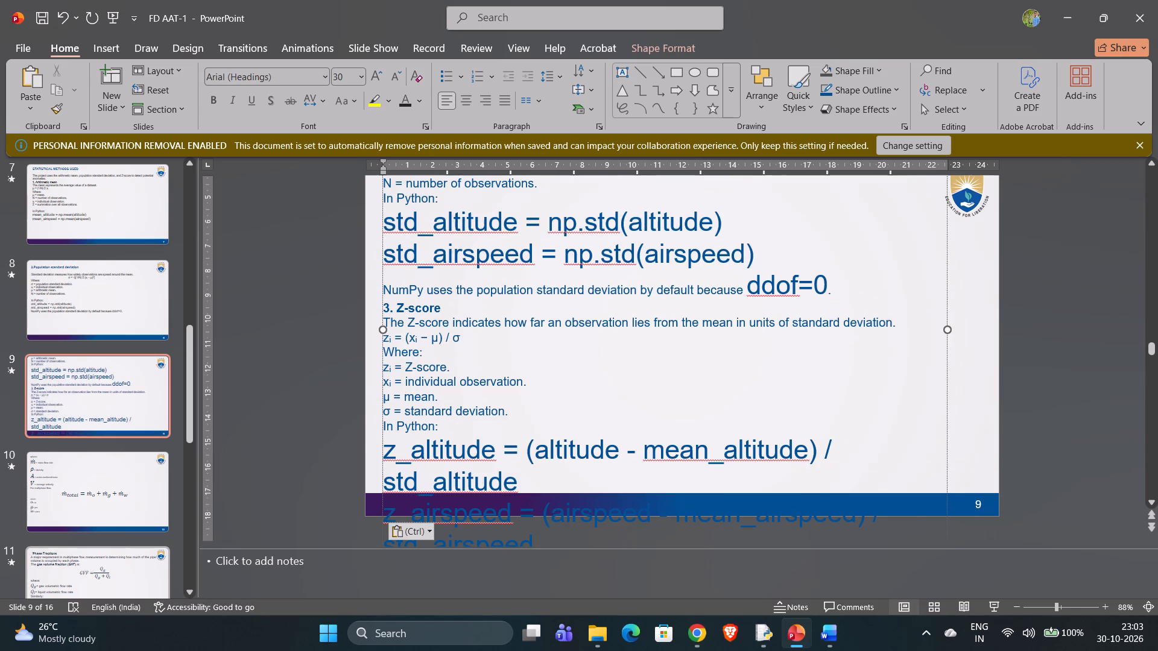
scroll(459, 286, up, 4)
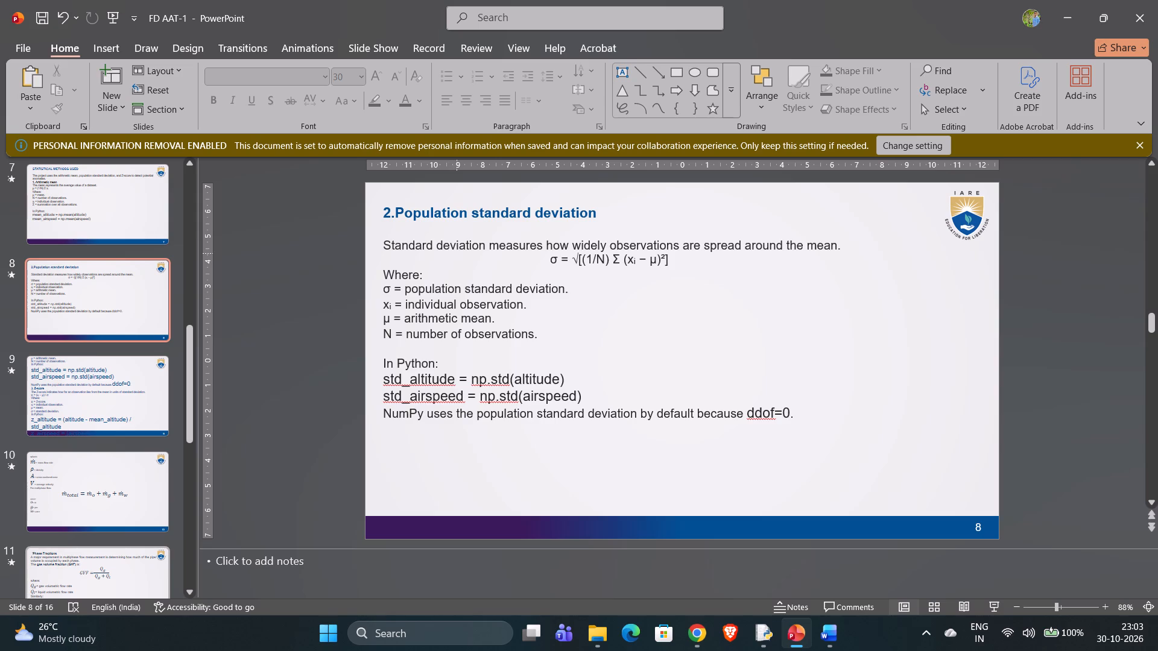
Look through the deck's remaining slides, from the closing slide back to slide 10.
scroll(475, 310, down, 2)
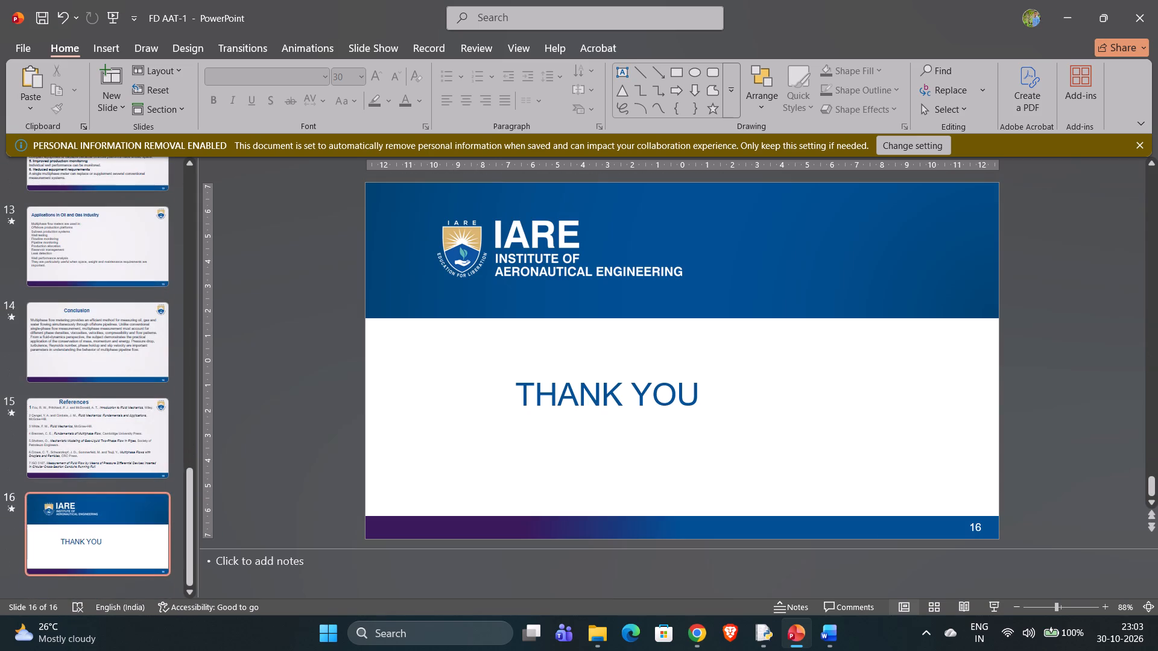
click(143, 338)
click(87, 245)
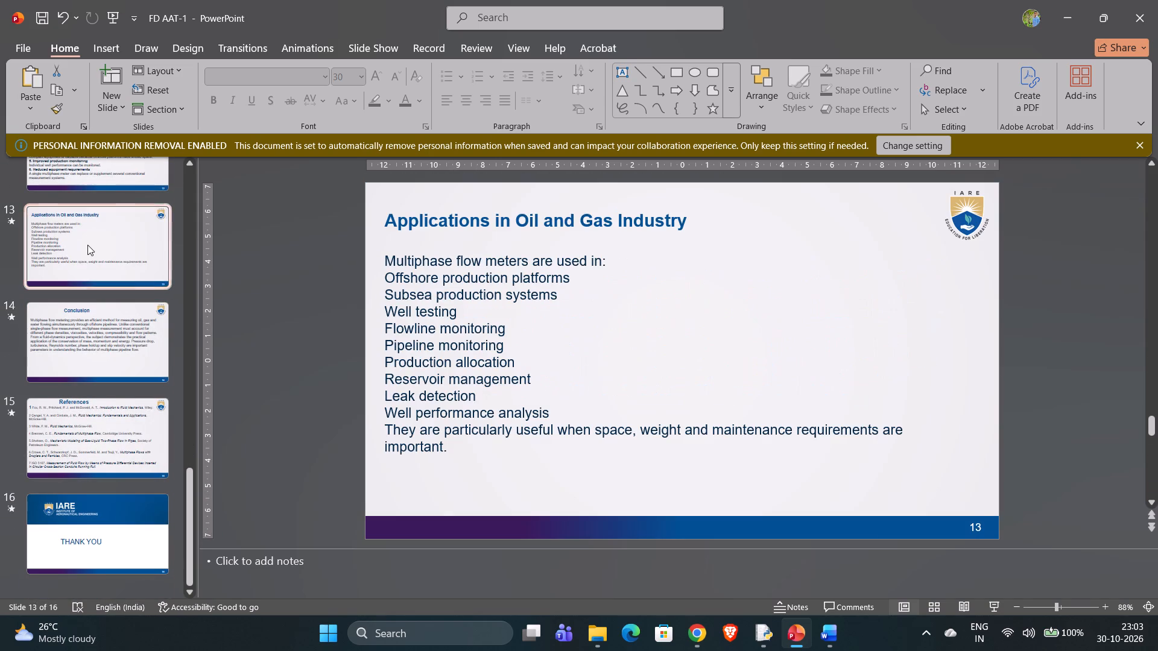
scroll(87, 245, up, 1)
click(87, 245)
scroll(87, 245, up, 1)
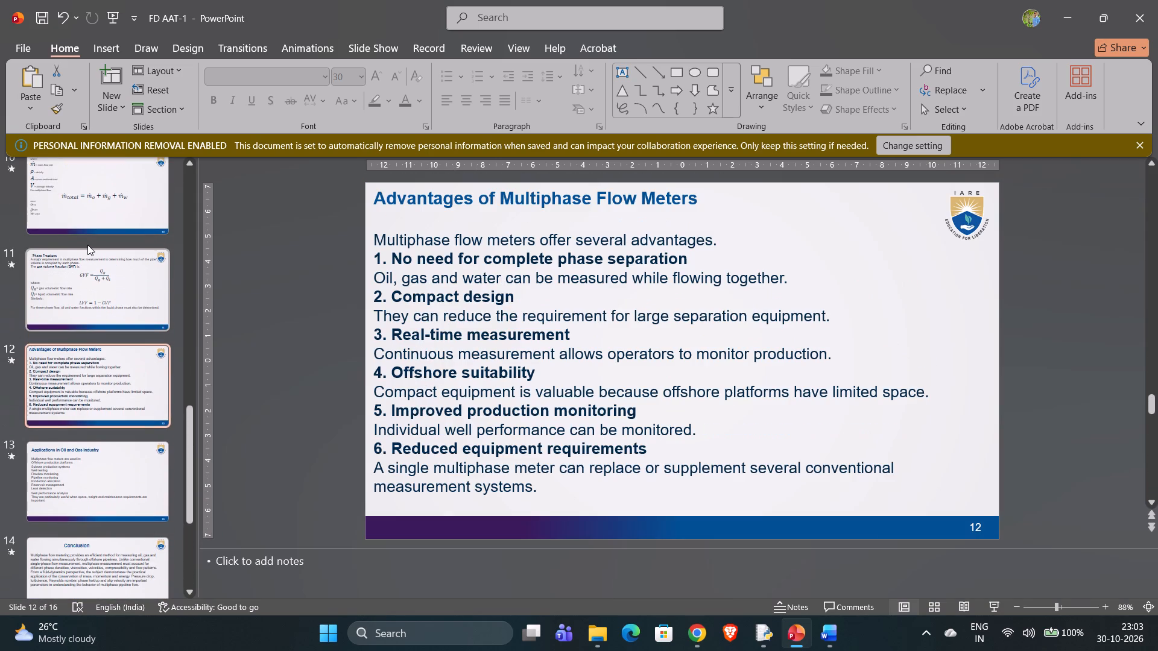
click(87, 245)
click(93, 281)
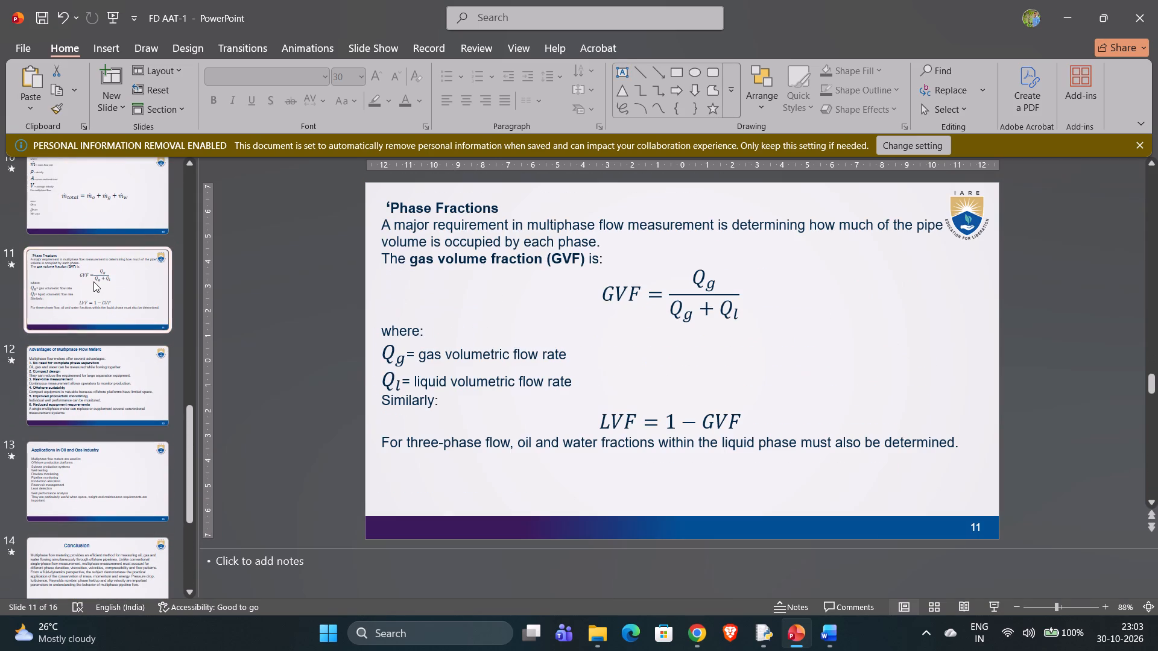
click(93, 219)
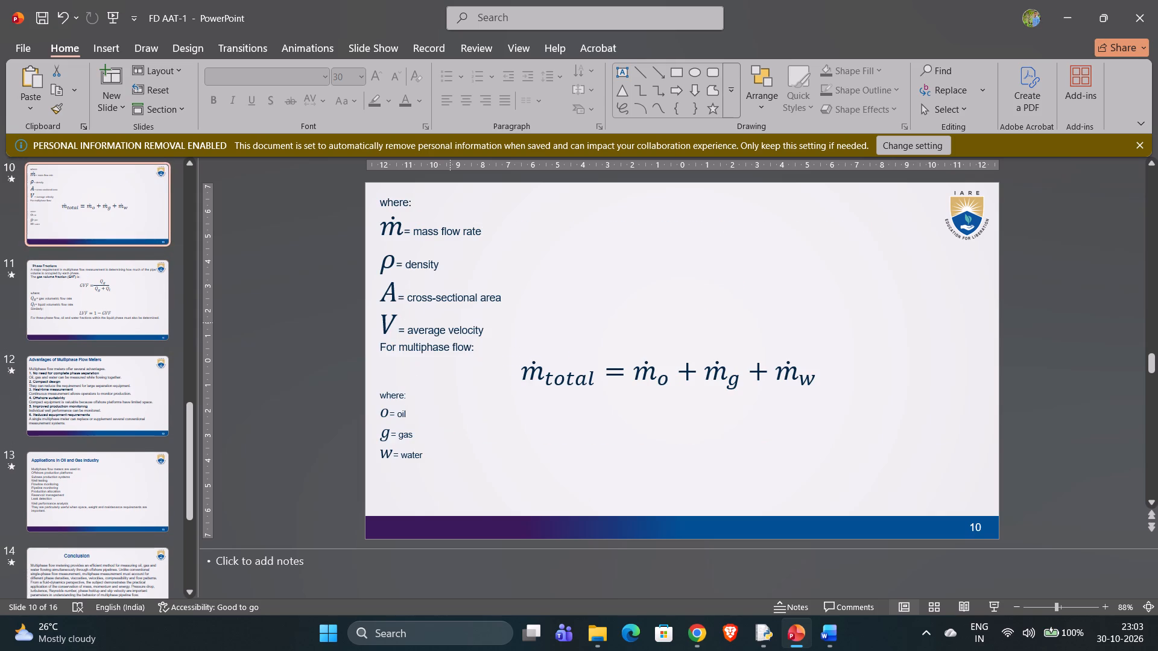
Delete the whole Population standard deviation section above the "3. Z-score" heading in slide 9's text box.
scroll(454, 325, up, 1)
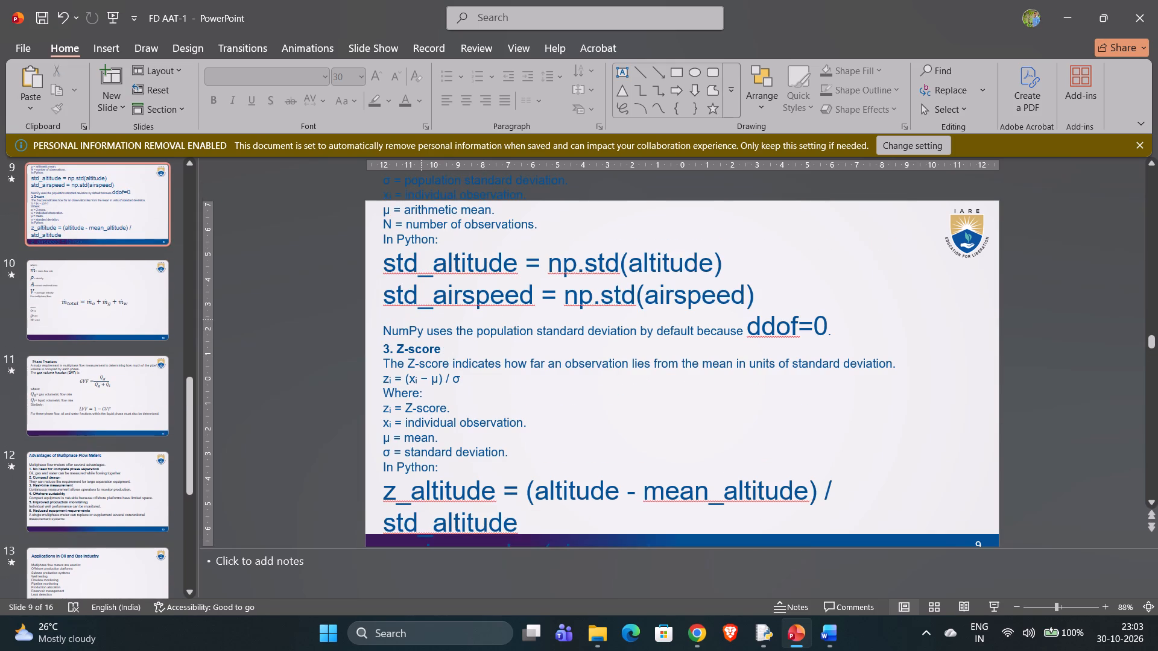
click(379, 314)
drag(382, 314, 383, 321)
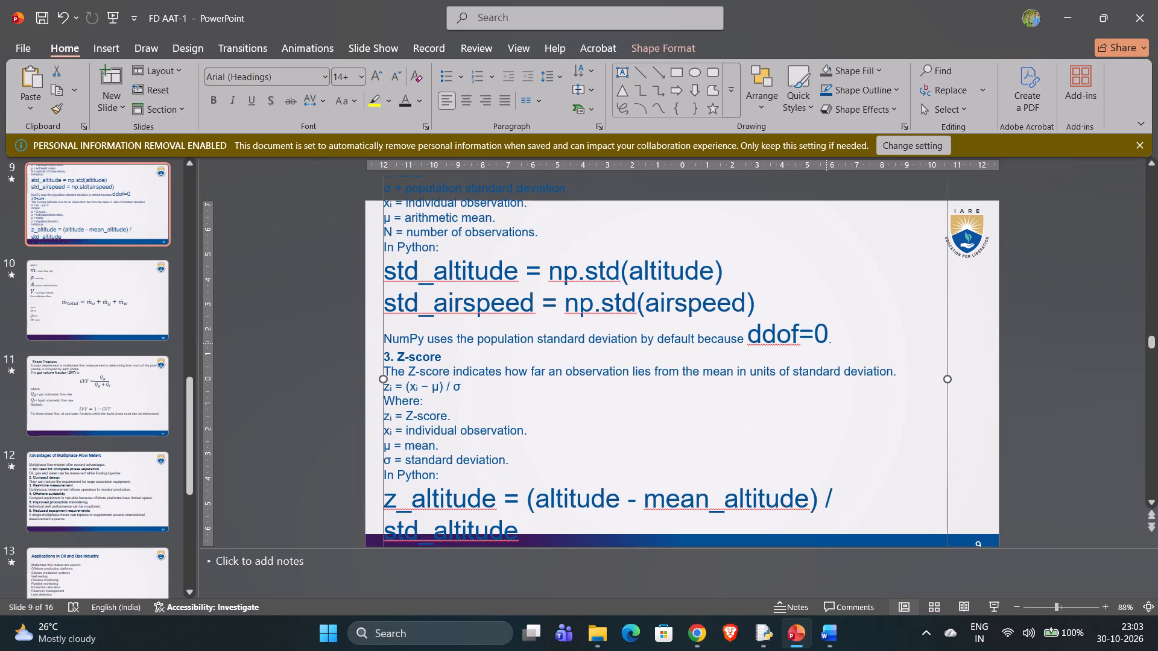
drag(833, 343, 519, 217)
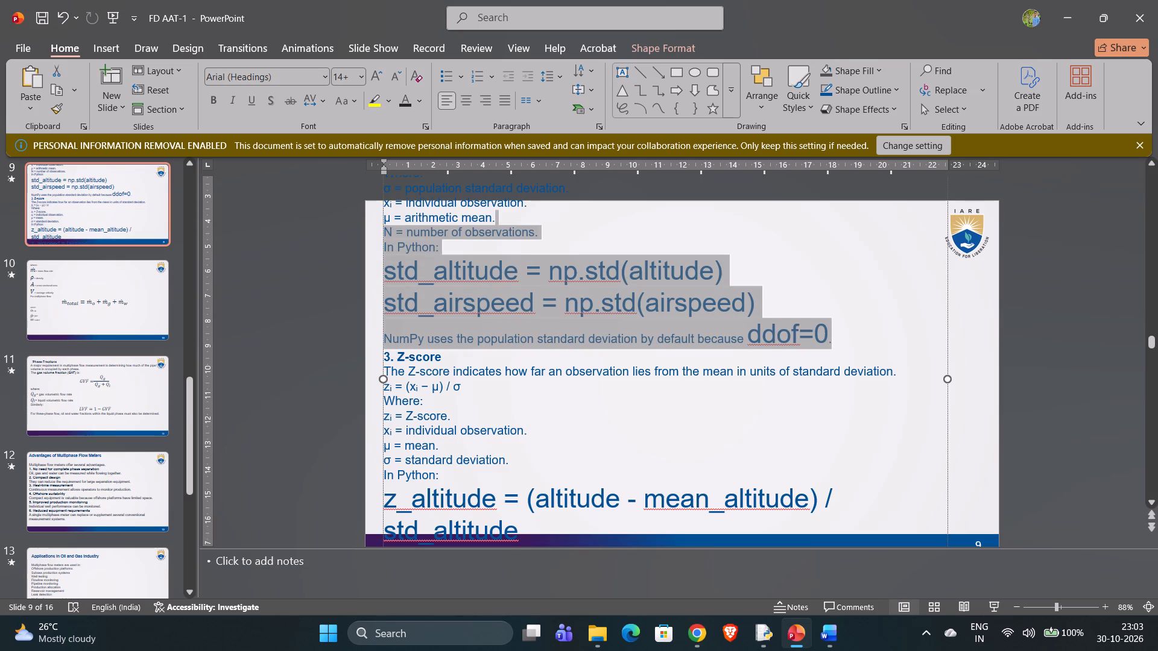
drag(519, 217, 387, 221)
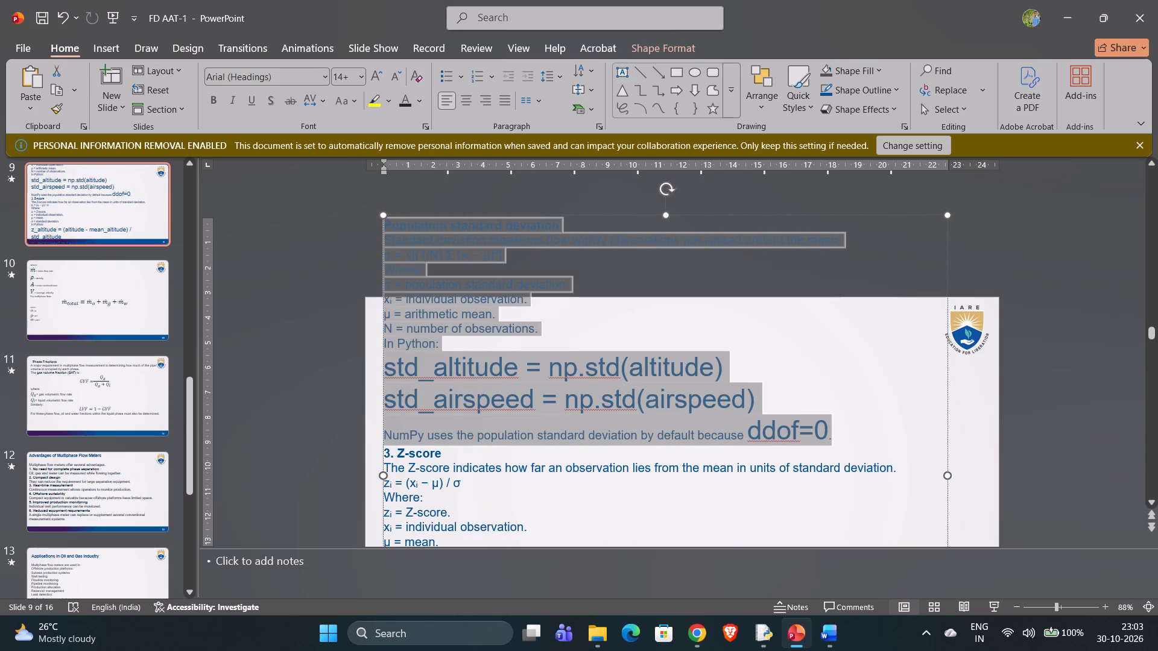
drag(387, 221, 393, 227)
key(BackSpace)
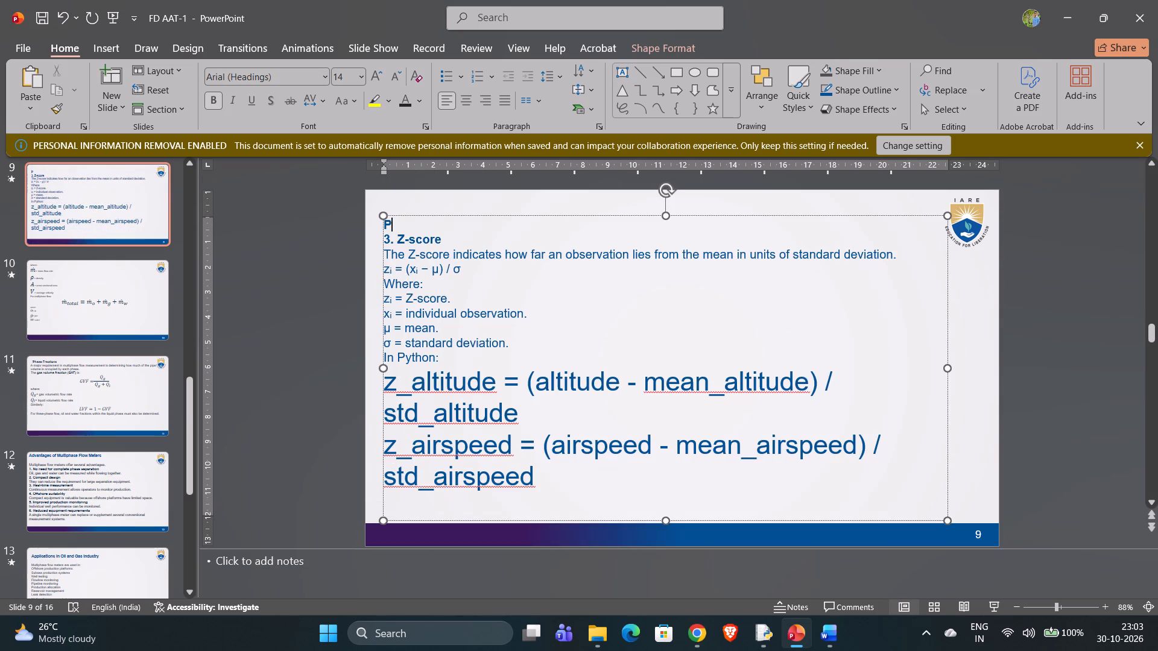
key(BackSpace)
key(BackSpace)
Reduce the z_altitude and z_airspeed Python code lines on slide 9 to 20 pt.
drag(389, 376, 548, 506)
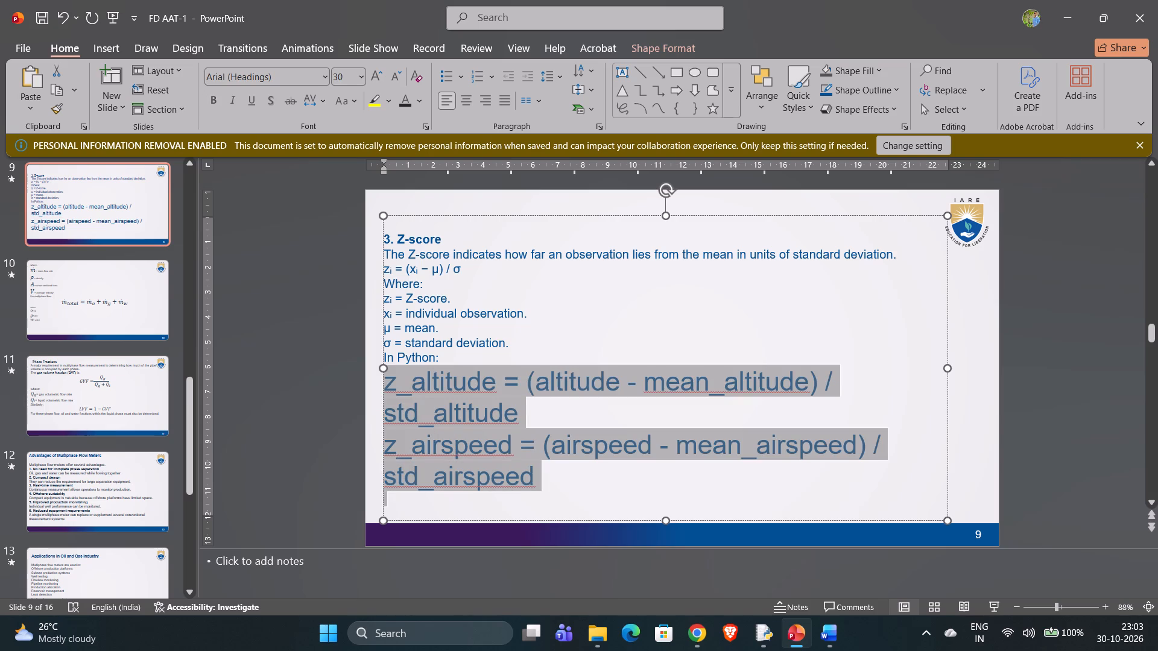
drag(548, 506, 575, 509)
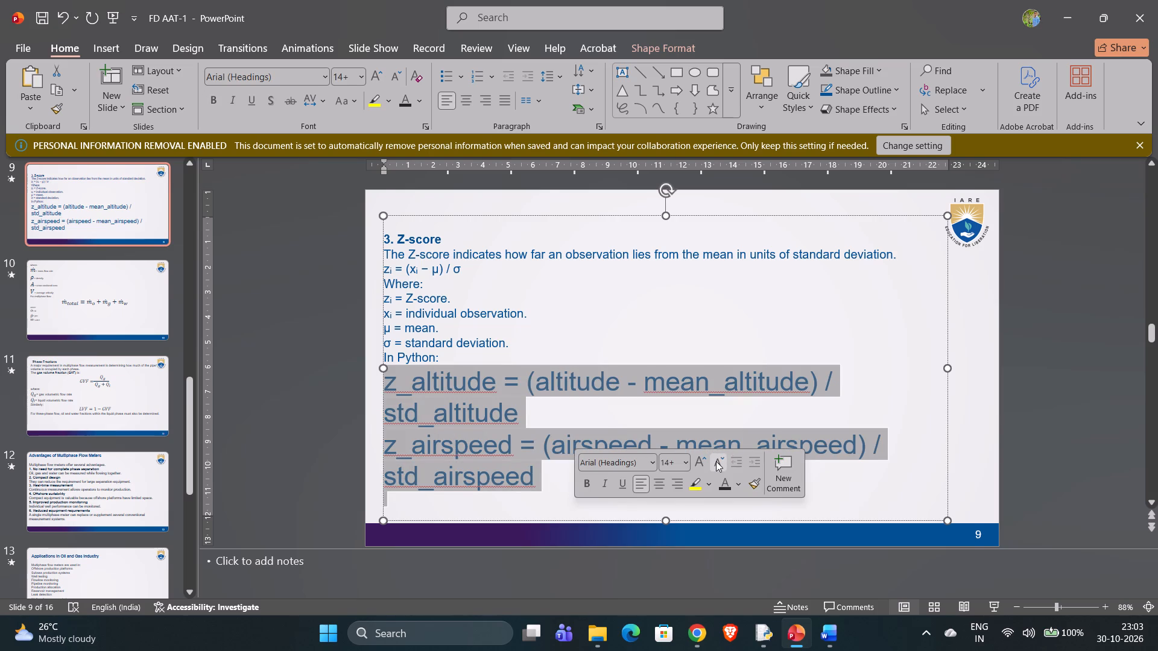
click(716, 461)
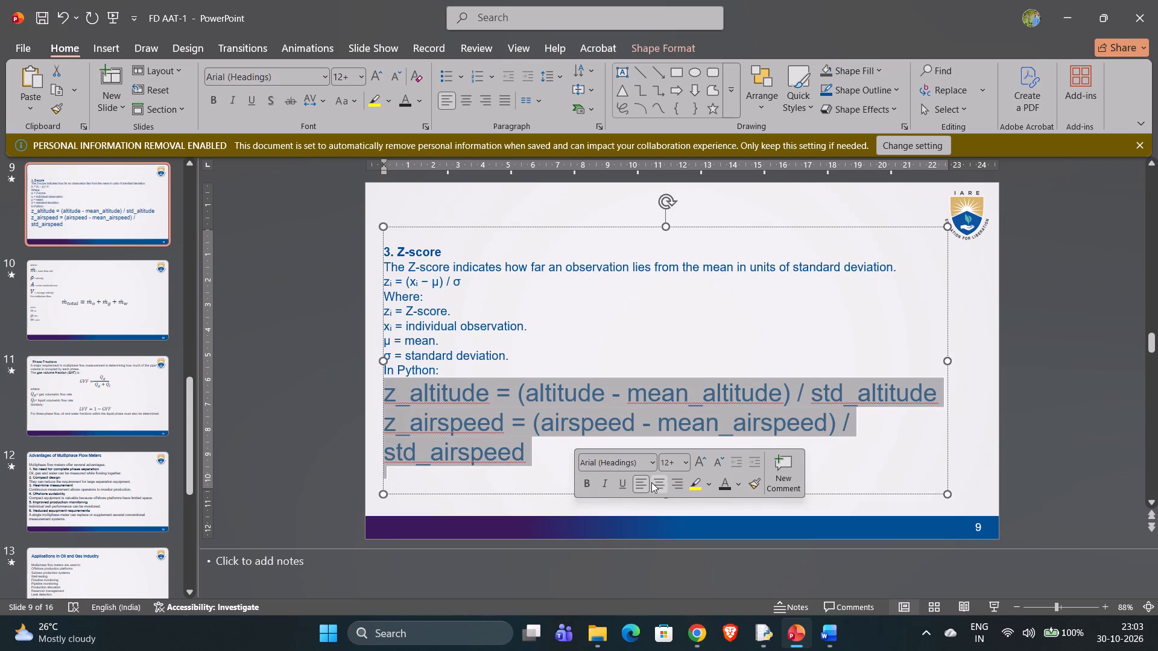
click(720, 458)
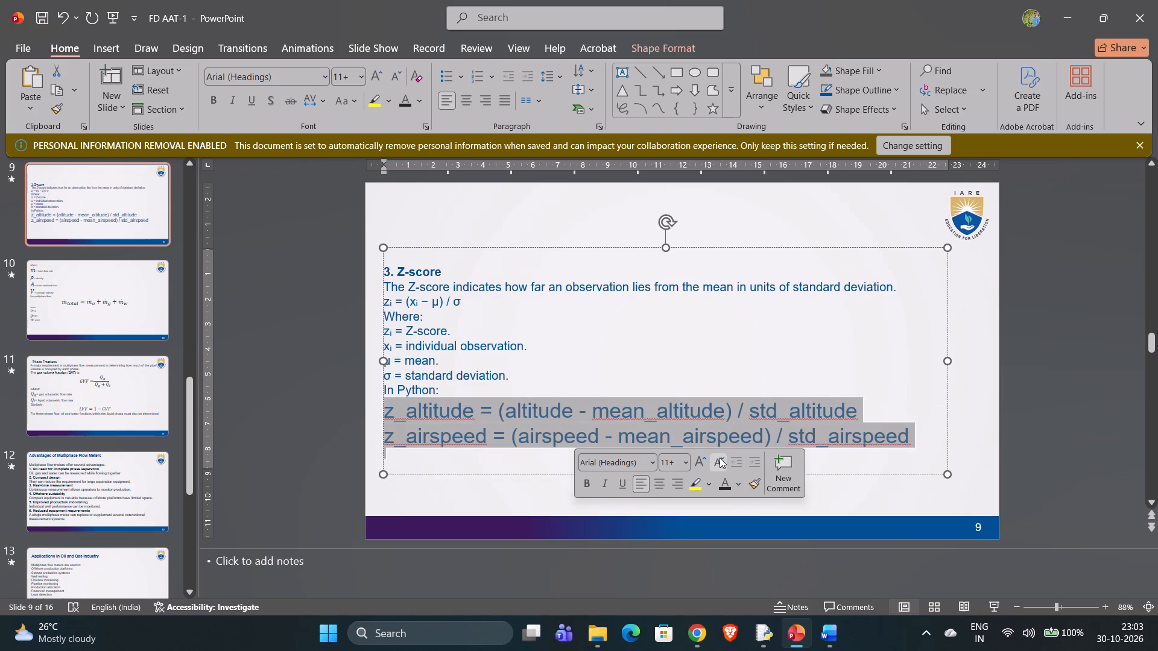
click(720, 458)
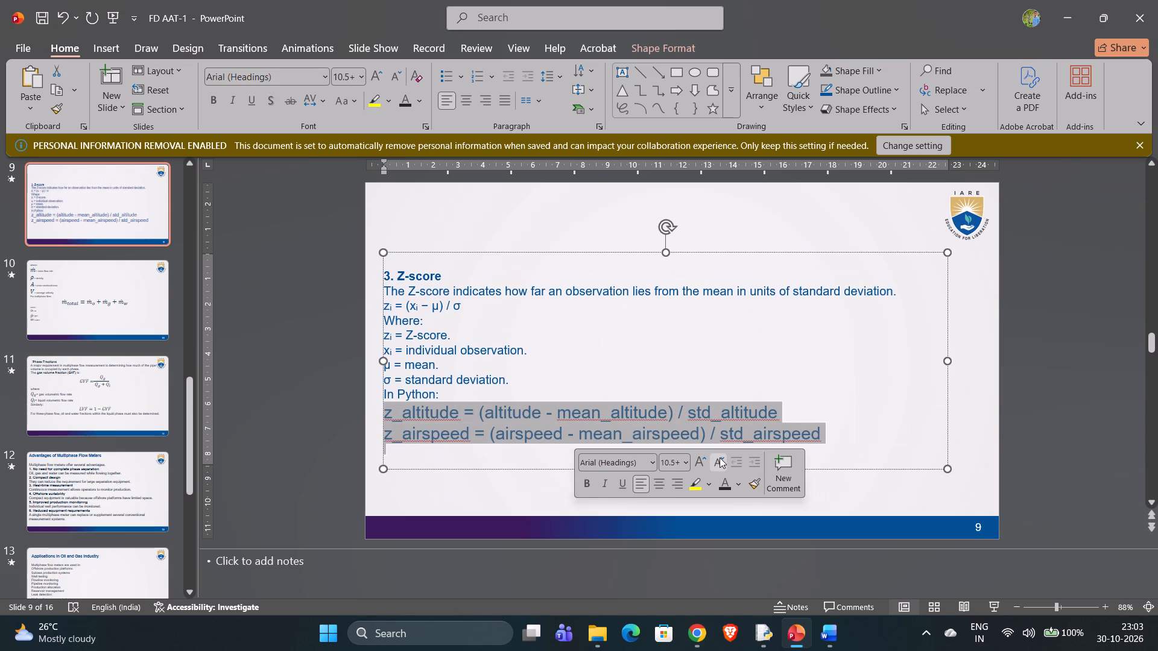
click(602, 351)
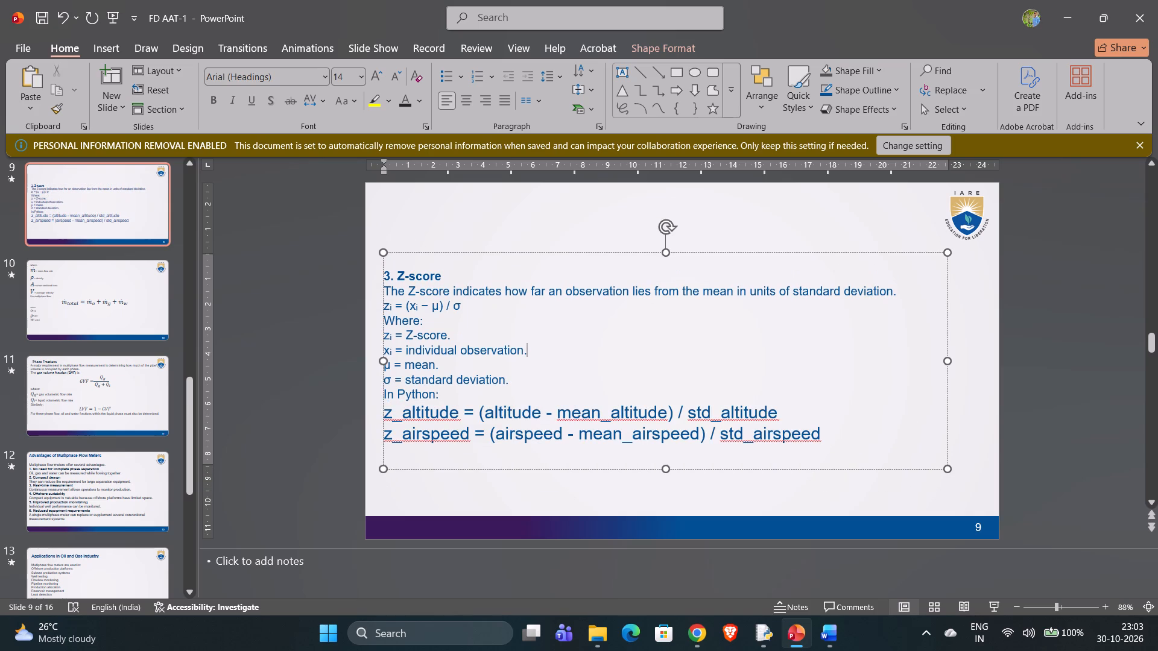
Enlarge the "3. Z-score" heading to 16 pt and add a blank line beneath it.
drag(389, 272, 435, 274)
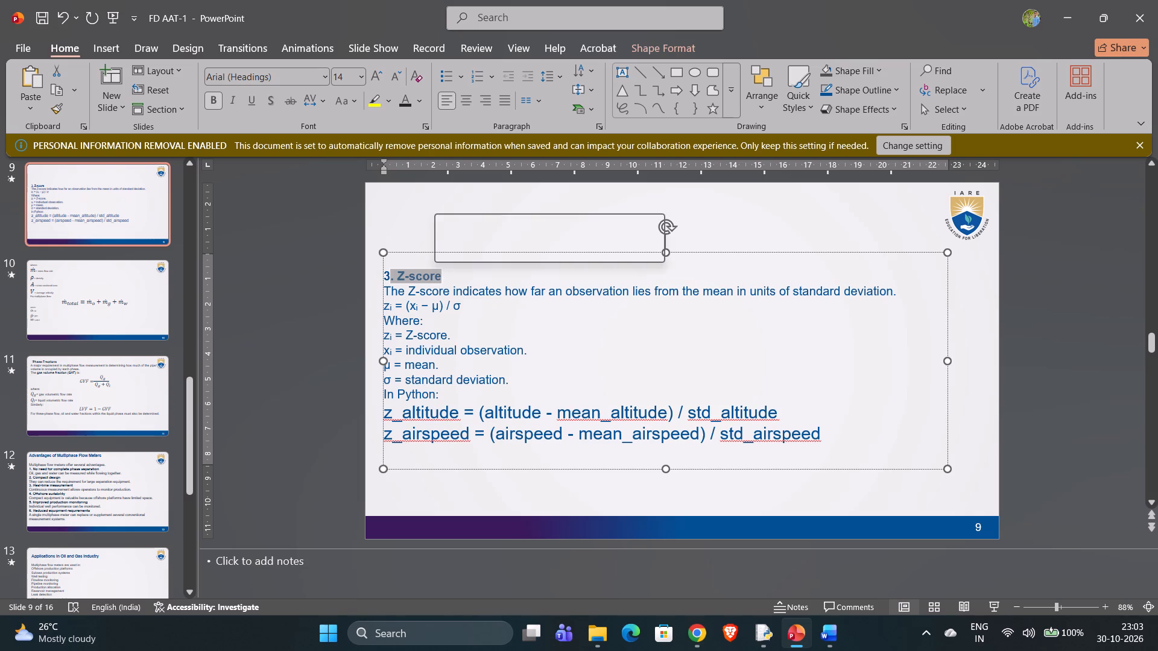
drag(448, 274, 383, 273)
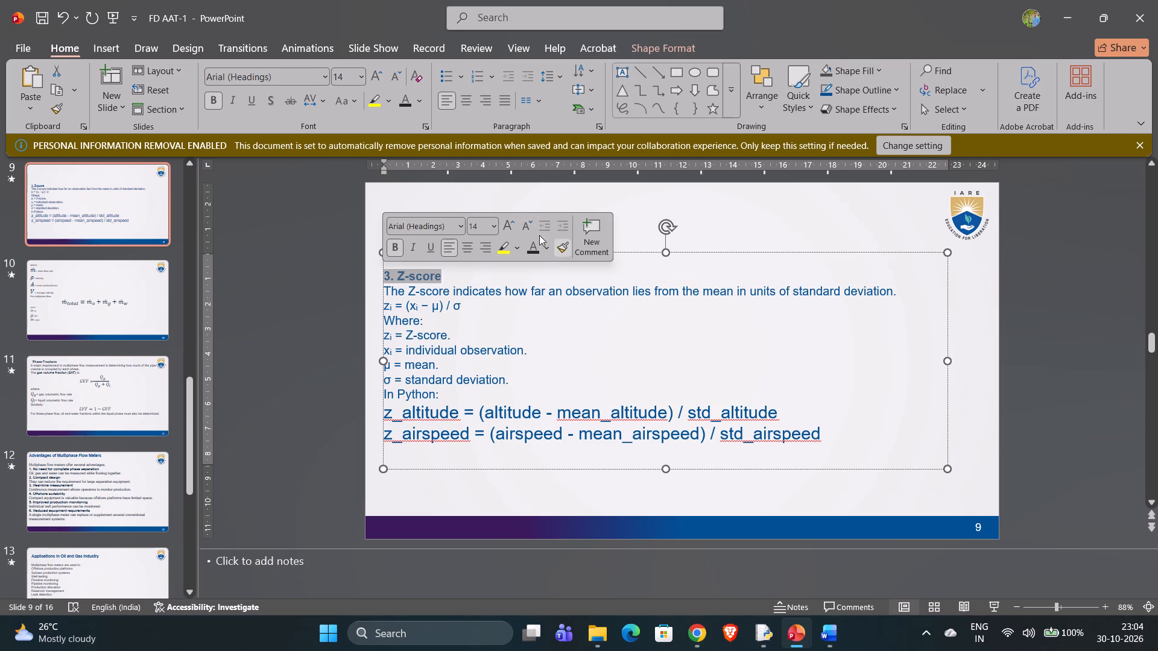
click(510, 225)
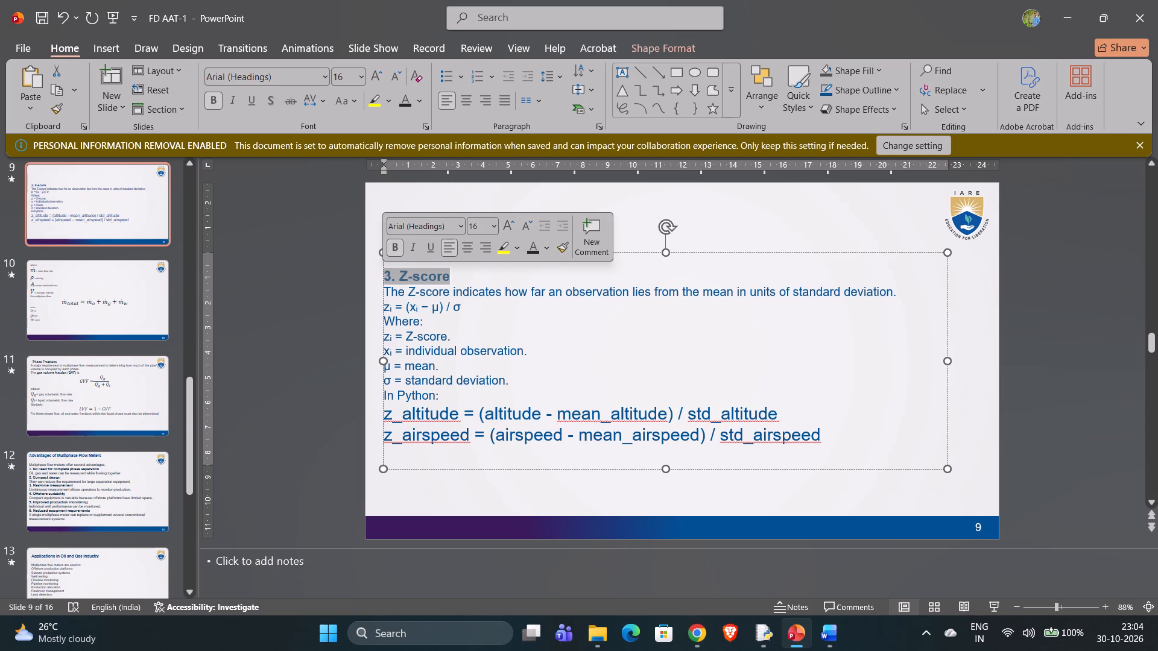
click(539, 265)
click(510, 271)
key(Return)
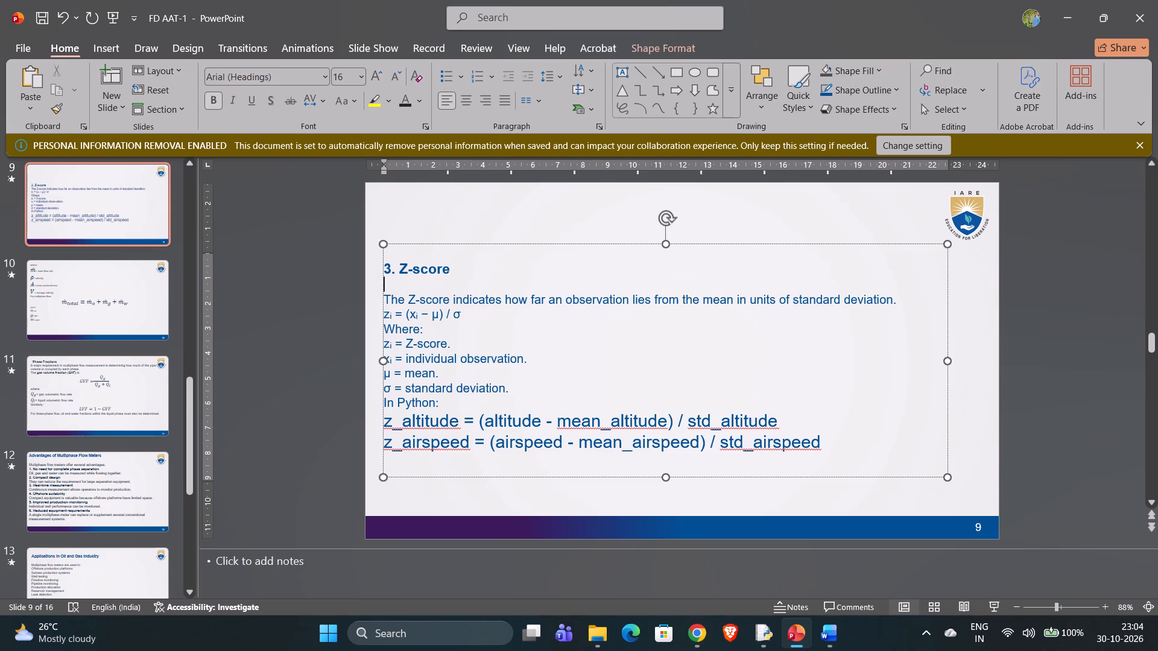
Recolour slide 9's body text below the heading black, from the Z-score description through the z_airspeed code line.
click(385, 291)
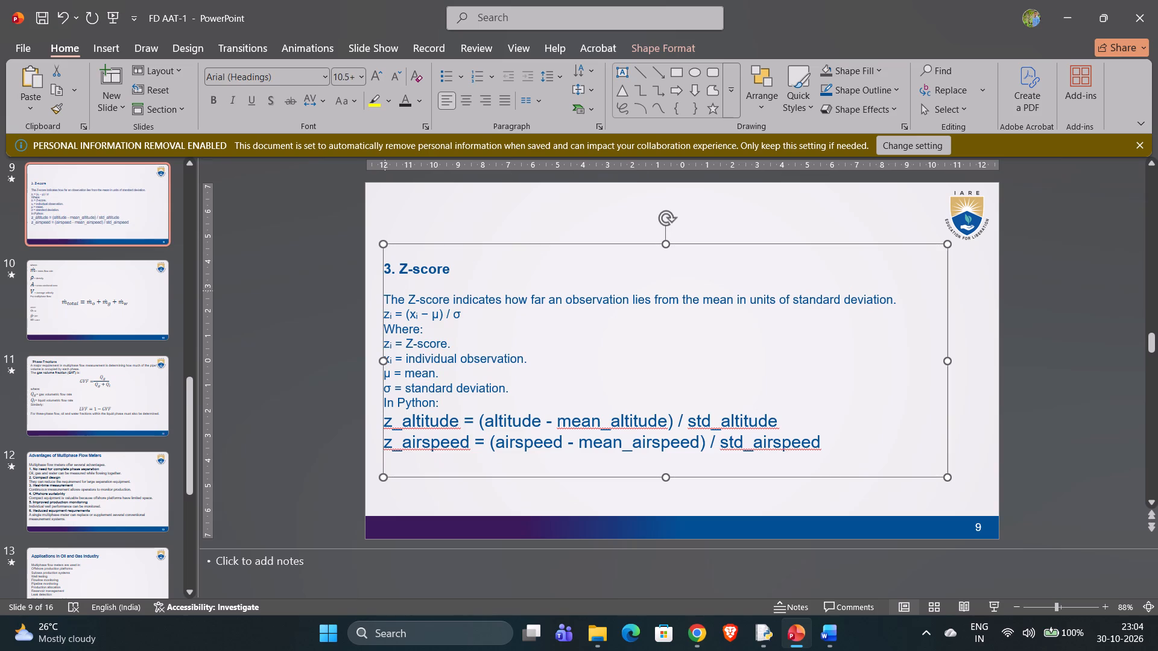
drag(387, 292, 829, 423)
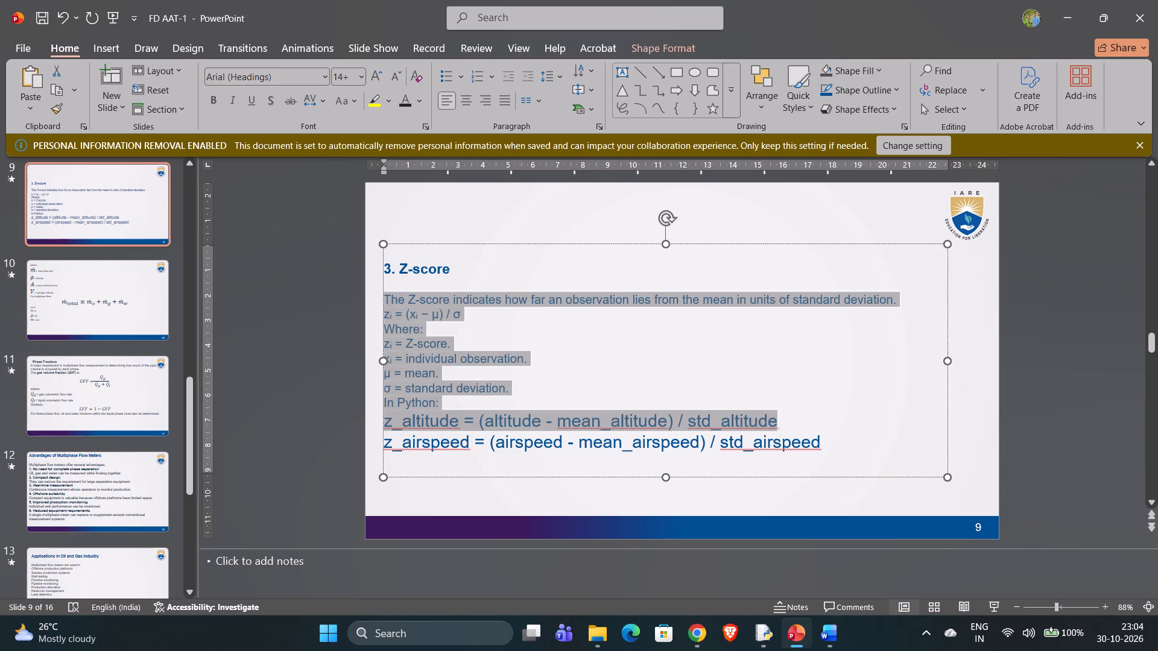
drag(829, 423, 826, 439)
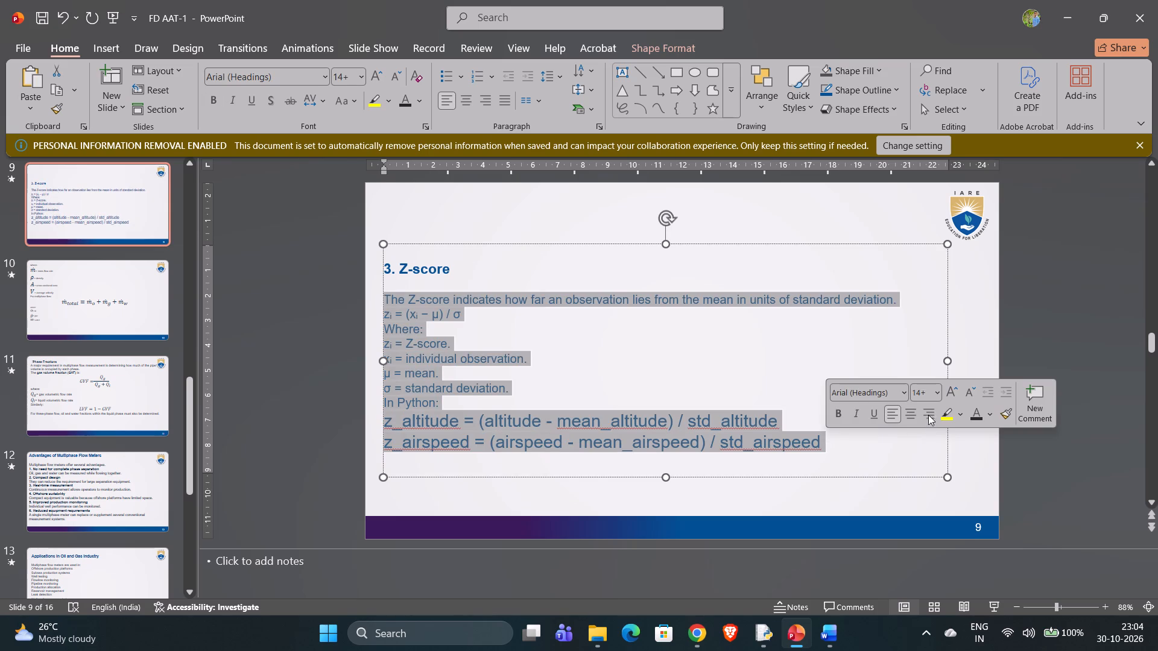
click(975, 416)
click(569, 209)
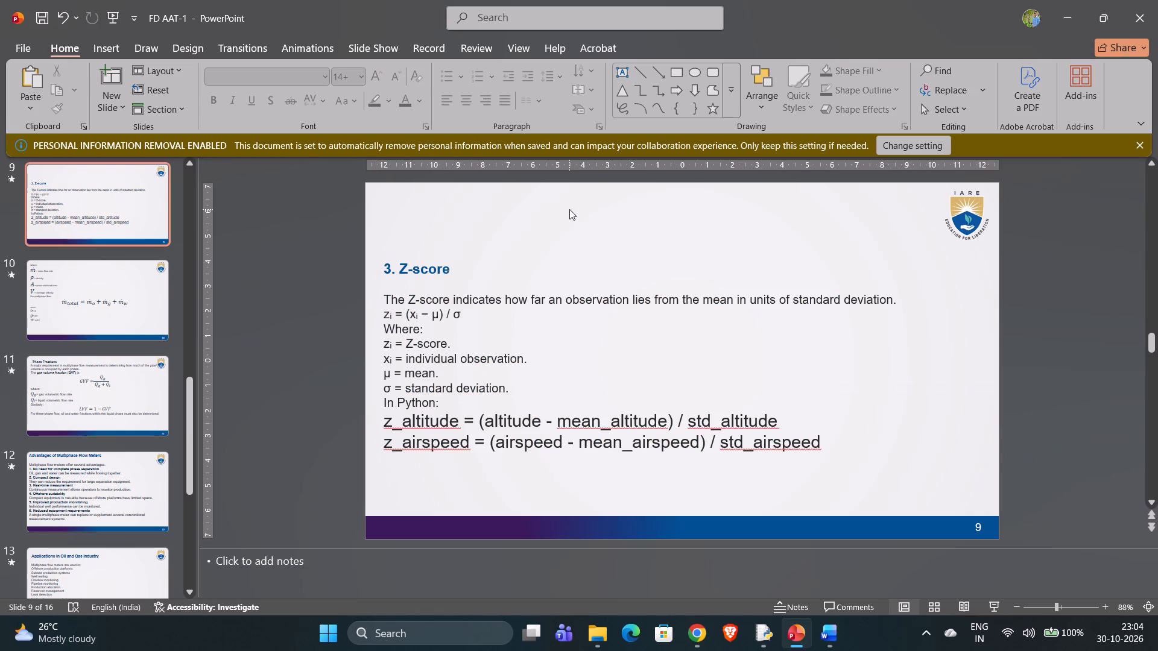
Move slide 9's text box up so the Z-score heading sits at the top of the slide, and deselect it.
click(475, 266)
drag(477, 244, 469, 178)
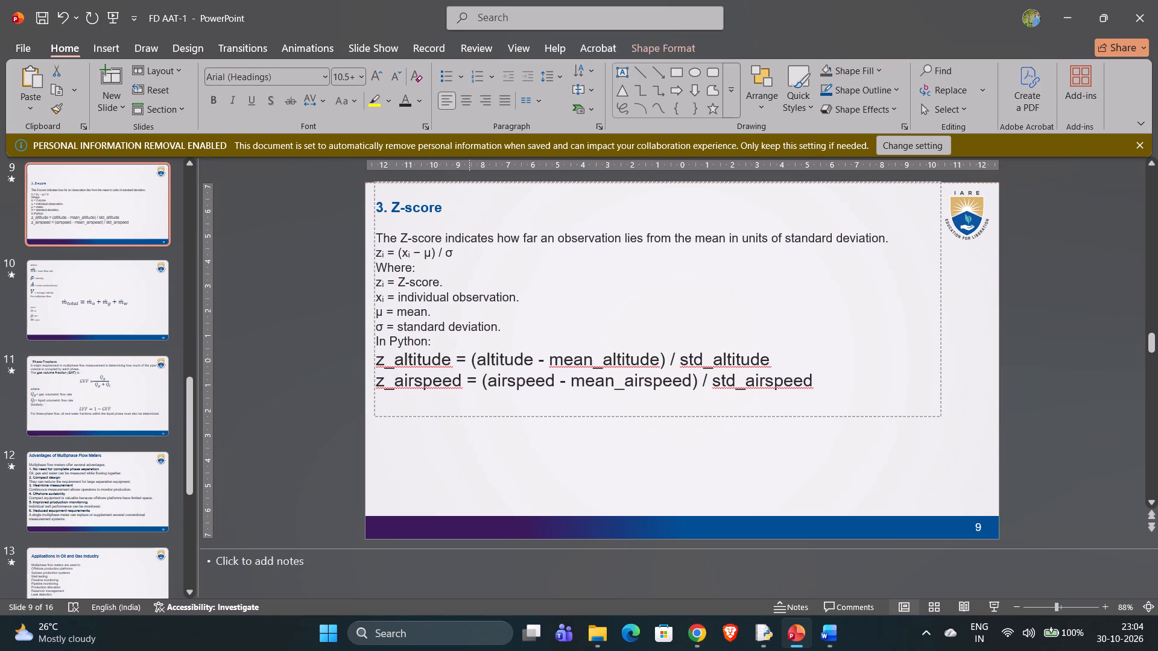
drag(469, 178, 471, 175)
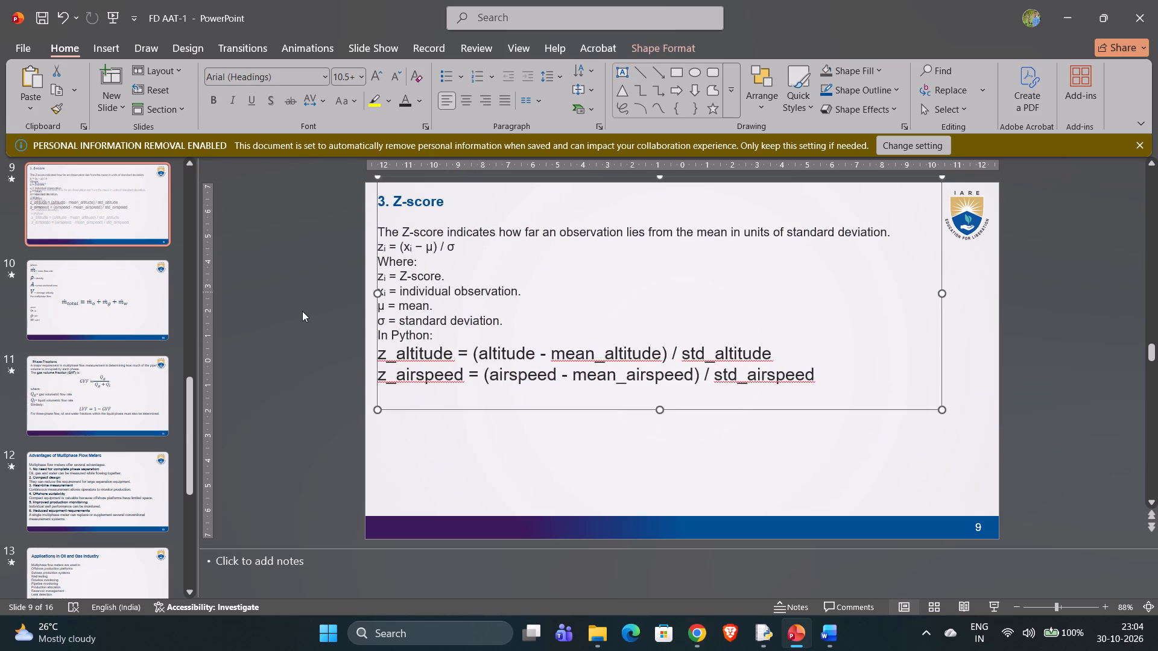
click(302, 312)
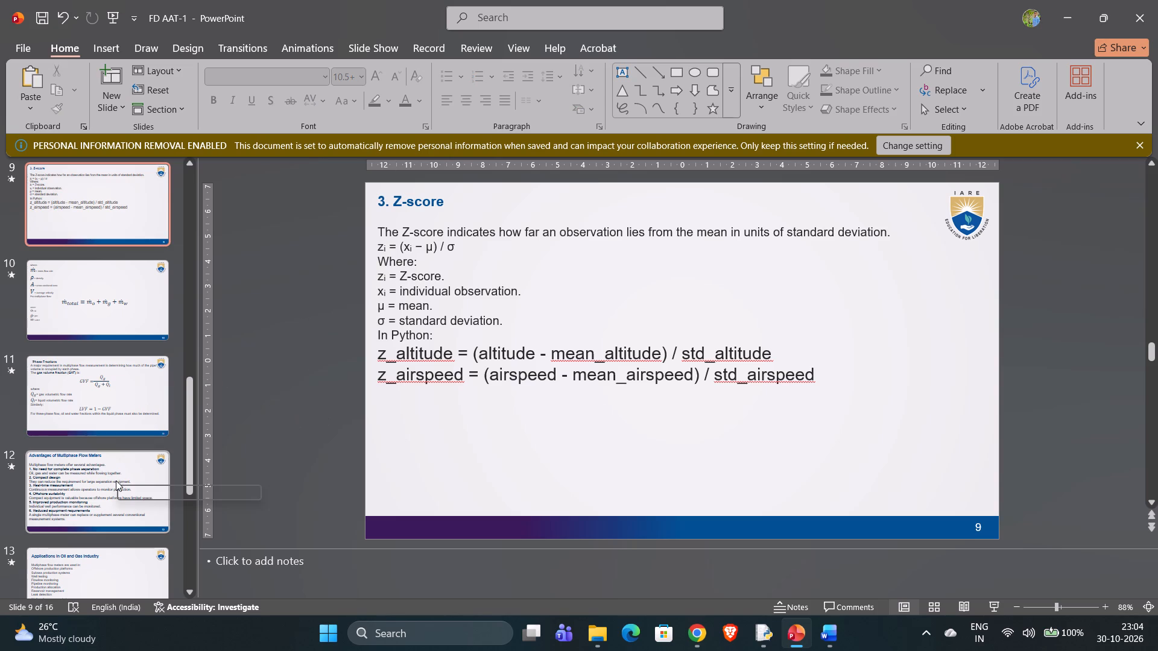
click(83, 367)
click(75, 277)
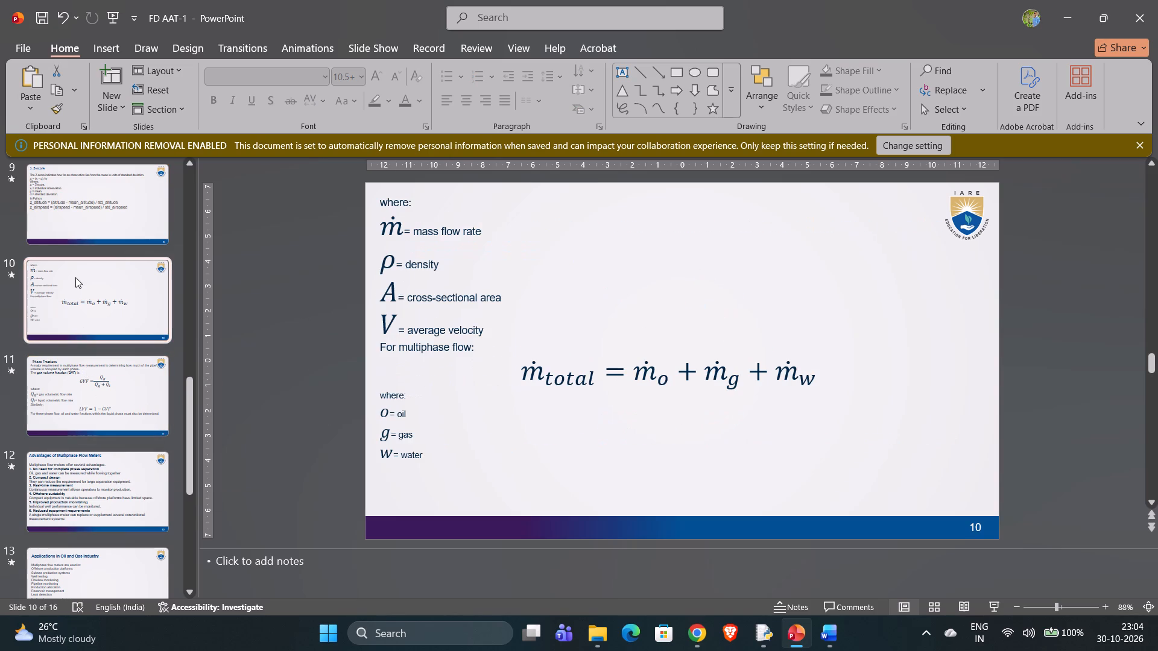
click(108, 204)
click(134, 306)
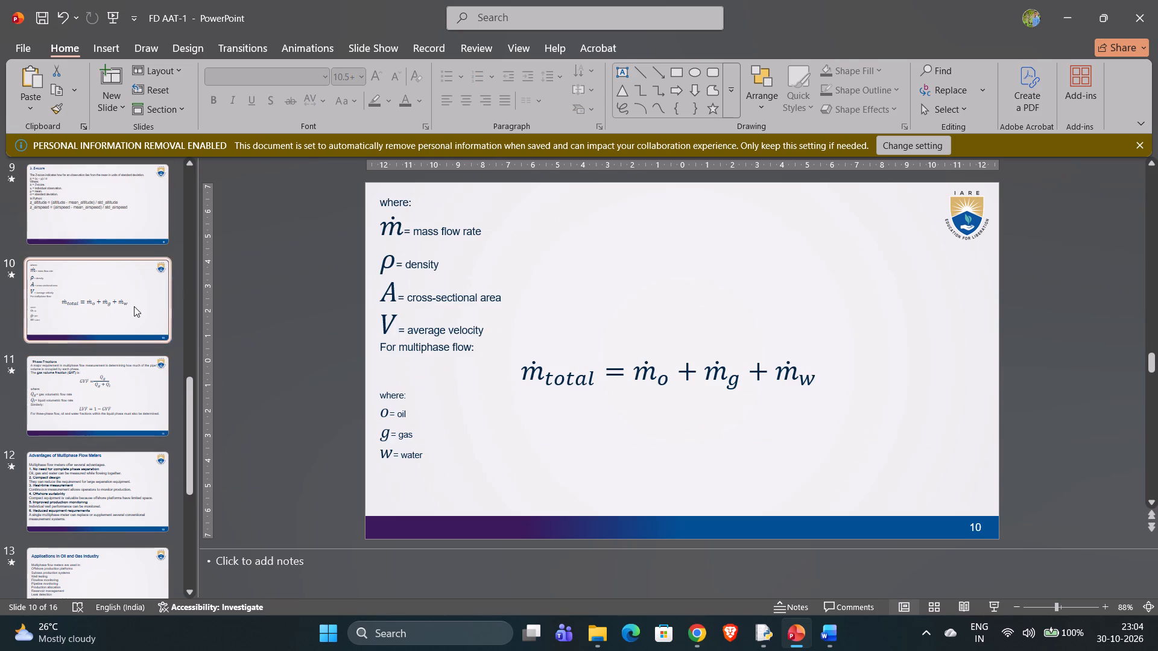
Switch to the ChatGPT report in Chrome and copy the "Anomaly detection rule" section through its anomaly_airspeed code line.
click(580, 131)
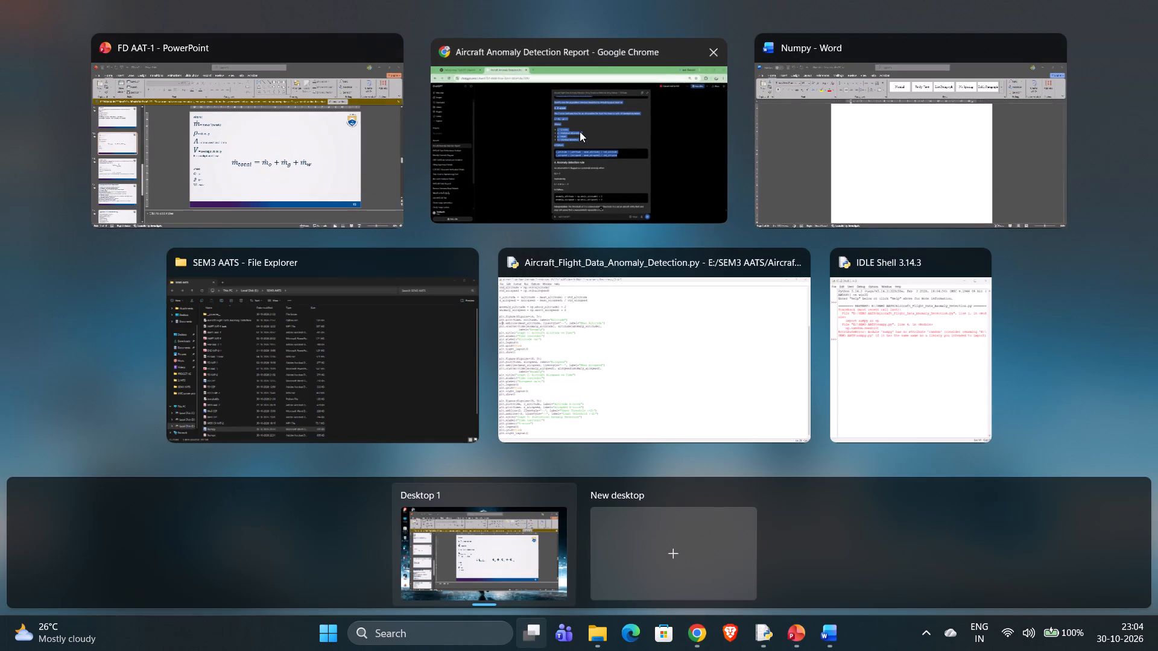
scroll(507, 374, down, 1)
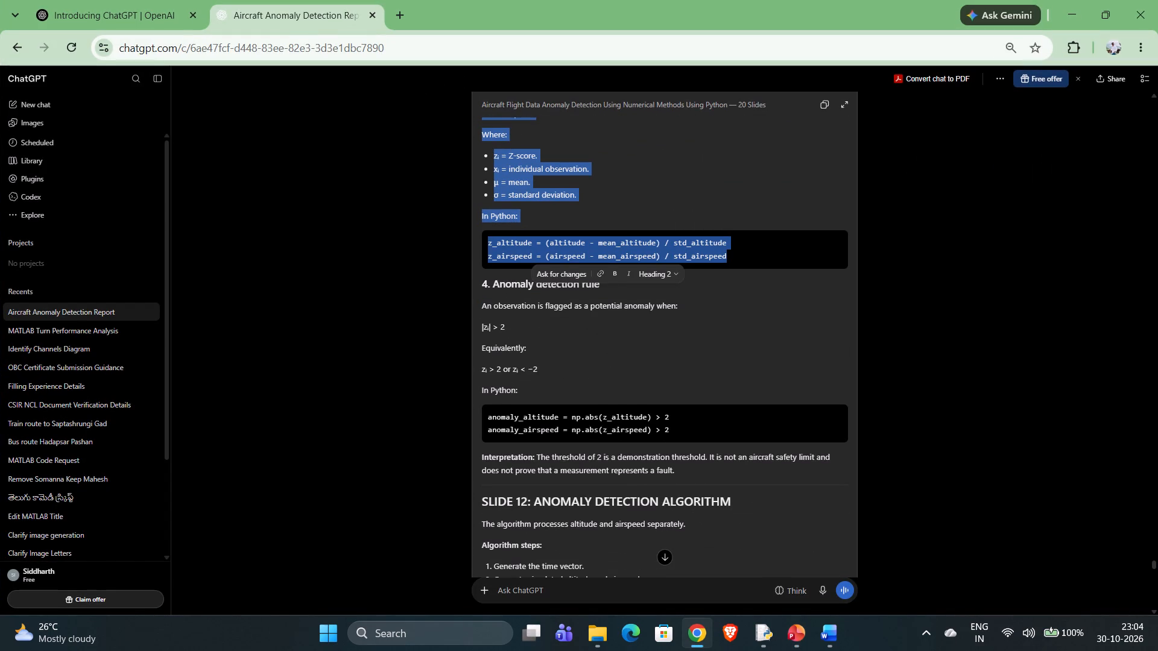
drag(495, 281, 700, 453)
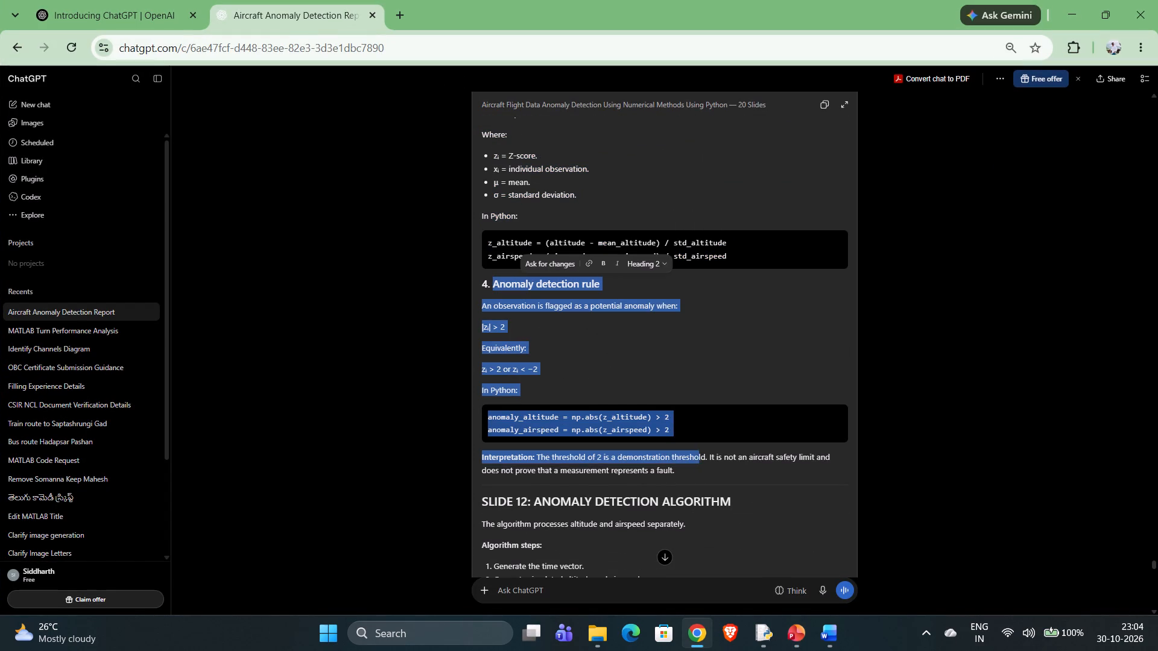
drag(700, 453, 687, 439)
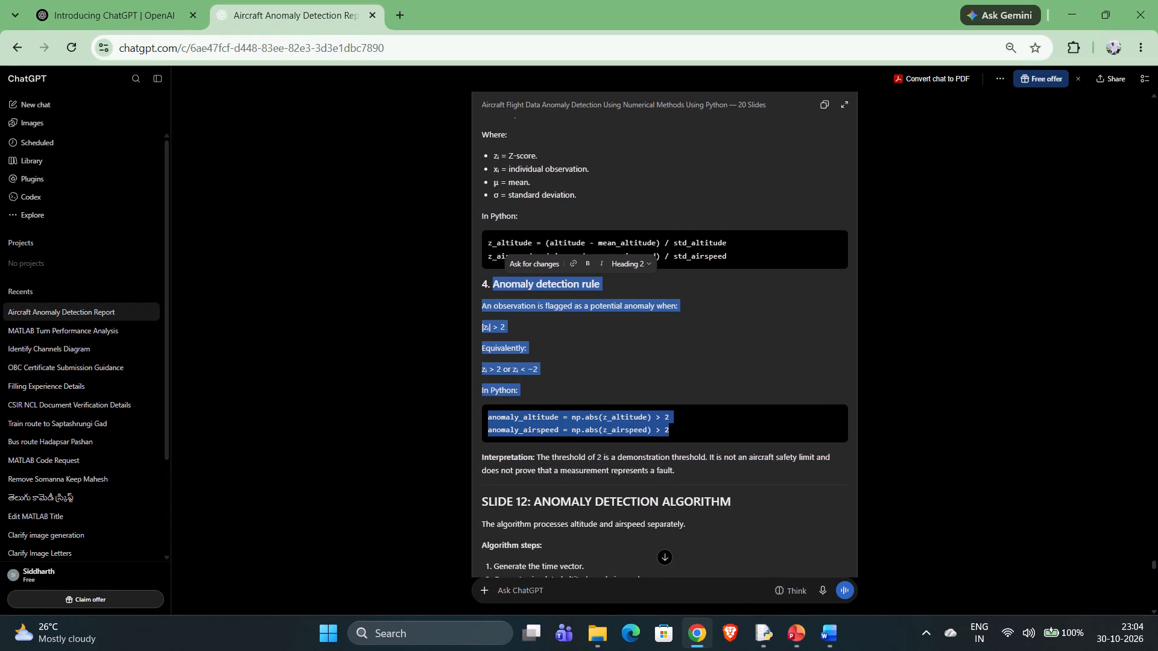
key(ctrl+c)
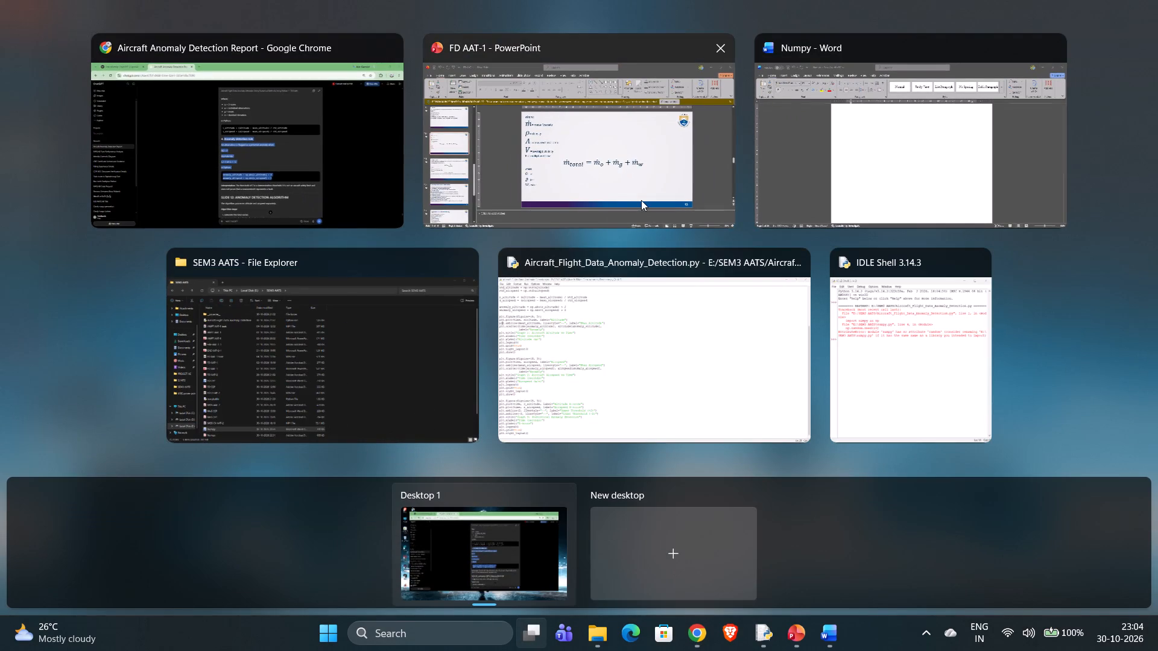
Return to the PowerPoint deck and paste the copied Anomaly detection rule text below the z_airspeed line on slide 9, after a blank line.
click(588, 181)
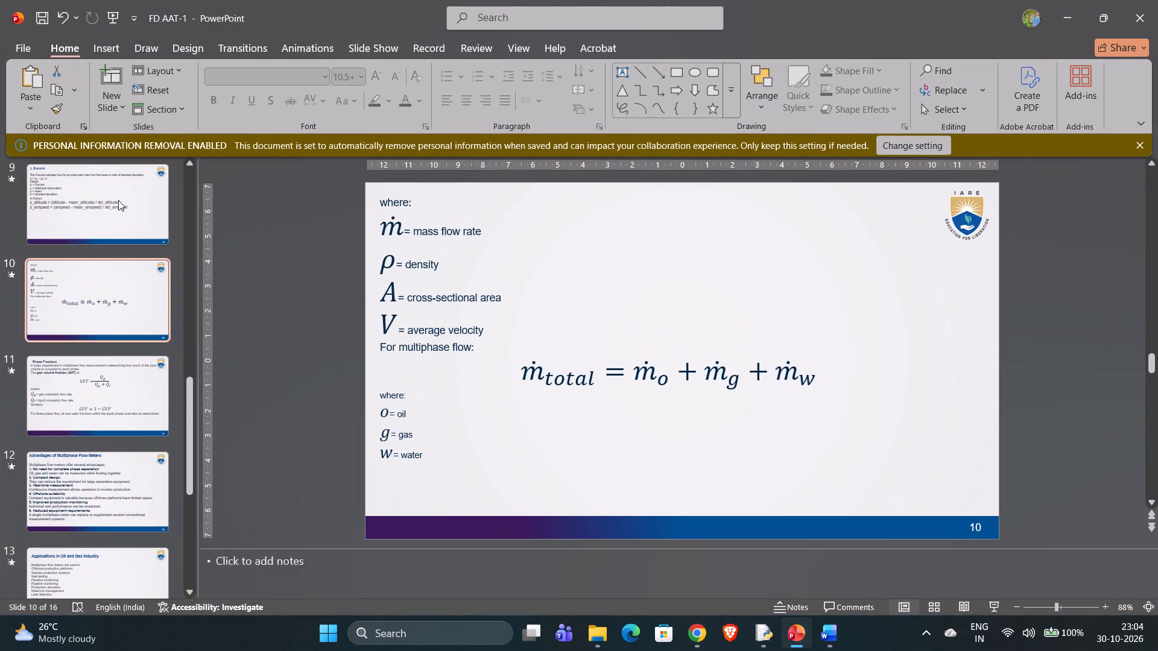
click(118, 200)
click(482, 305)
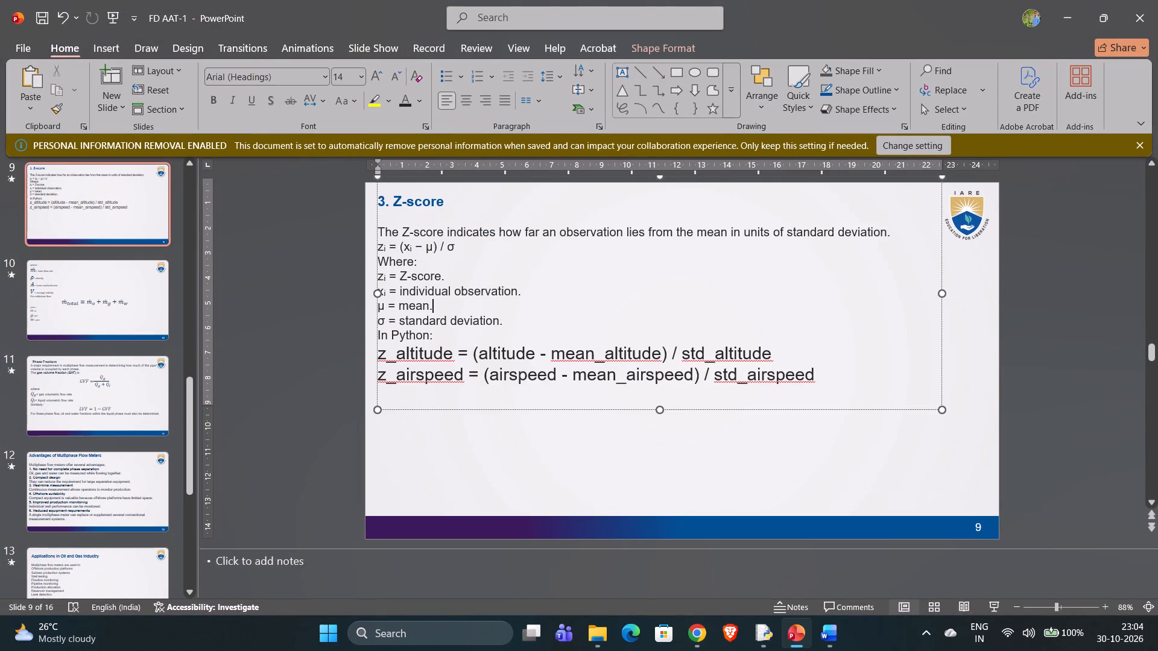
click(846, 386)
key(Return)
key(ctrl+v)
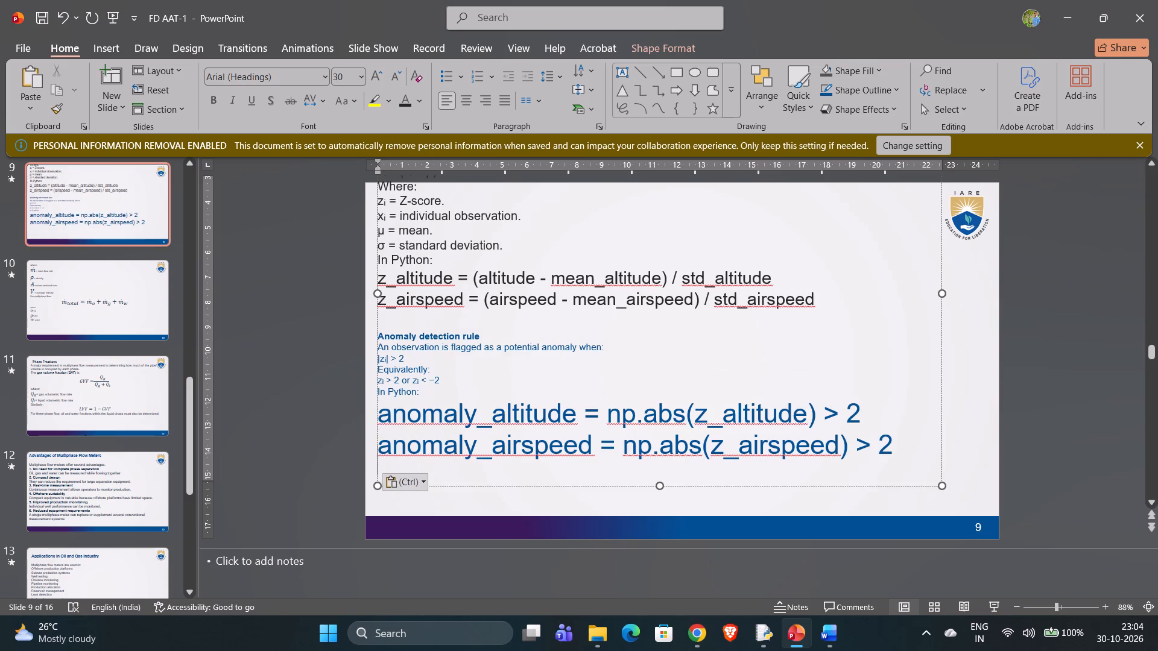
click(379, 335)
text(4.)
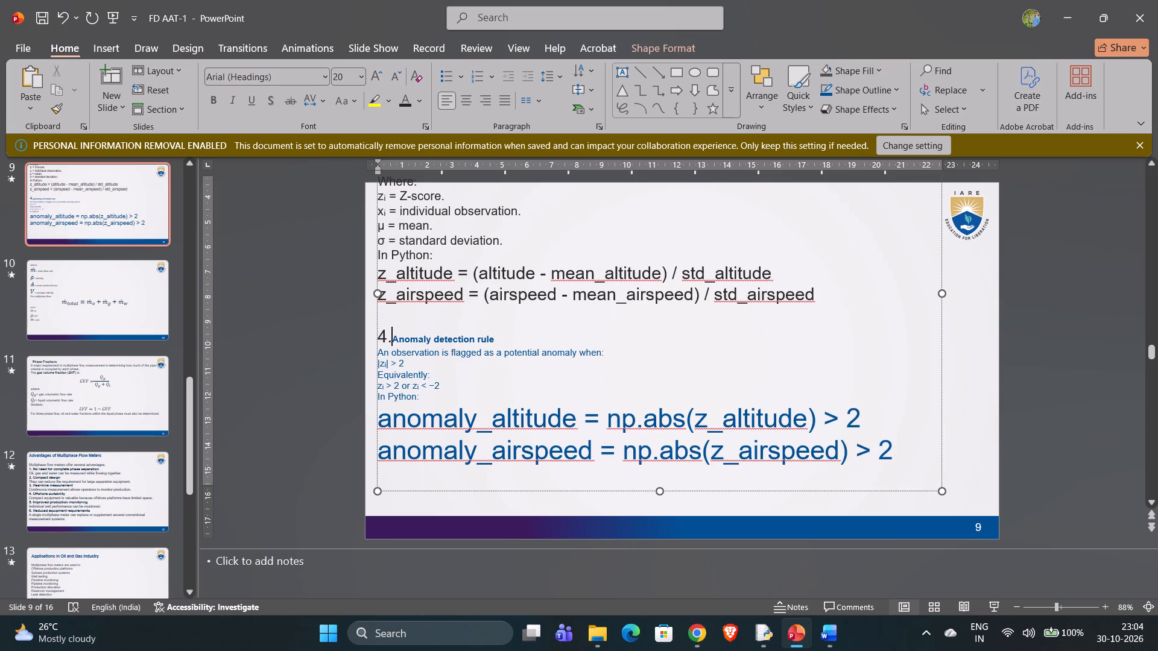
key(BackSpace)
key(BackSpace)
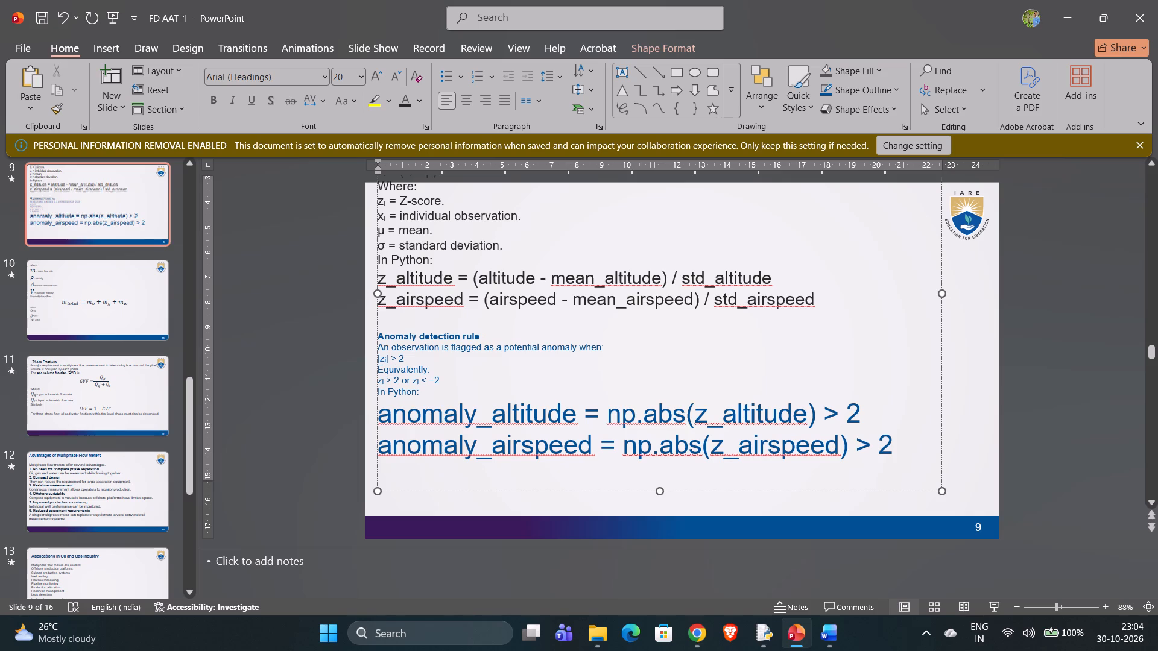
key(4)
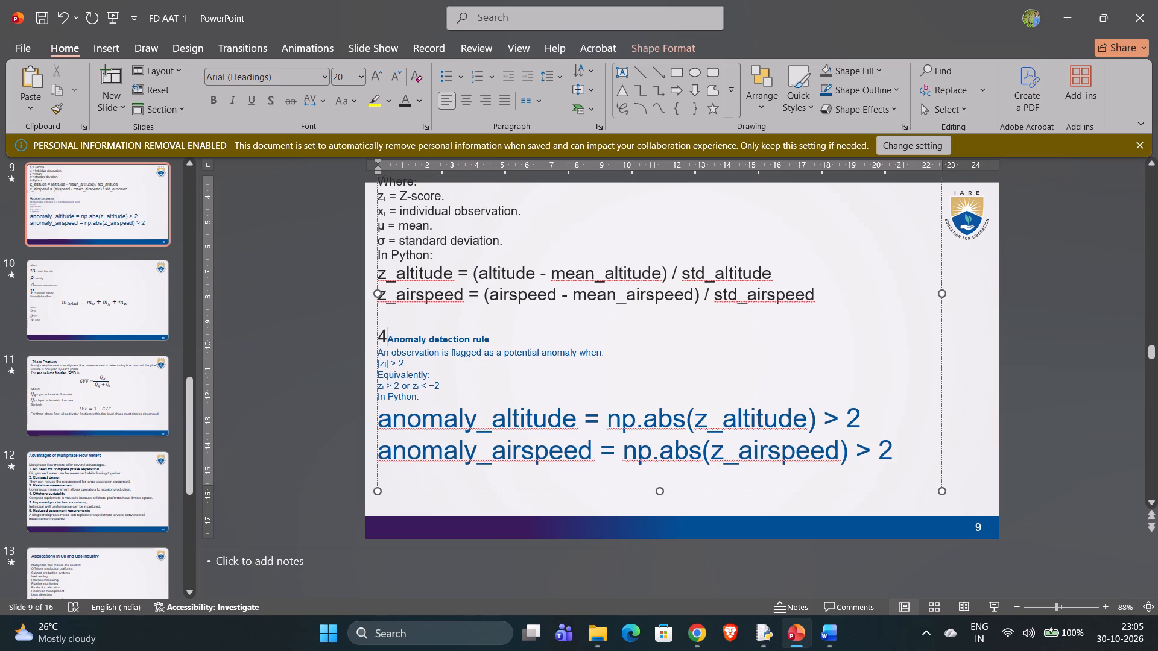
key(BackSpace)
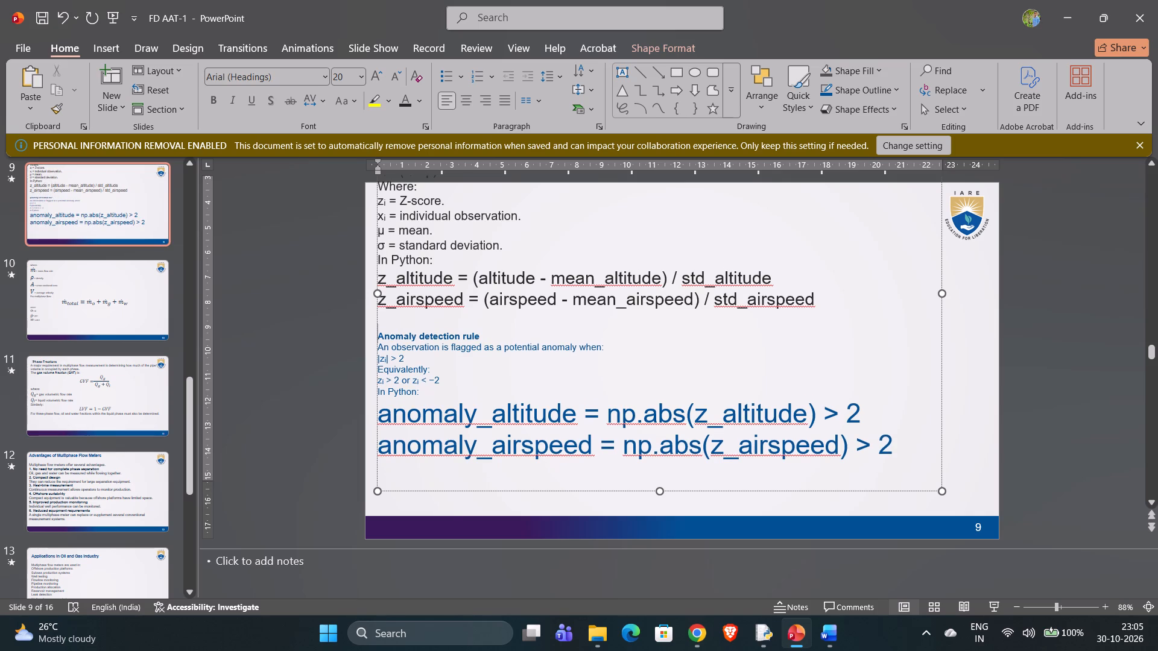
Reduce the font size of slide 9's anomaly_altitude and anomaly_airspeed code lines to slightly smaller than the z_altitude and z_airspeed lines.
drag(381, 409, 832, 468)
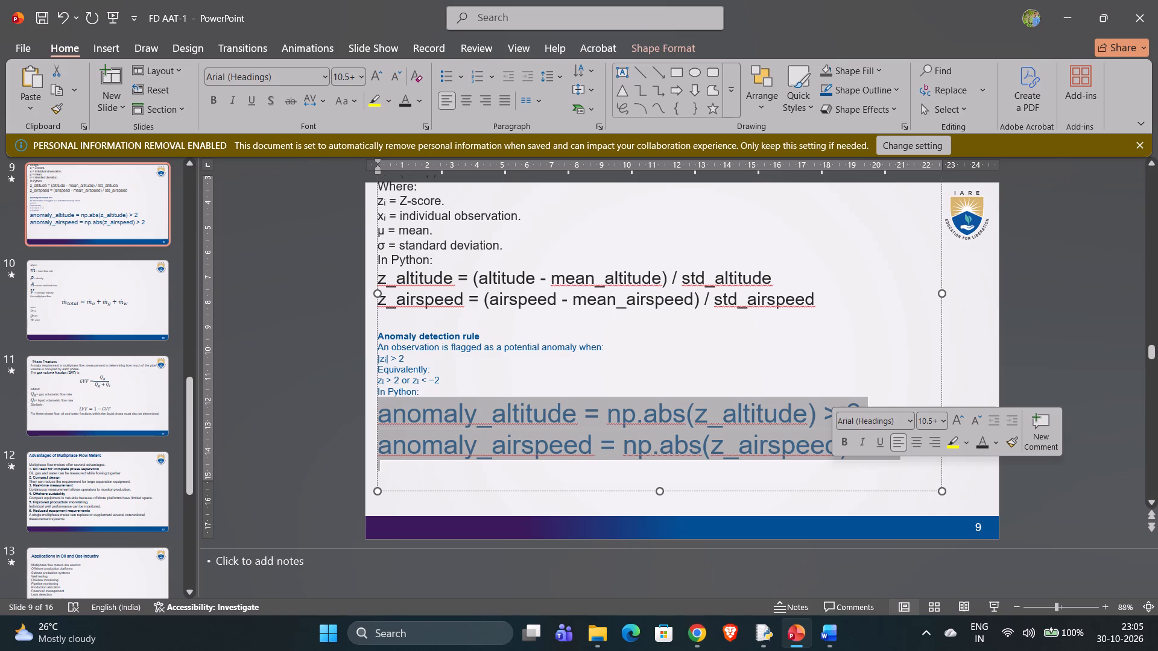
triple_click(973, 423)
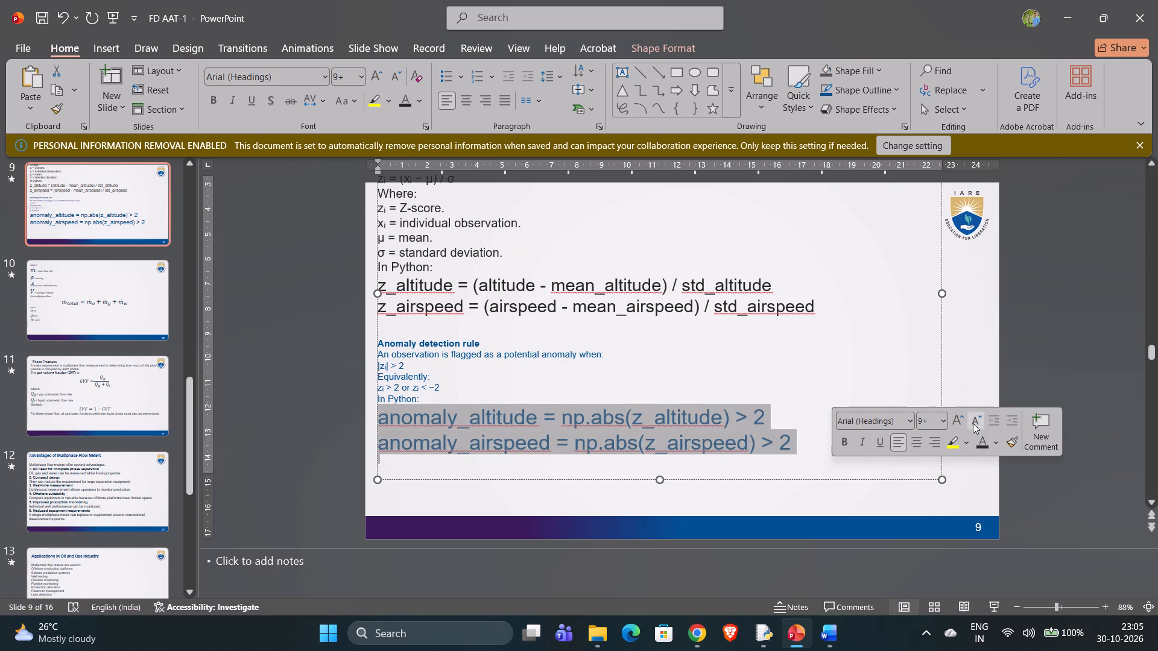
triple_click(973, 423)
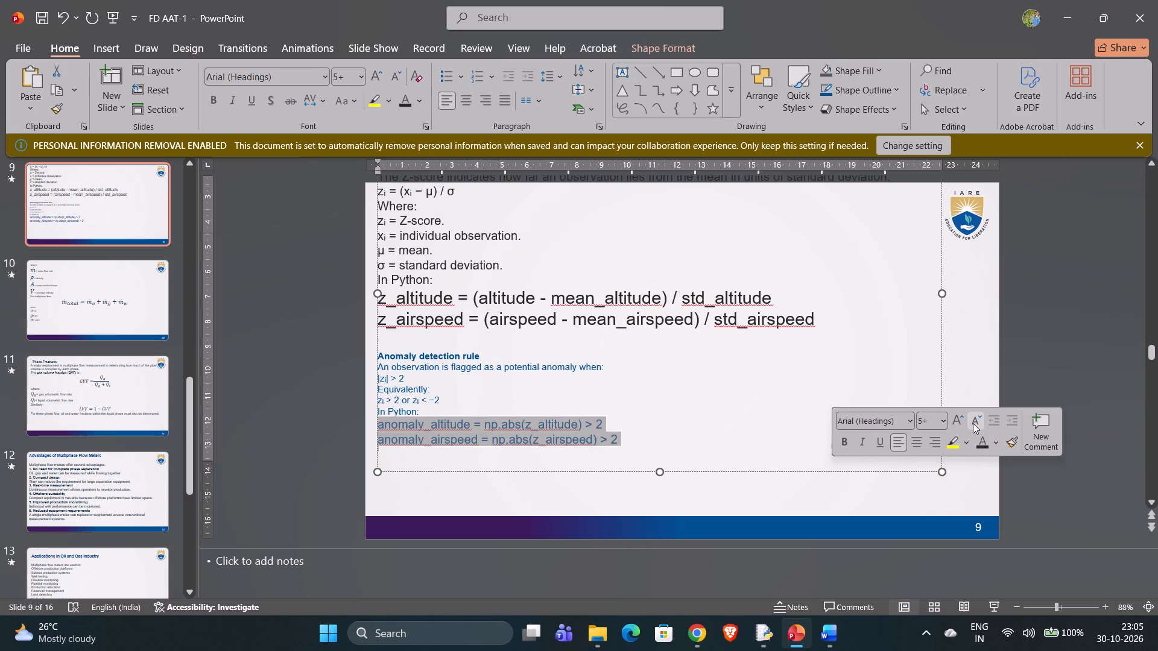
click(961, 420)
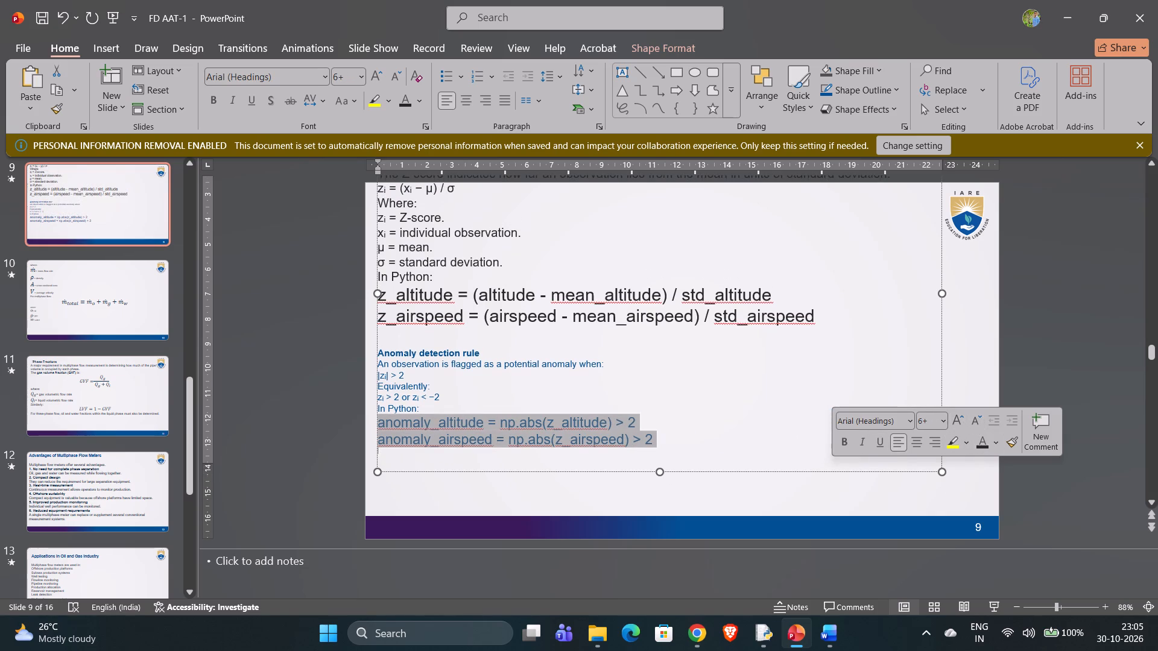
click(741, 435)
Move slide 9's text box down until the Z-score heading shows at the slide top and the last code line sits just above the footer.
drag(730, 474, 730, 501)
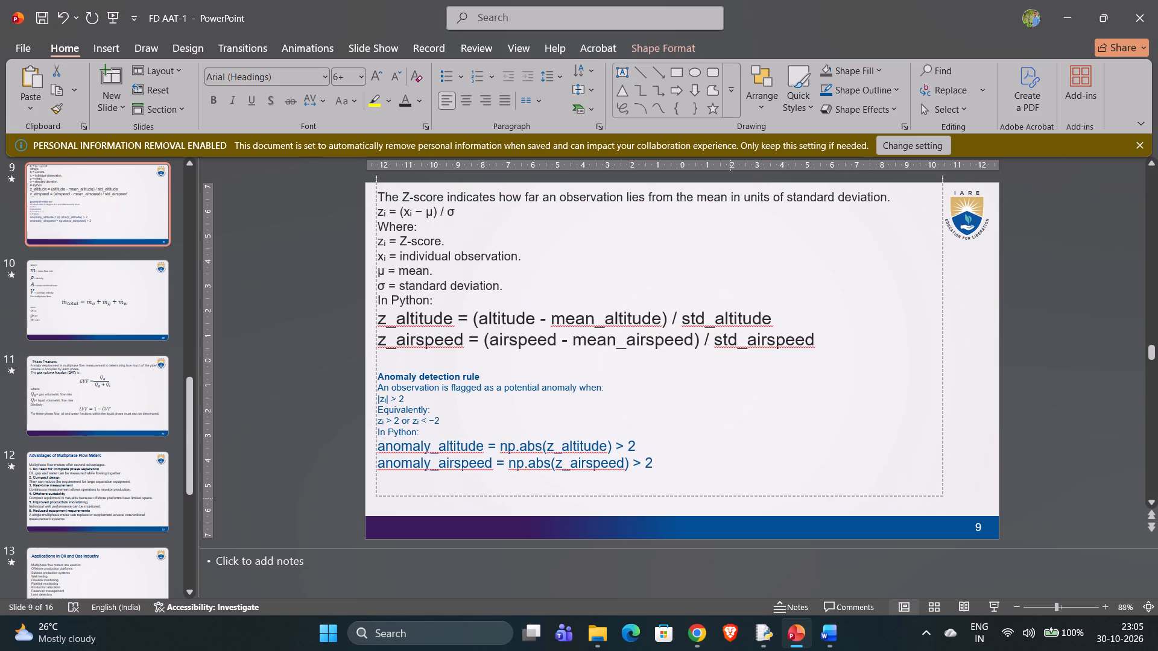
drag(730, 501, 730, 518)
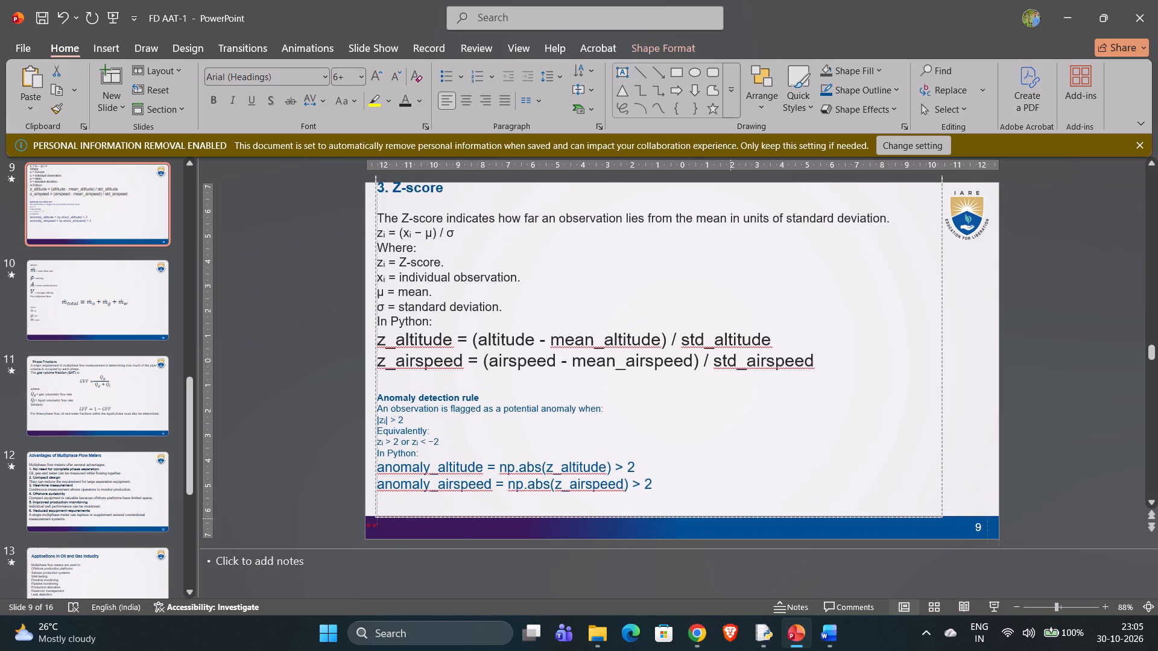
drag(730, 518, 730, 530)
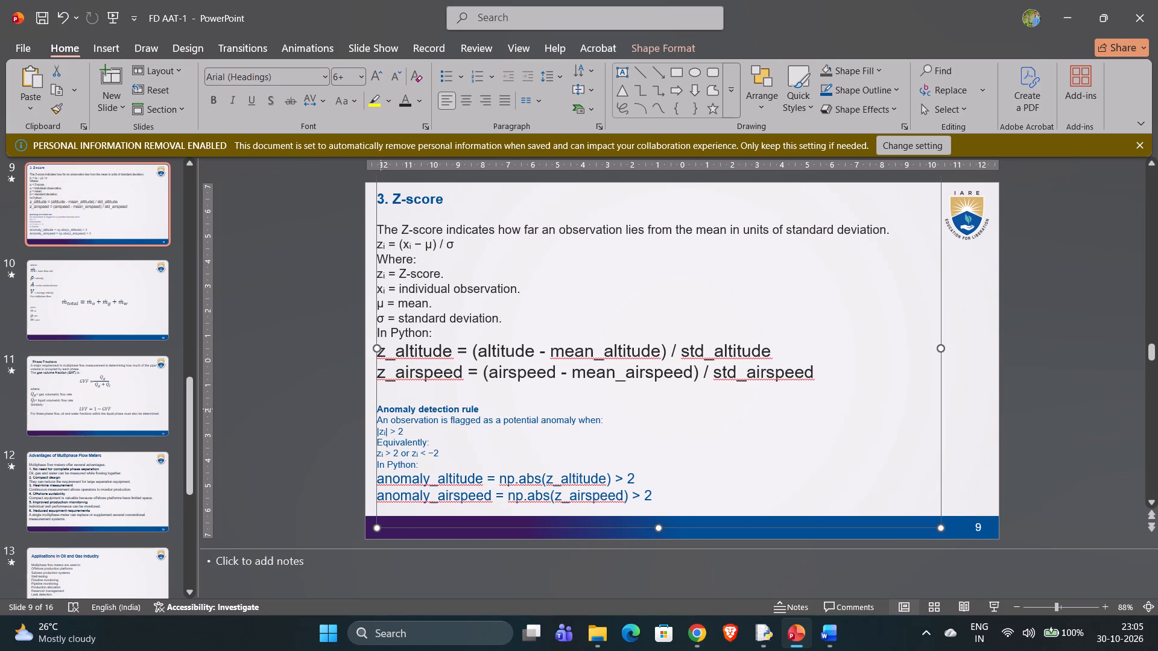
Enlarge the "Anomaly detection rule" heading on slide 9 to 18 pt.
drag(381, 409, 511, 404)
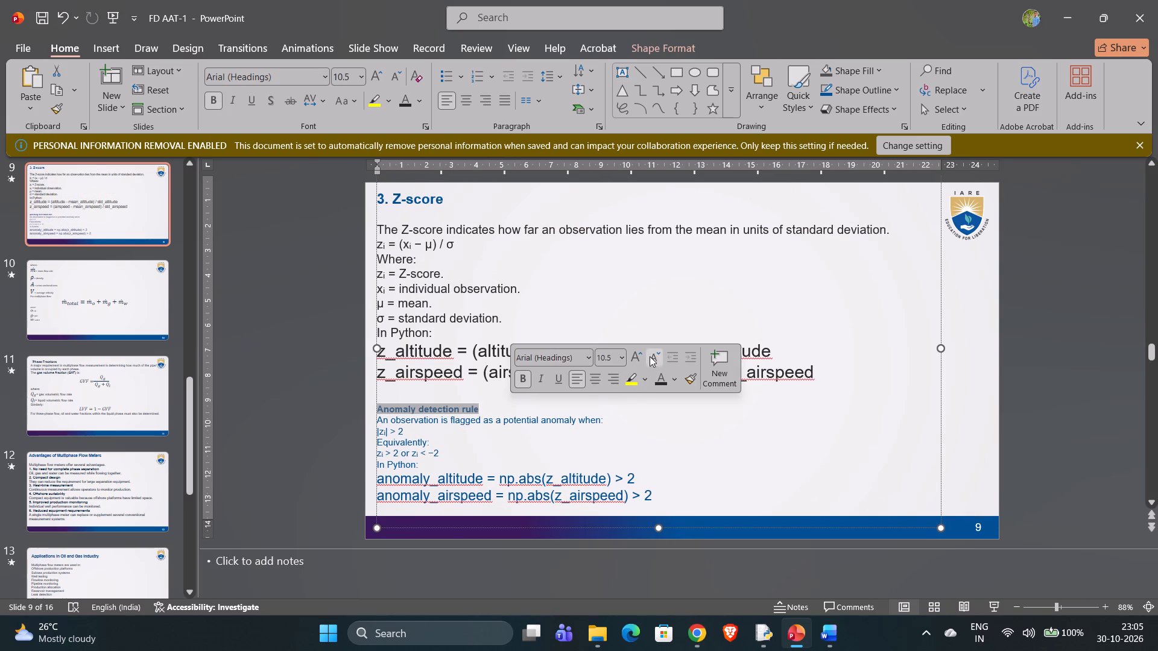
click(639, 357)
triple_click(639, 357)
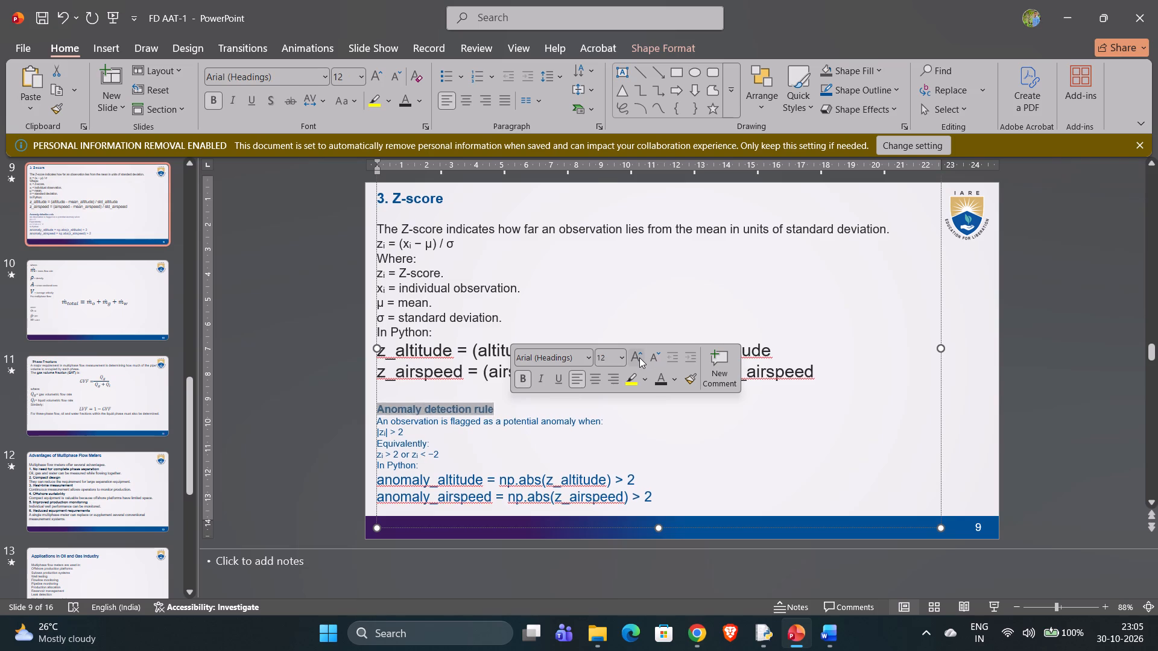
click(639, 357)
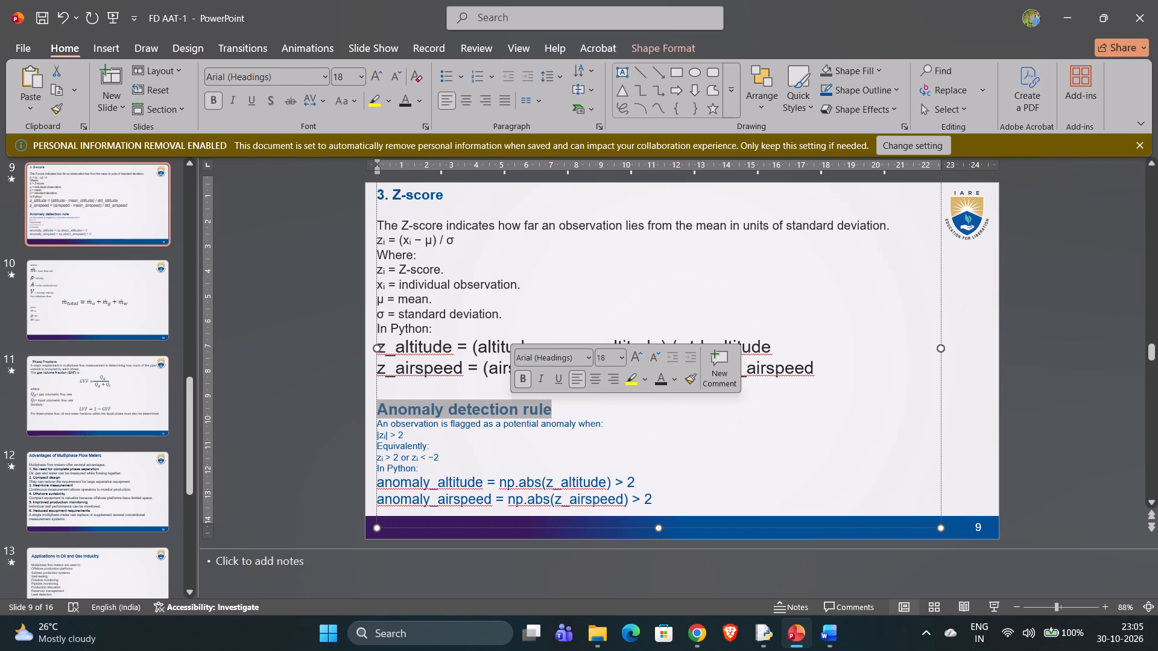
click(675, 436)
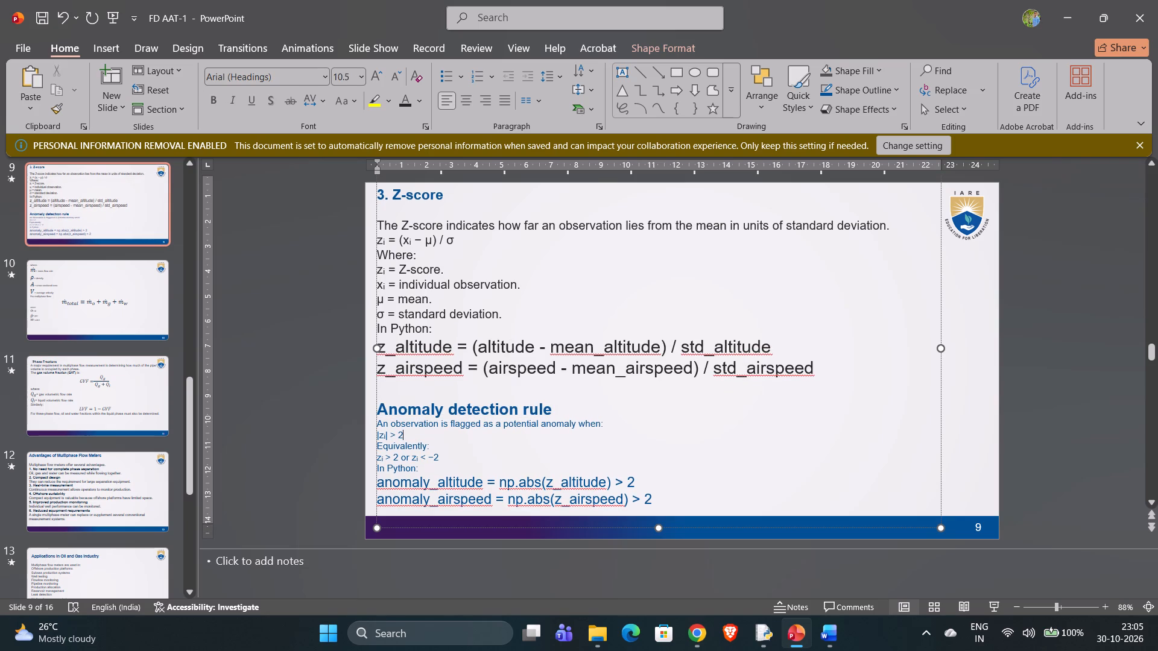
Recolour the text below the Anomaly detection rule heading black, from "An observation is flagged" through the anomaly_airspeed code line.
drag(381, 423, 607, 510)
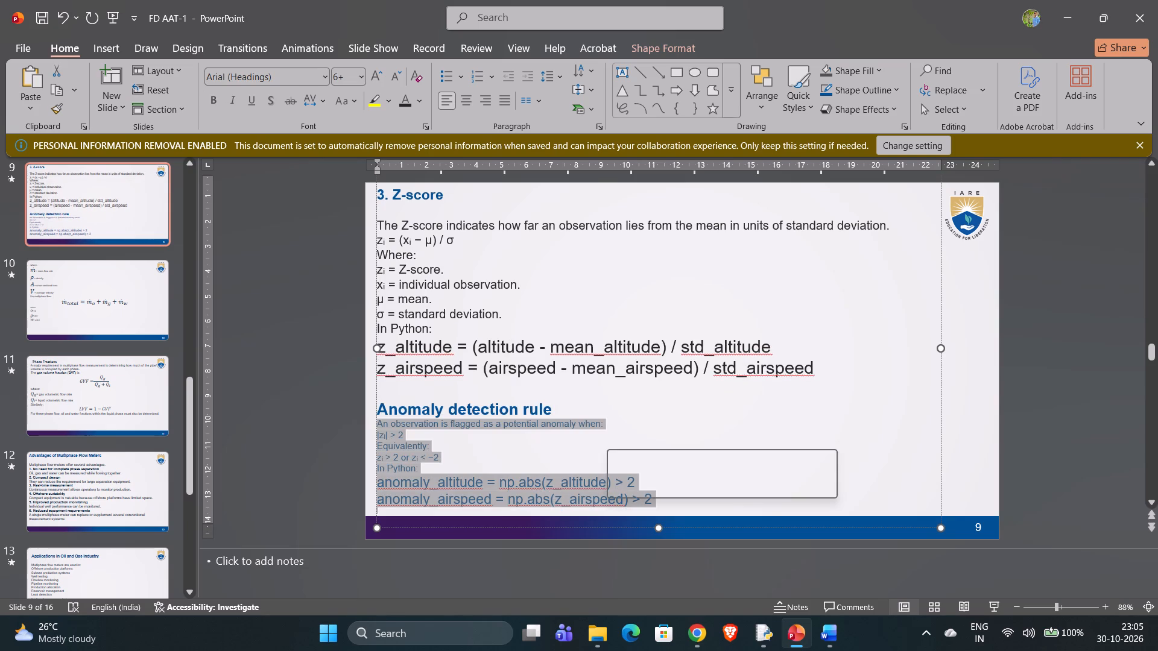
click(755, 484)
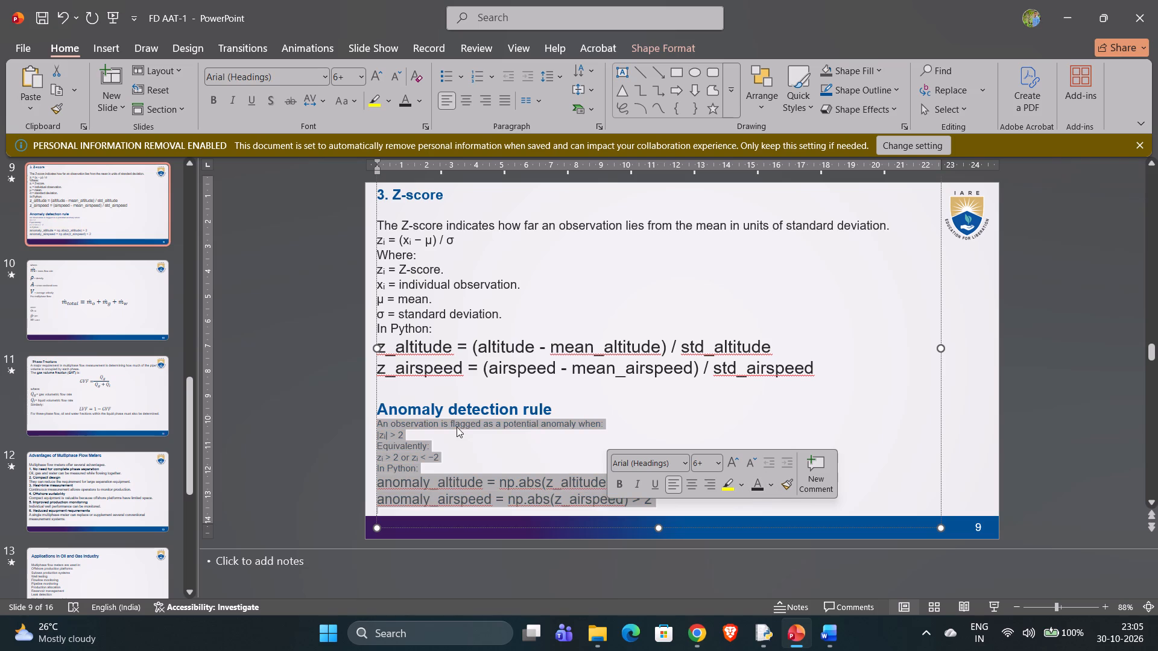
Insert "4." in front of slide 9's Anomaly detection rule heading and deselect the text box.
click(377, 403)
click(379, 405)
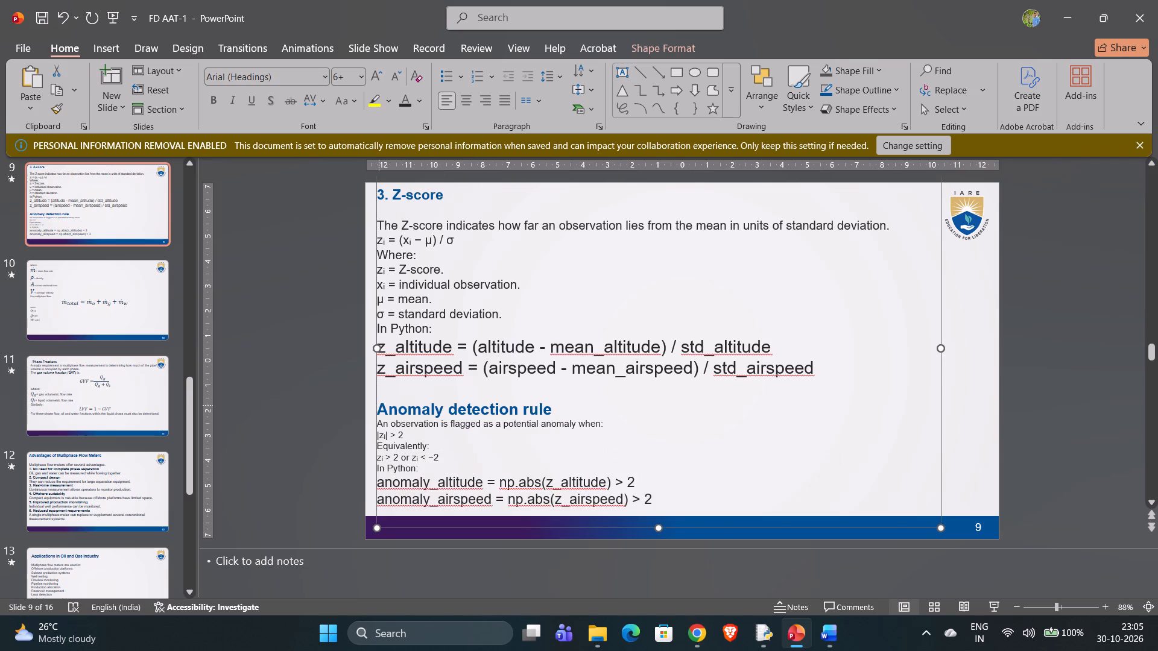
click(378, 410)
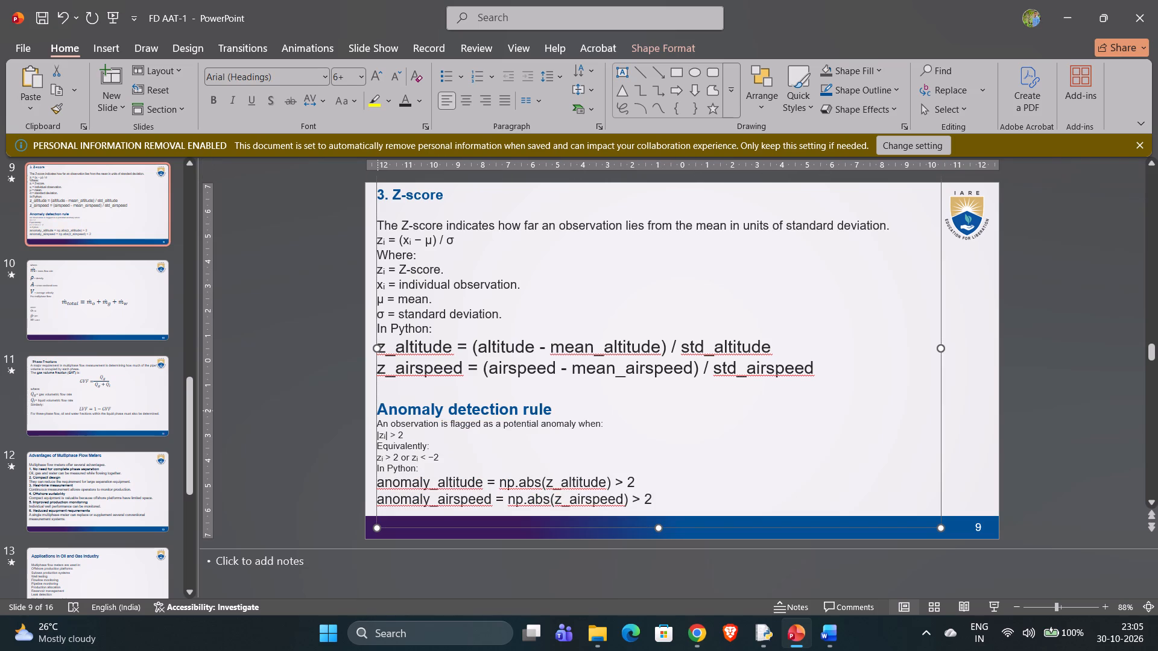
click(381, 410)
key(4)
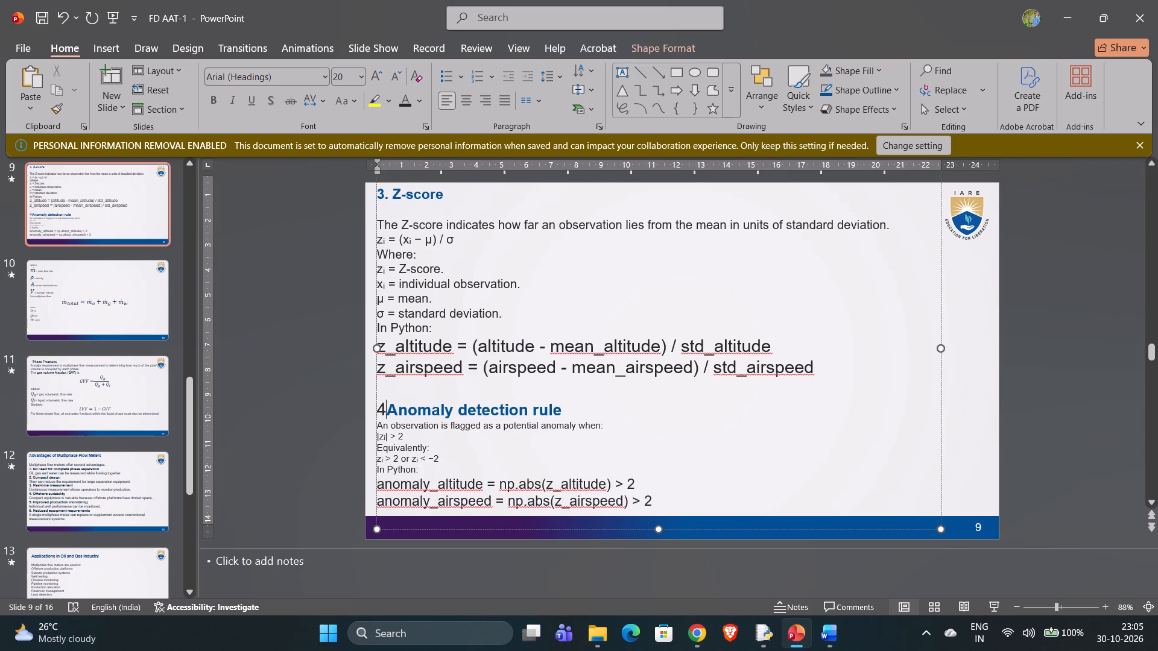
key(period)
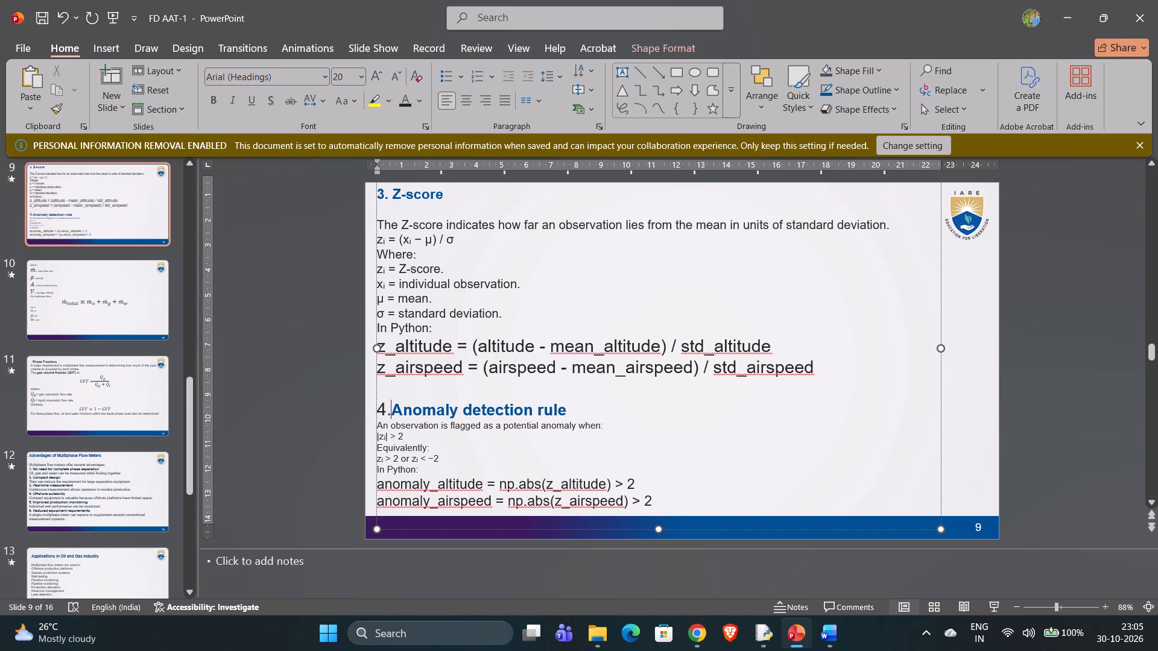
click(271, 403)
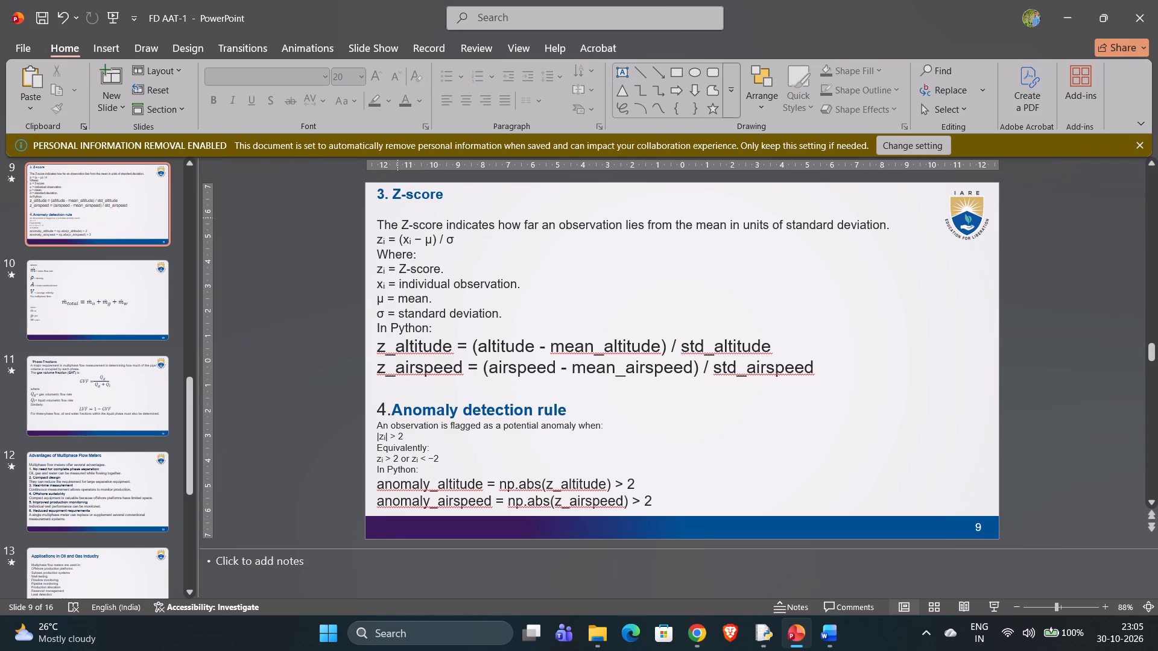
click(115, 506)
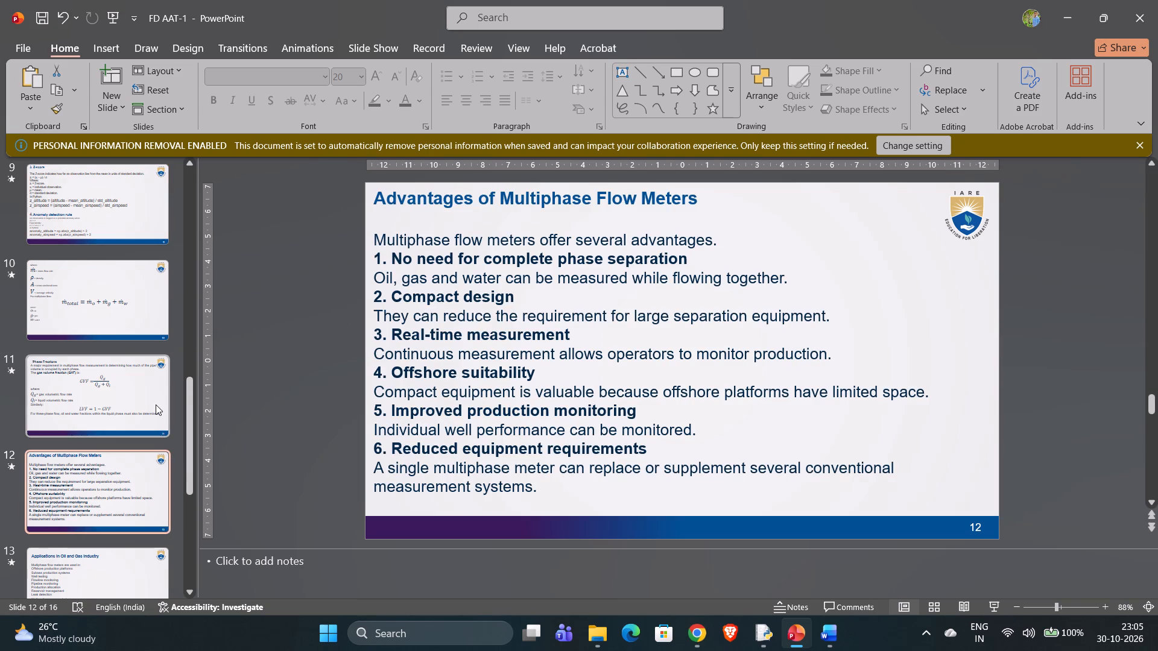
click(156, 404)
click(92, 279)
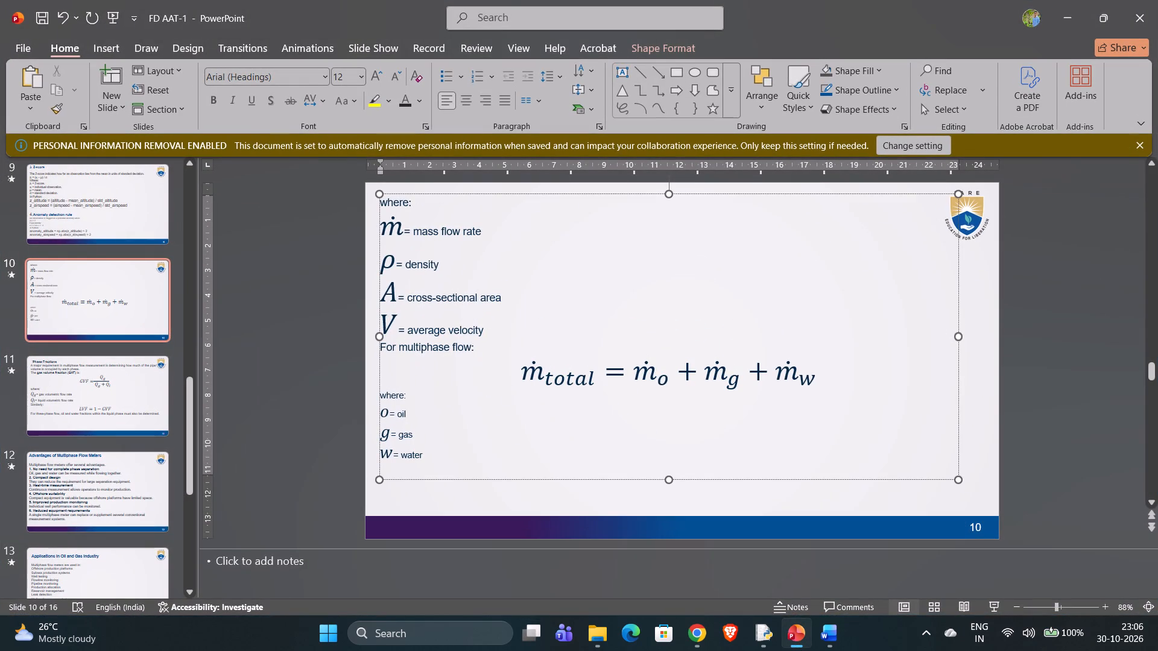
drag(382, 203, 503, 417)
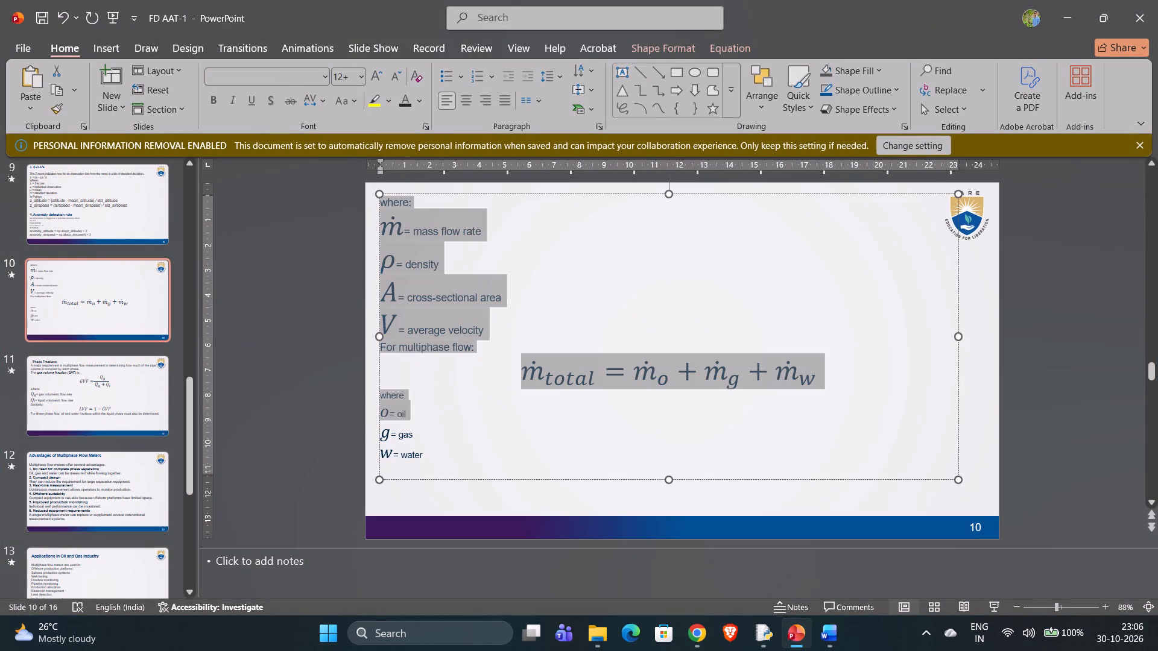
drag(503, 417, 455, 454)
key(BackSpace)
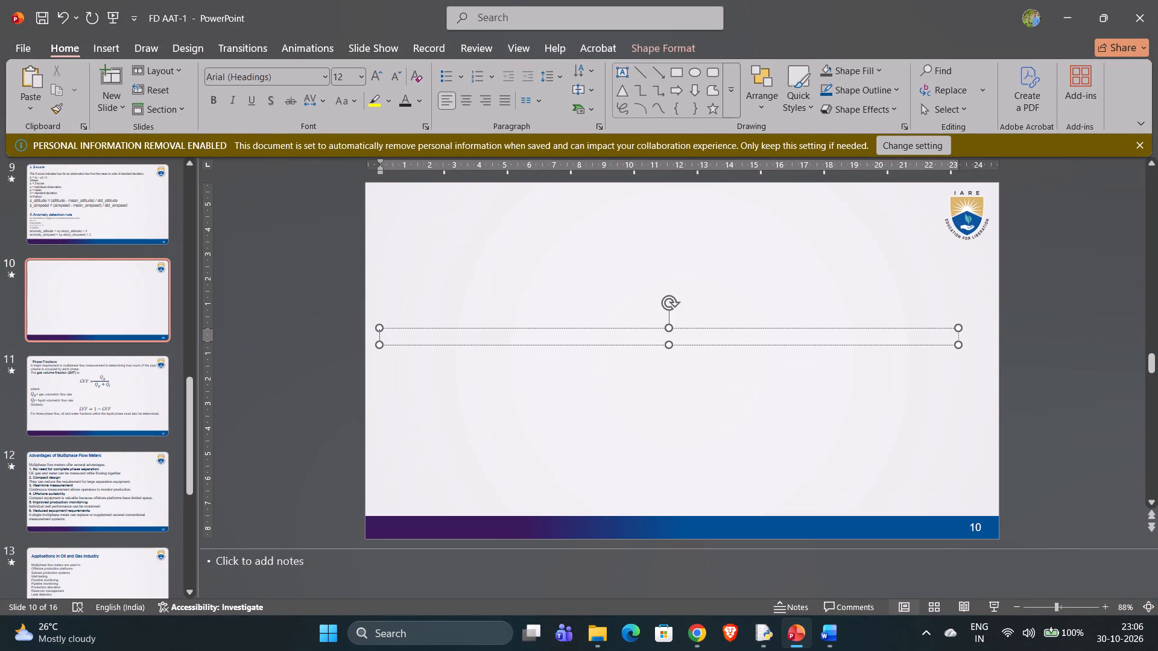
click(419, 333)
key(ctrl+v)
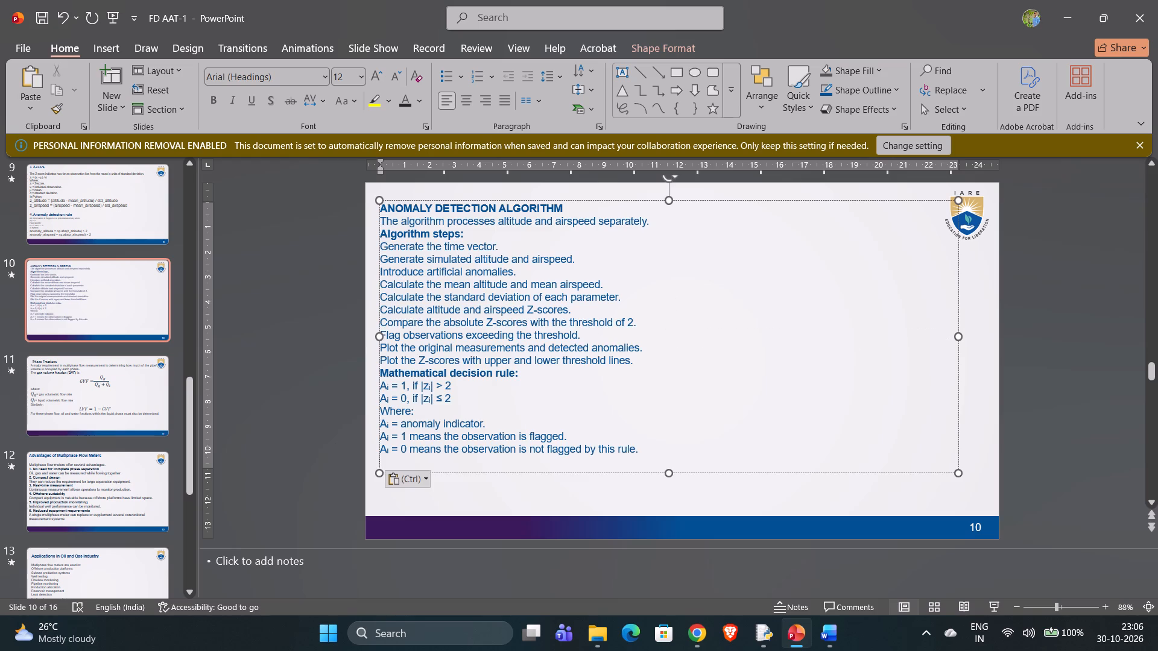
Add a blank line below slide 10's ANOMALY DETECTION ALGORITHM heading and enlarge the heading to 16 pt.
click(581, 205)
key(Return)
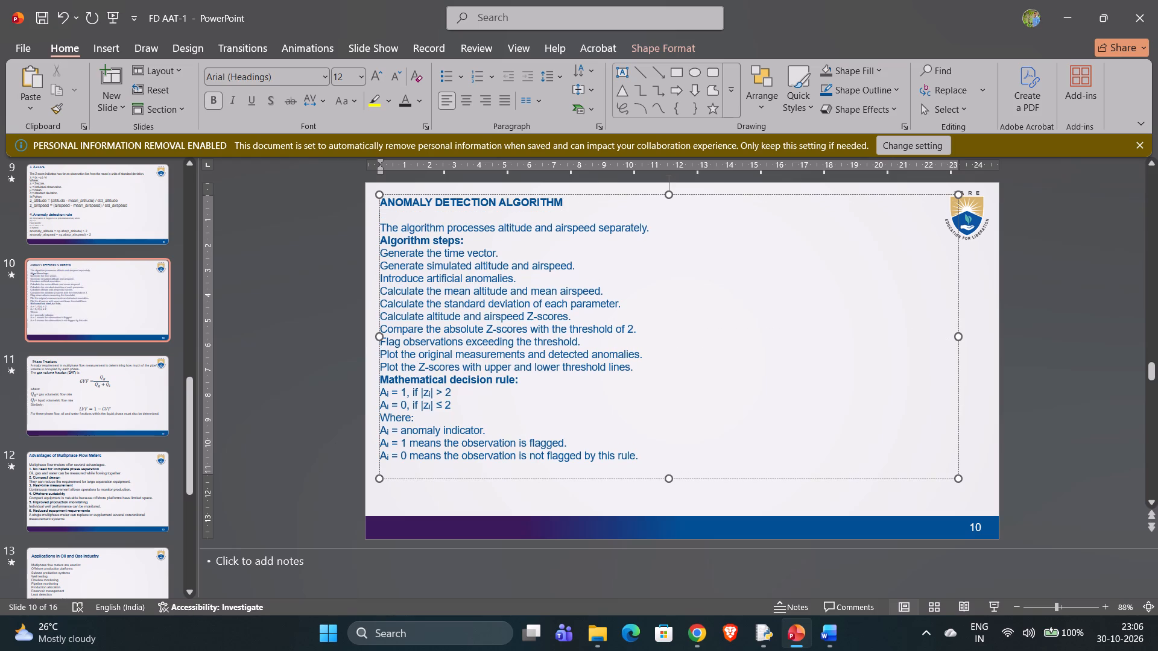
drag(569, 204, 407, 206)
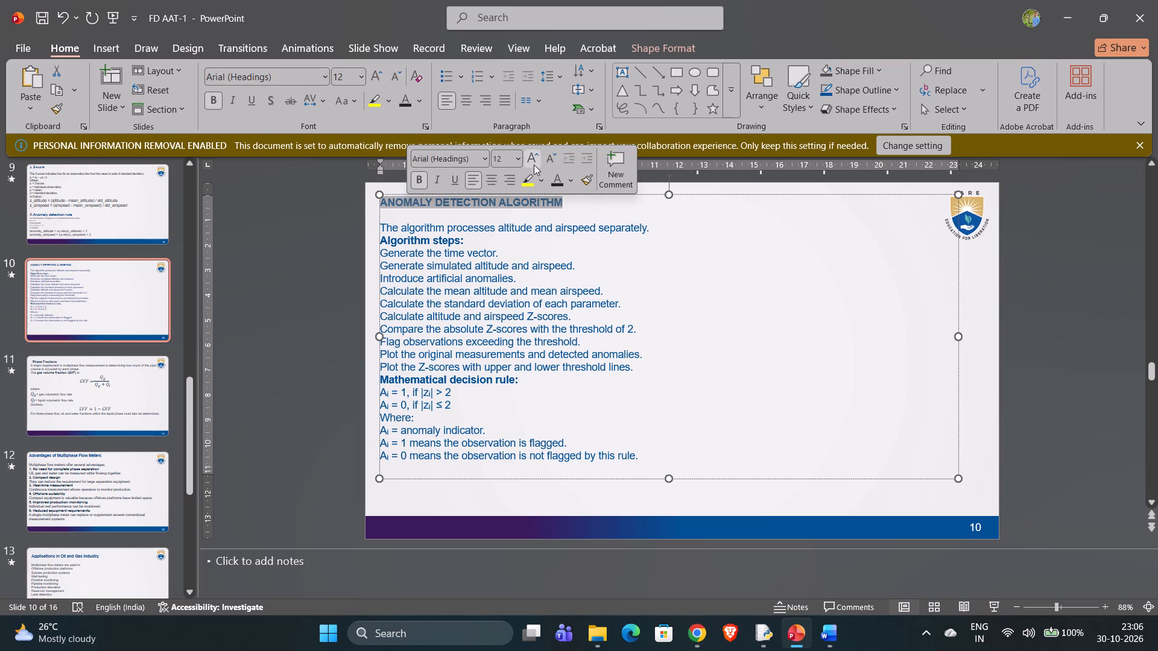
click(533, 159)
click(533, 159)
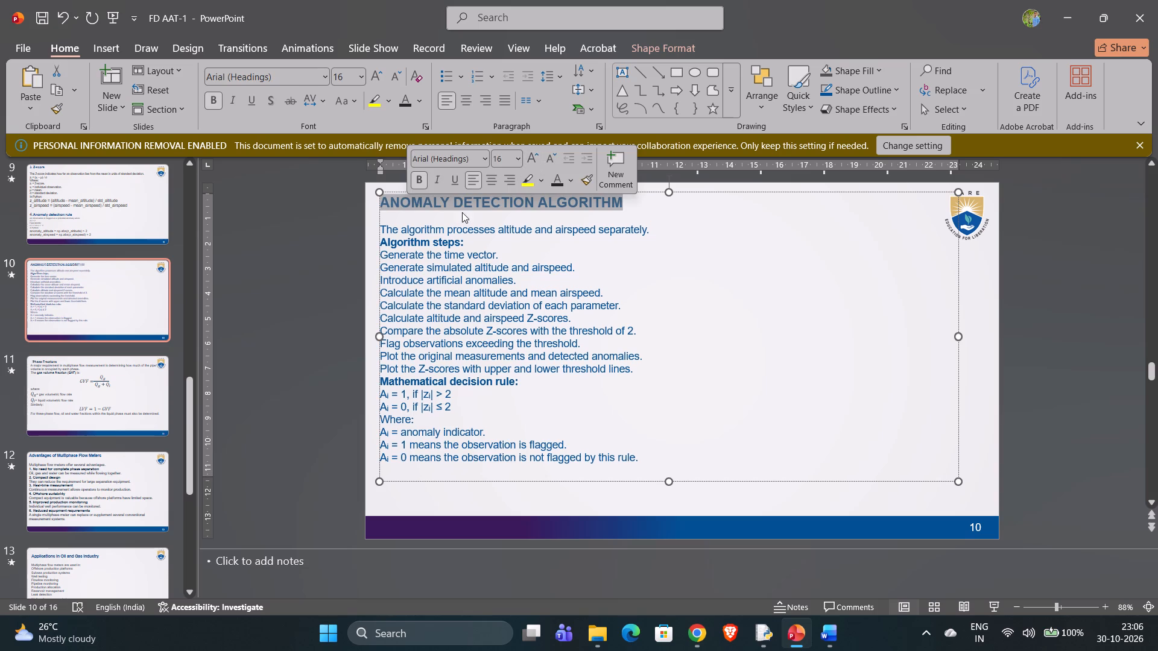
Format all of slide 10's text below the heading, through the Aᵢ = 0 definition, as 14 pt black.
drag(383, 227, 402, 259)
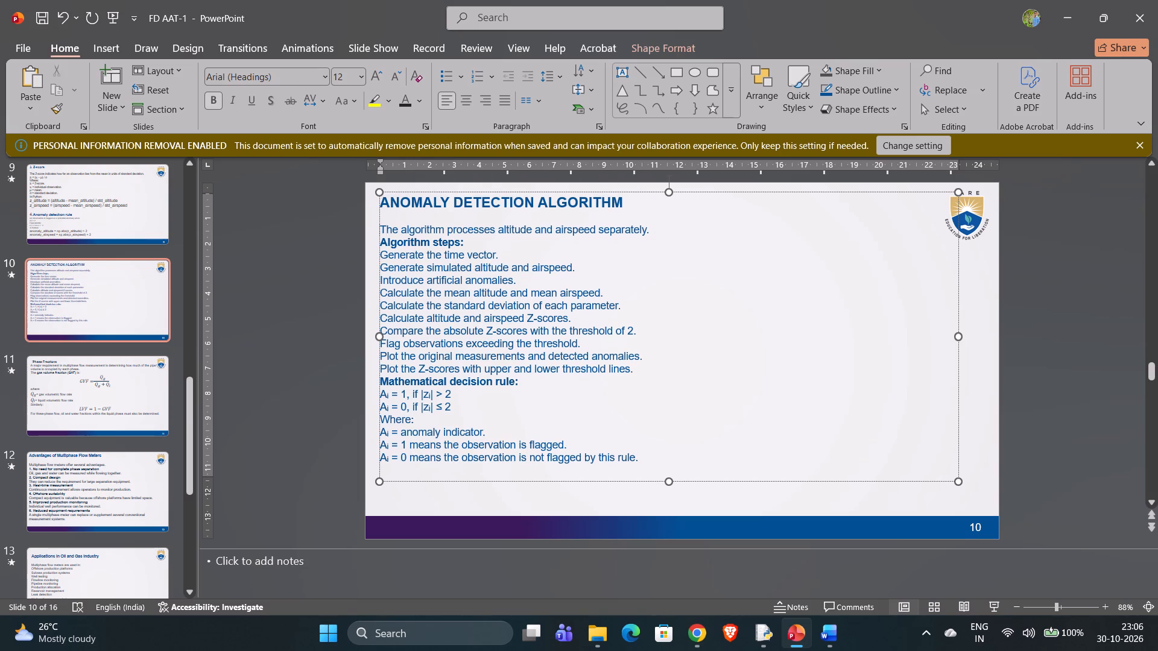
drag(402, 259, 682, 449)
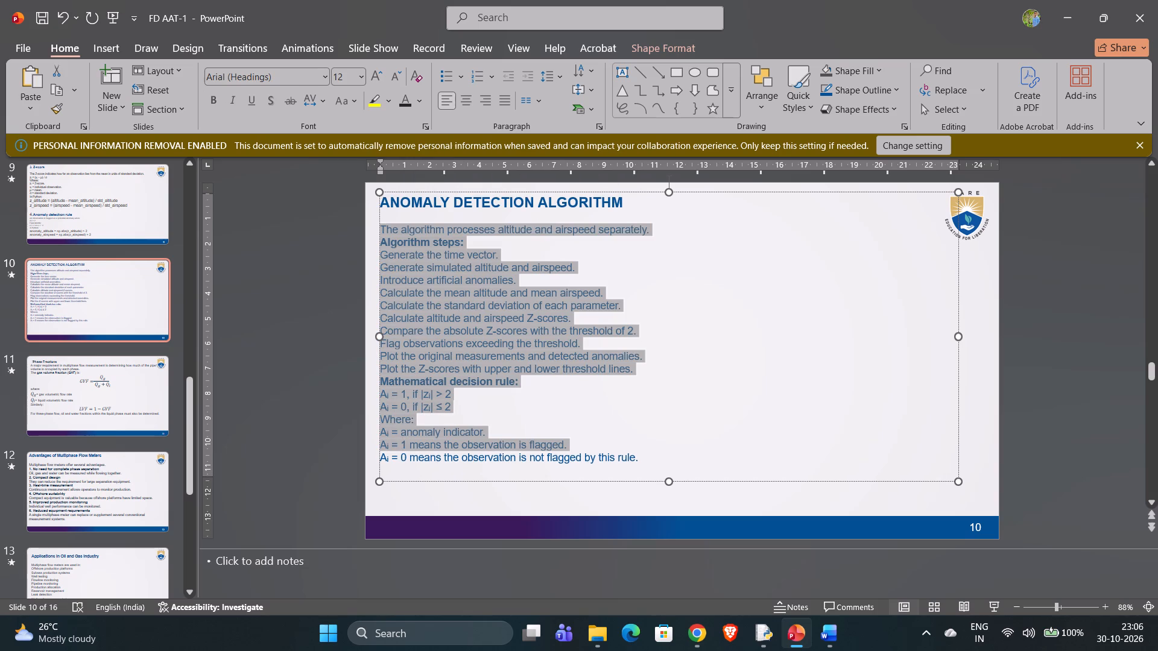
drag(682, 449, 640, 453)
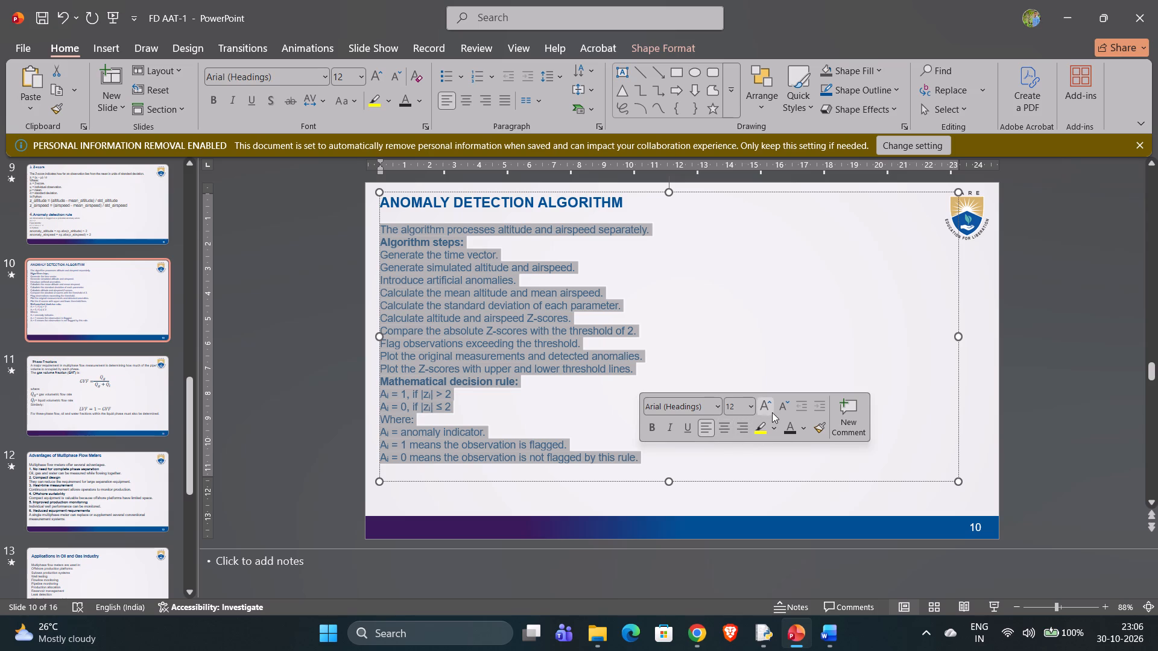
click(756, 410)
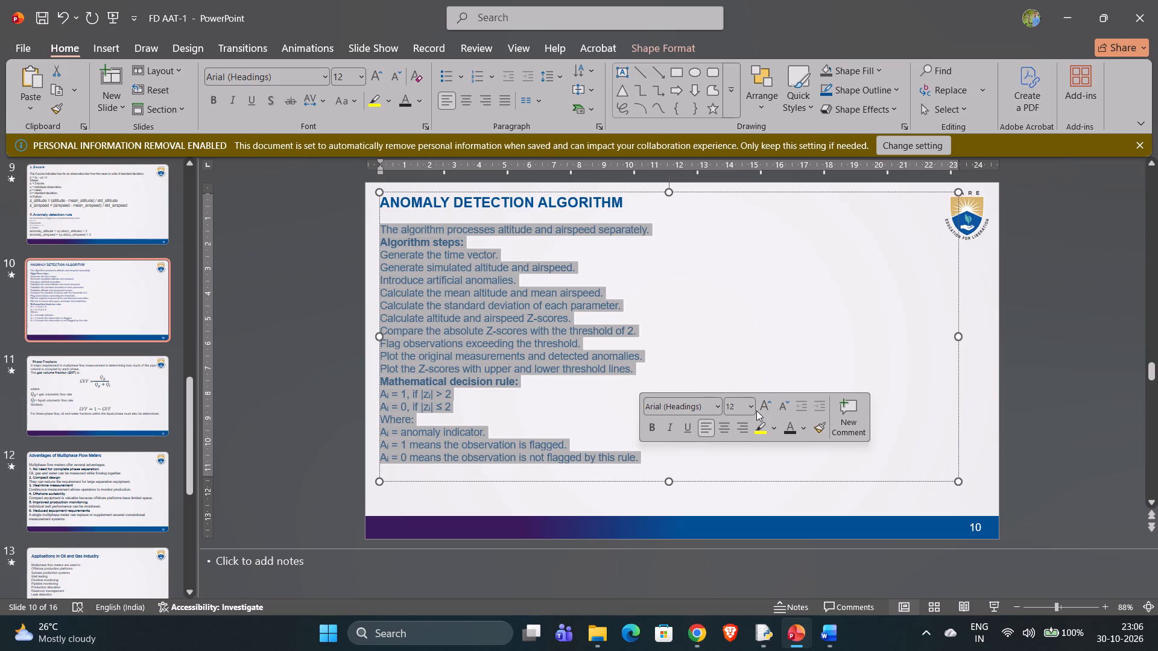
click(766, 406)
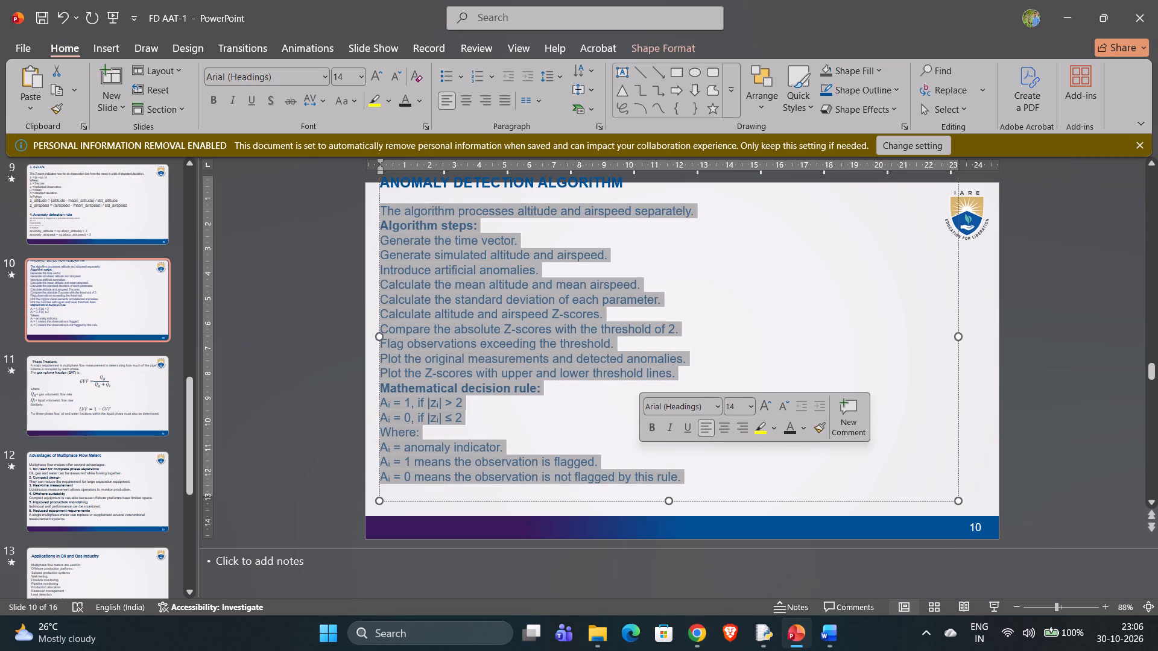
click(791, 427)
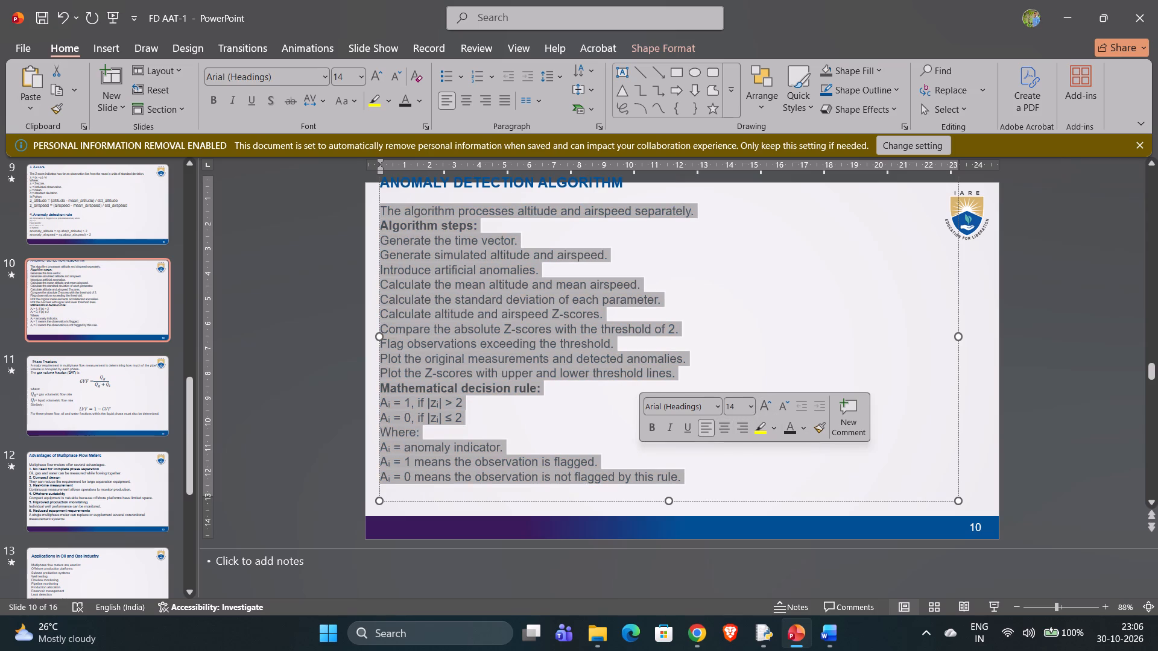
click(733, 284)
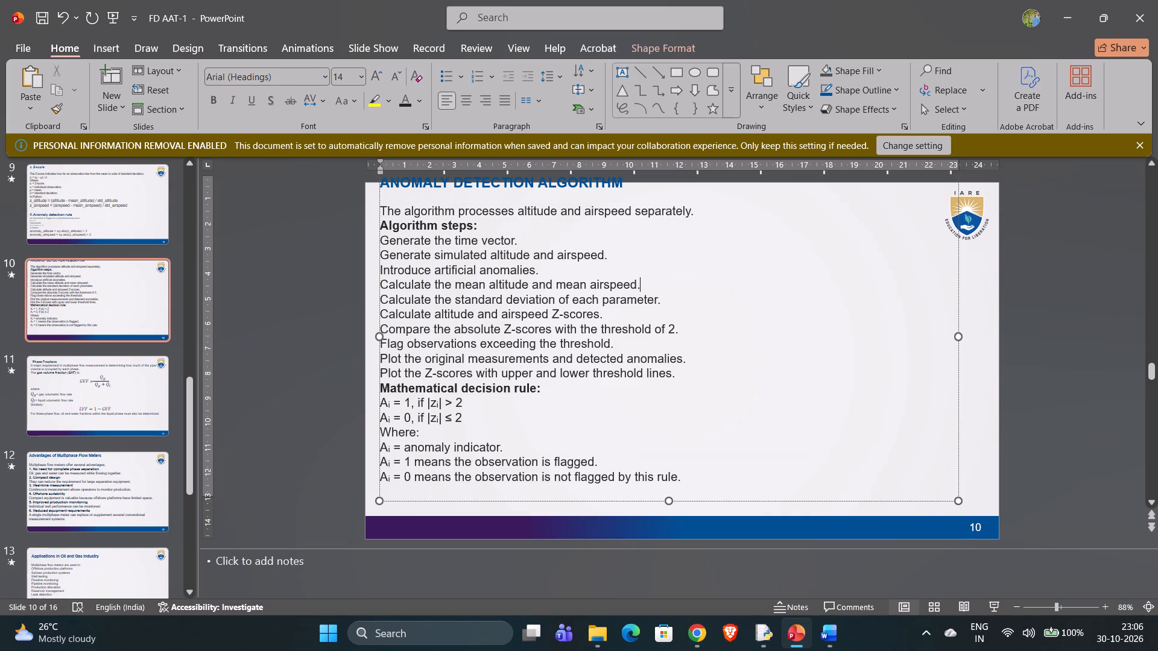
Shift slide 10's text box down so the heading sits within the slide, and insert a blank line above "Mathematical decision rule:".
drag(381, 235, 379, 251)
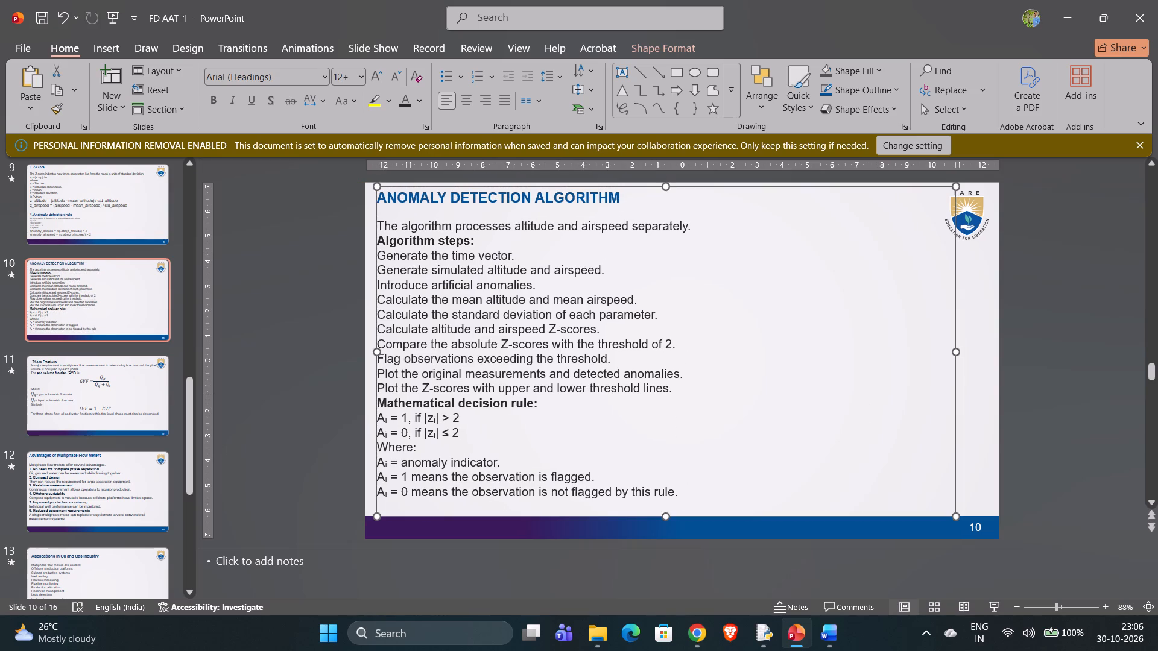
click(679, 396)
click(678, 393)
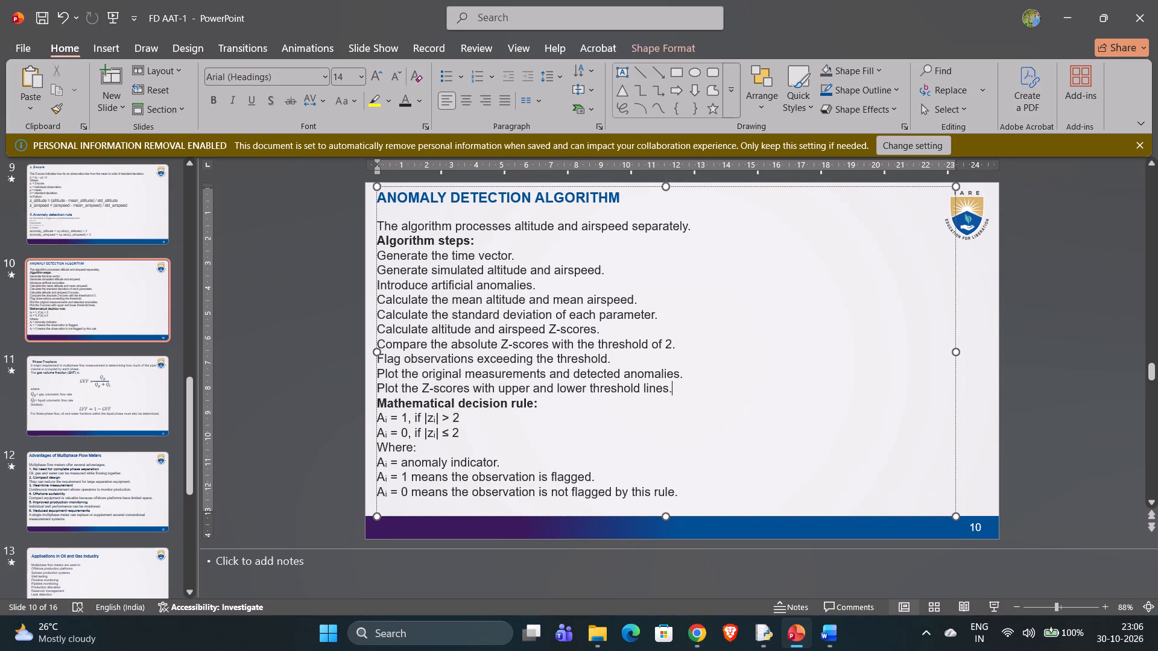
key(Return)
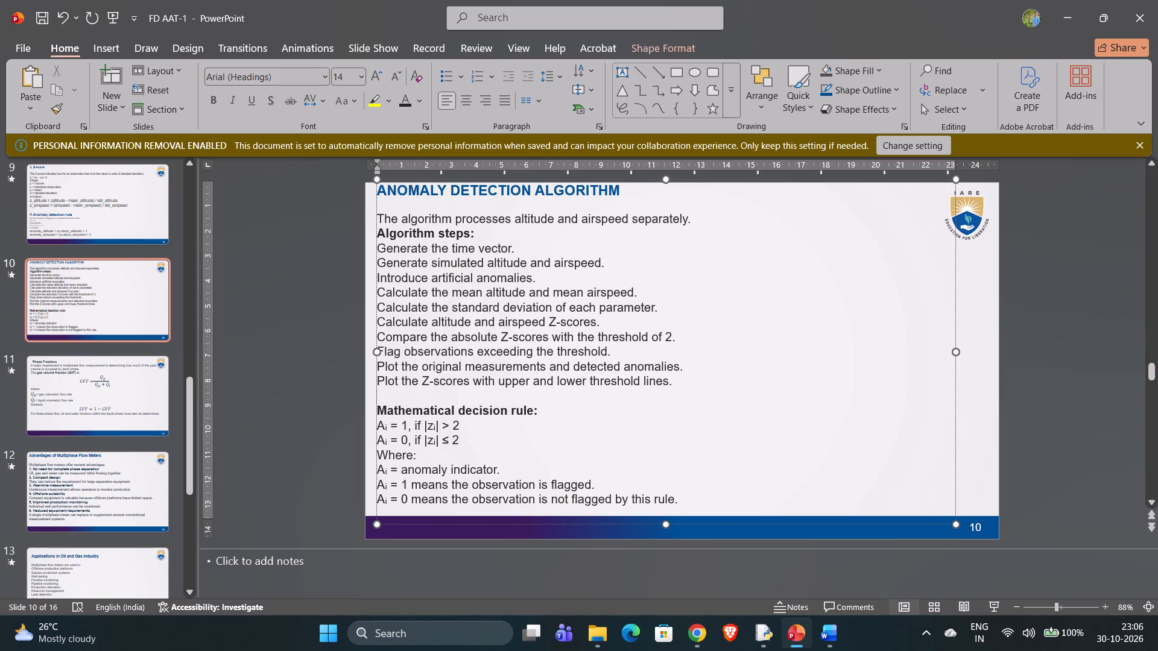
drag(375, 300, 375, 309)
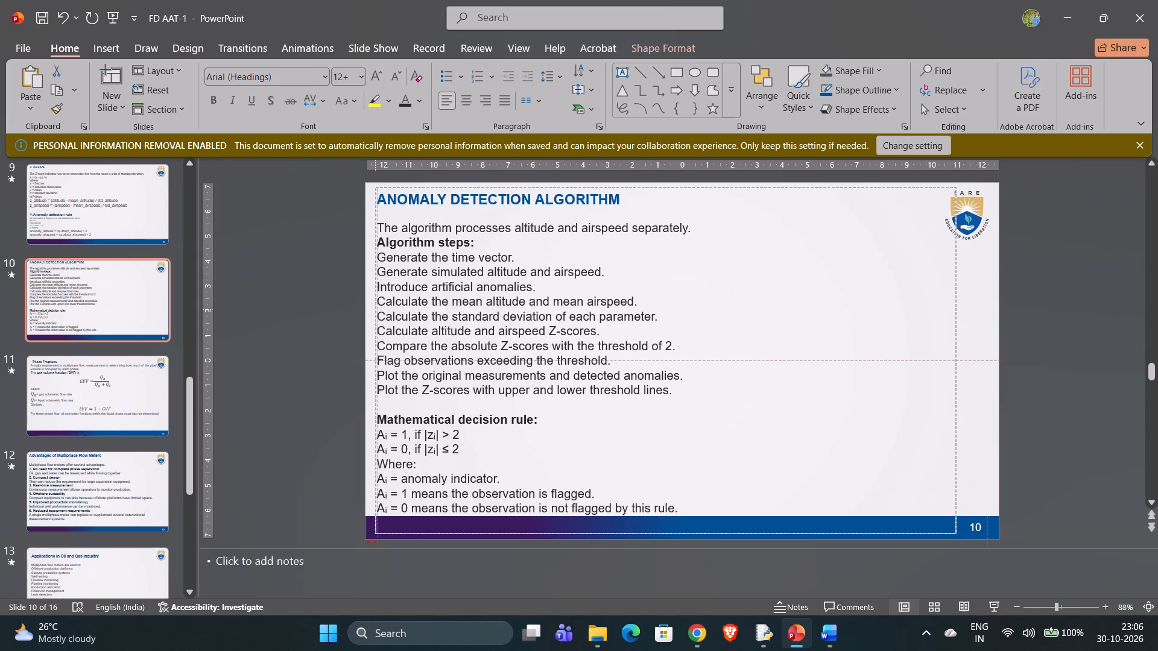
drag(375, 309, 375, 310)
click(308, 300)
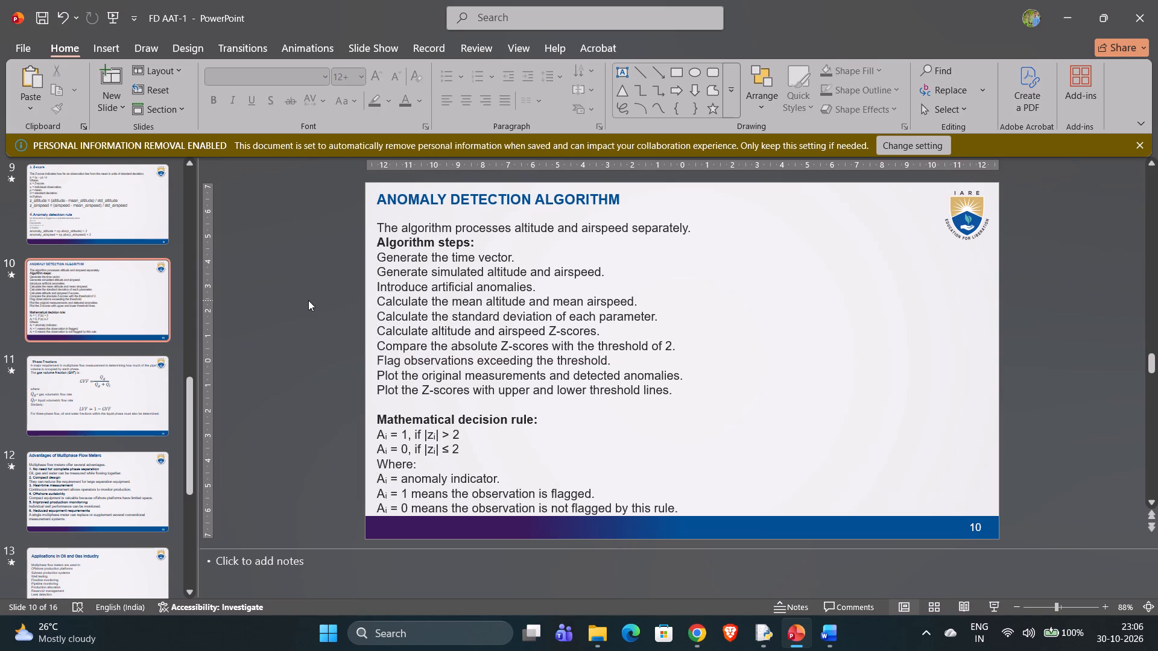
Open slide 11 with the Phase Fractions content, checking back on slide 10's algorithm text.
click(96, 395)
click(352, 357)
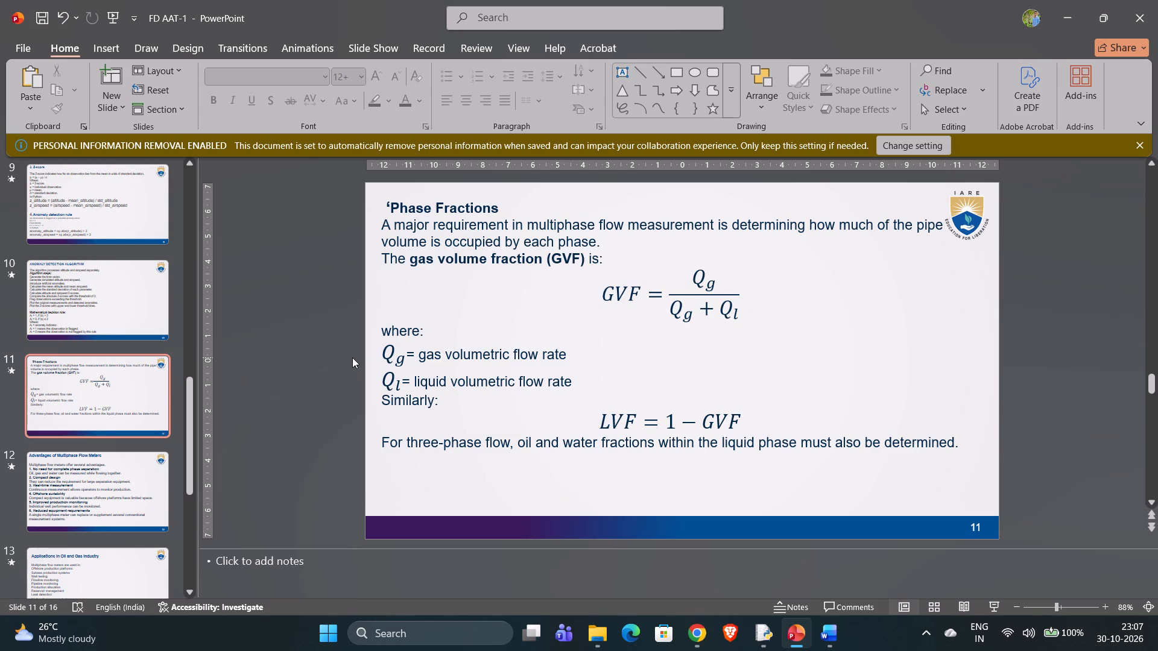
click(493, 340)
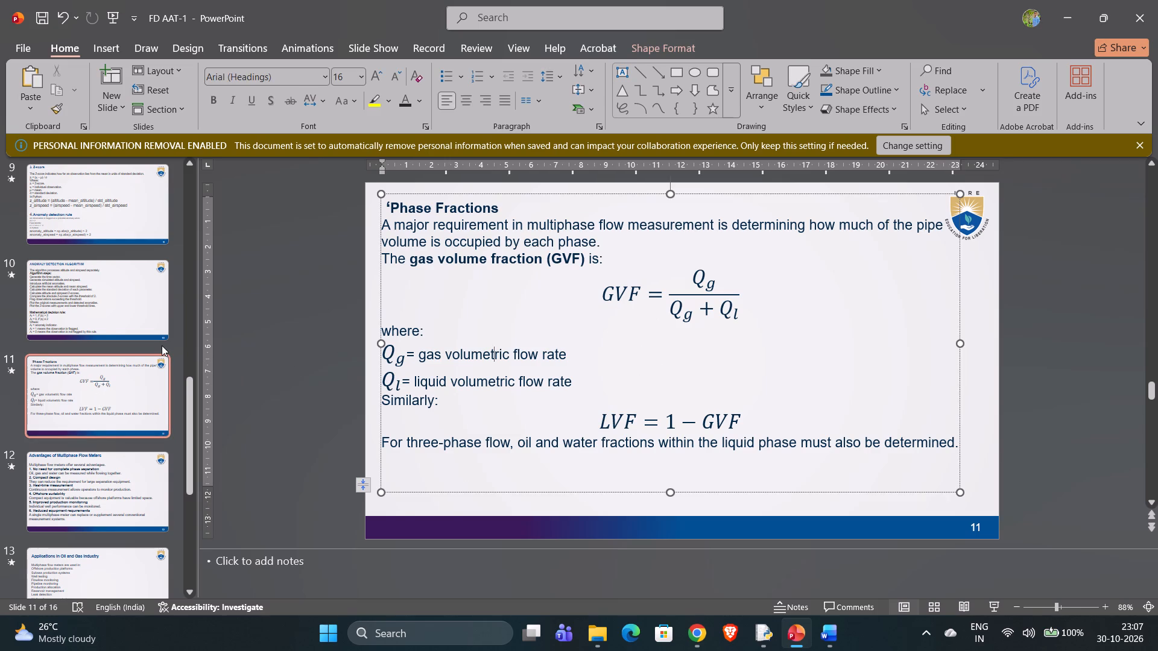
click(162, 345)
click(124, 302)
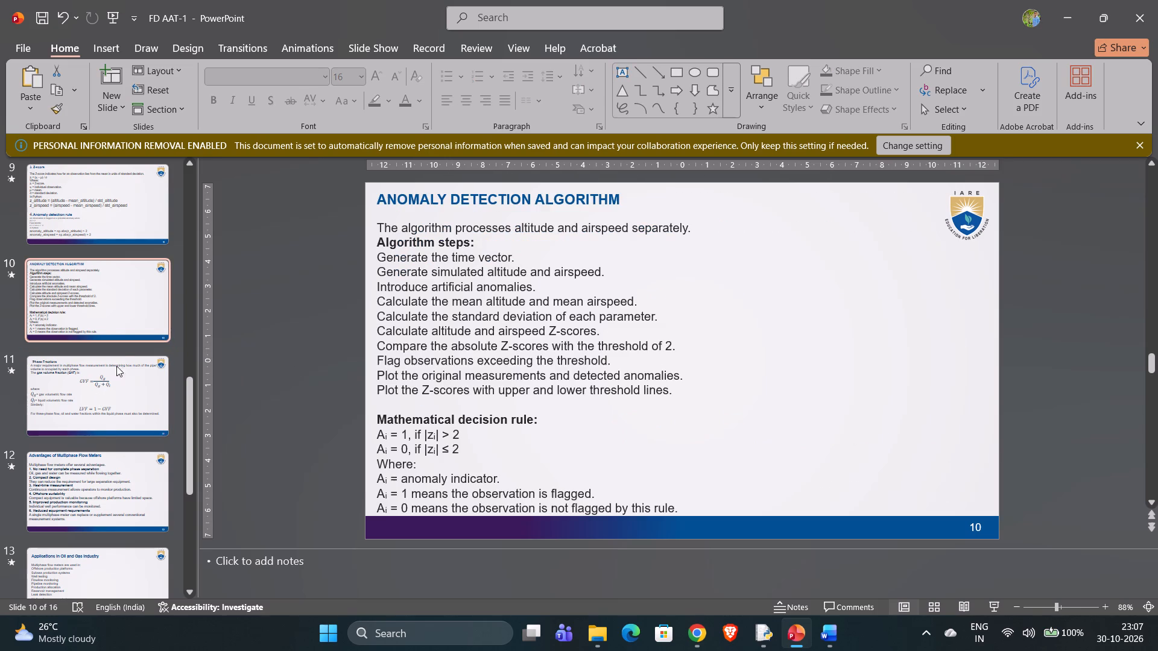
click(114, 373)
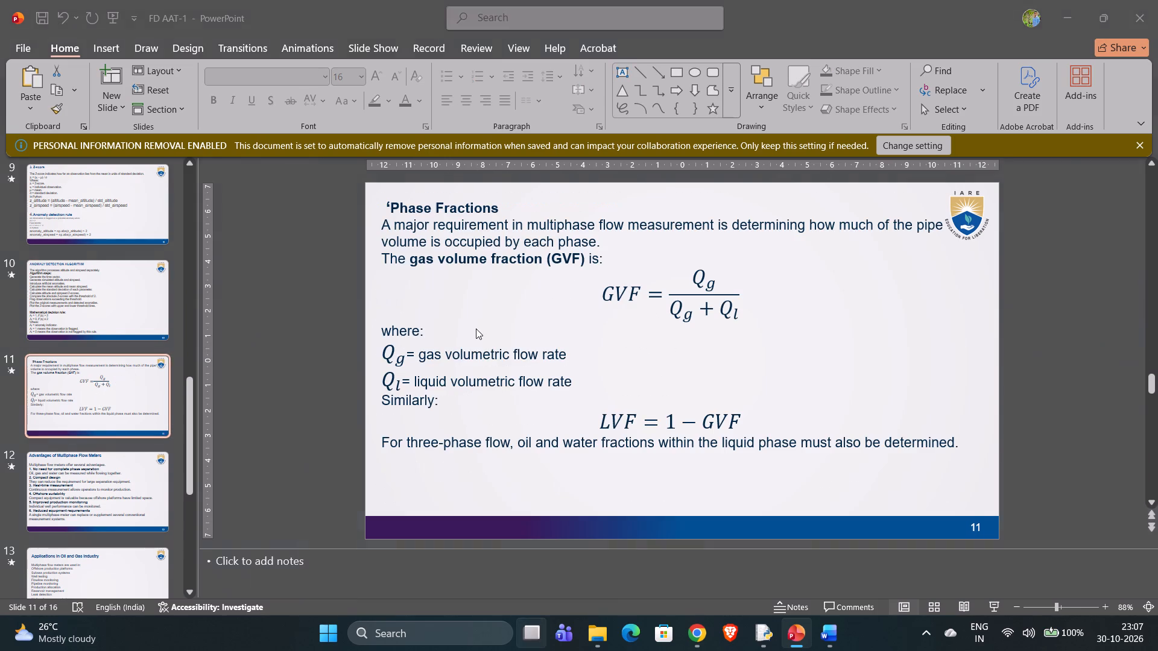
Switch to the ChatGPT report in Chrome and look through its presentation versions for the Slide 13 Graph 1, Aircraft Altitude vs Time, content.
click(670, 167)
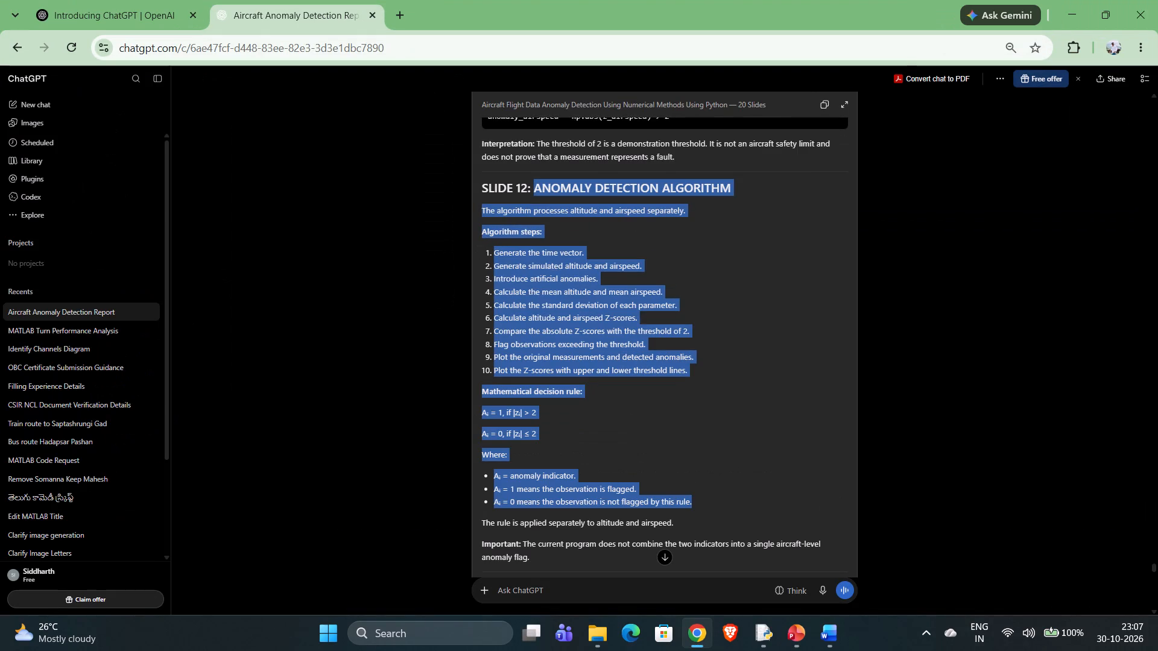
click(734, 322)
scroll(734, 322, down, 8)
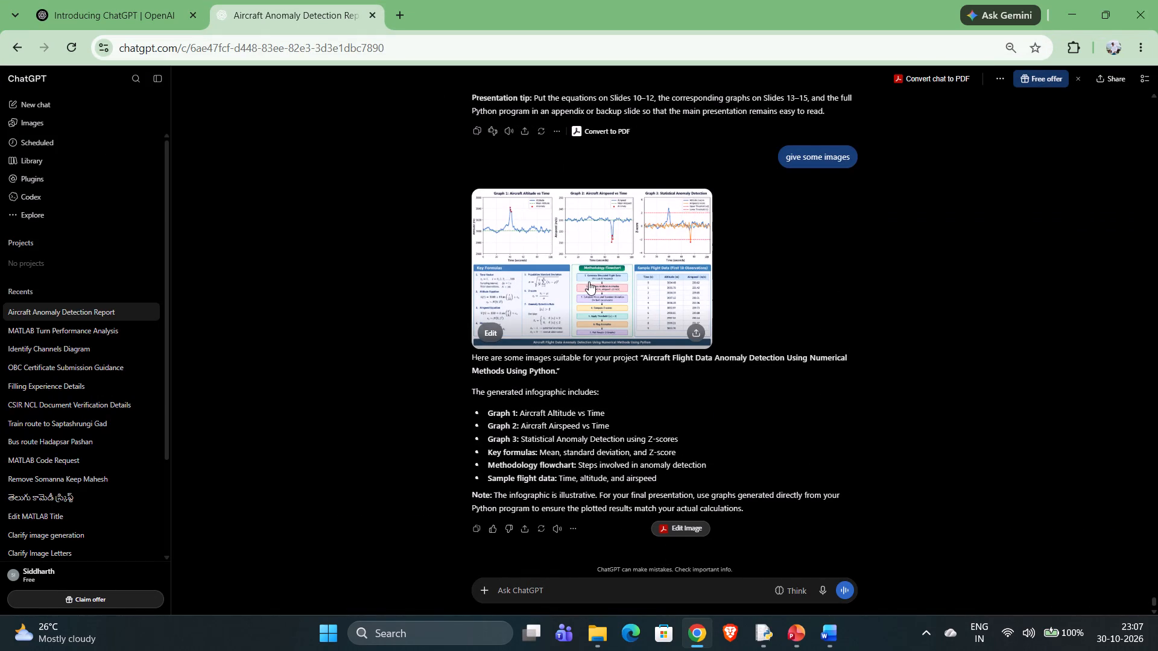
scroll(375, 265, up, 2)
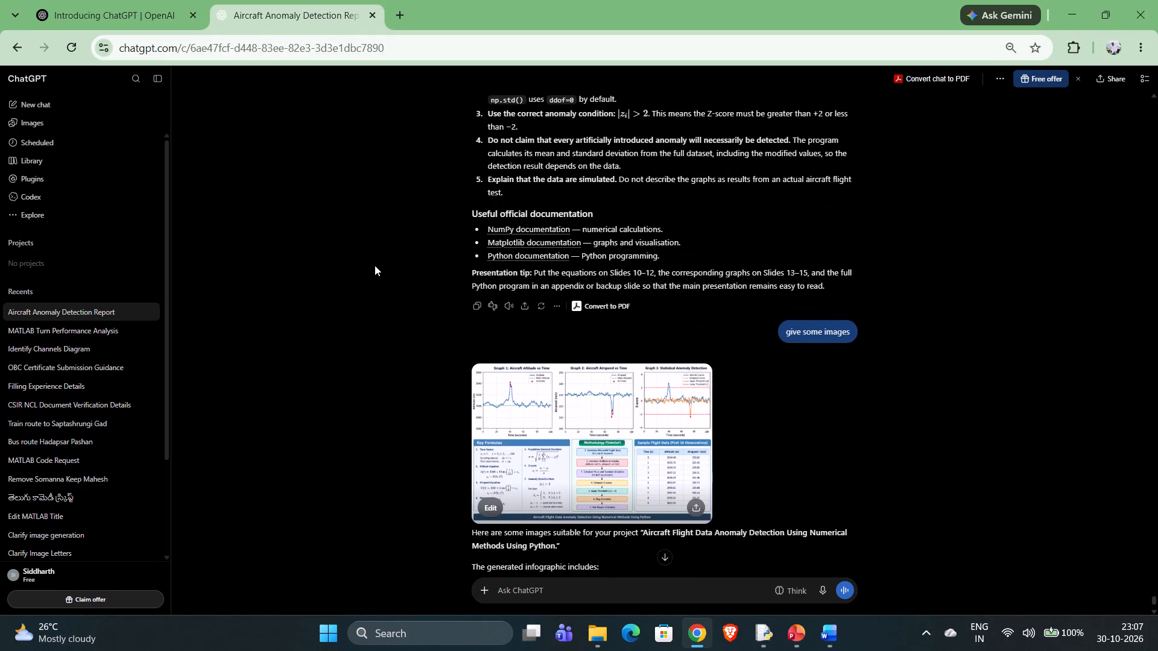
scroll(375, 265, up, 7)
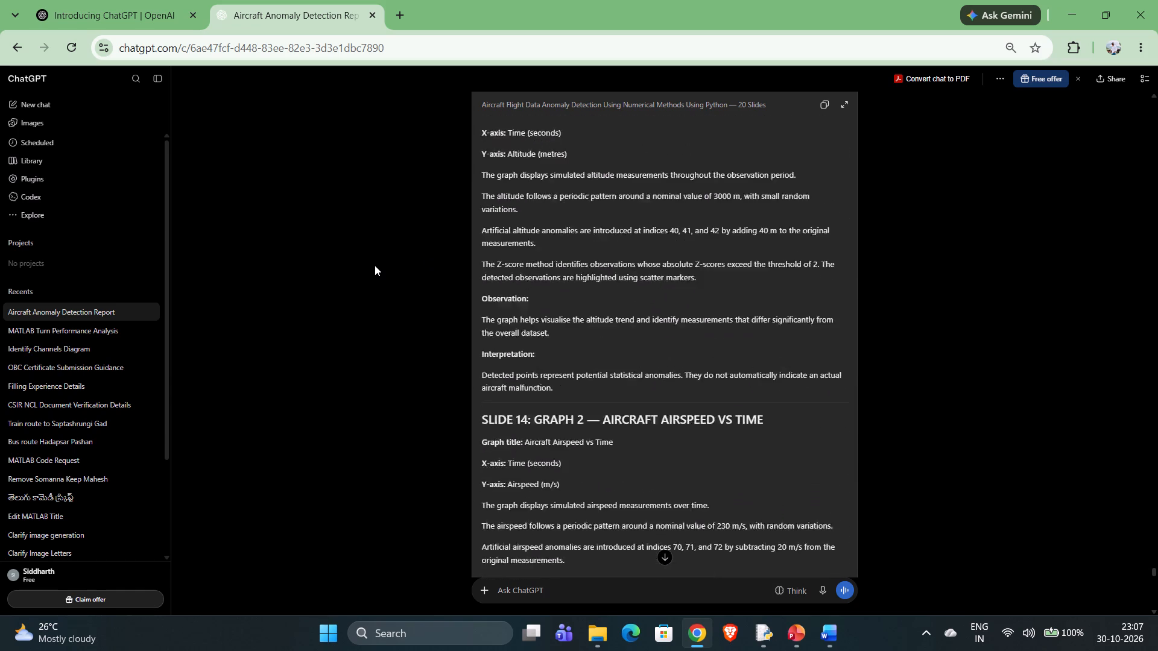
scroll(375, 265, up, 8)
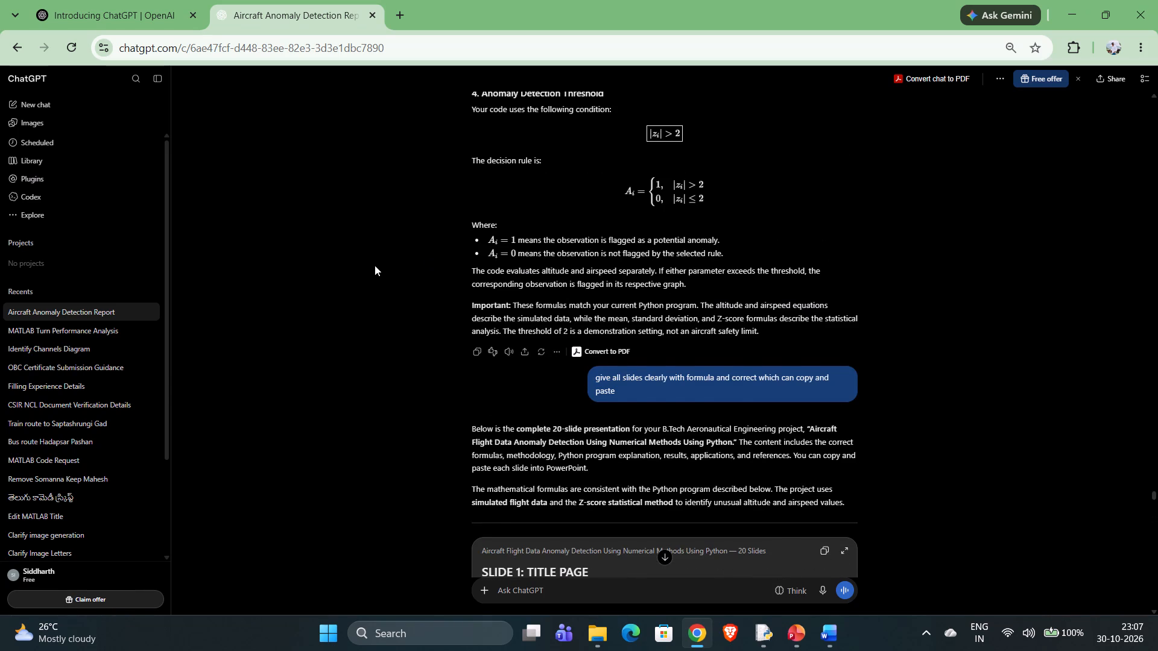
scroll(375, 265, up, 3)
scroll(540, 333, up, 1)
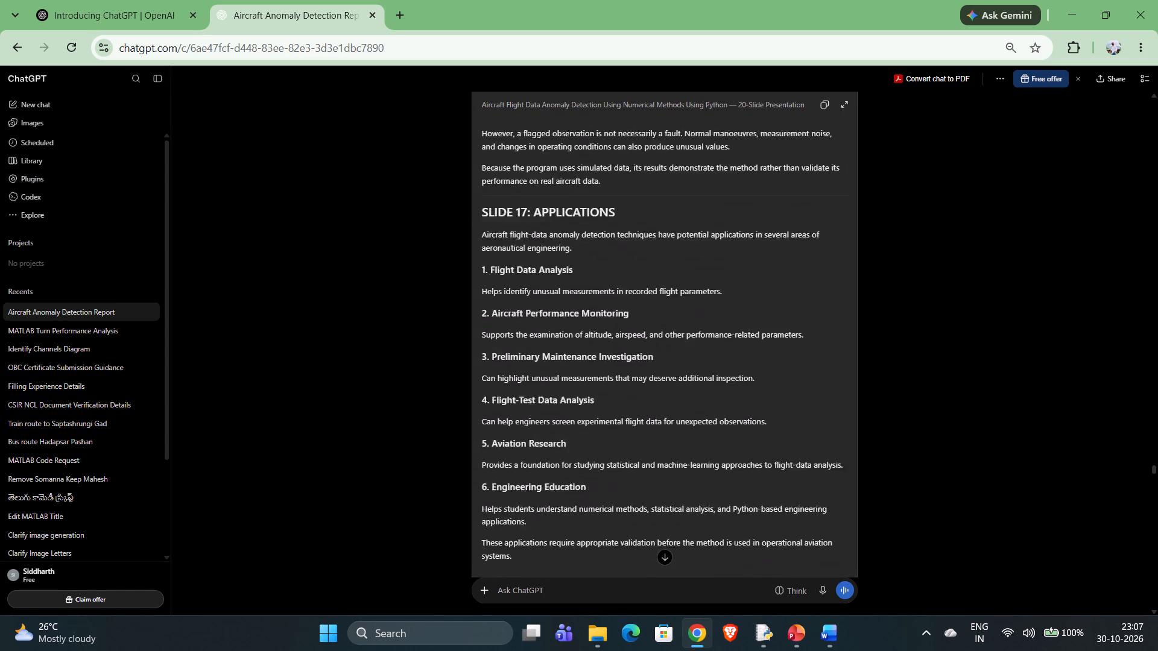
scroll(540, 333, up, 4)
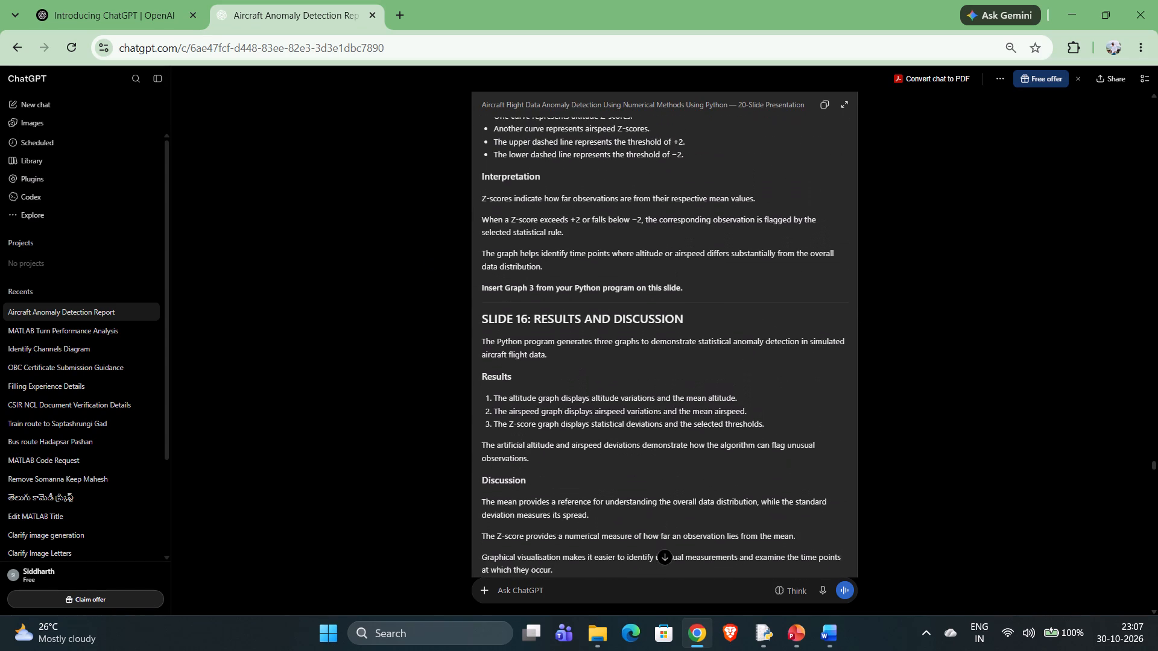
scroll(540, 333, up, 7)
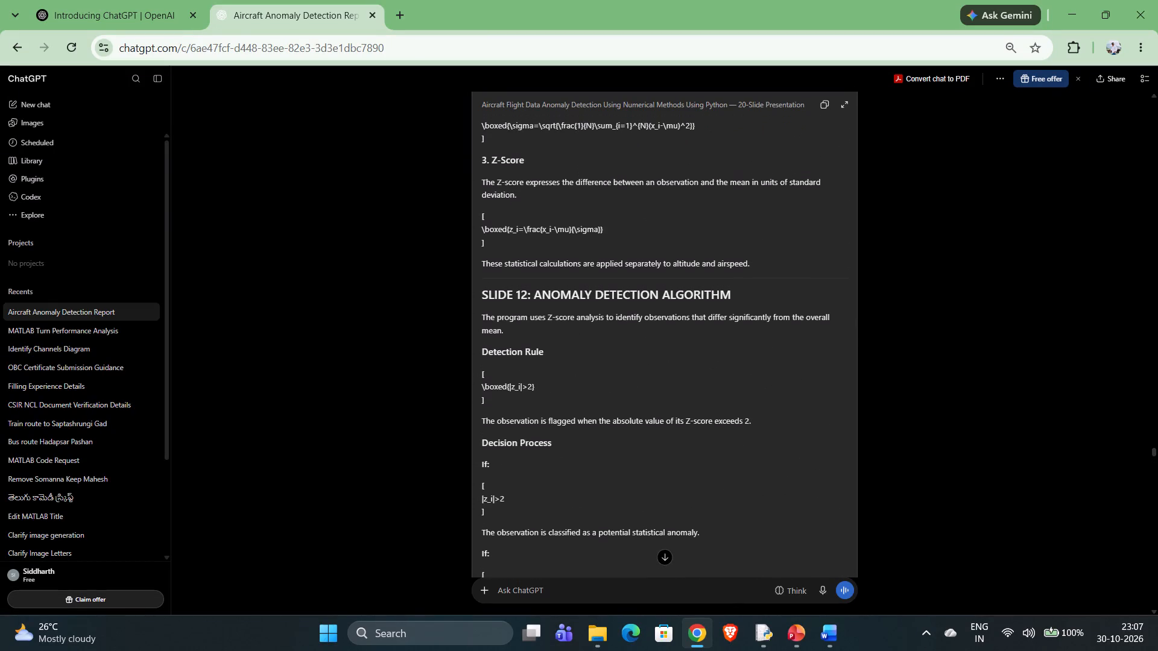
scroll(540, 333, down, 5)
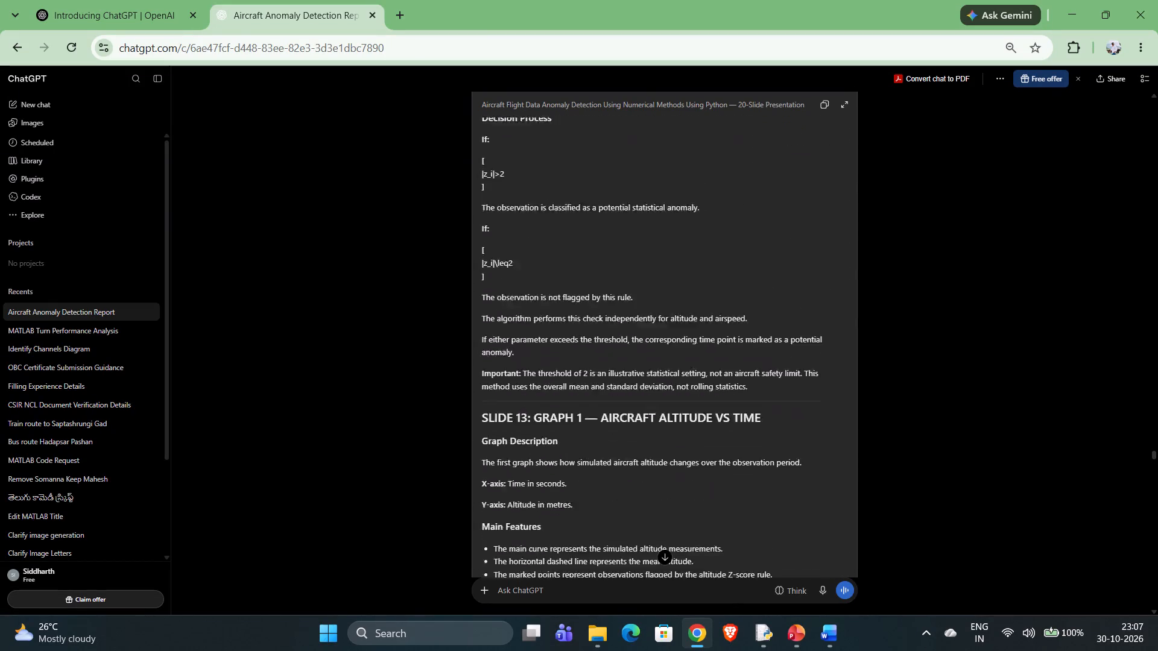
scroll(540, 333, down, 2)
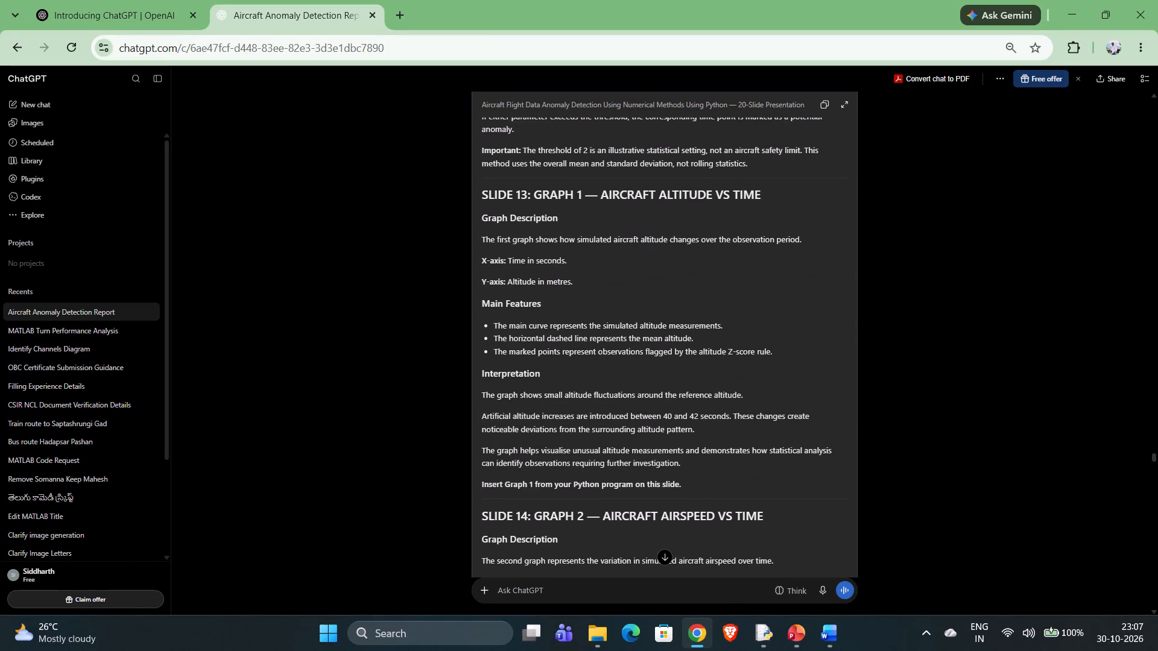
Replace all of slide 11's Phase Fractions content with the heading AIRCRAFT ALTITUDE VS TIME, copied from Slide 13 in the ChatGPT report.
drag(604, 191, 776, 188)
key(ctrl+c)
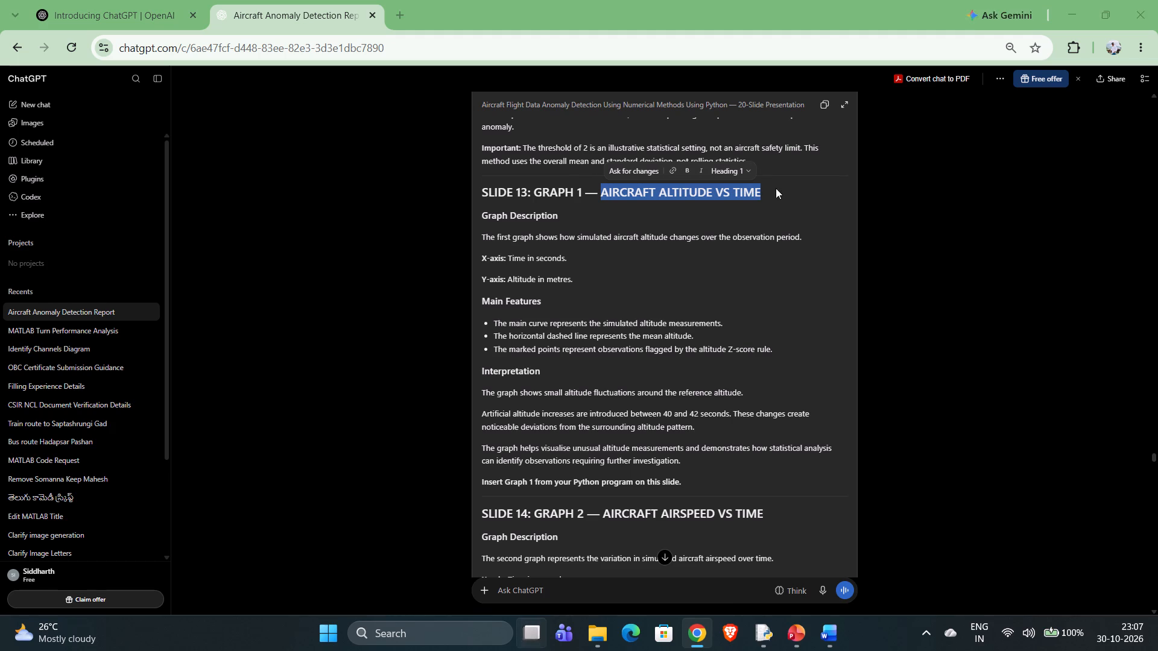
click(601, 152)
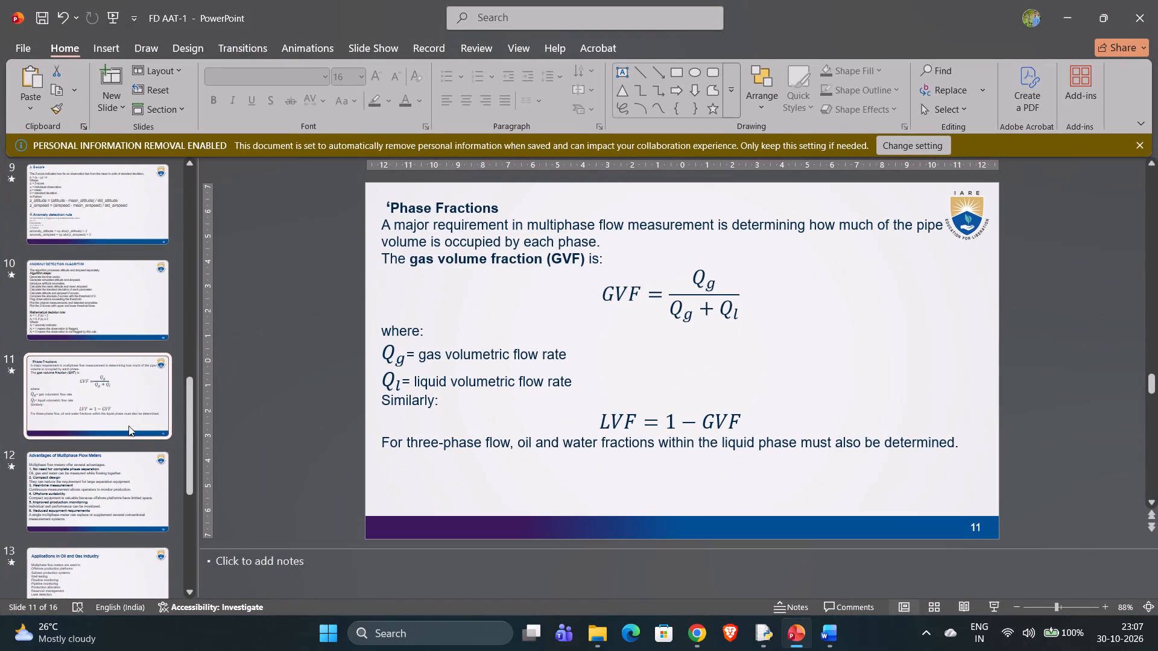
click(119, 483)
click(543, 344)
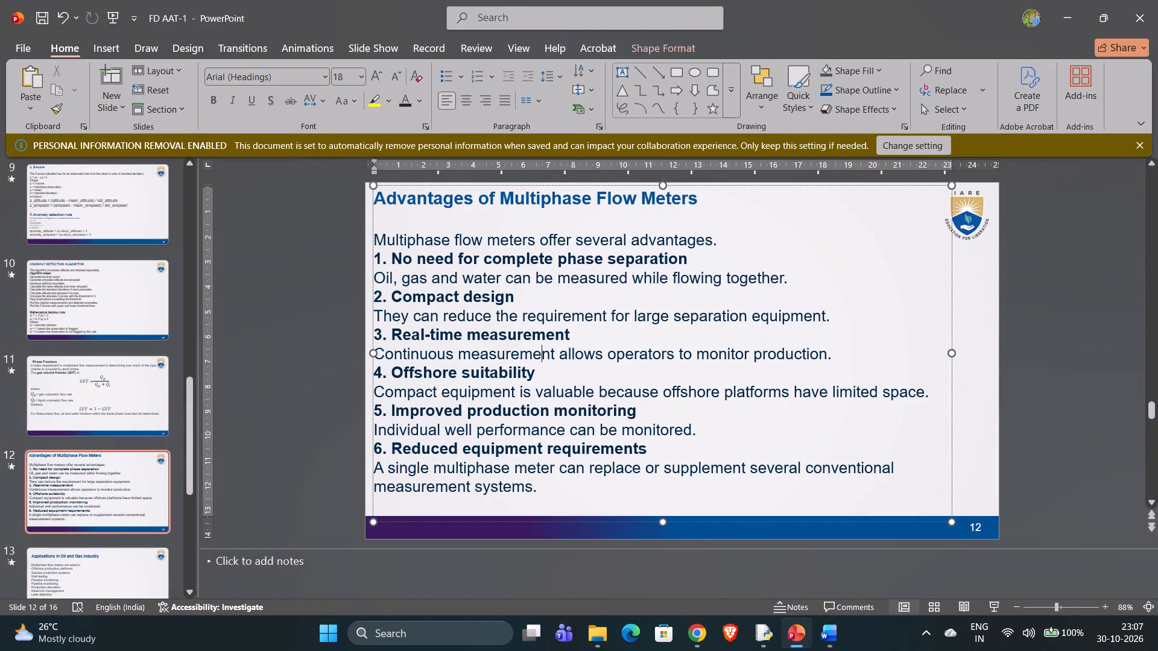
click(83, 407)
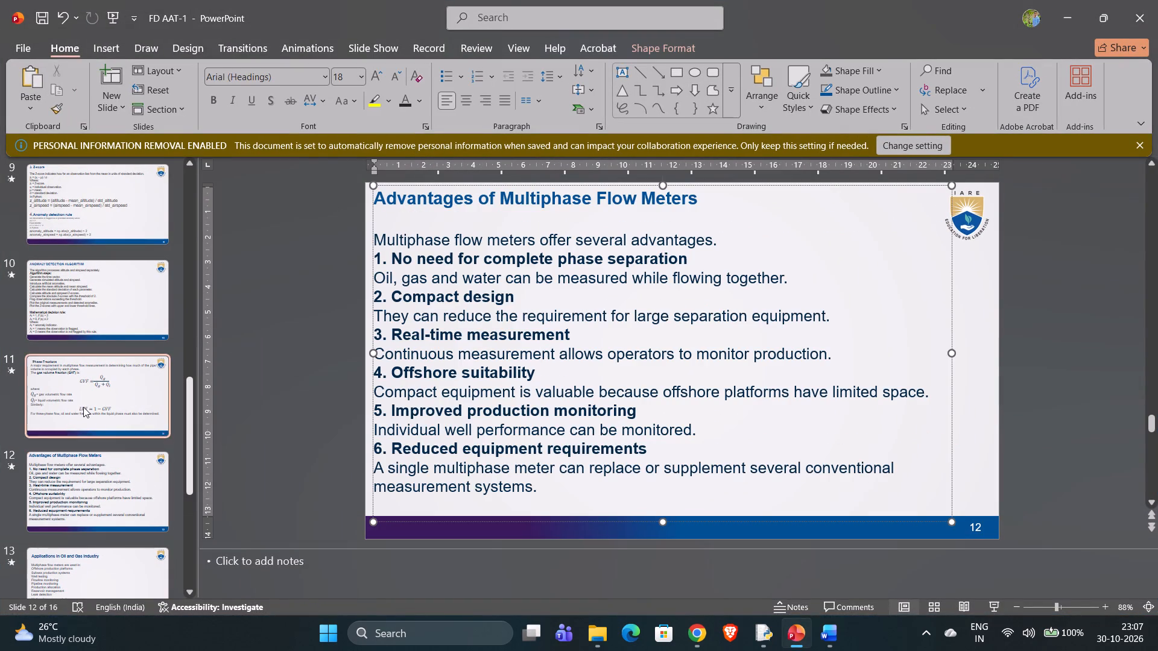
click(490, 315)
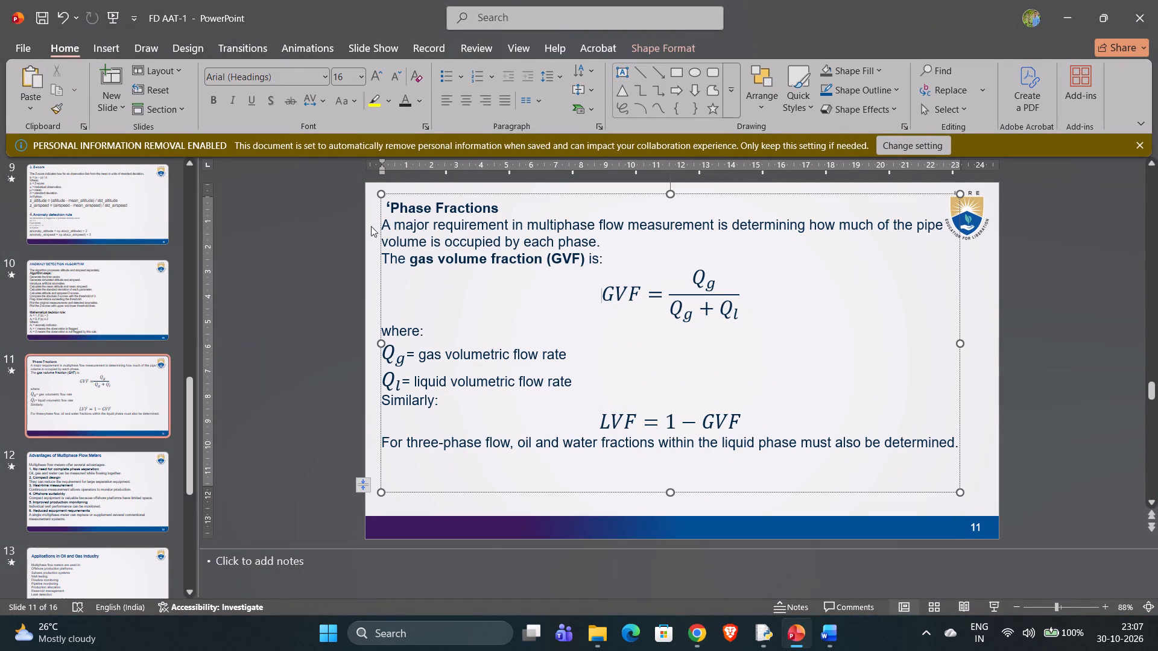
drag(390, 203, 625, 438)
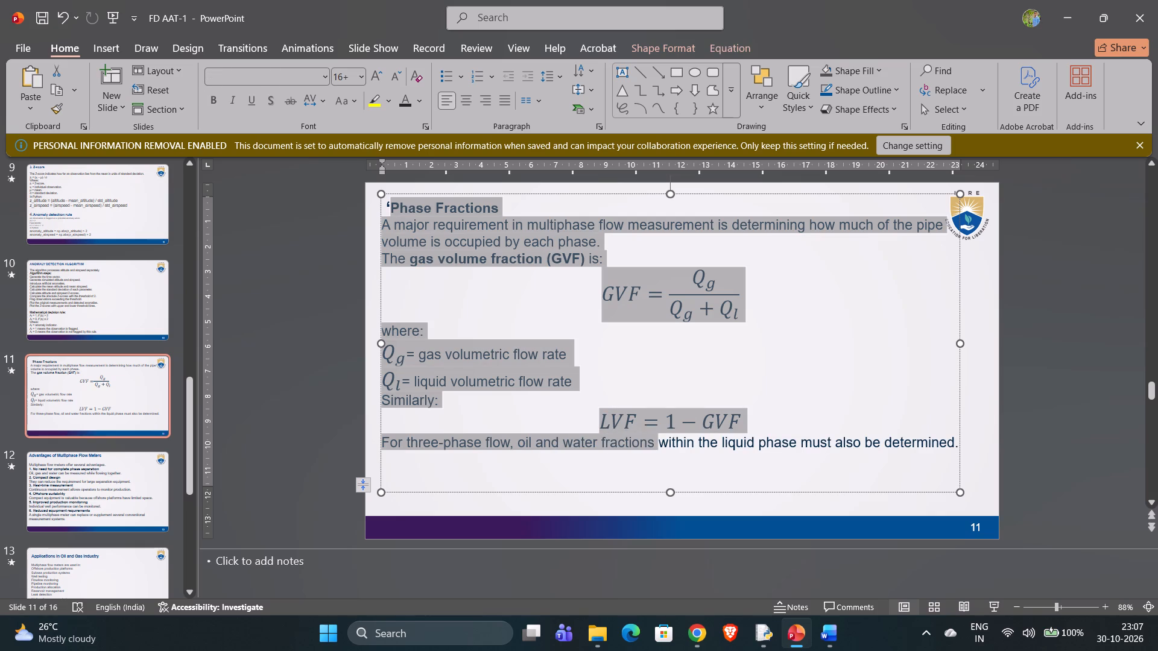
drag(625, 438, 827, 419)
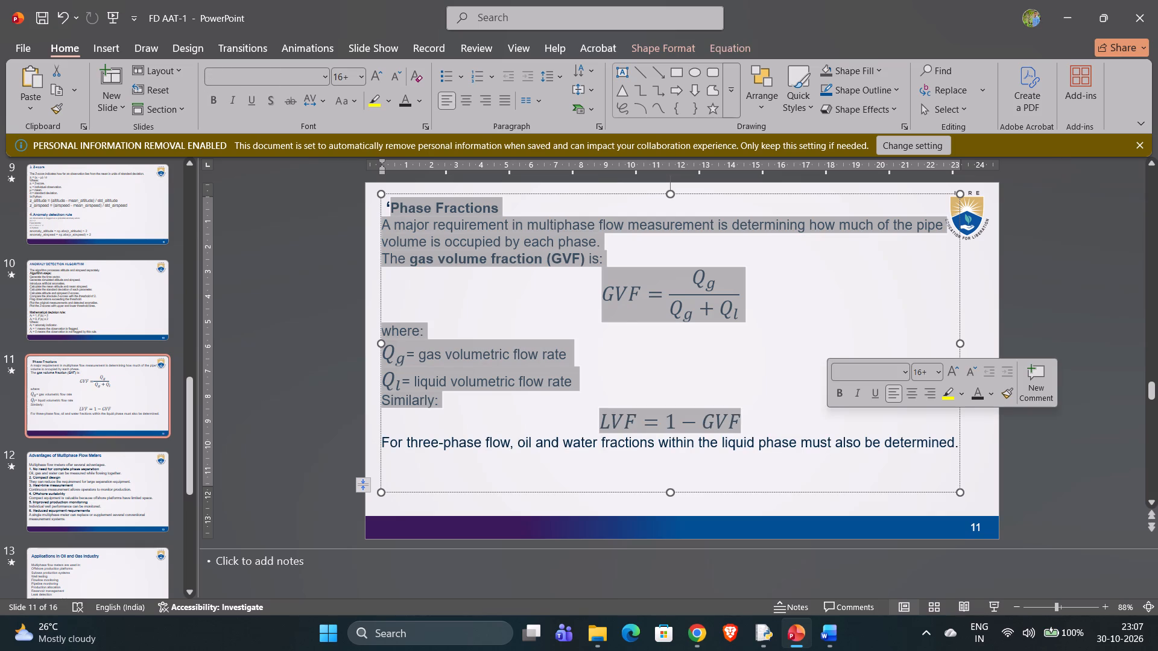
key(BackSpace)
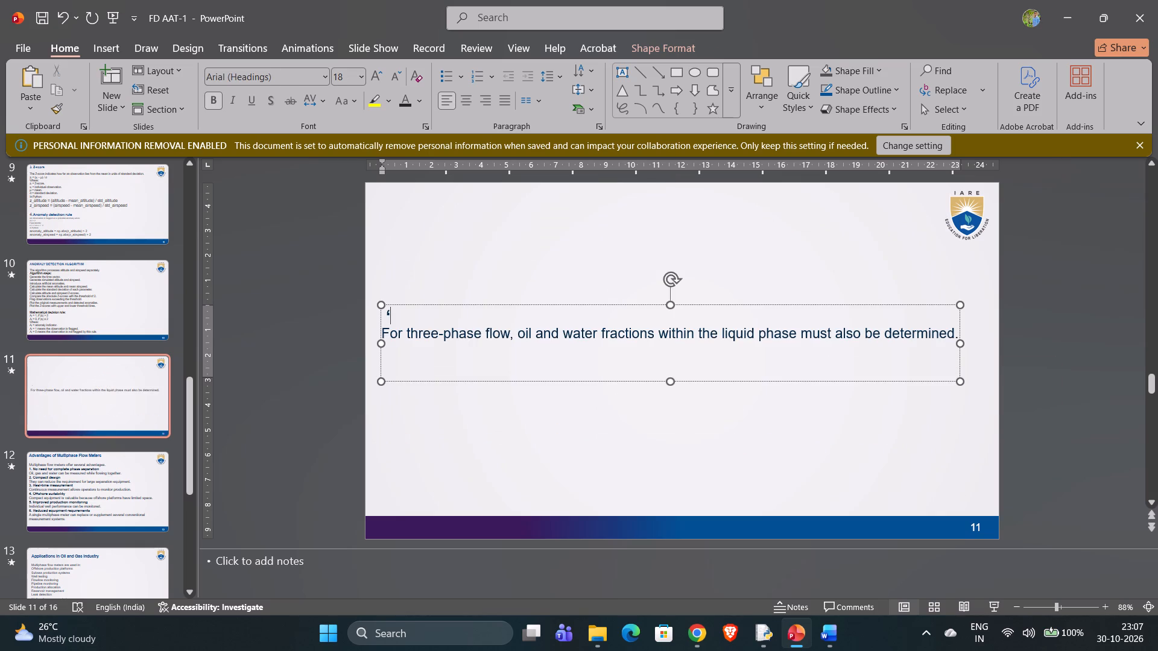
drag(385, 312, 727, 392)
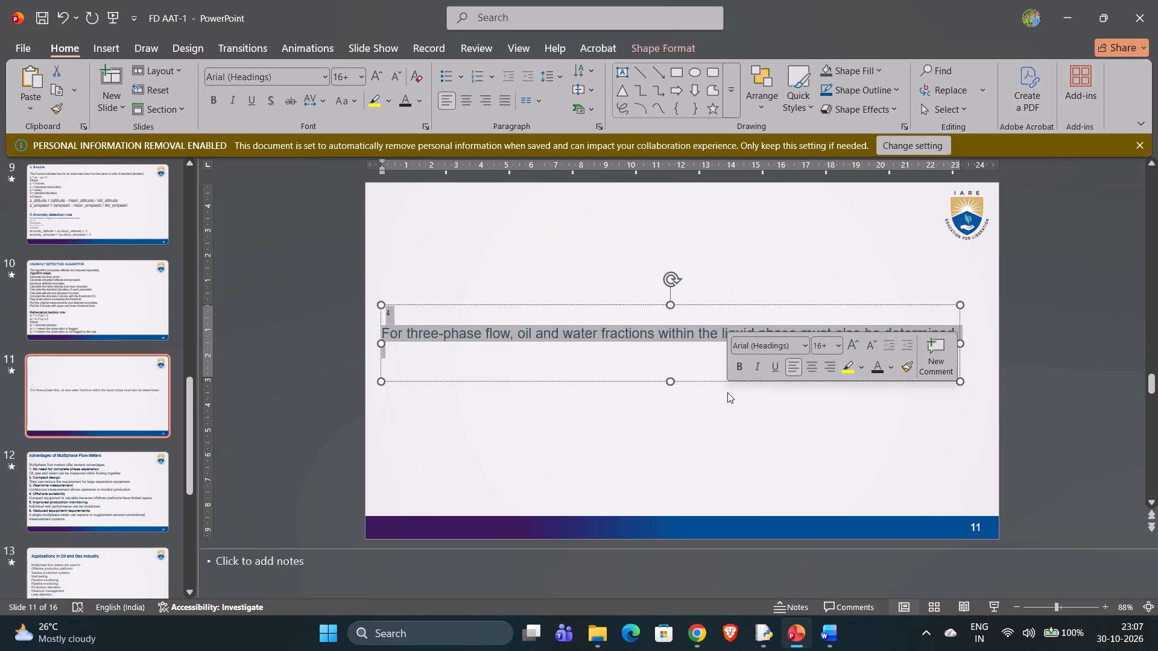
key(BackSpace)
key(ctrl+v)
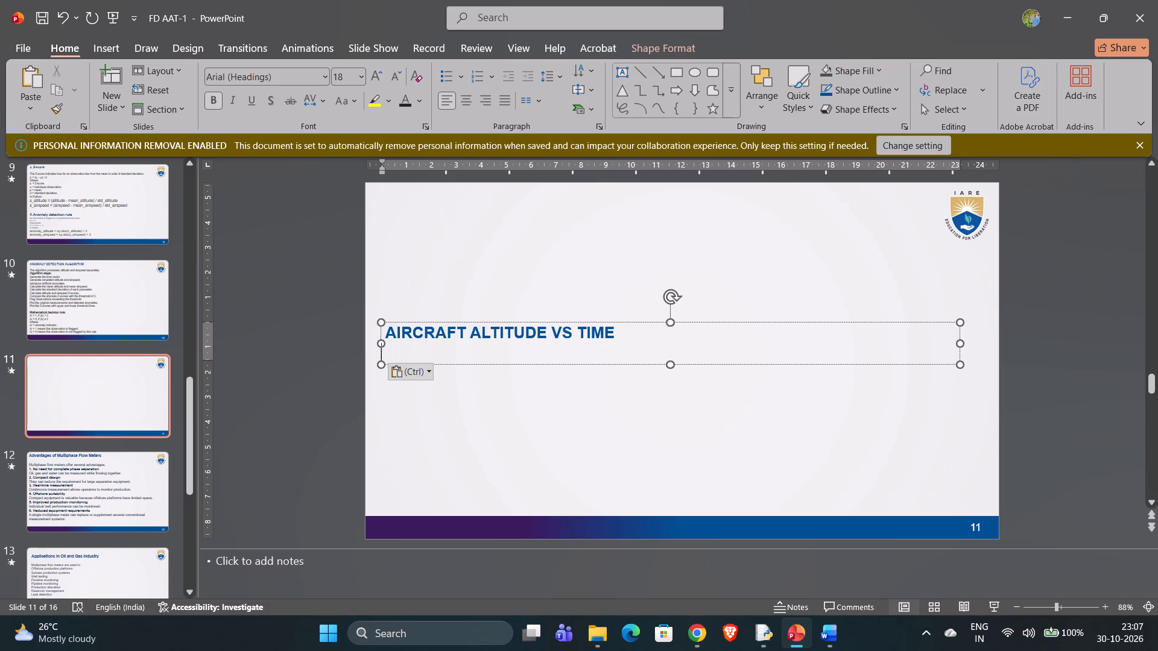
Move the AIRCRAFT ALTITUDE VS TIME text box to the top of slide 11, just beside the logo.
drag(541, 319, 528, 209)
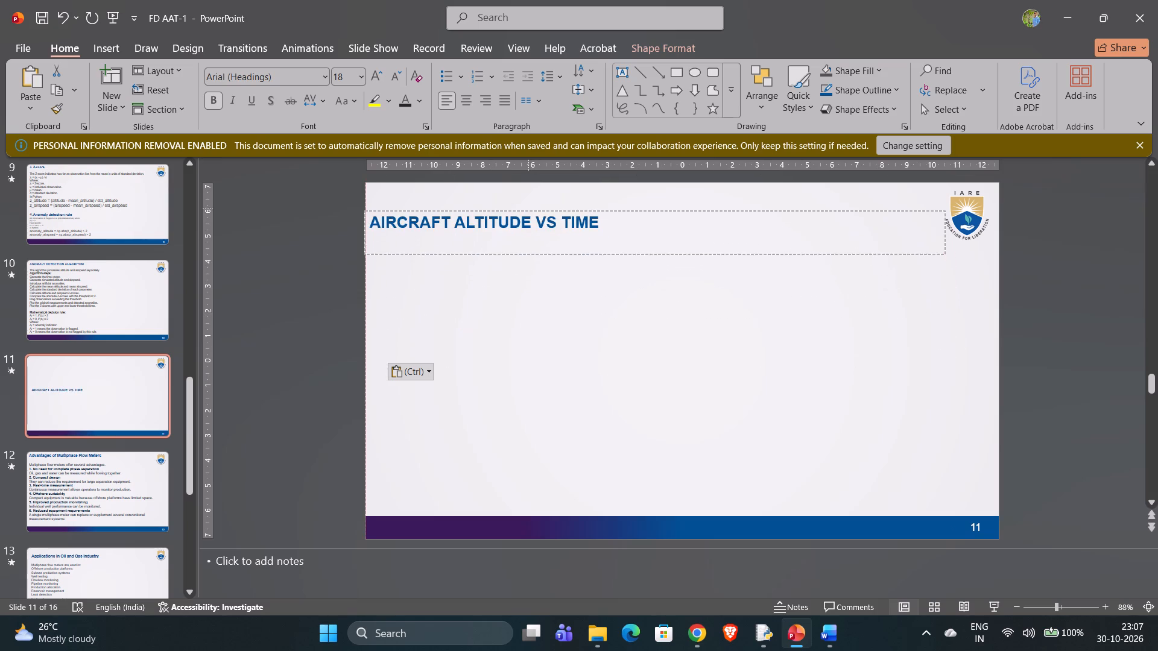
drag(528, 209, 533, 199)
click(638, 229)
click(630, 225)
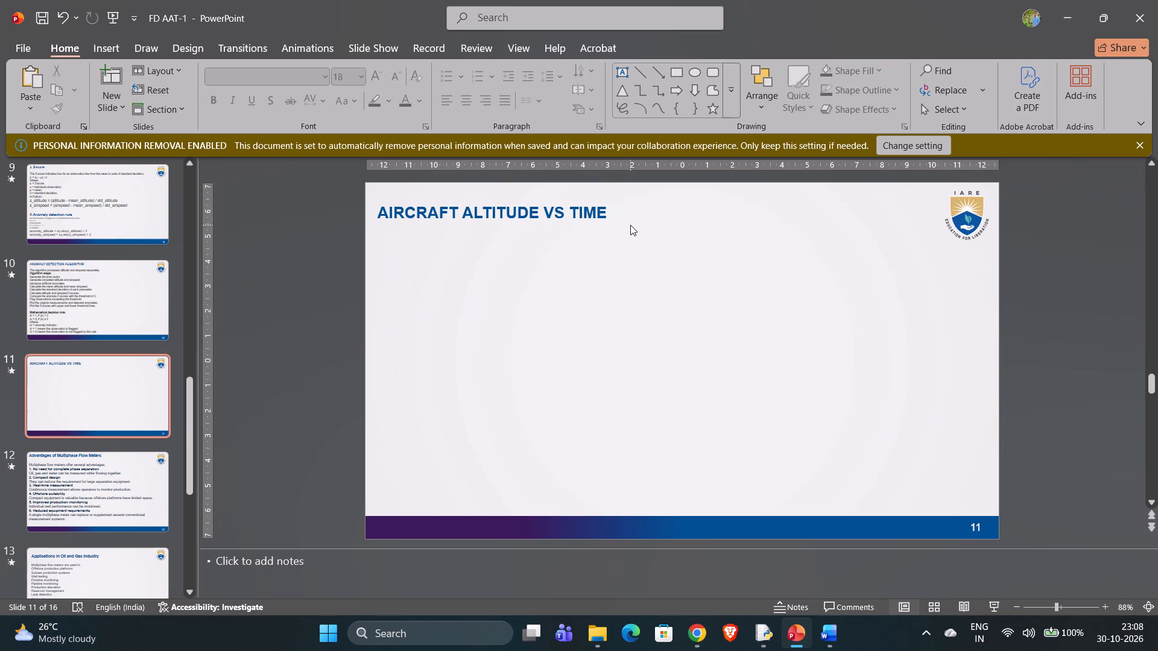
click(617, 217)
click(610, 216)
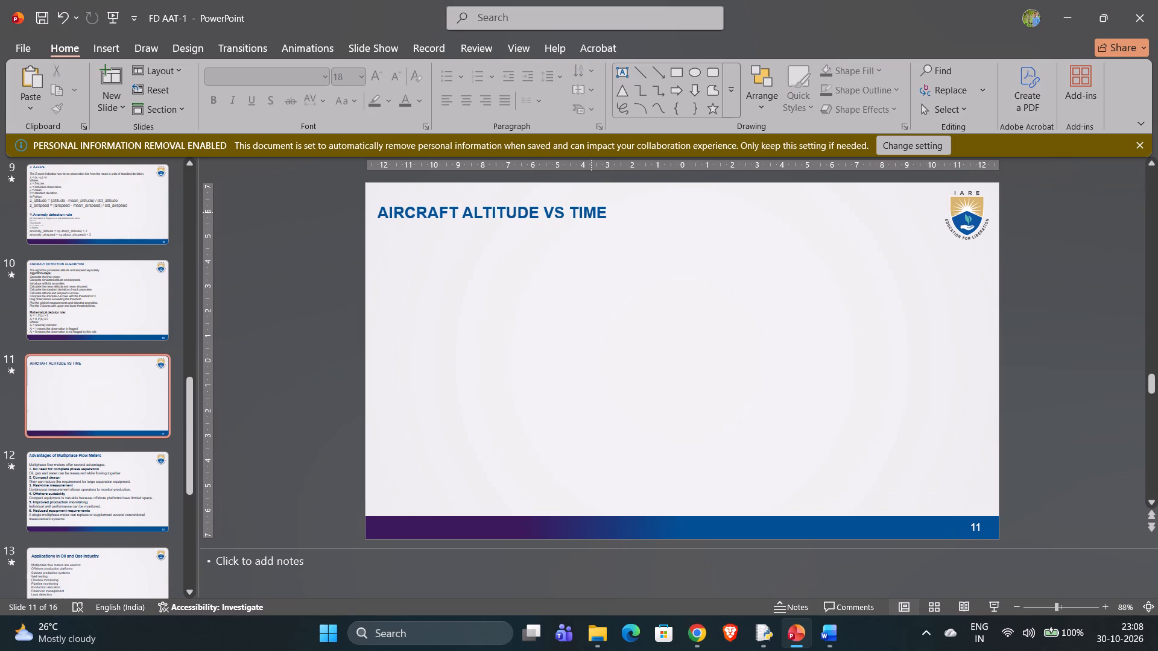
click(591, 212)
click(610, 216)
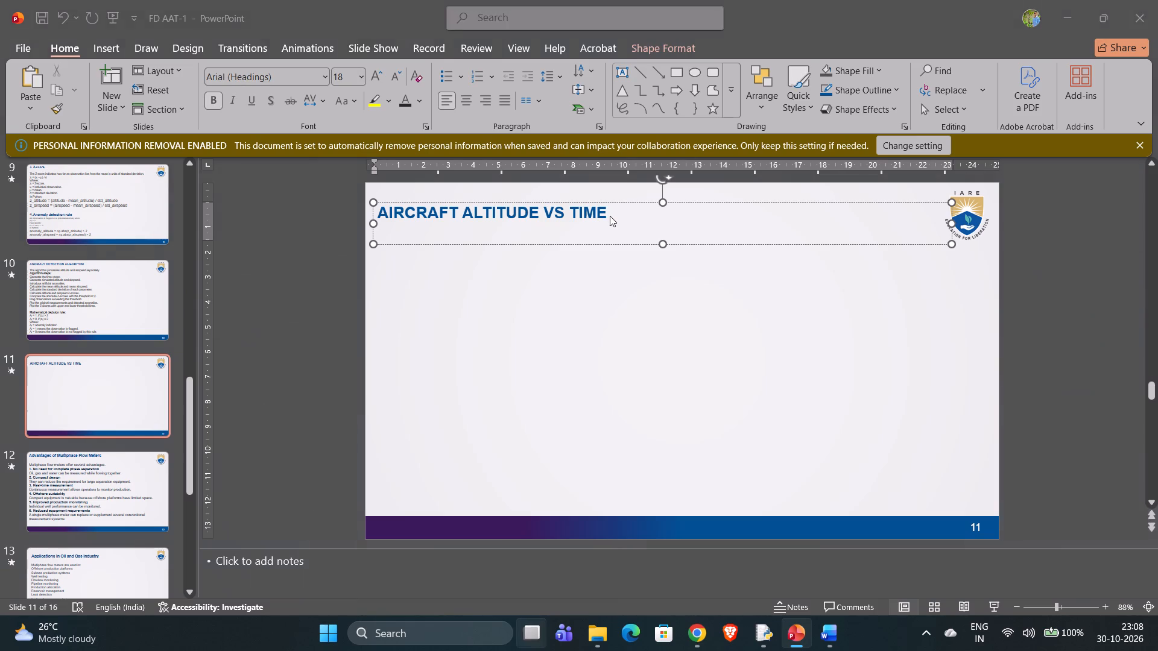
click(634, 147)
scroll(572, 345, down, 2)
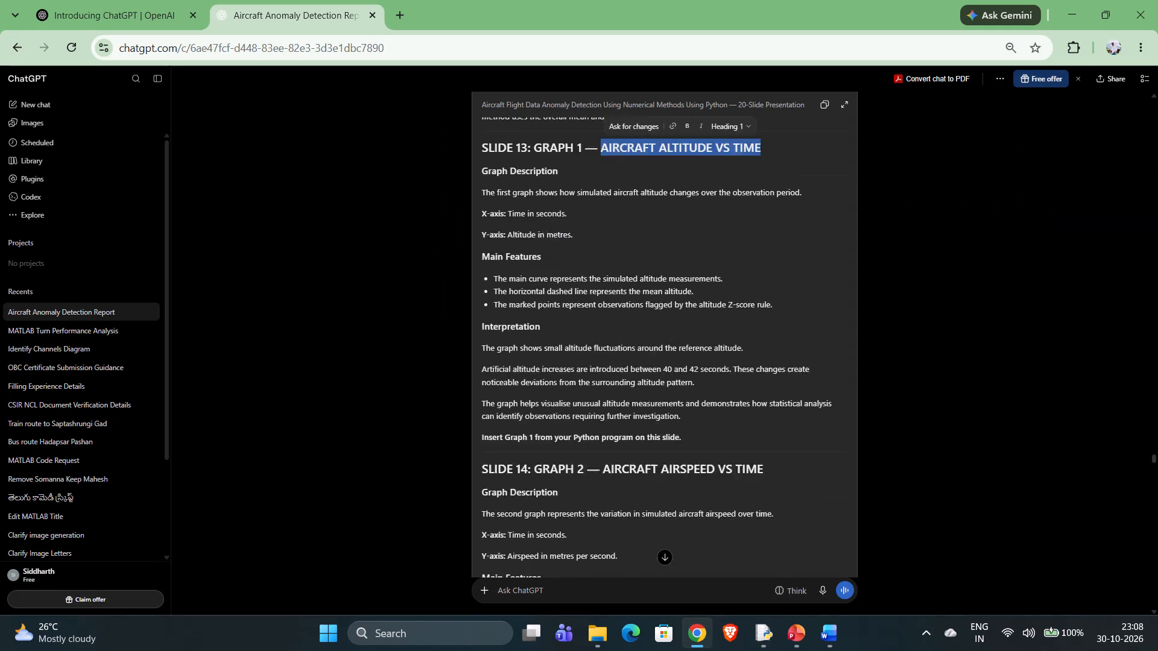
scroll(572, 345, down, 7)
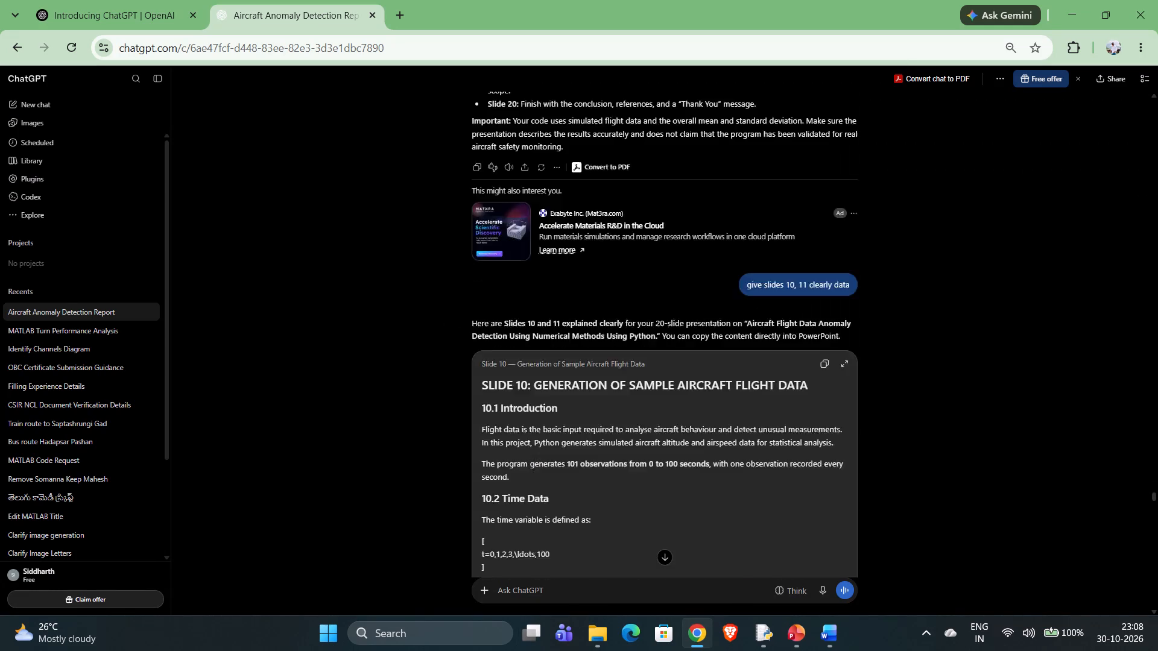
scroll(572, 345, down, 6)
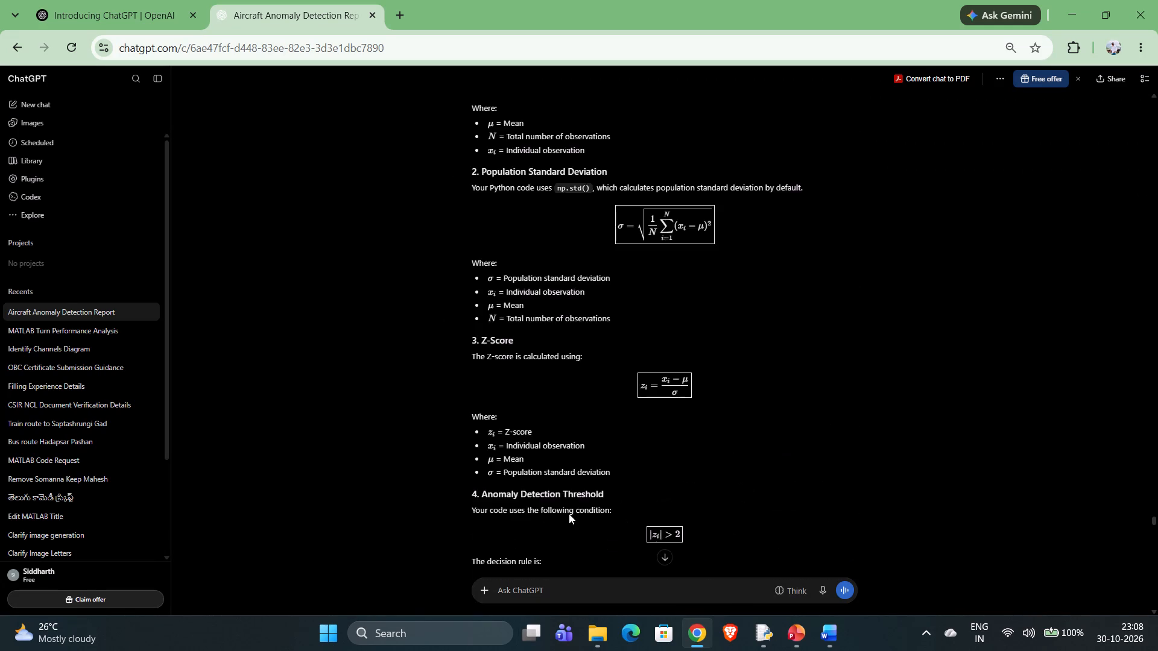
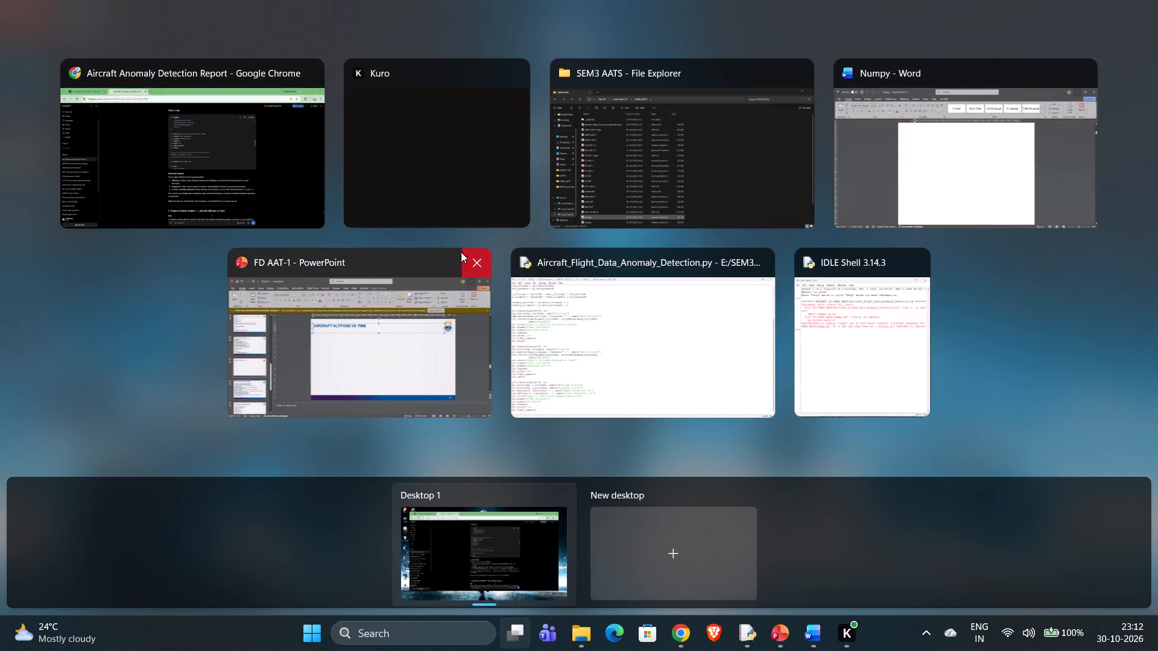
Switch to the Numpy report in Word and look through it from the appended code back to Results and Discussion.
click(673, 186)
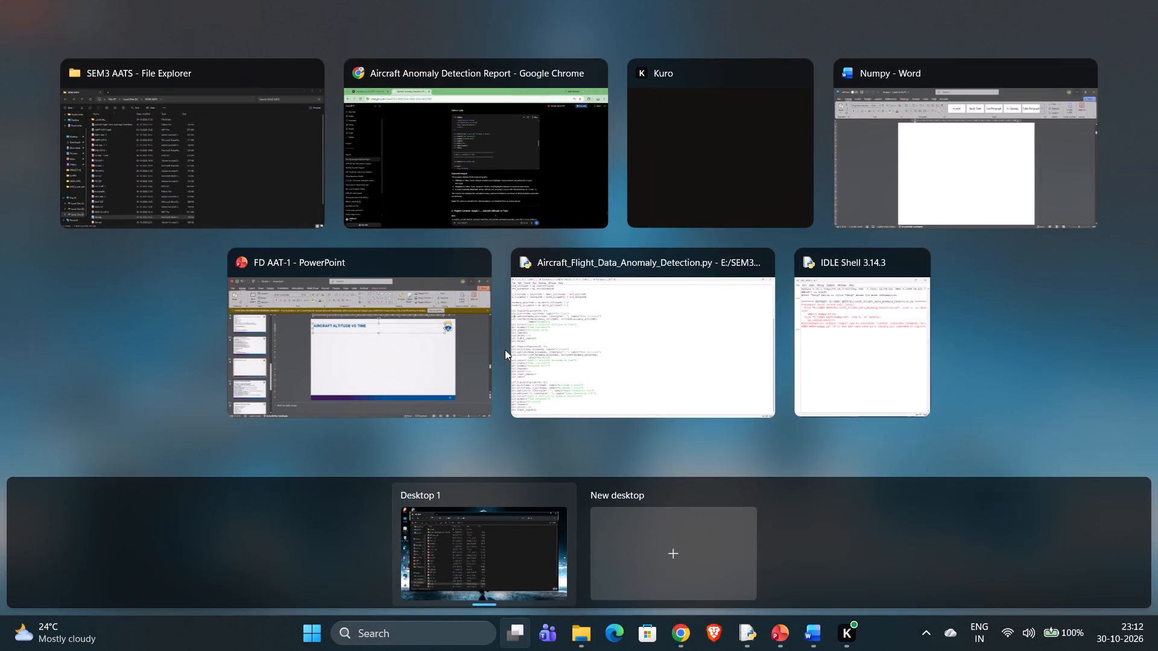
click(974, 206)
scroll(691, 363, down, 2)
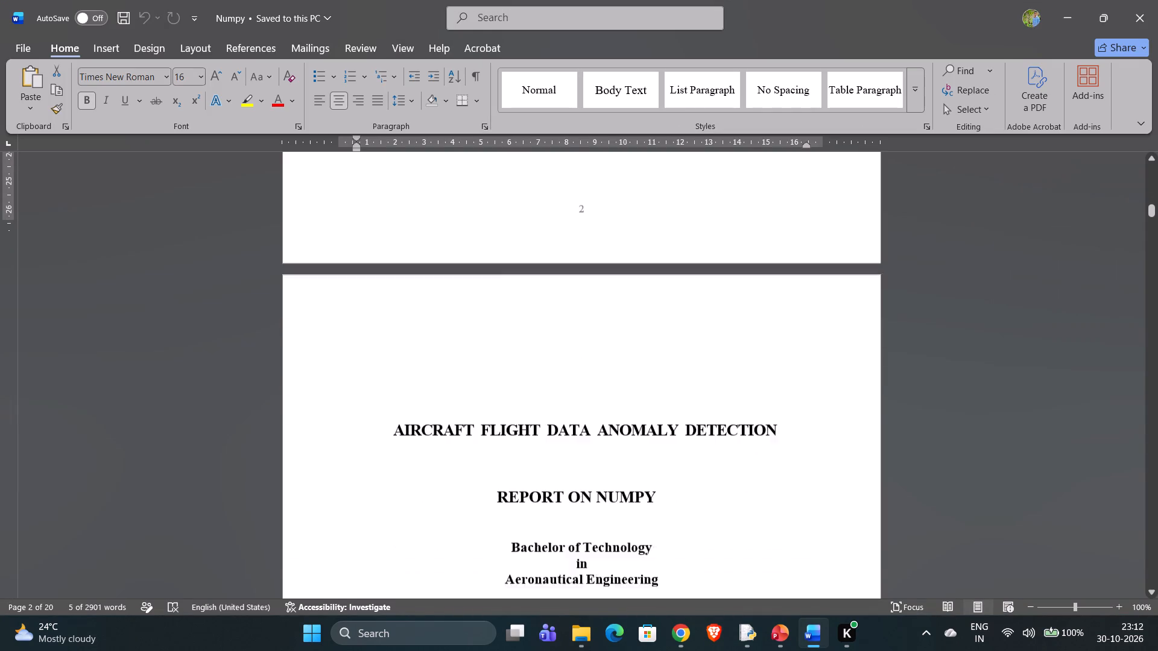
scroll(691, 363, down, 11)
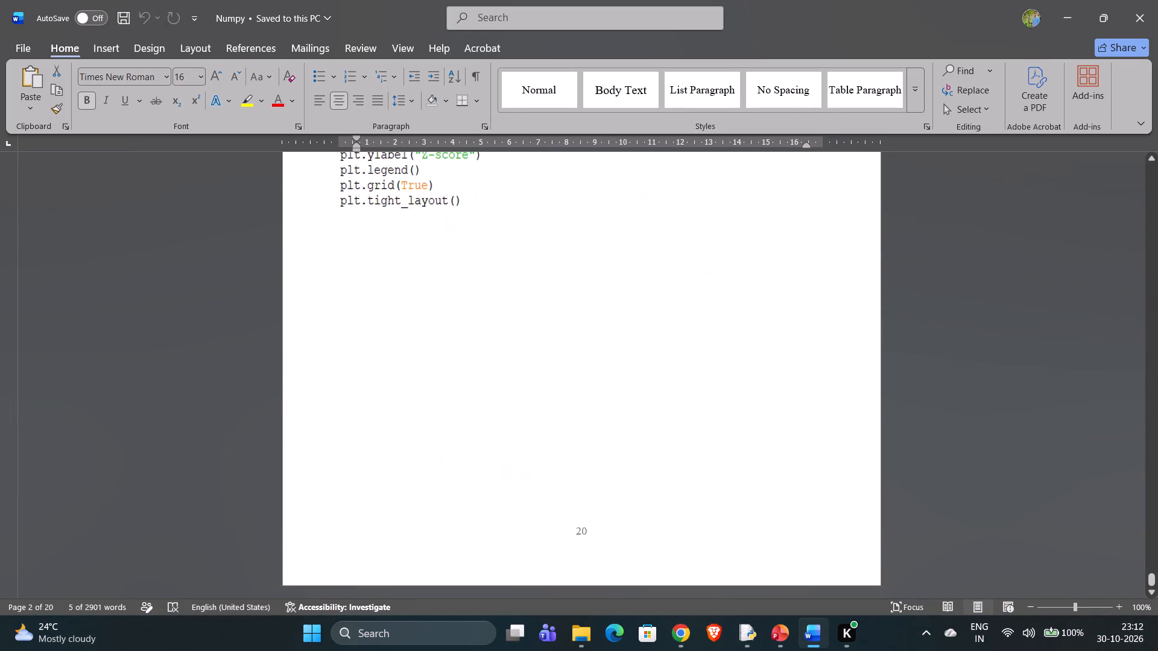
scroll(691, 363, down, 3)
scroll(691, 363, up, 6)
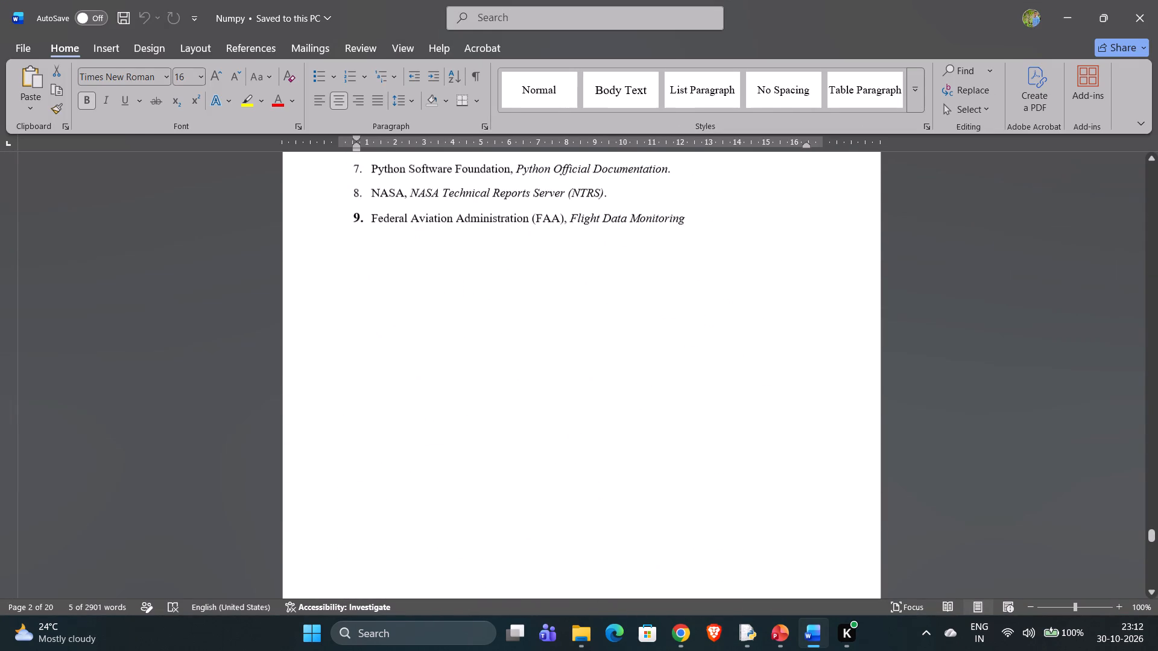
scroll(691, 363, up, 4)
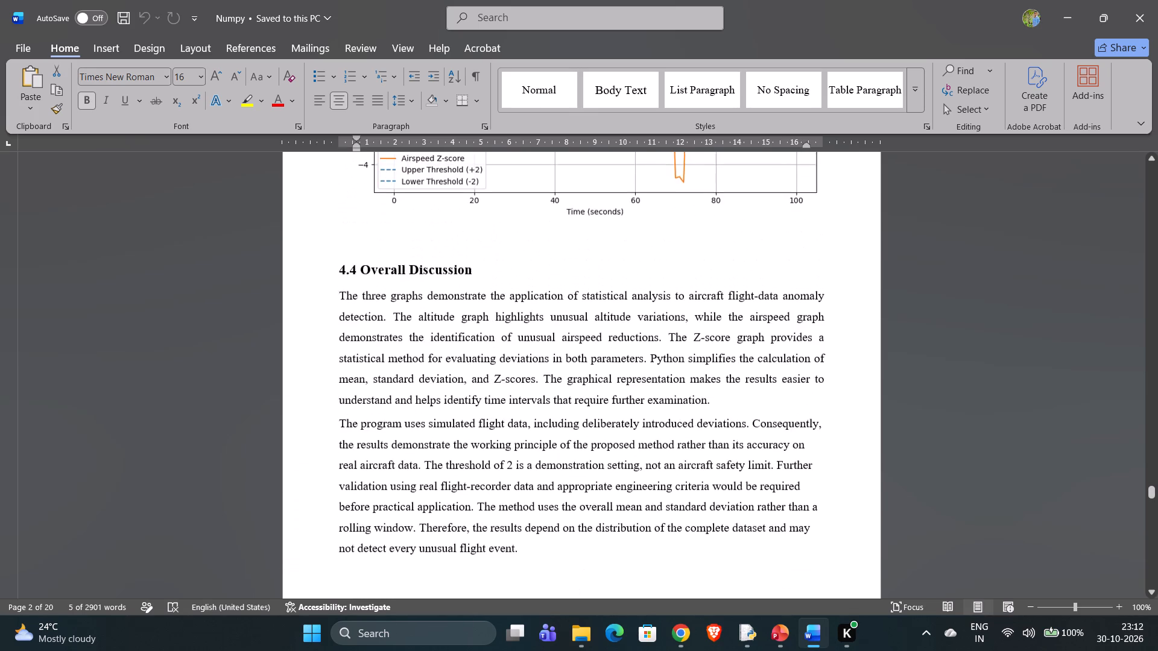
scroll(691, 363, up, 4)
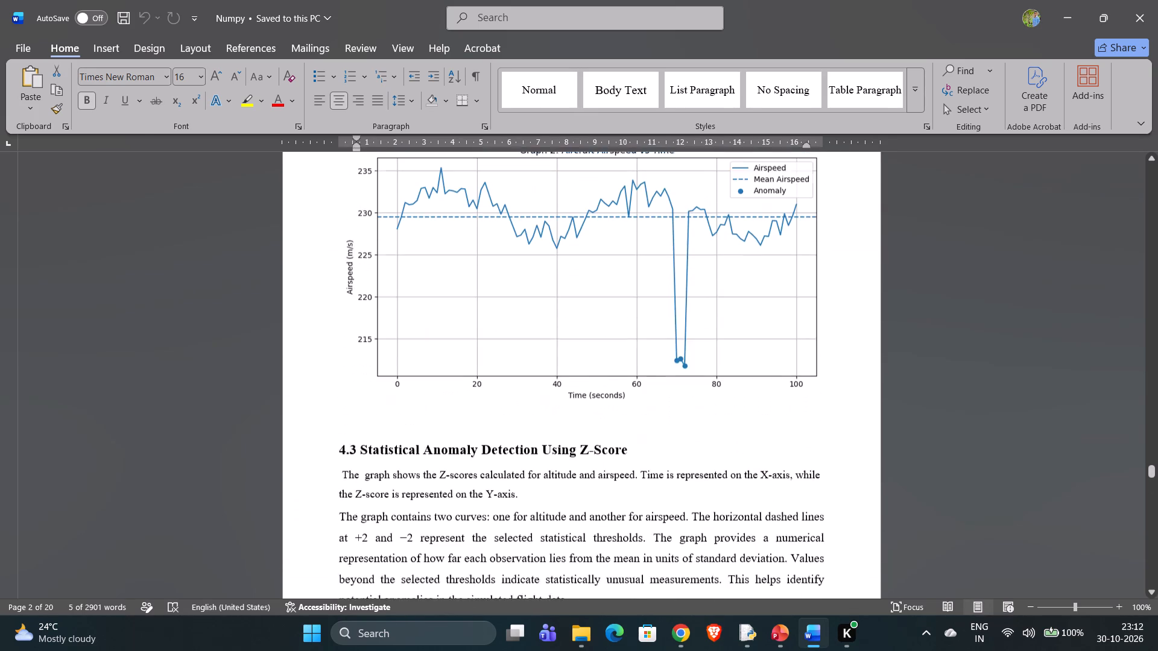
scroll(691, 363, up, 4)
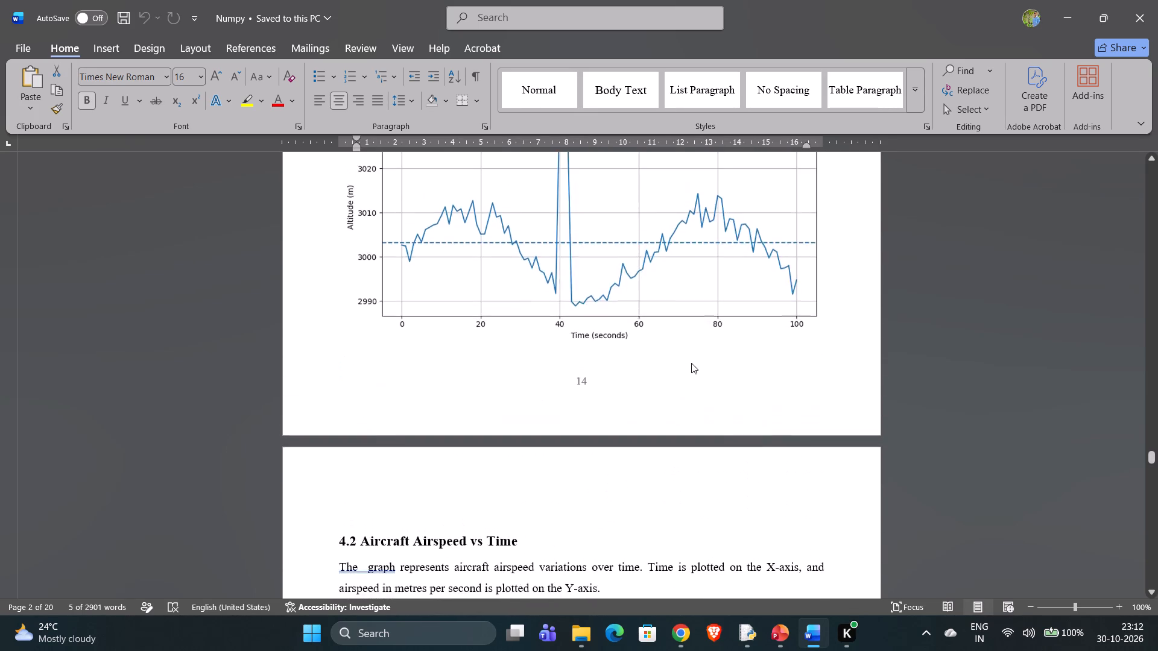
scroll(691, 363, up, 1)
Copy the section 4.1 Aircraft Altitude vs Time description in the report, from "The graph shows" through "normal altitude pattern.".
scroll(691, 363, down, 1)
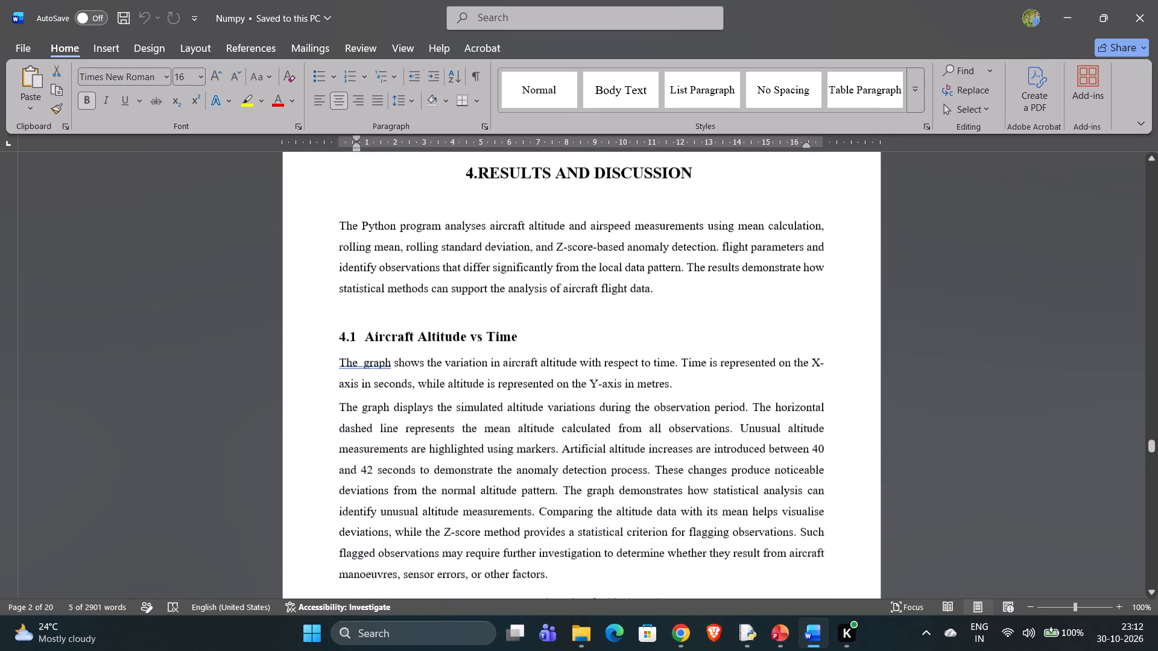
scroll(691, 363, down, 2)
scroll(691, 363, up, 1)
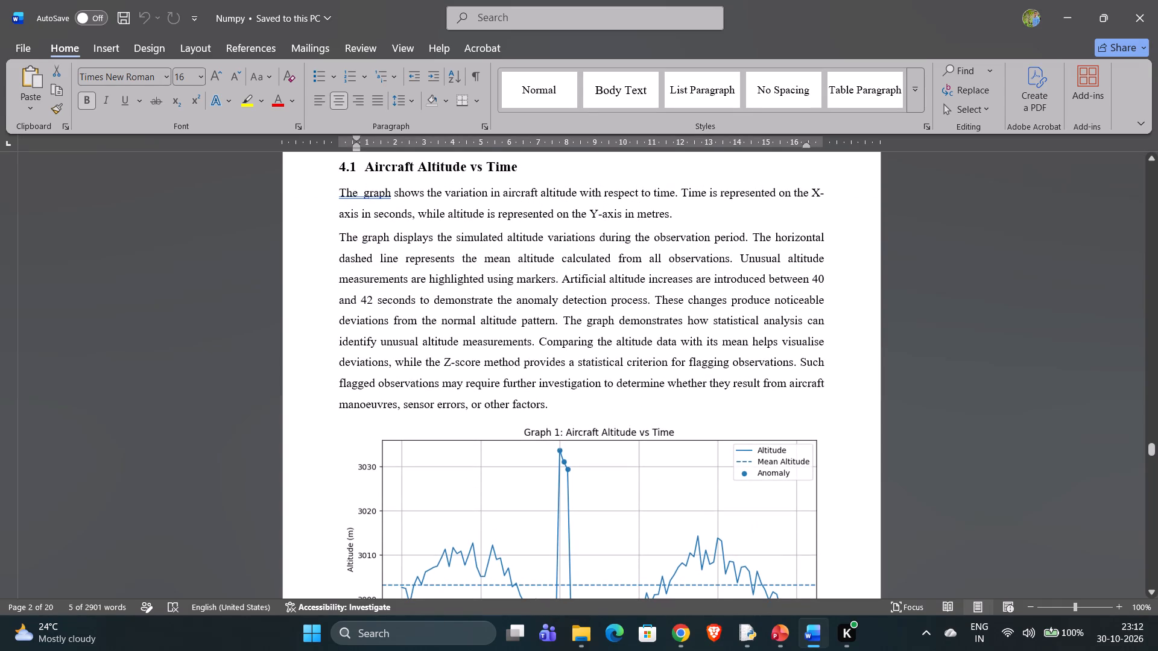
drag(340, 193, 552, 287)
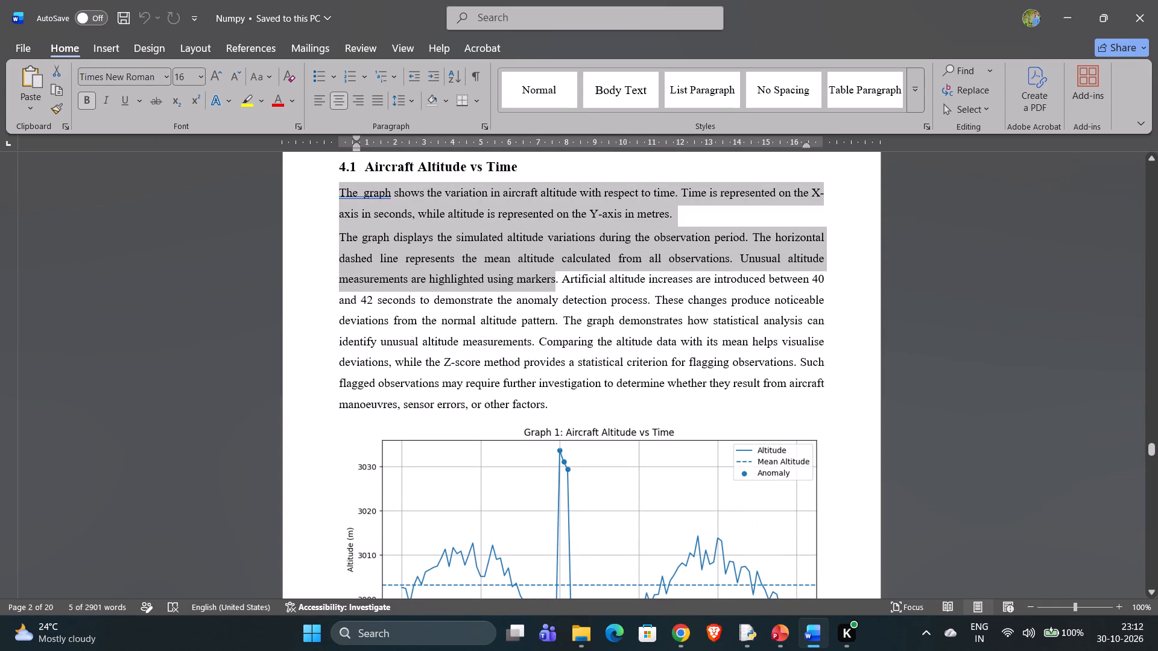
drag(552, 287, 645, 297)
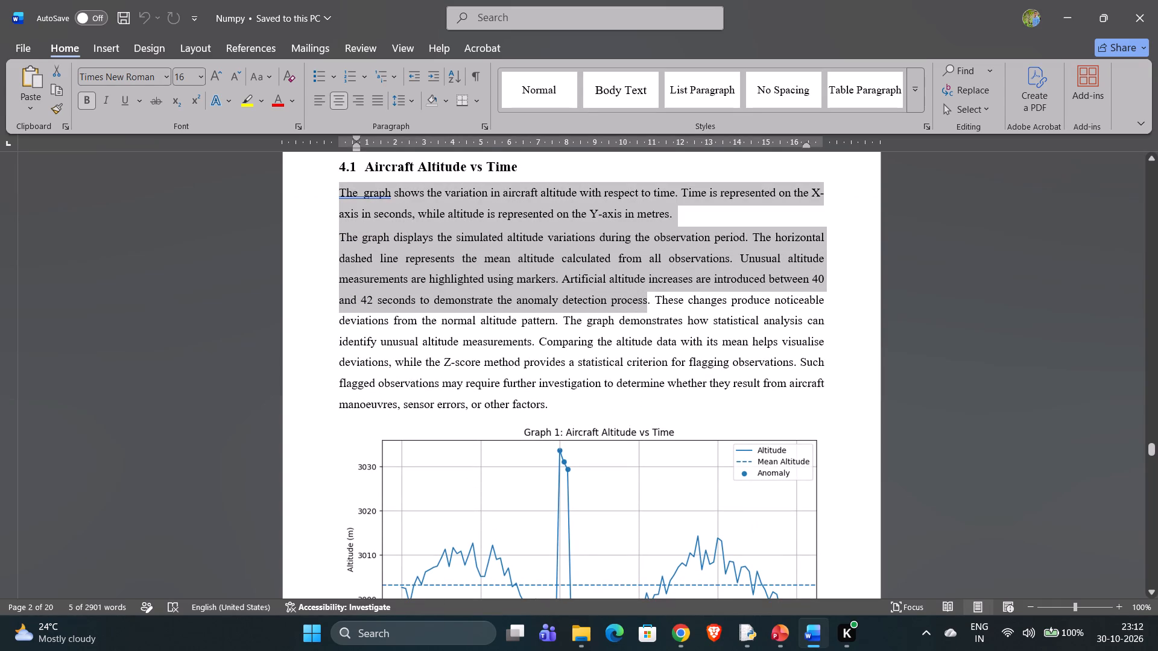
drag(645, 297, 560, 315)
key(ctrl+c)
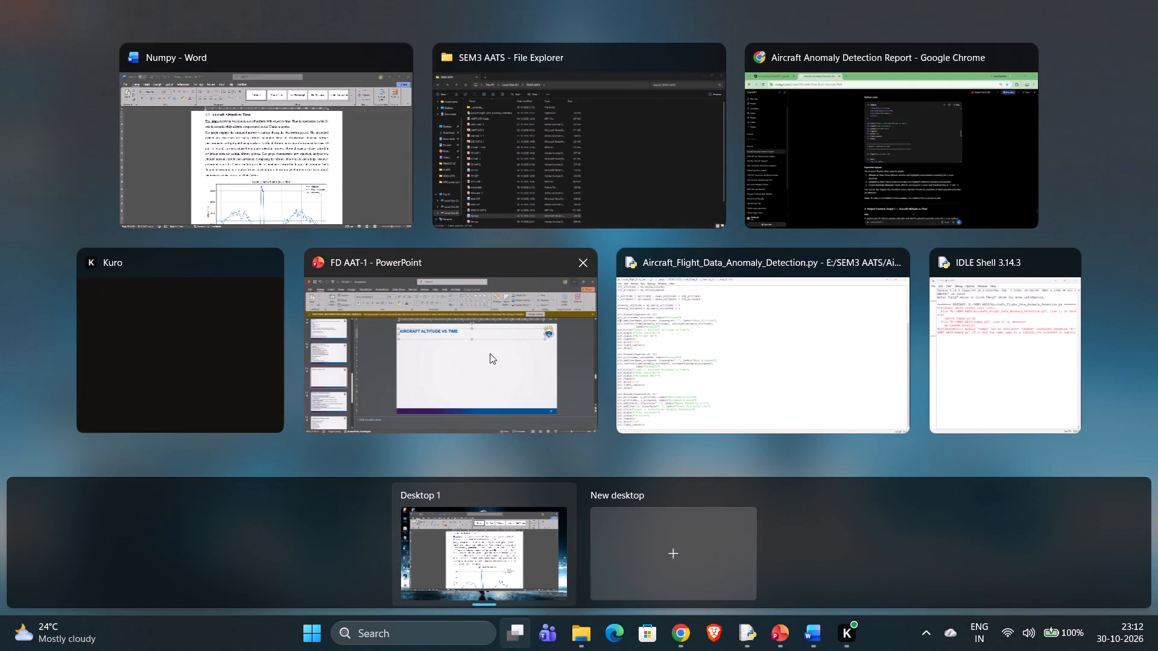
Close the SEM3 AATS File Explorer window and the Kuro window.
click(707, 59)
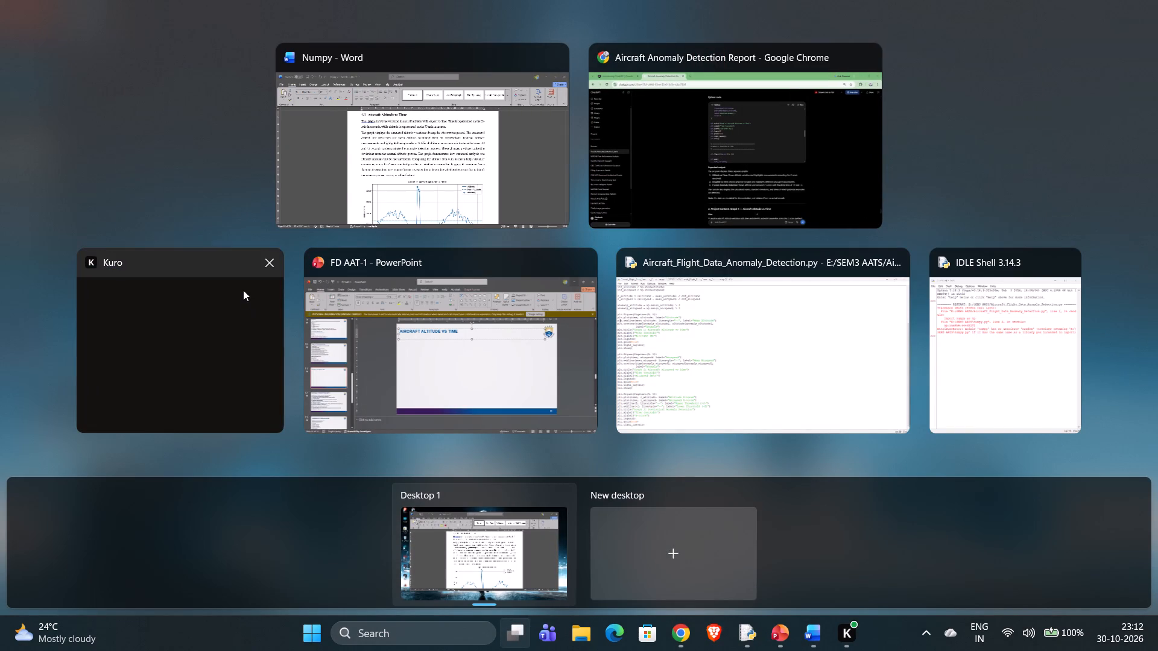
click(258, 268)
Switch to the FD AAT-1 deck in PowerPoint and paste the copied description below the AIRCRAFT ALTITUDE VS TIME heading on slide 11.
click(331, 350)
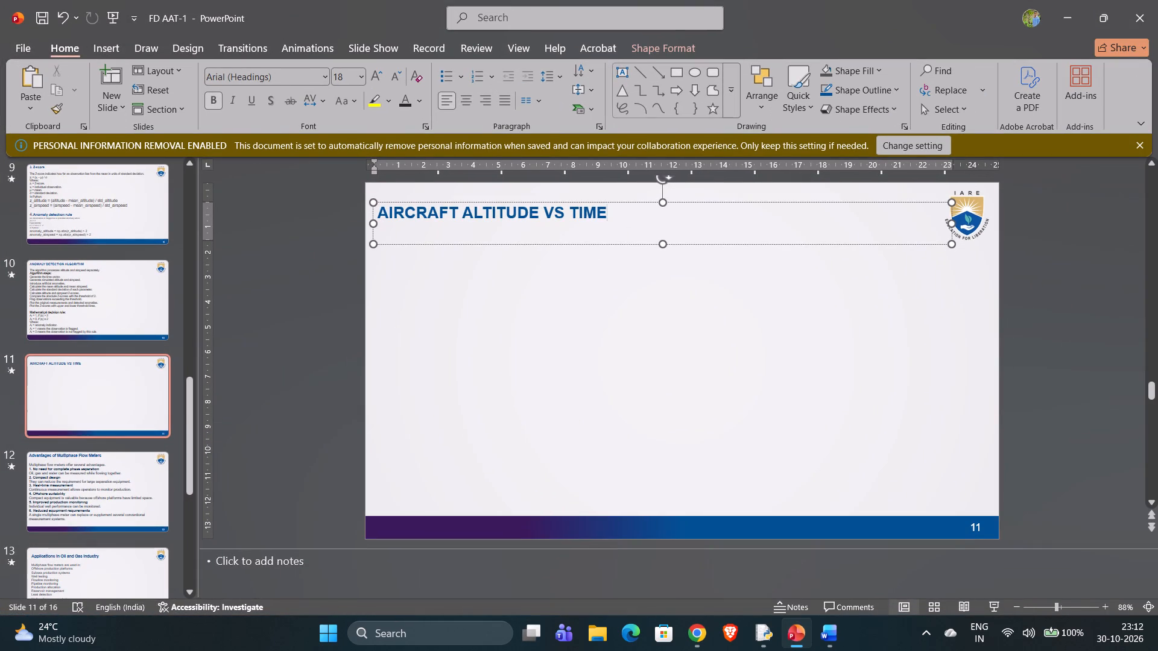
key(Return)
key(Return)
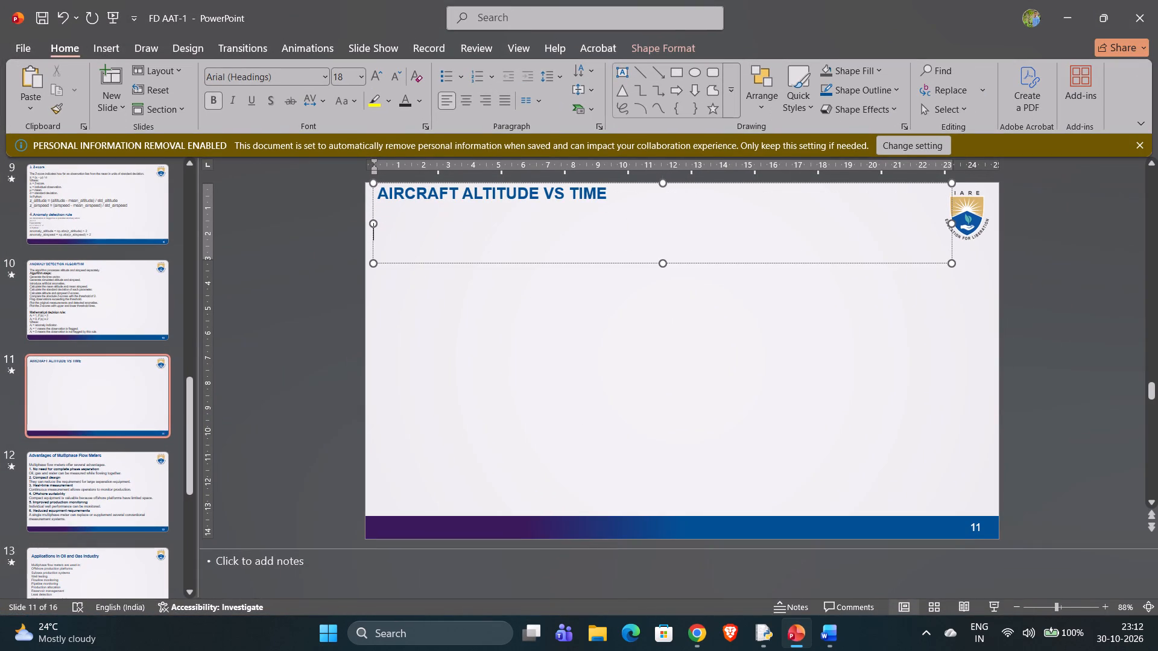
key(ctrl+v)
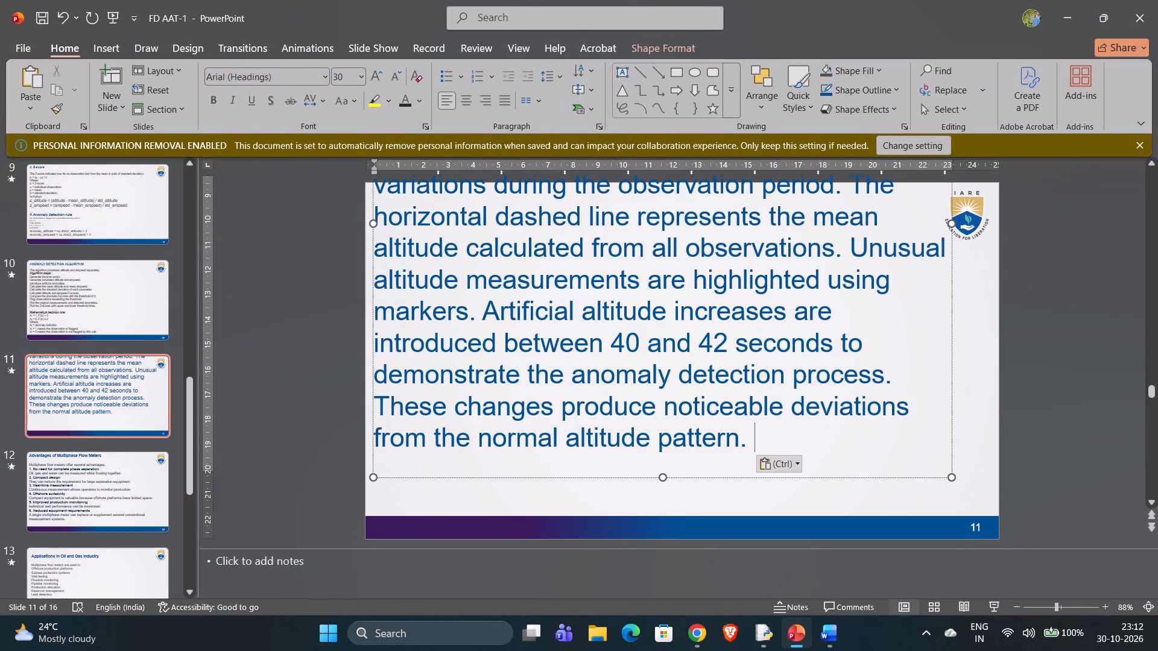
Reduce the whole pasted description on slide 11 to 14 pt and make its font colour black.
drag(758, 433, 481, 215)
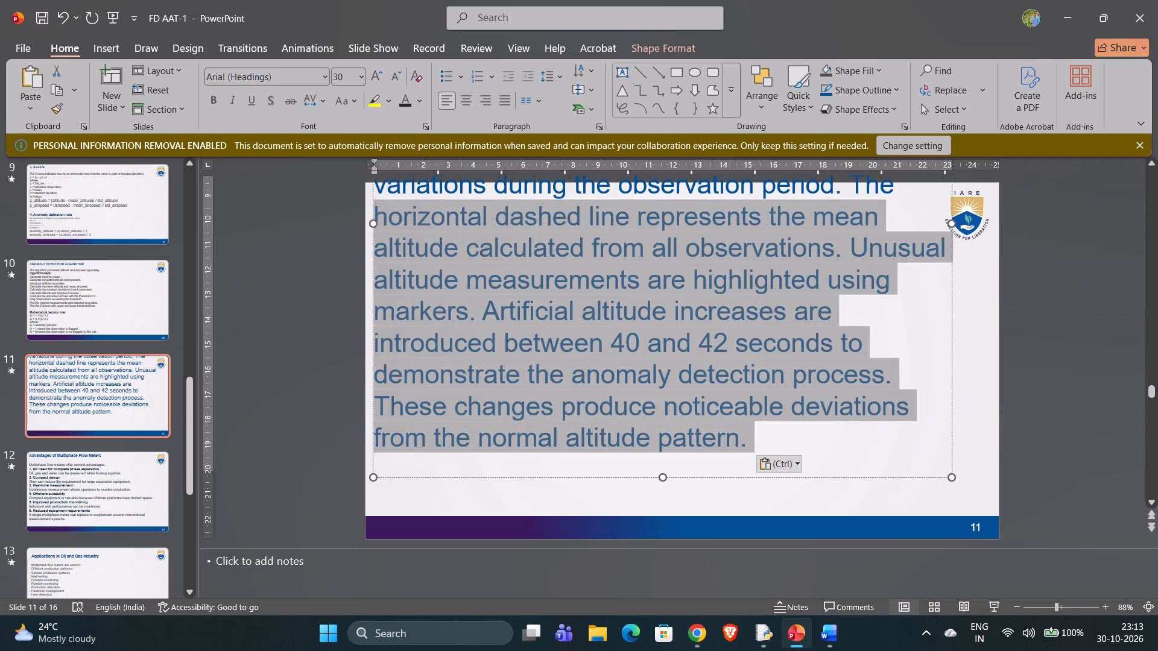
drag(481, 215, 404, 274)
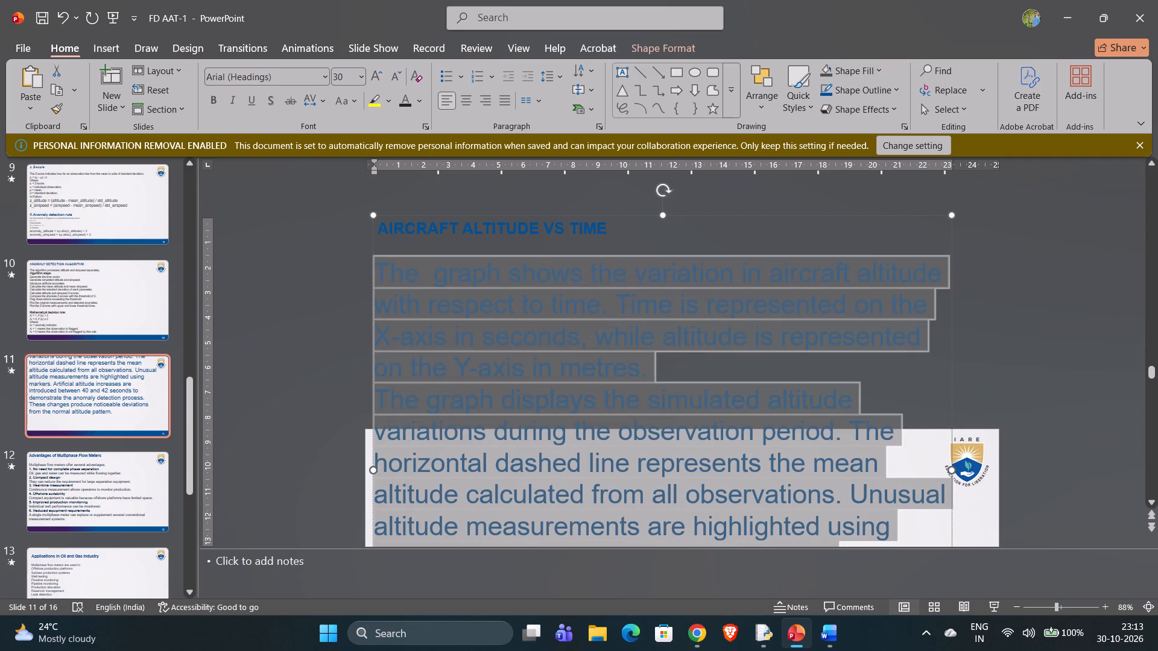
drag(404, 274, 403, 275)
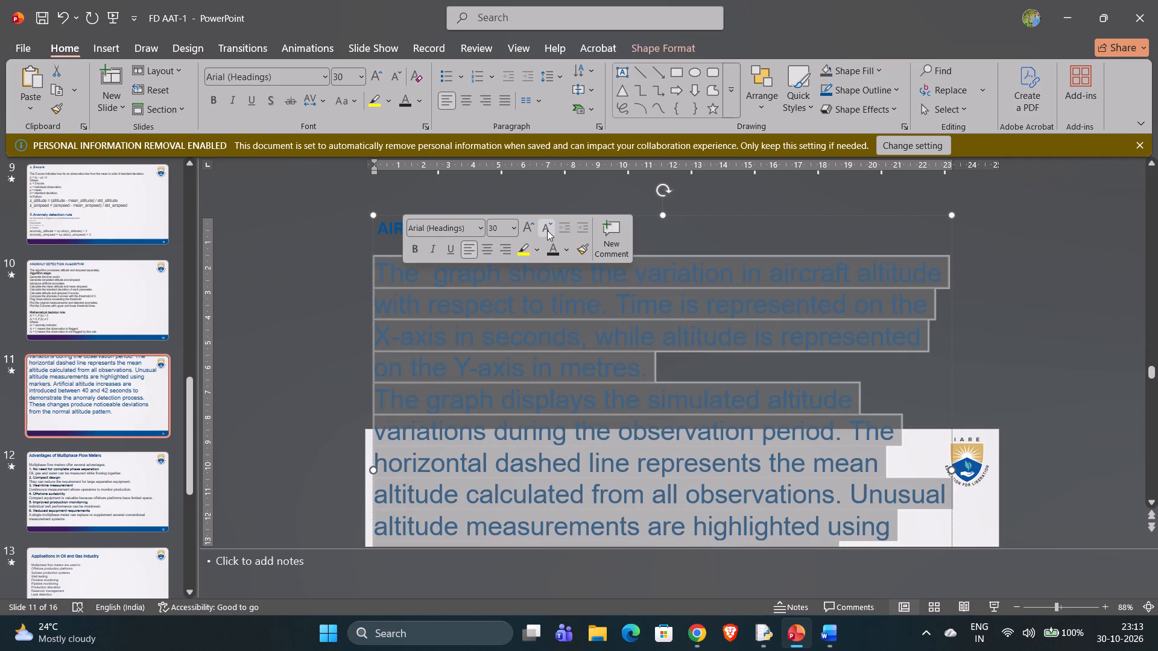
triple_click(547, 230)
double_click(547, 230)
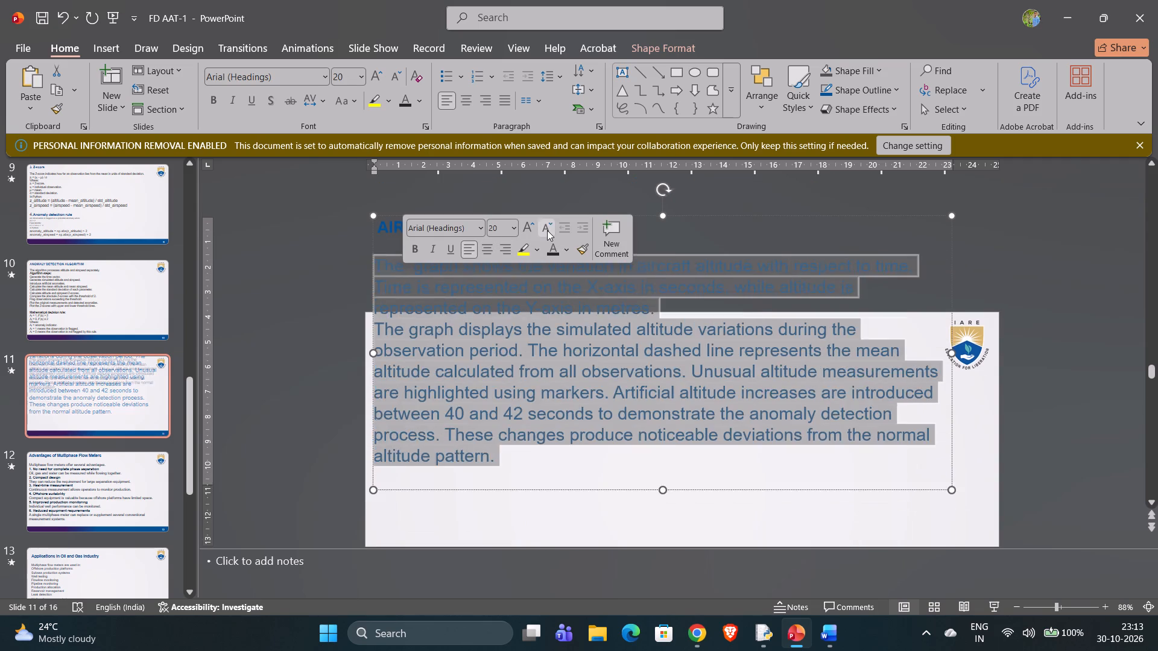
click(547, 230)
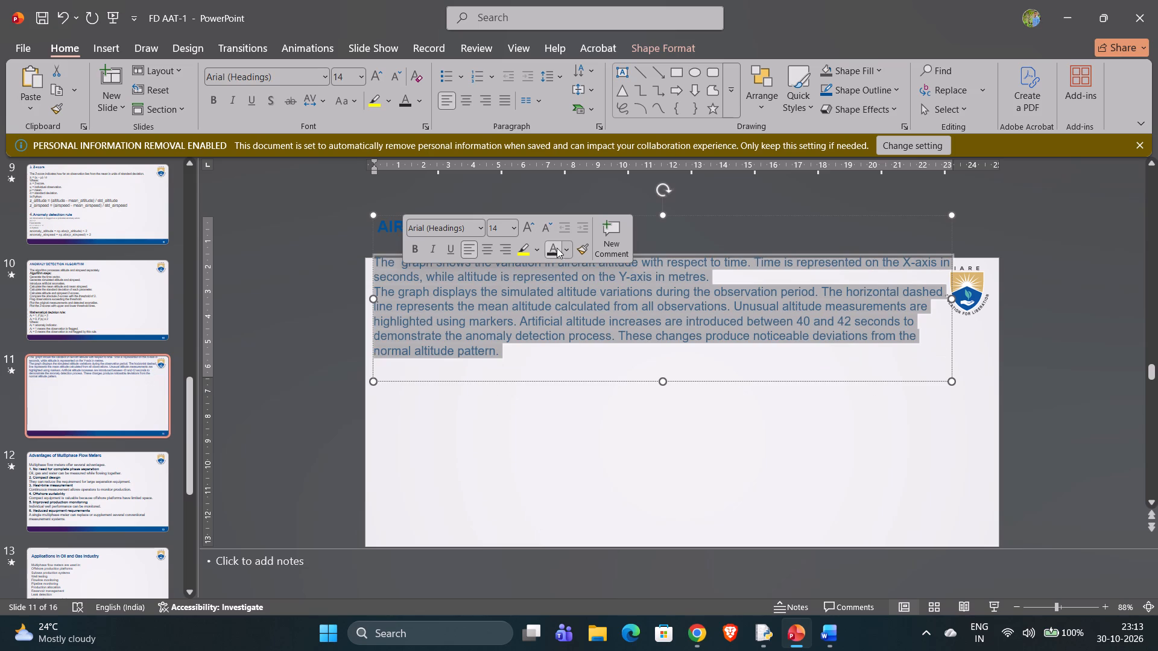
click(557, 252)
click(570, 362)
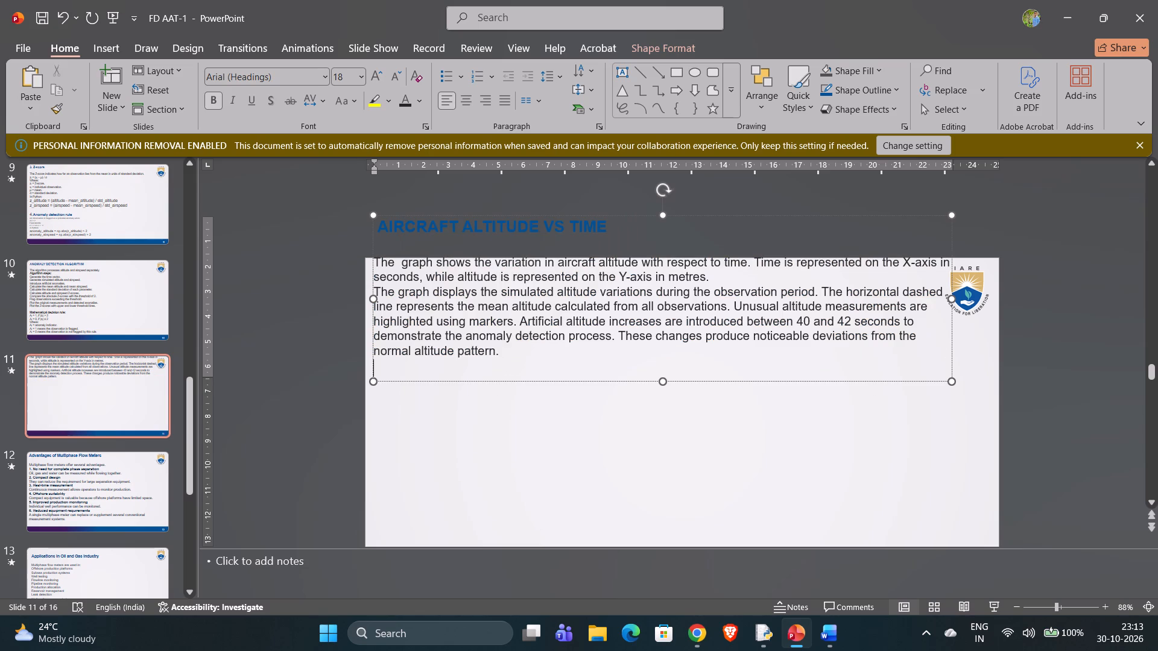
Move the slide 11 text box down so the heading and description sit within the top of the slide.
drag(574, 385, 572, 431)
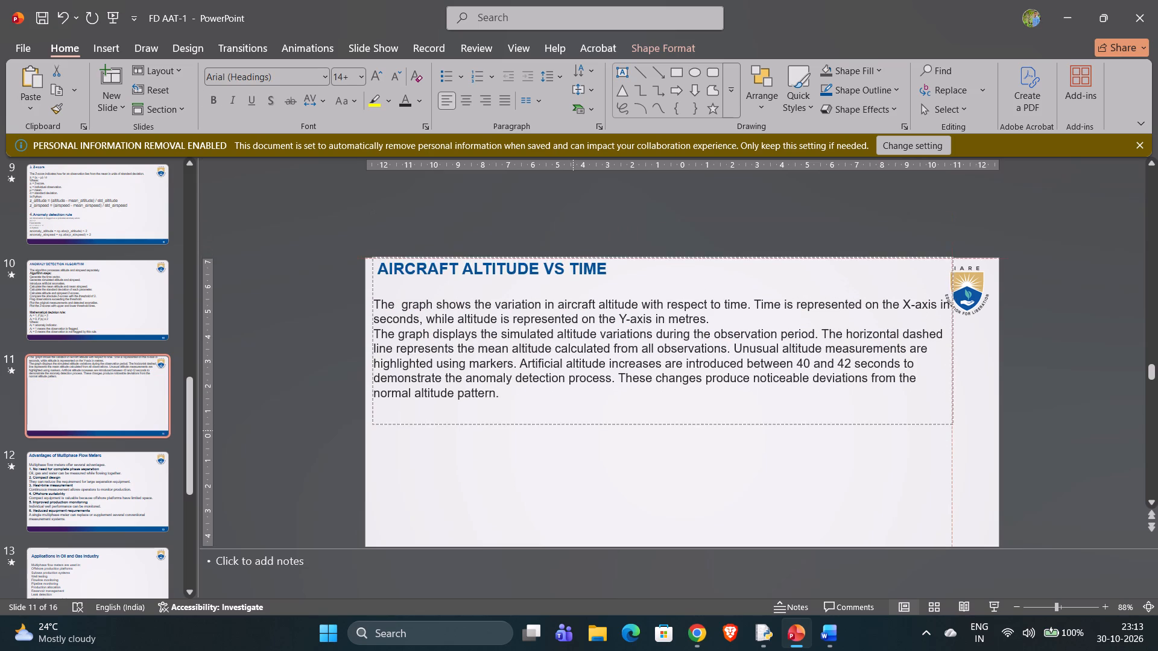
drag(572, 431, 575, 433)
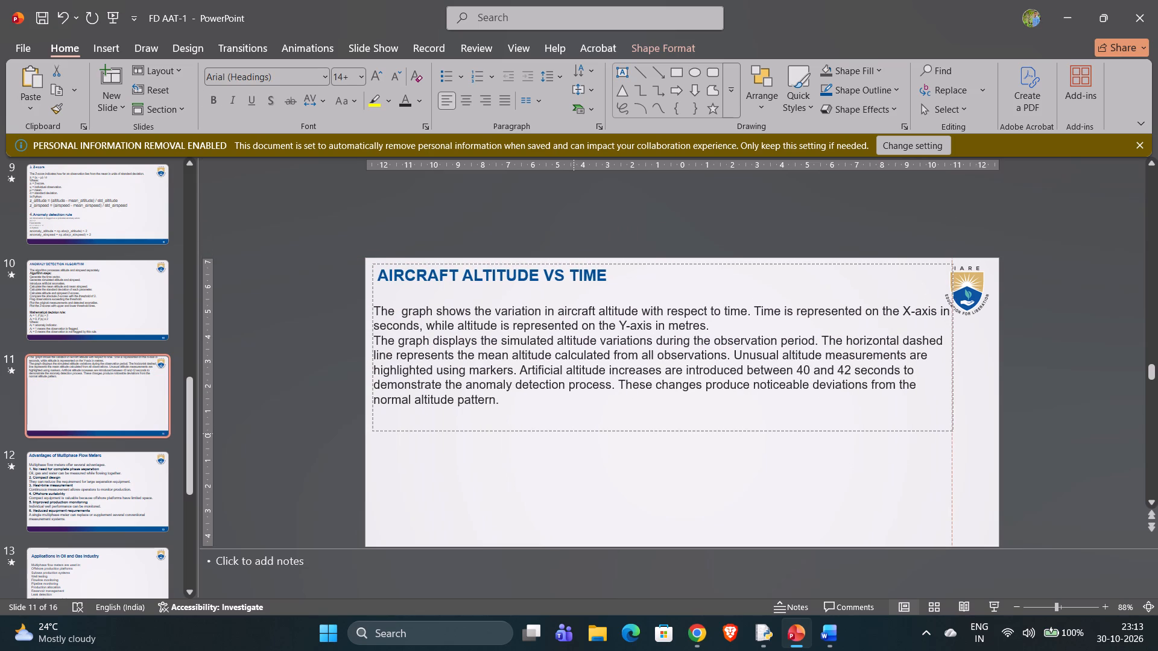
drag(575, 433, 575, 433)
click(572, 414)
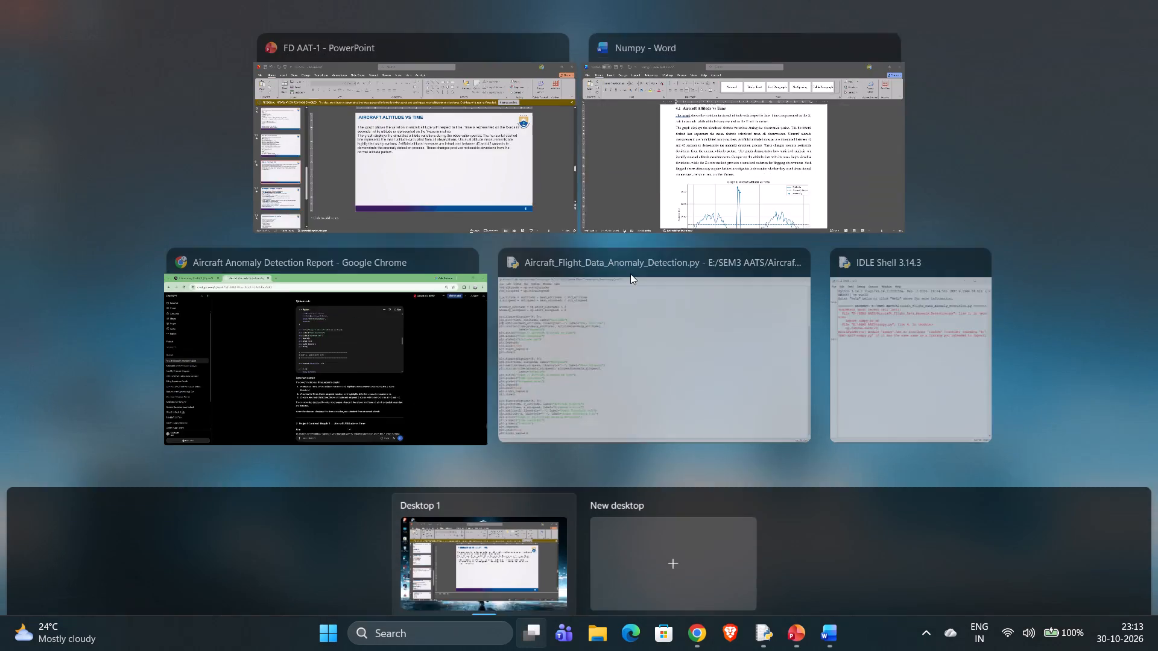
Copy the Graph 1: Aircraft Altitude vs Time picture from the Word report and paste it onto slide 11.
click(646, 154)
click(620, 465)
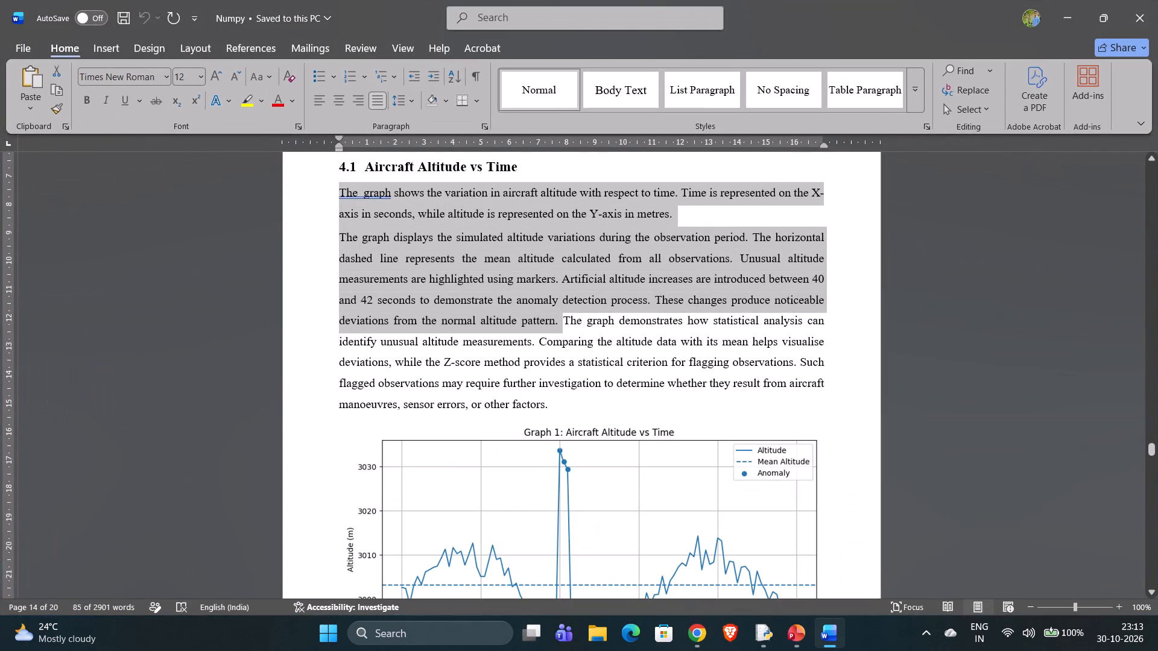
key(ctrl+c)
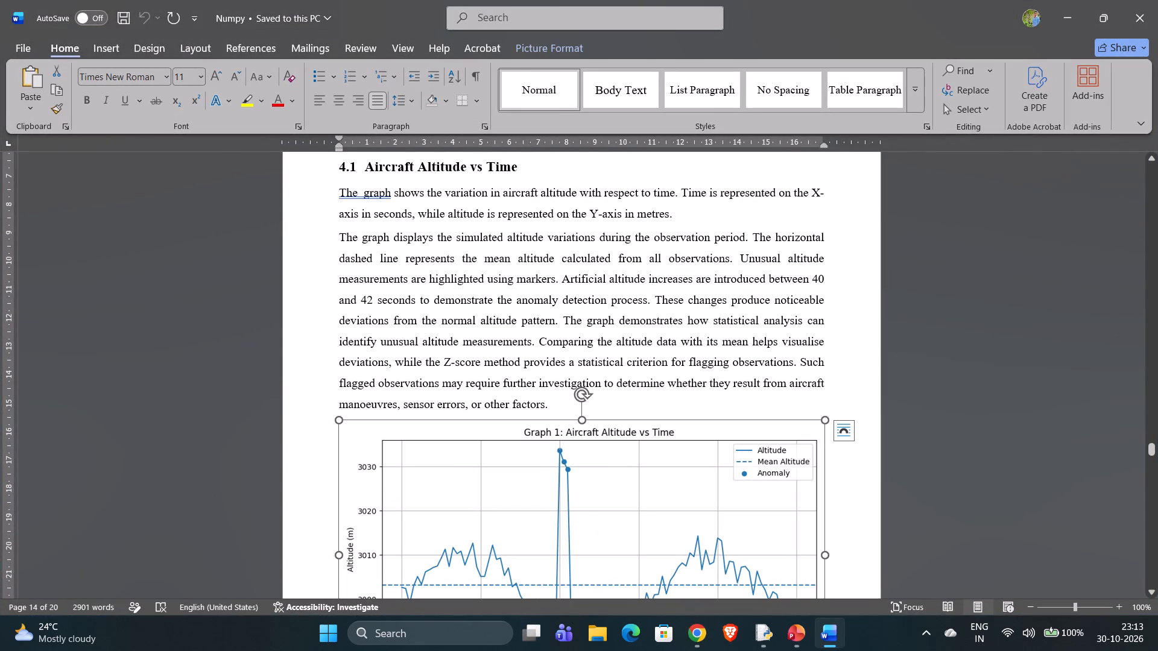
click(675, 186)
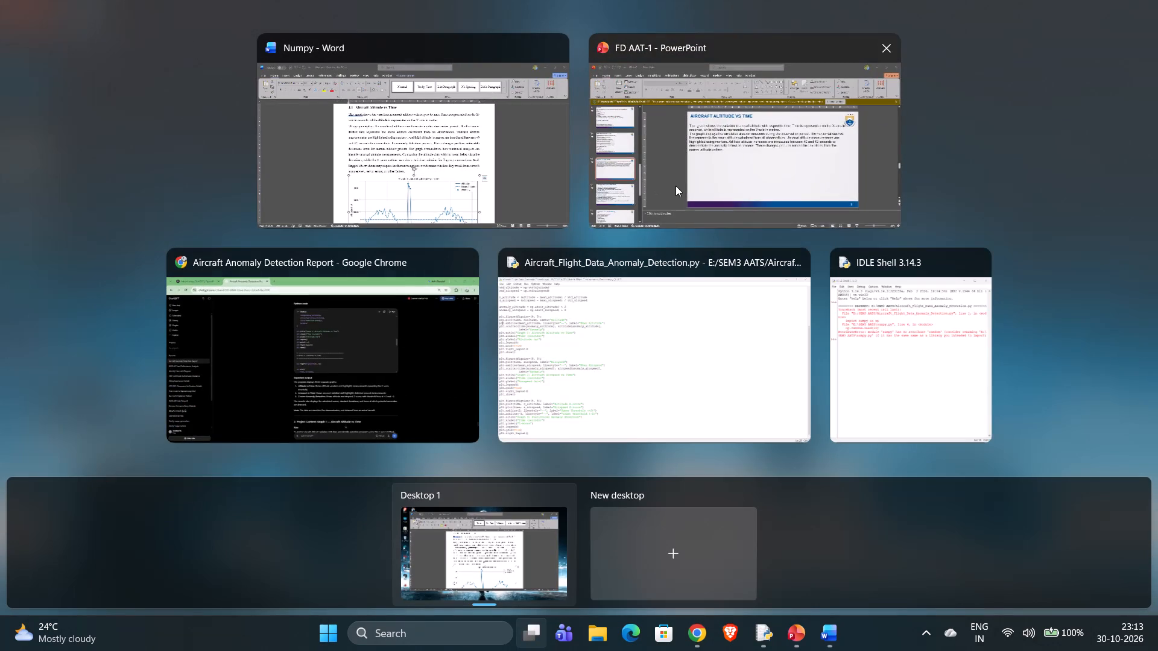
click(650, 309)
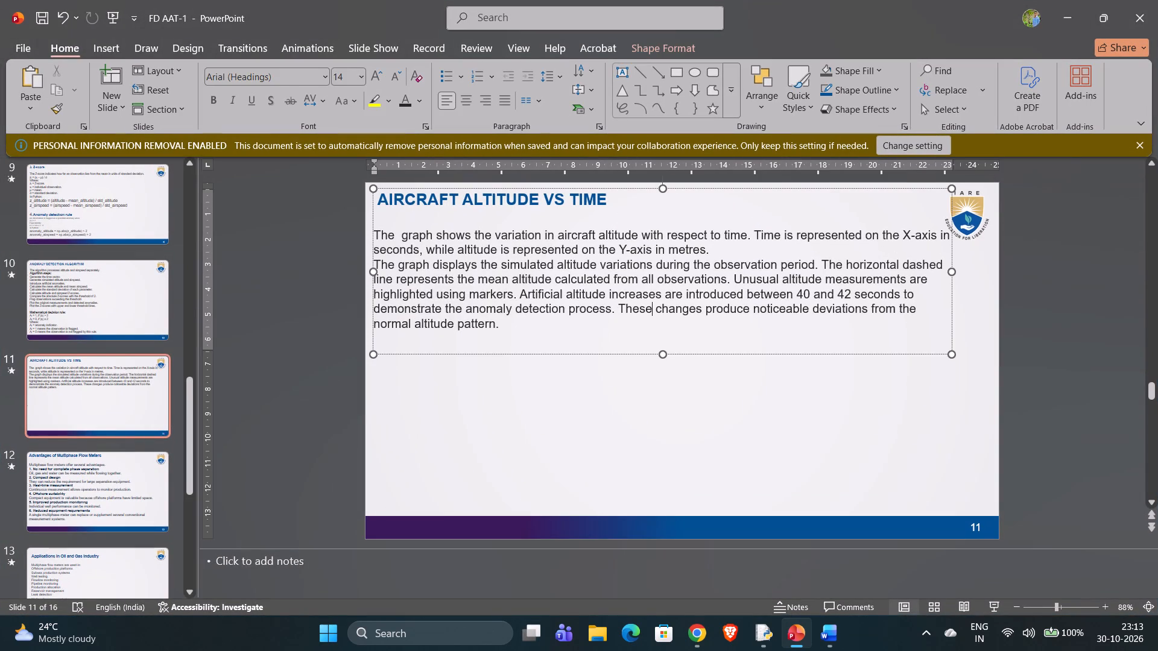
click(639, 332)
key(ctrl+v)
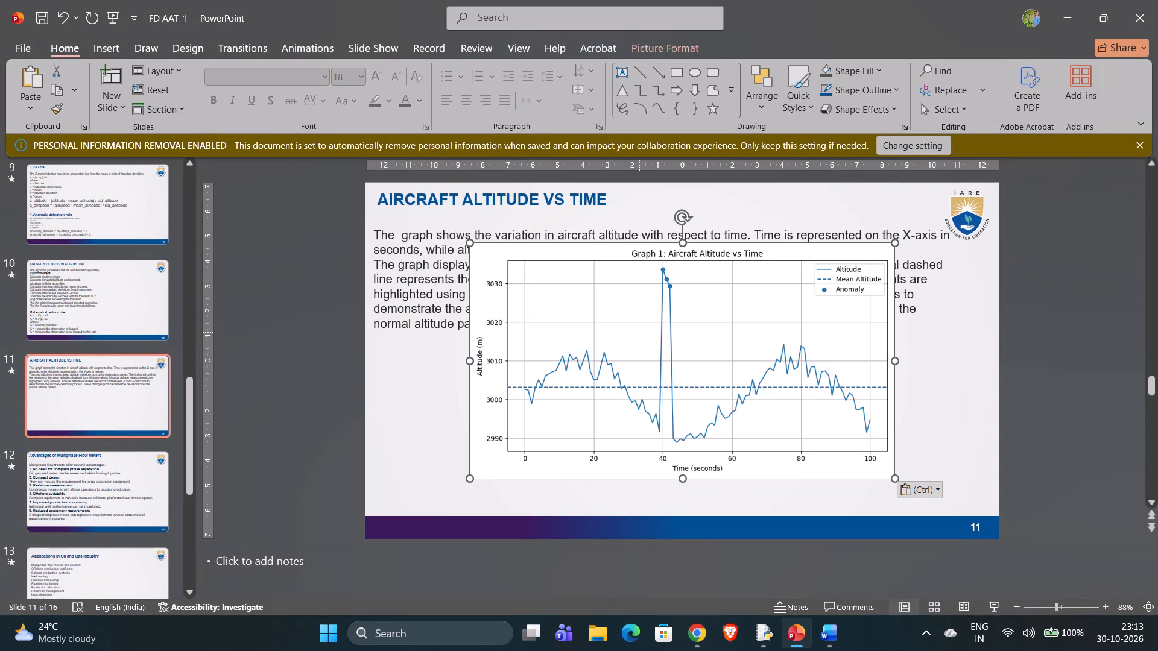
Shrink the Graph 1 picture in width and height and place it centred beneath the description on slide 11.
drag(685, 243, 686, 274)
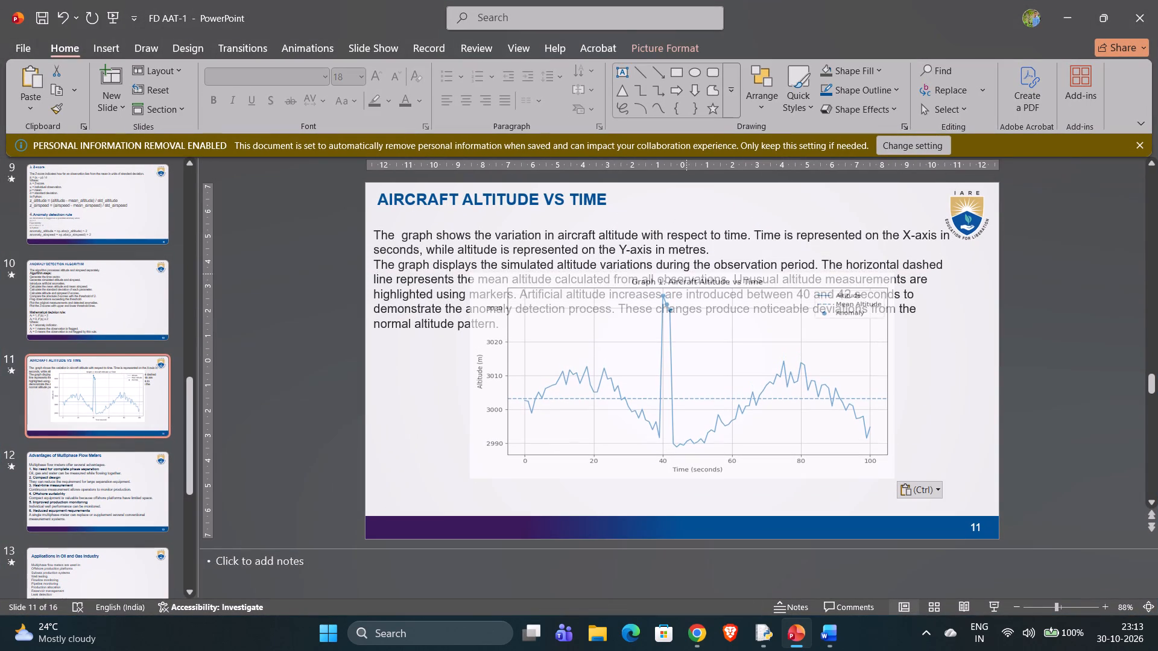
drag(686, 274, 686, 274)
drag(469, 374, 501, 378)
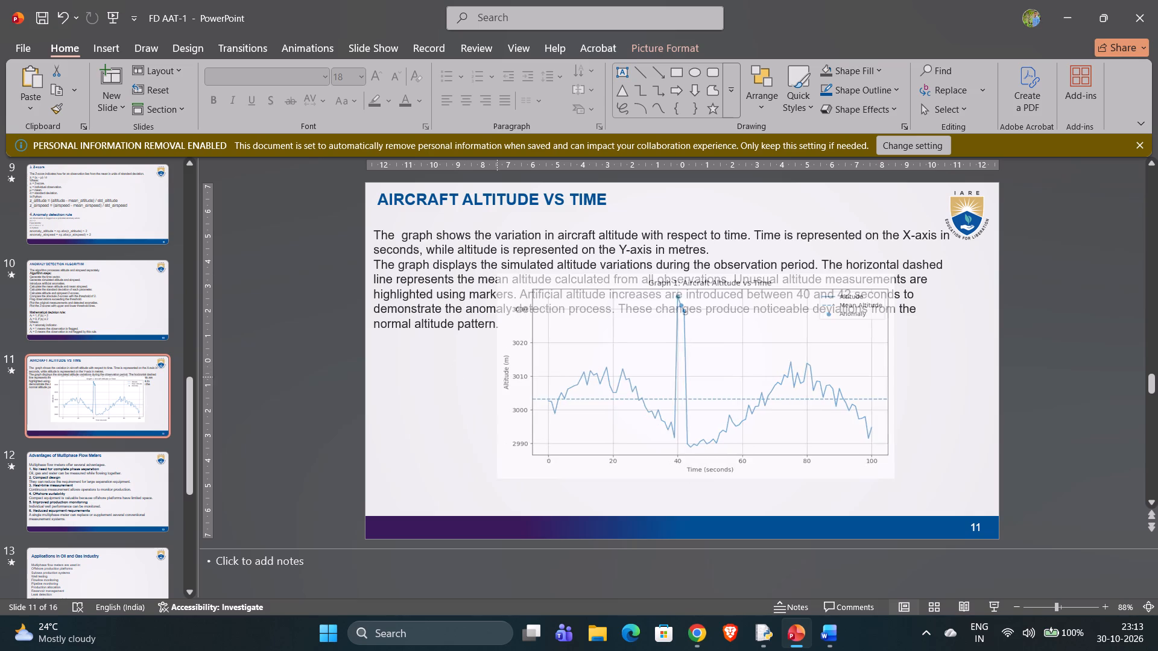
drag(501, 378, 536, 388)
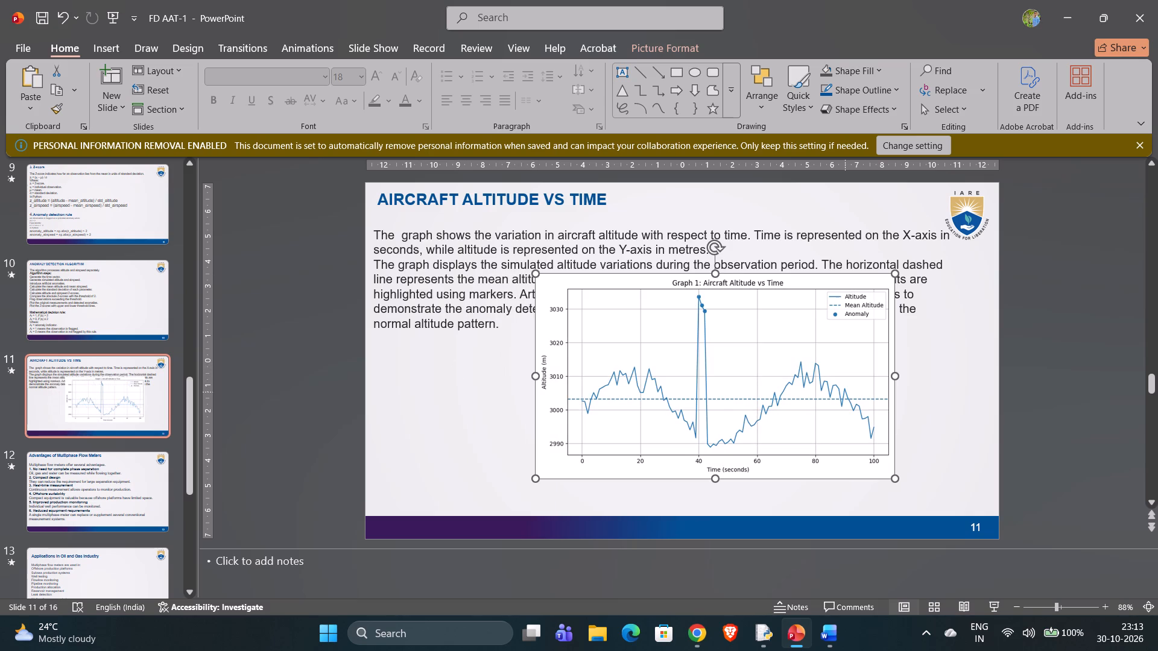
drag(897, 379, 855, 381)
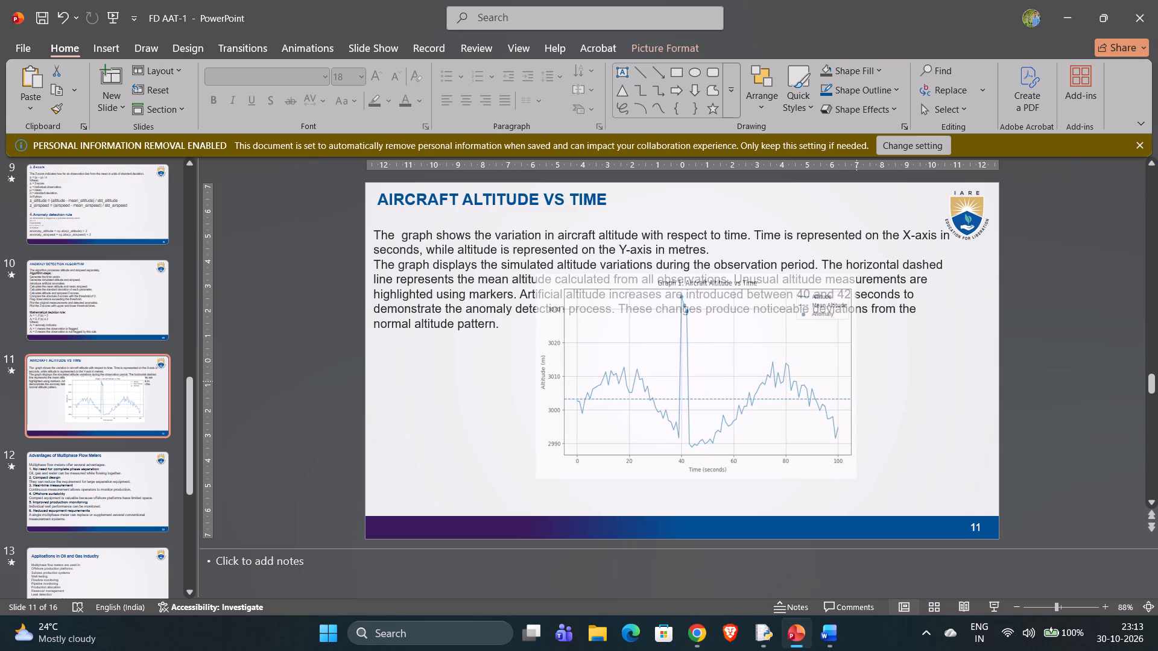
drag(855, 381, 844, 383)
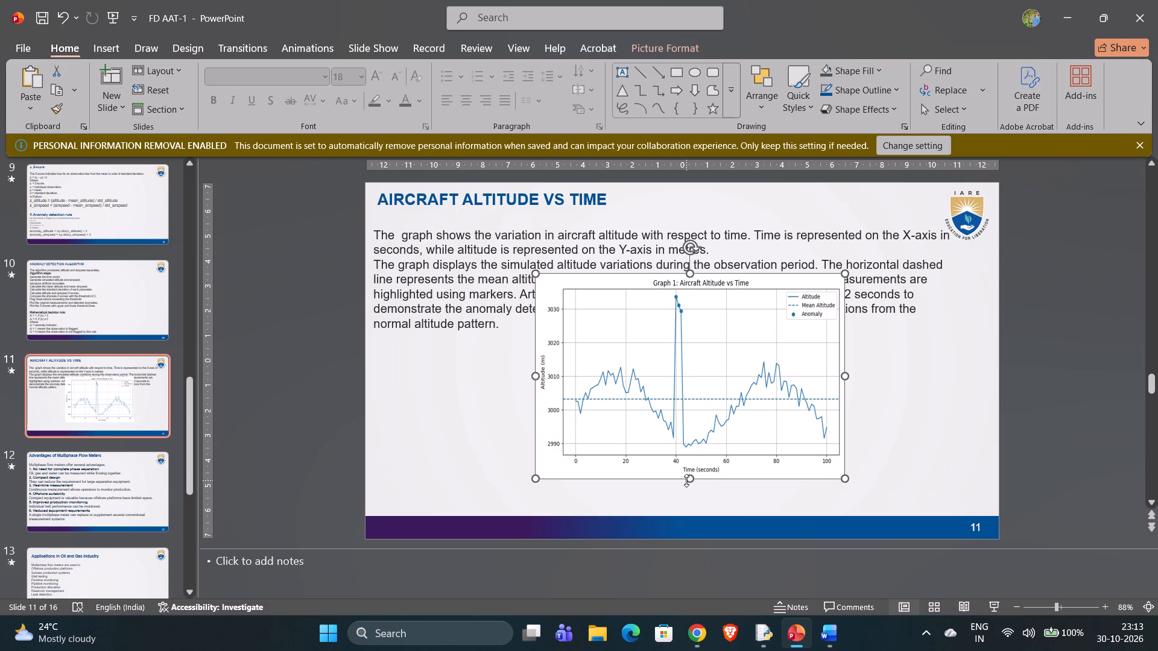
drag(686, 480, 681, 436)
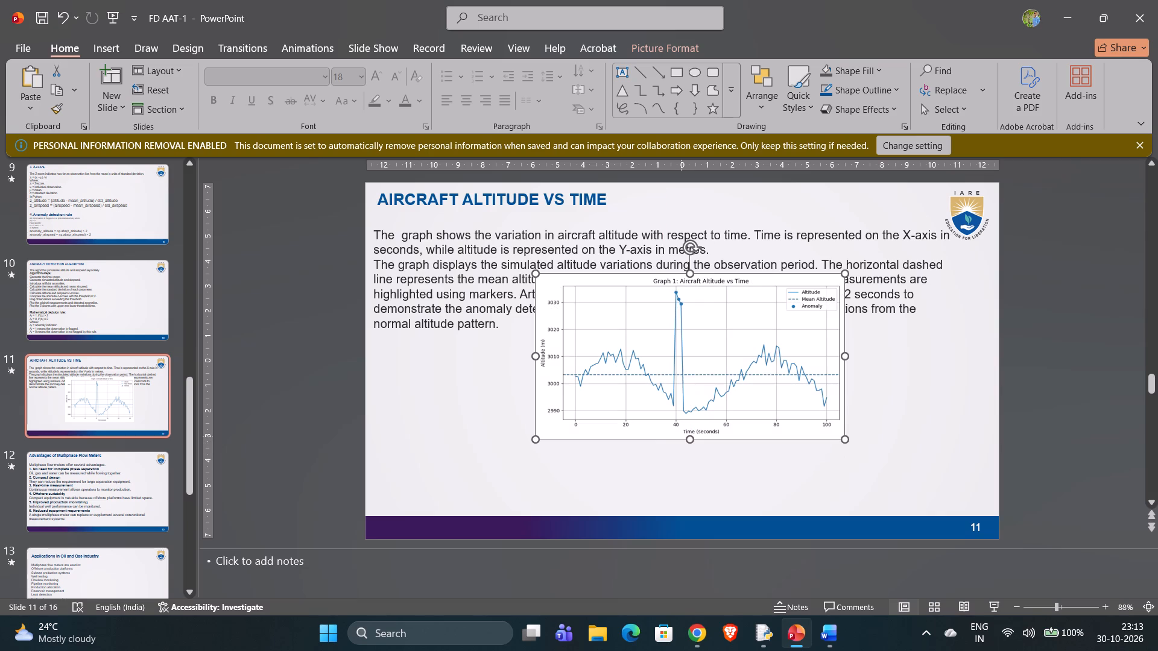
drag(675, 355, 657, 414)
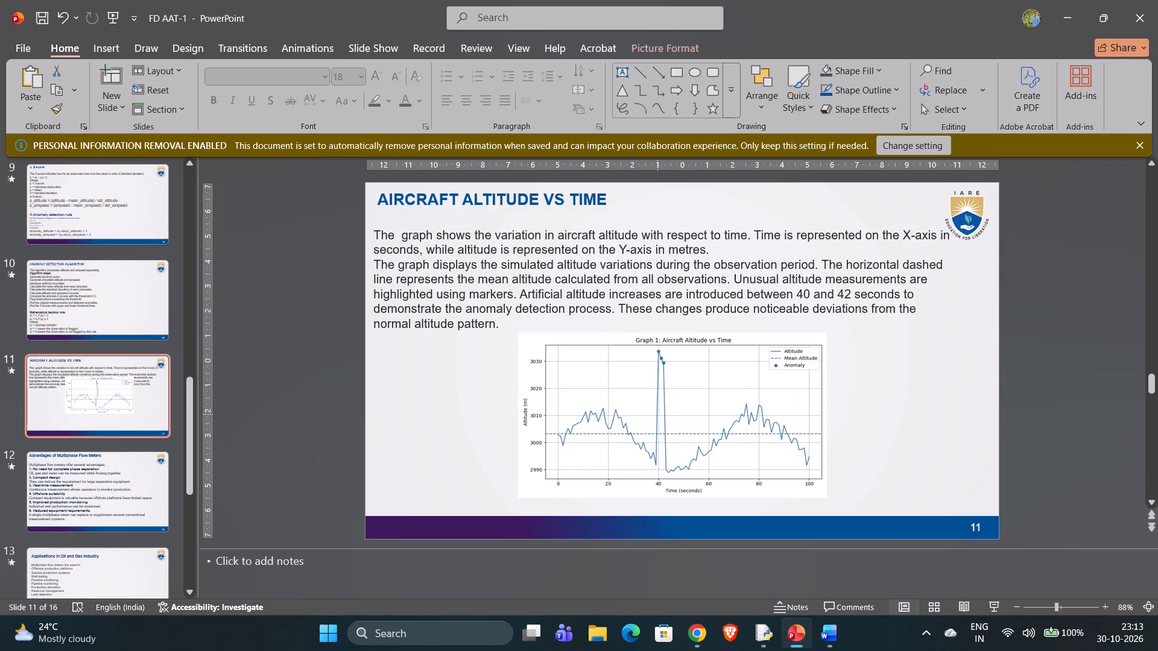
drag(657, 414, 653, 410)
click(494, 384)
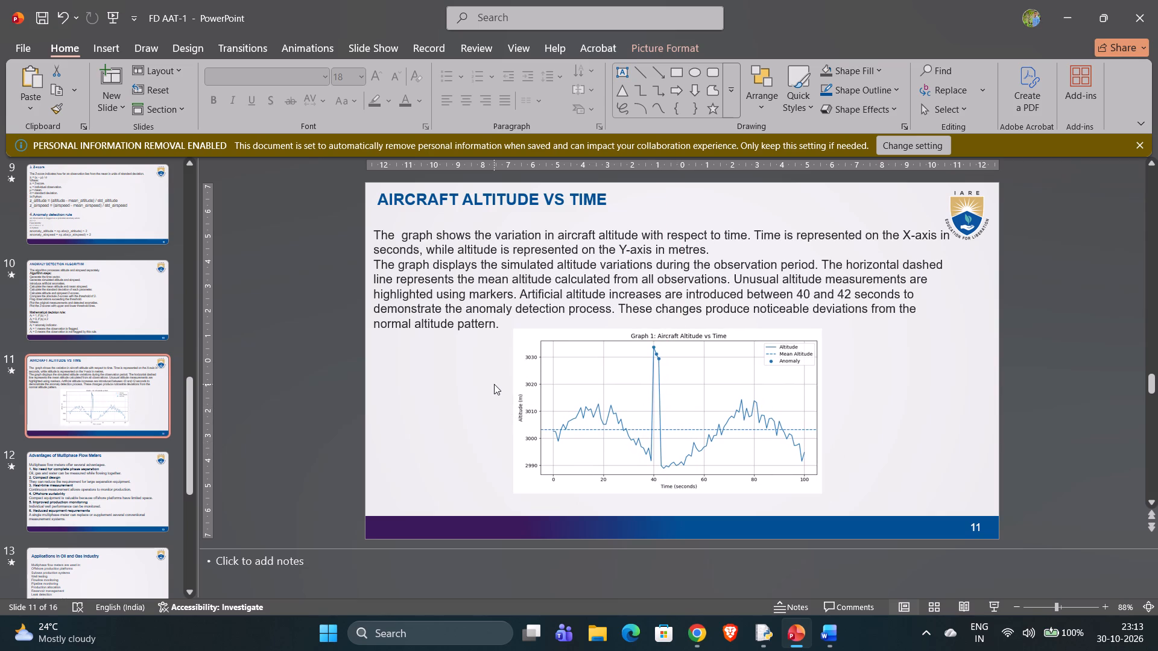
Copy the Aircraft Airspeed vs Time heading, without its 4.2 number, and its first two description paragraphs from the Word report.
click(116, 472)
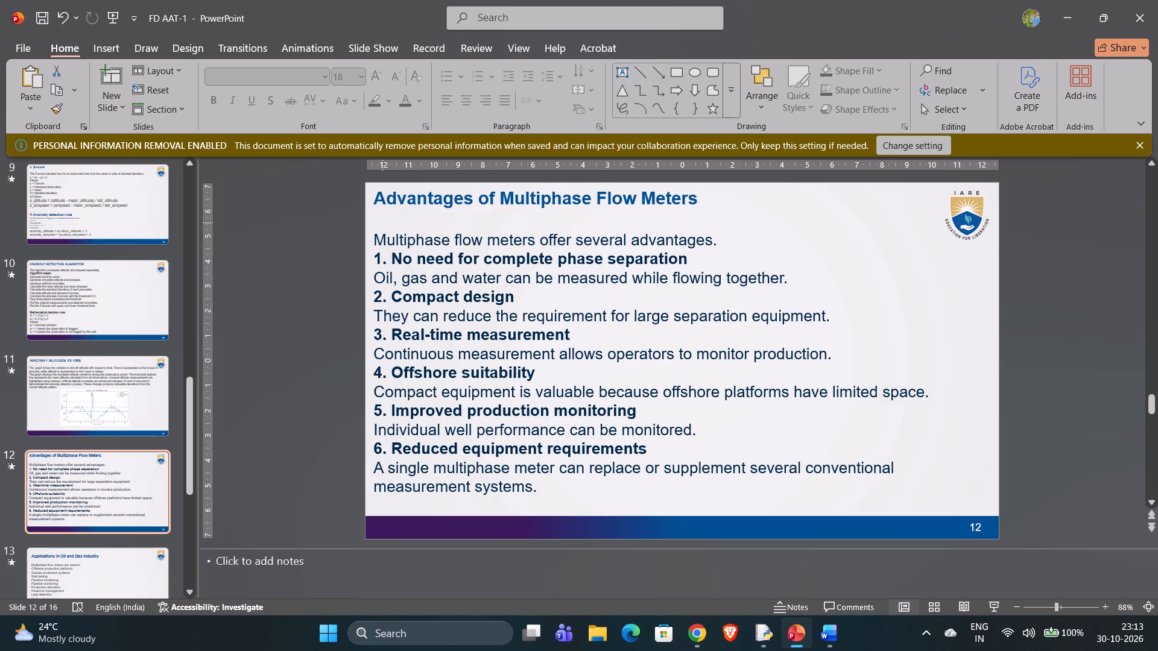
click(379, 203)
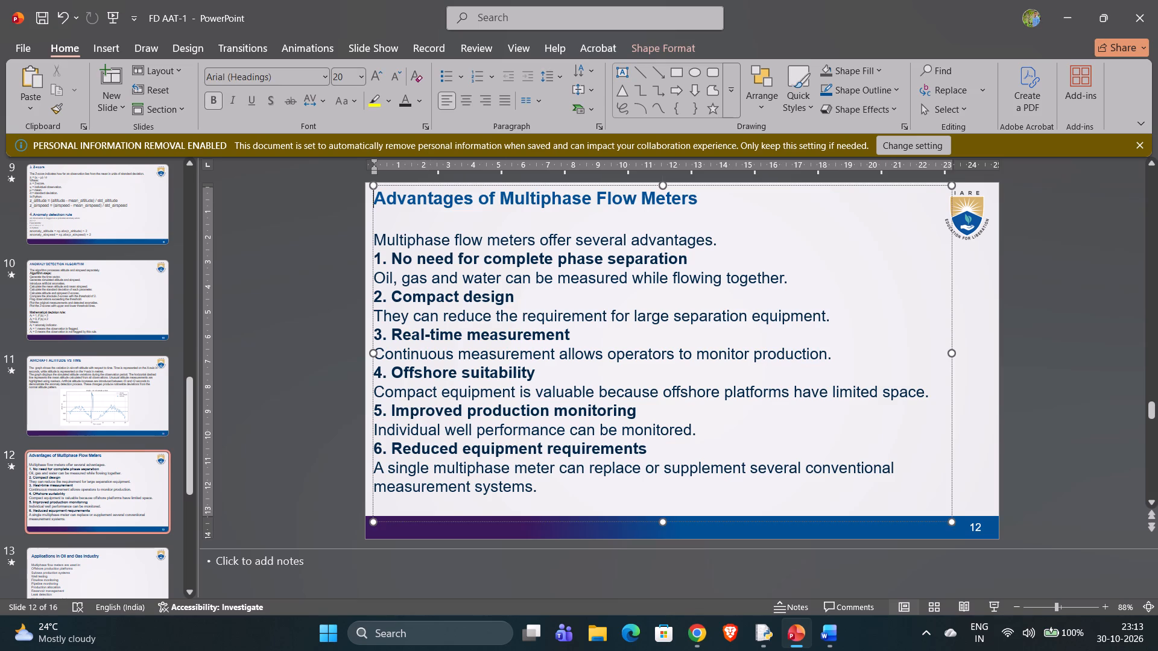
drag(377, 196, 575, 517)
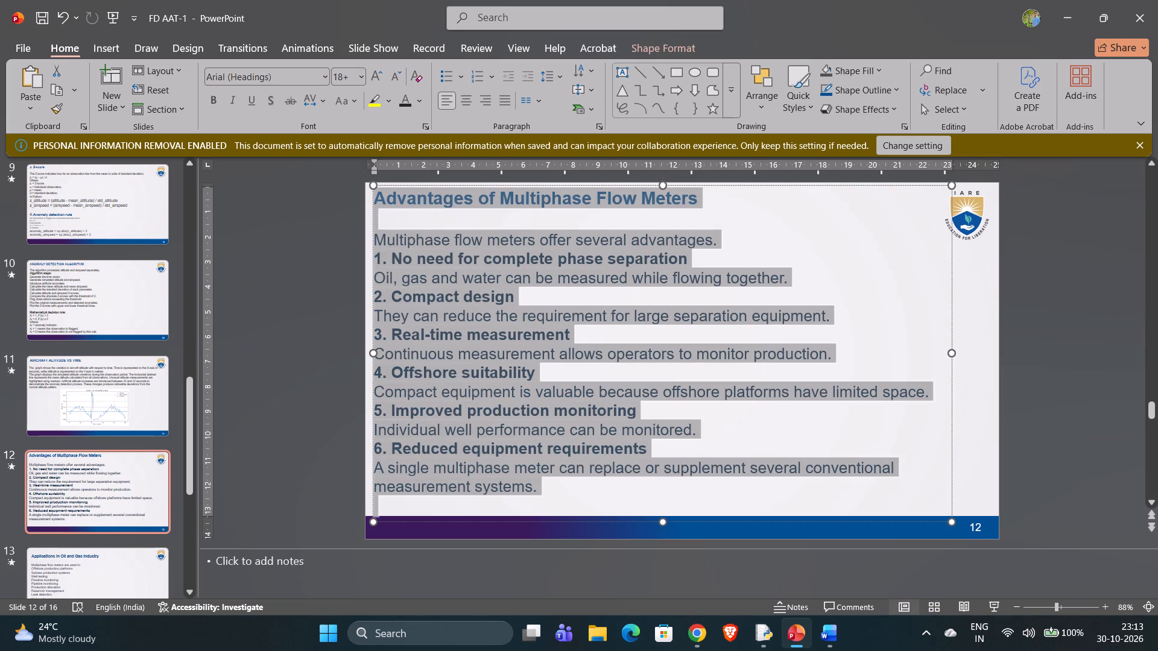
drag(575, 517, 572, 509)
click(707, 430)
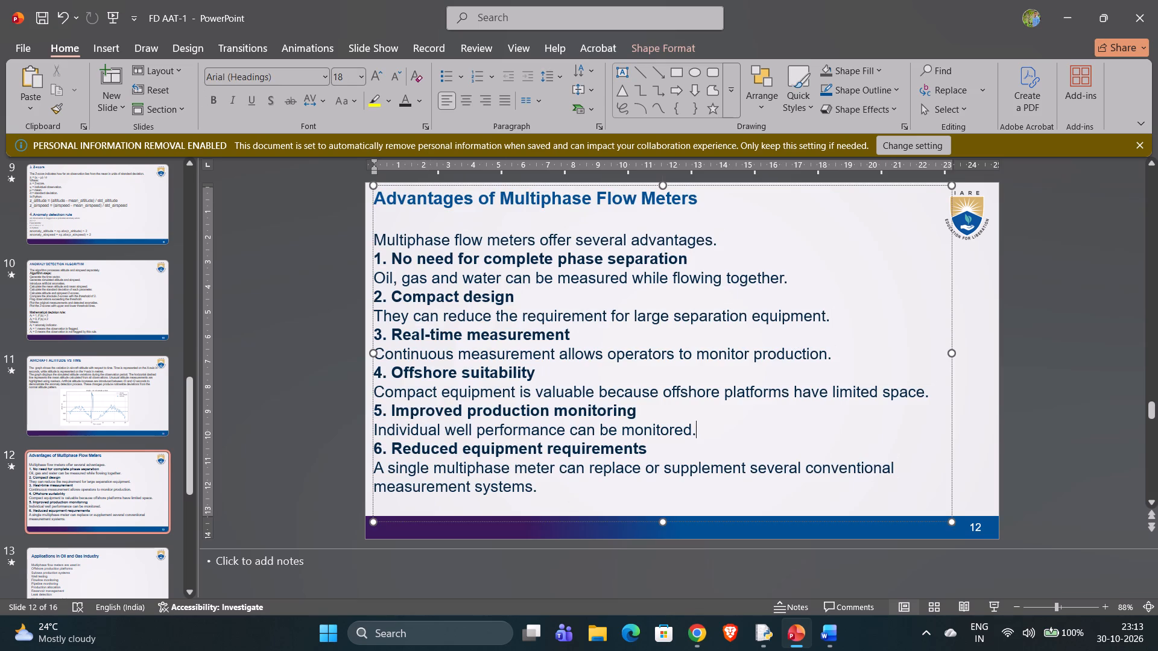
click(683, 207)
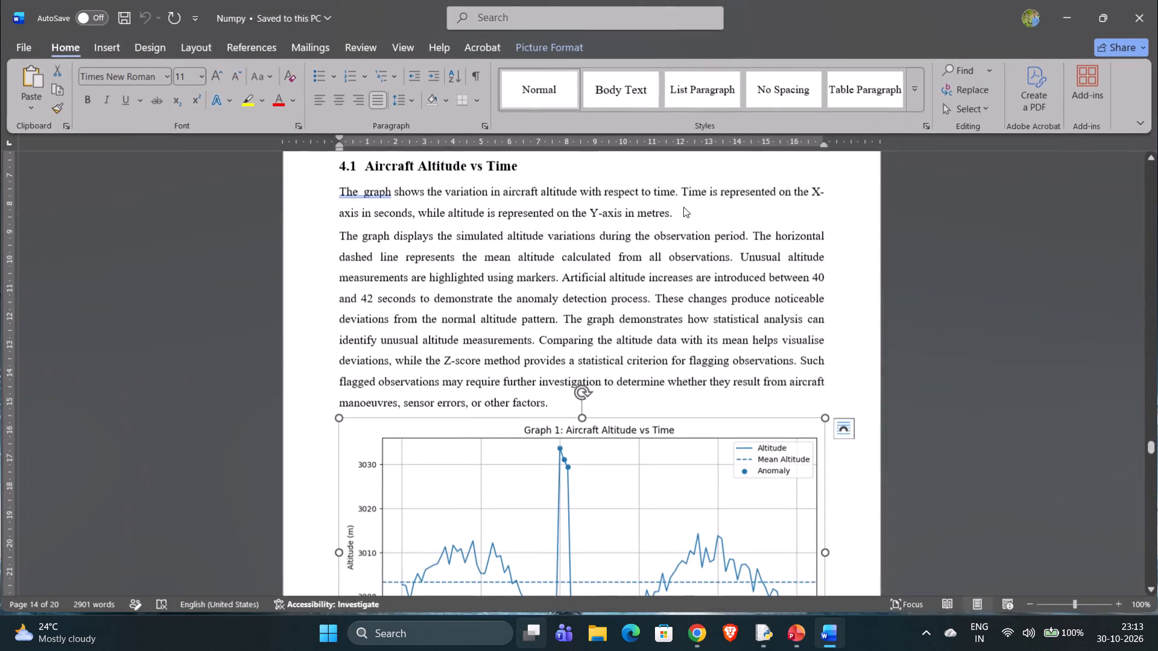
scroll(683, 207, down, 3)
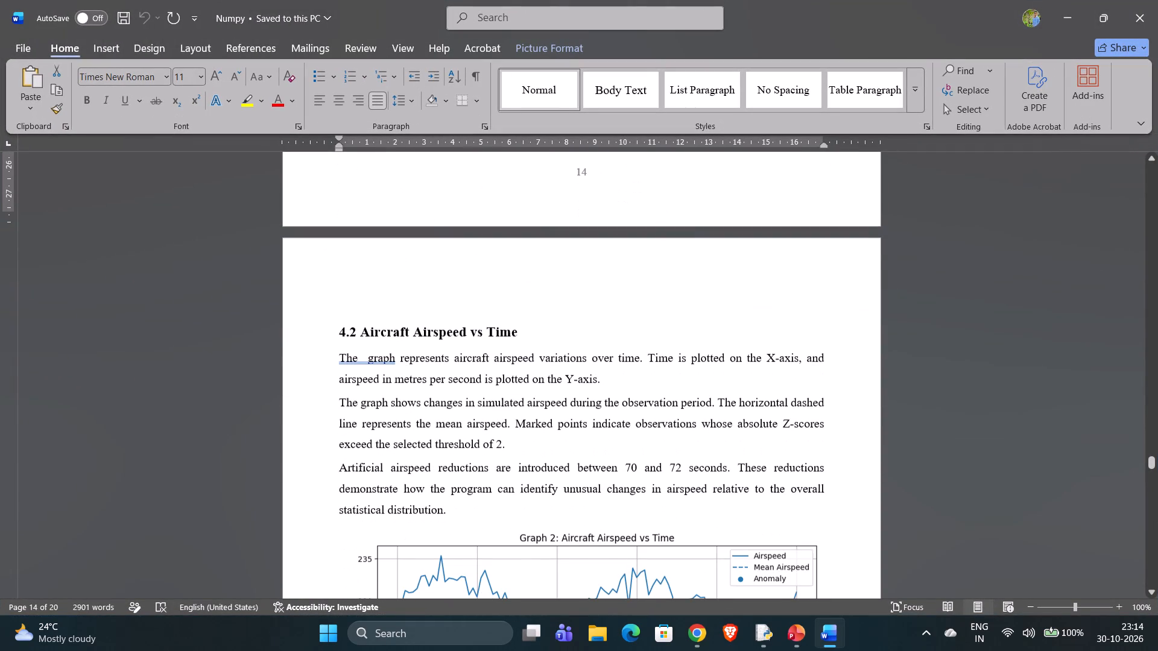
drag(362, 330, 530, 324)
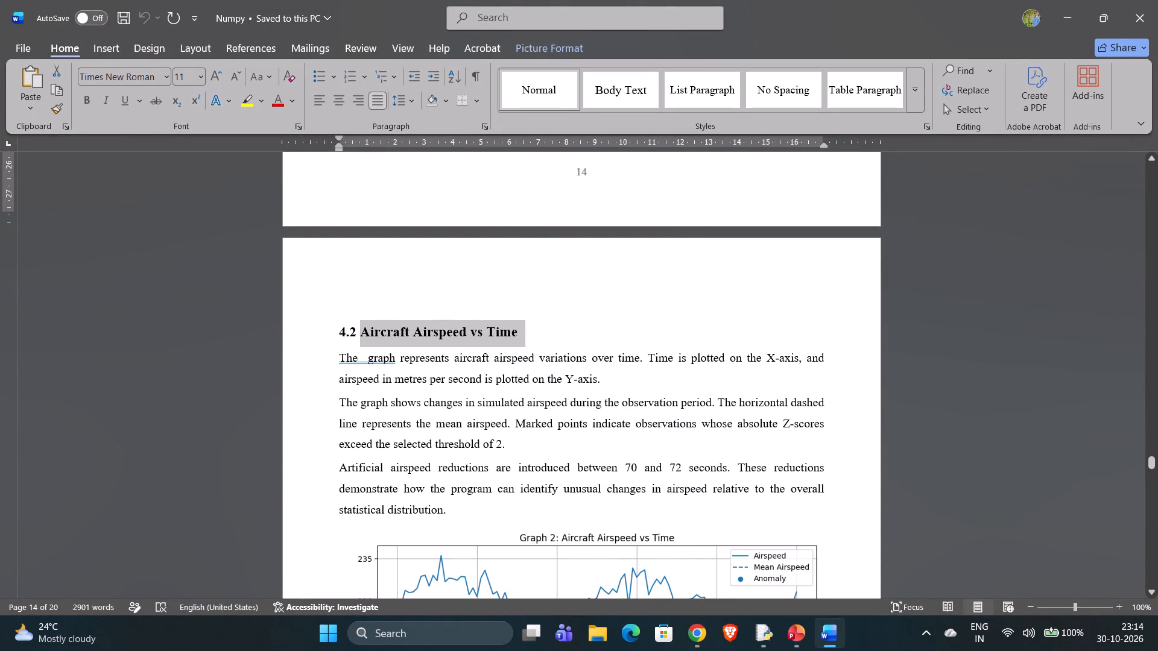
drag(530, 324, 530, 447)
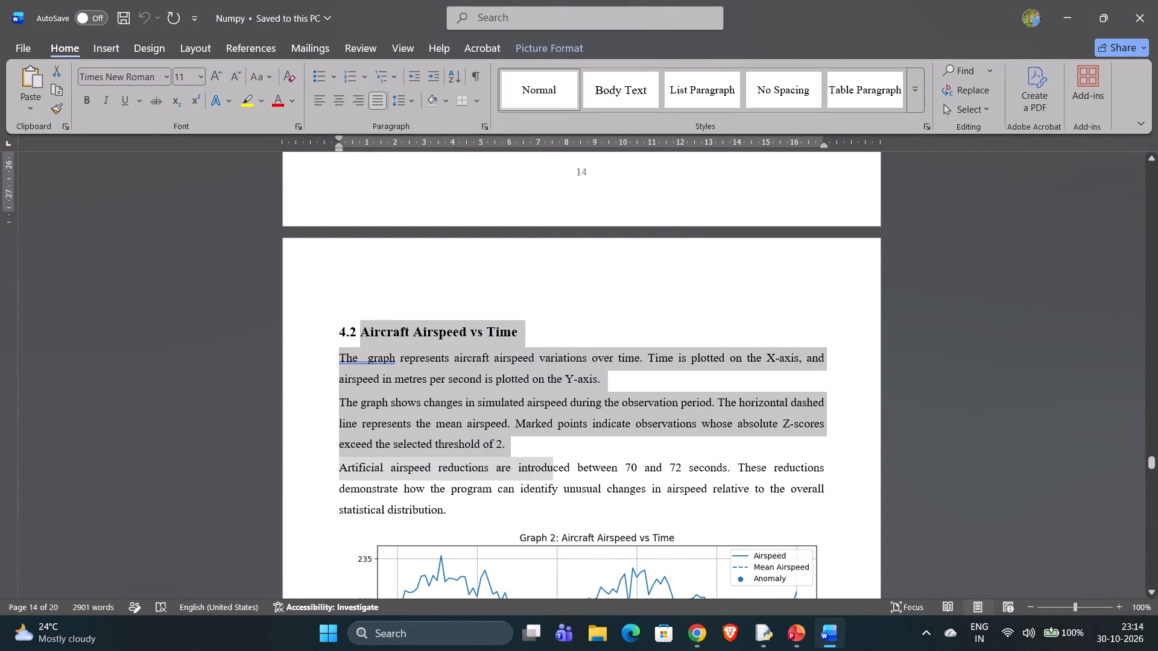
drag(530, 447, 511, 445)
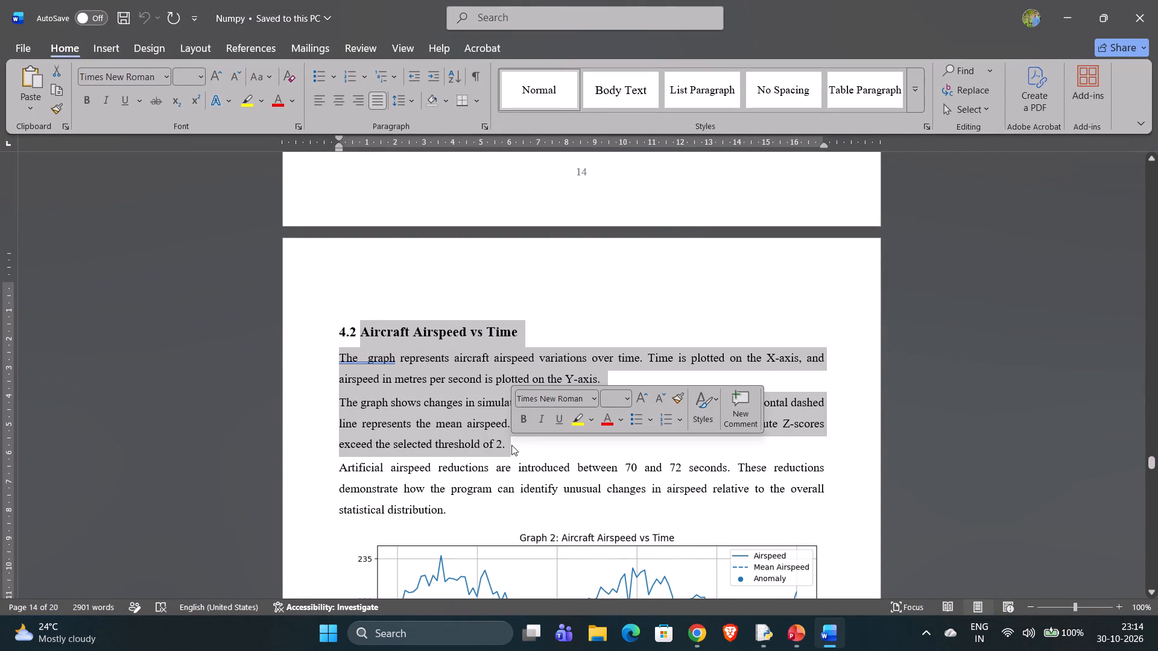
key(ctrl+c)
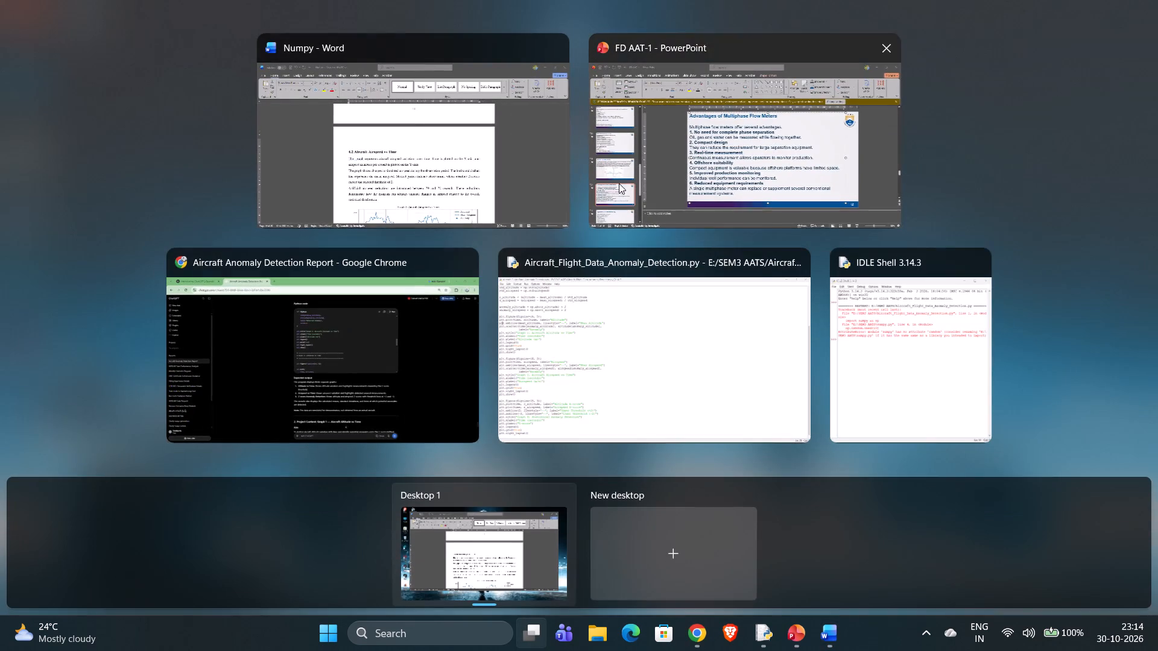
Delete the whole Advantages of Multiphase Flow Meters text from slide 12 of the PowerPoint deck.
click(686, 178)
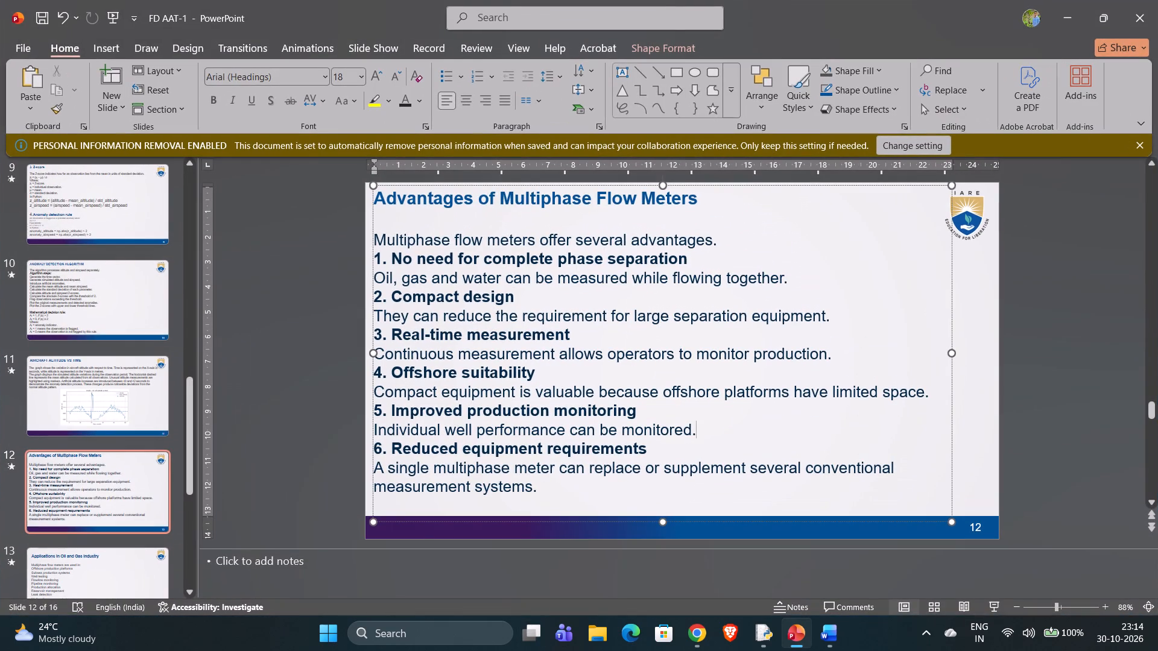
drag(379, 196, 575, 469)
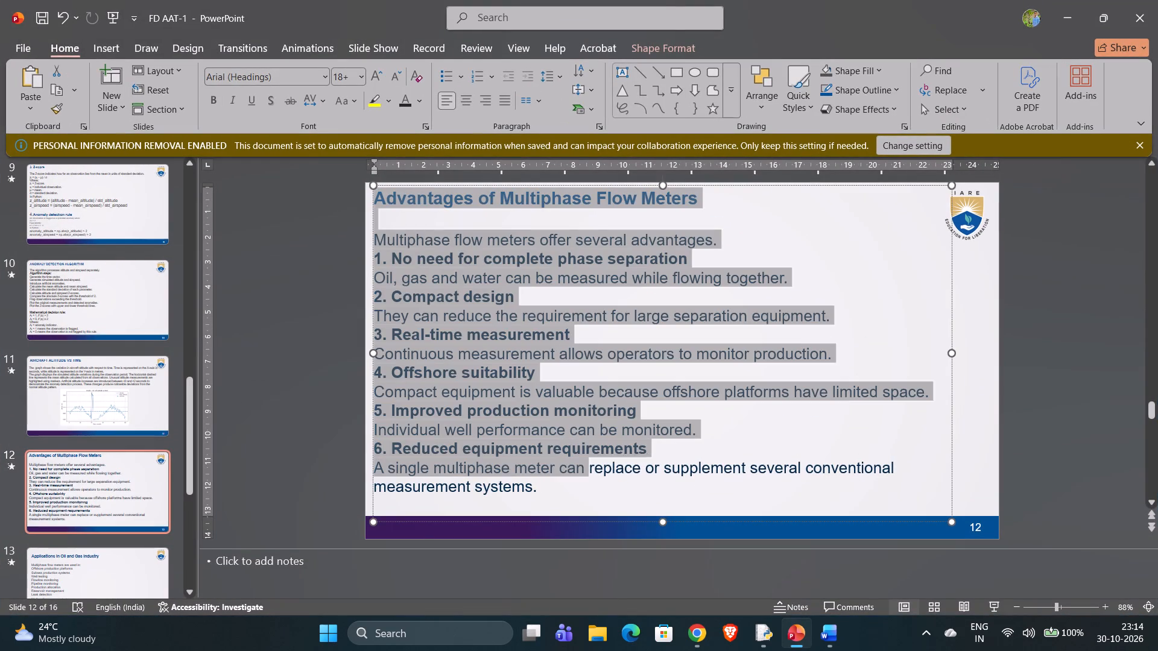
drag(575, 469, 553, 483)
key(BackSpace)
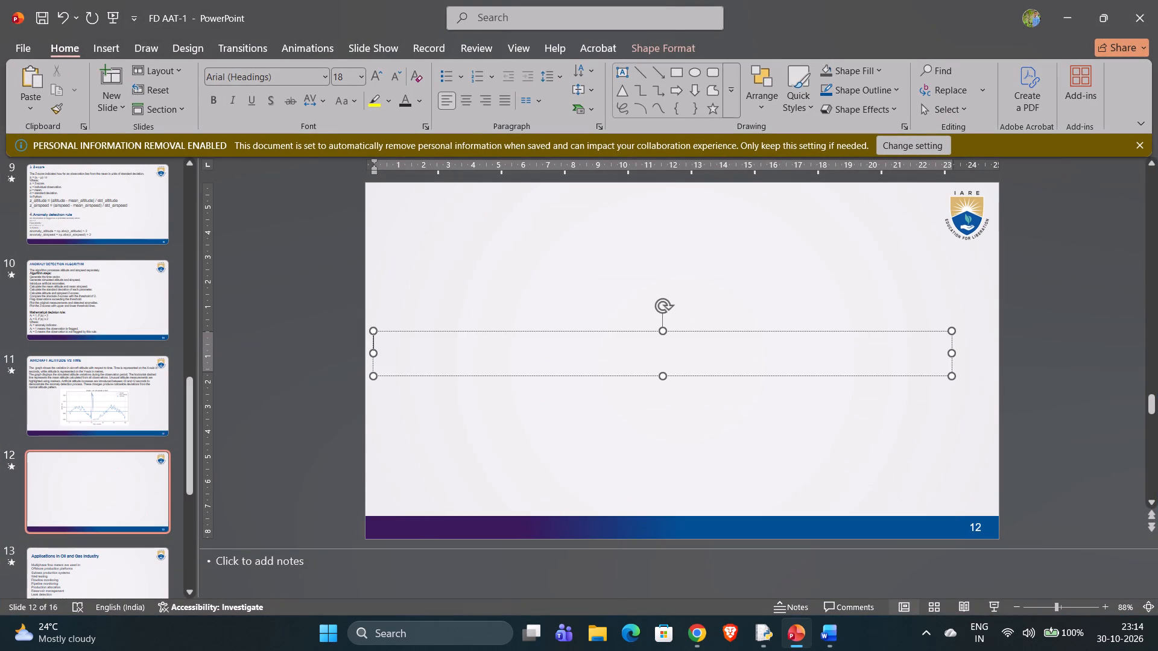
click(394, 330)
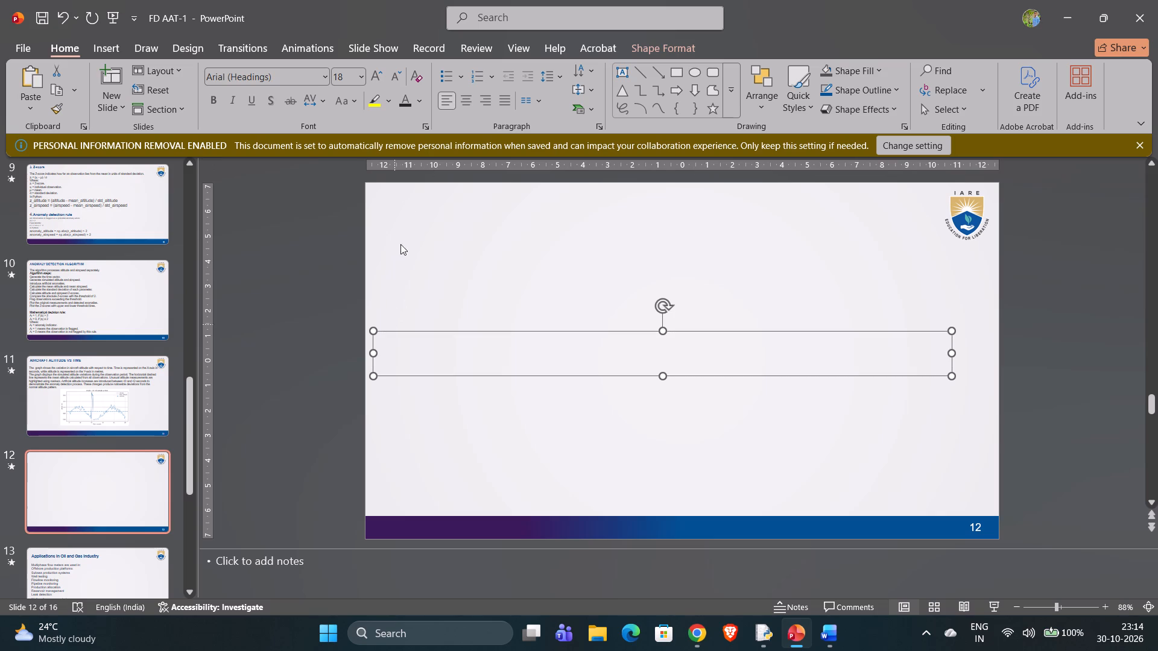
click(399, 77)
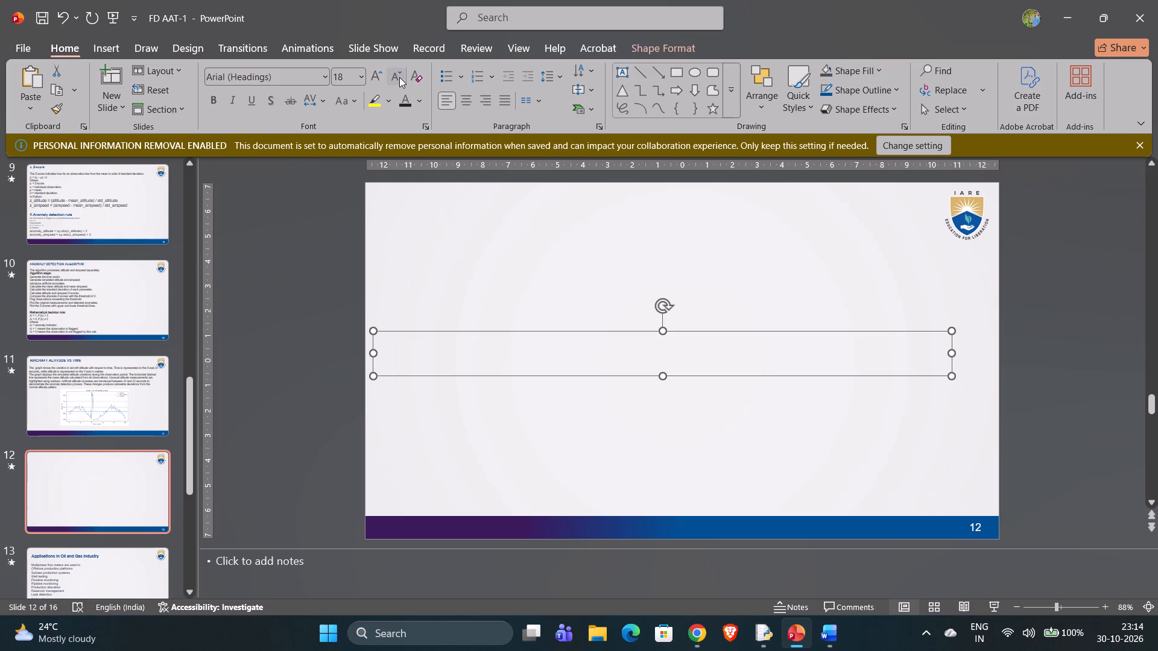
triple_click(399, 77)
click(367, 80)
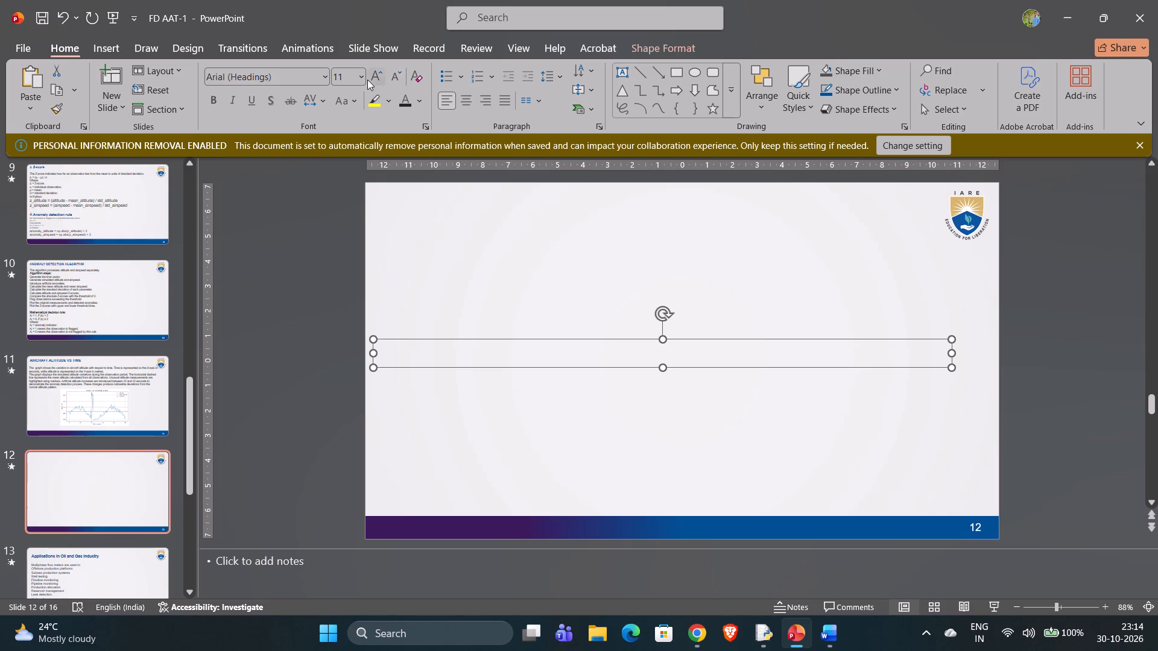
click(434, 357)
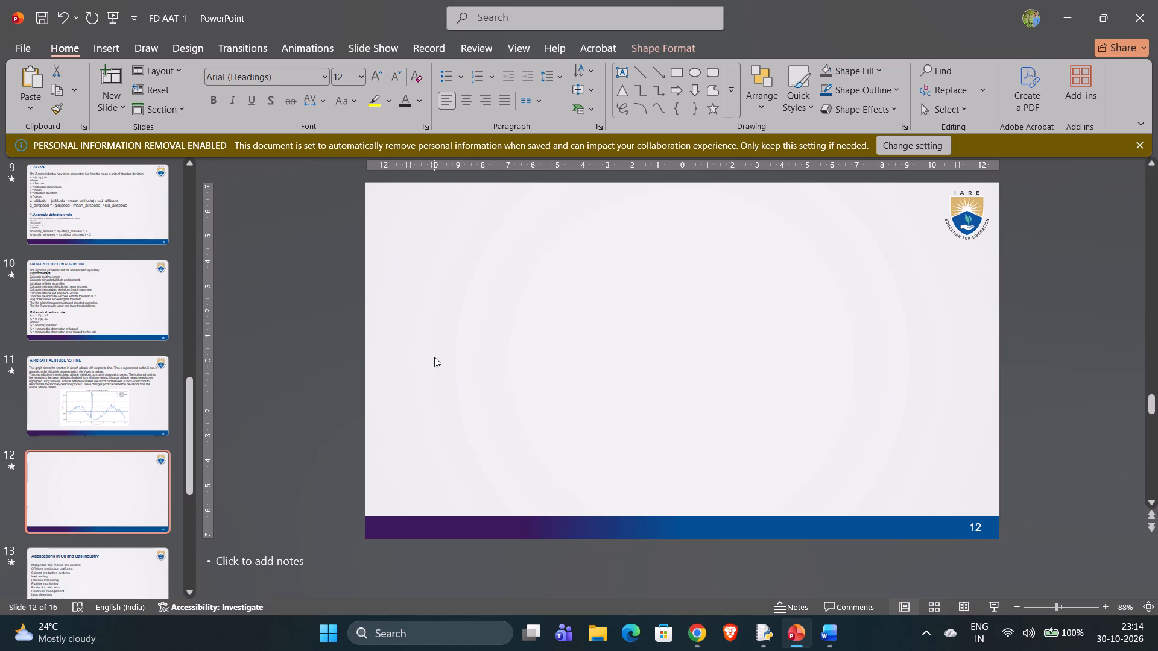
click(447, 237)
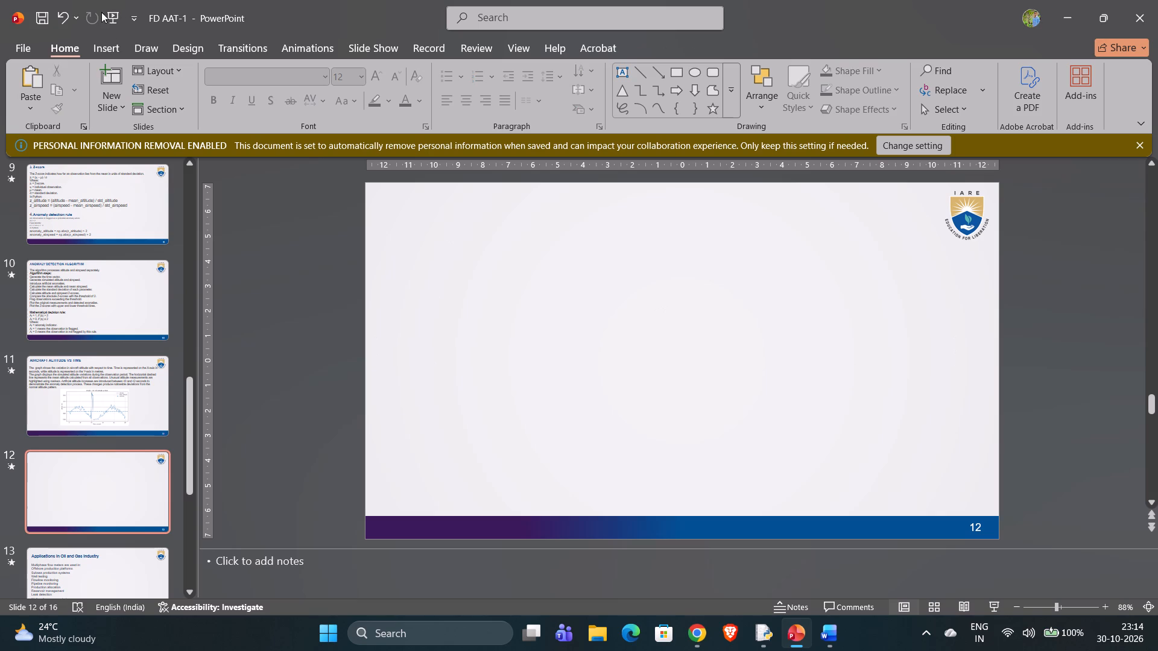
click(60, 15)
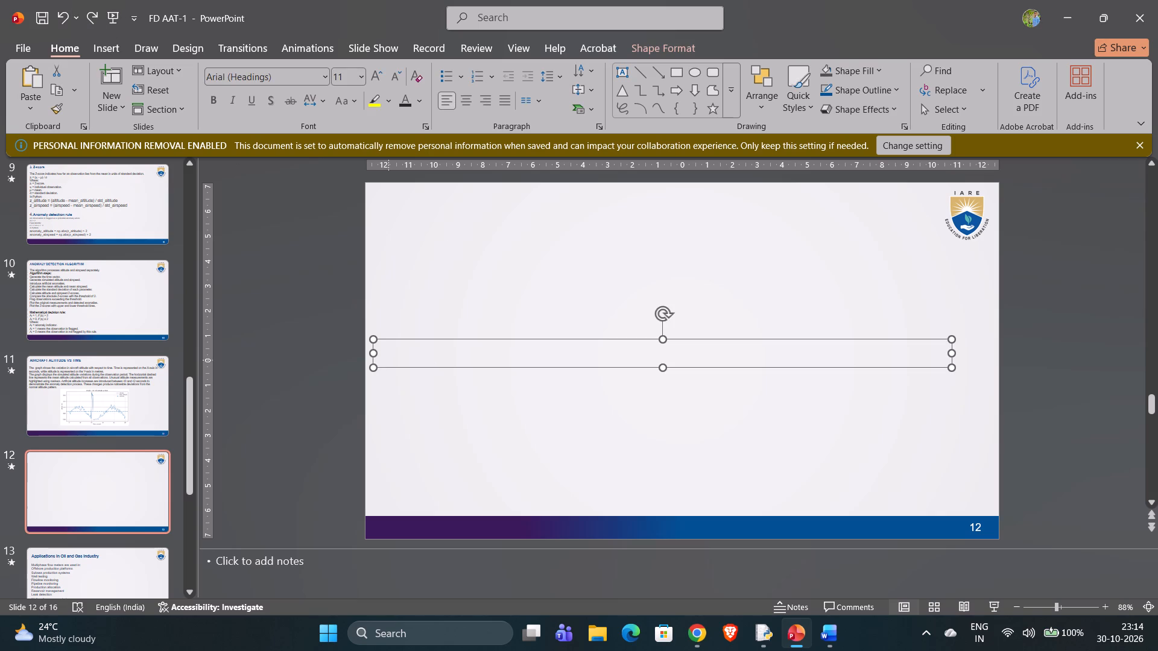
Paste the copied airspeed text into the empty text box on slide 12 and reduce all of it to 14 pt.
key(ctrl+v)
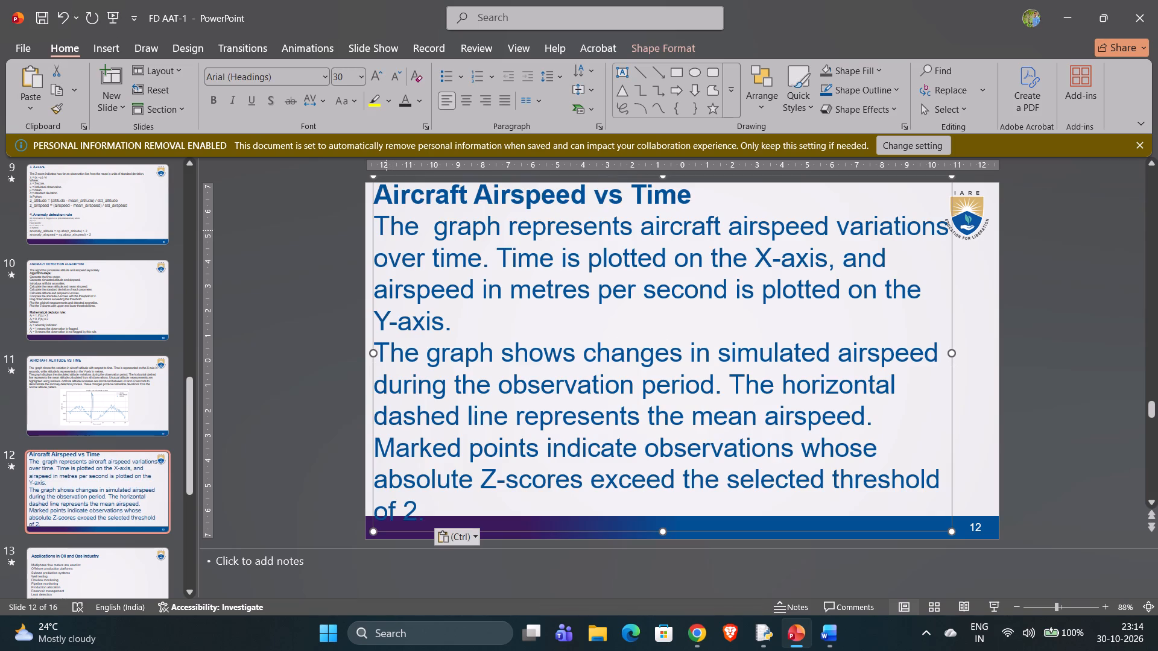
click(373, 325)
triple_click(391, 74)
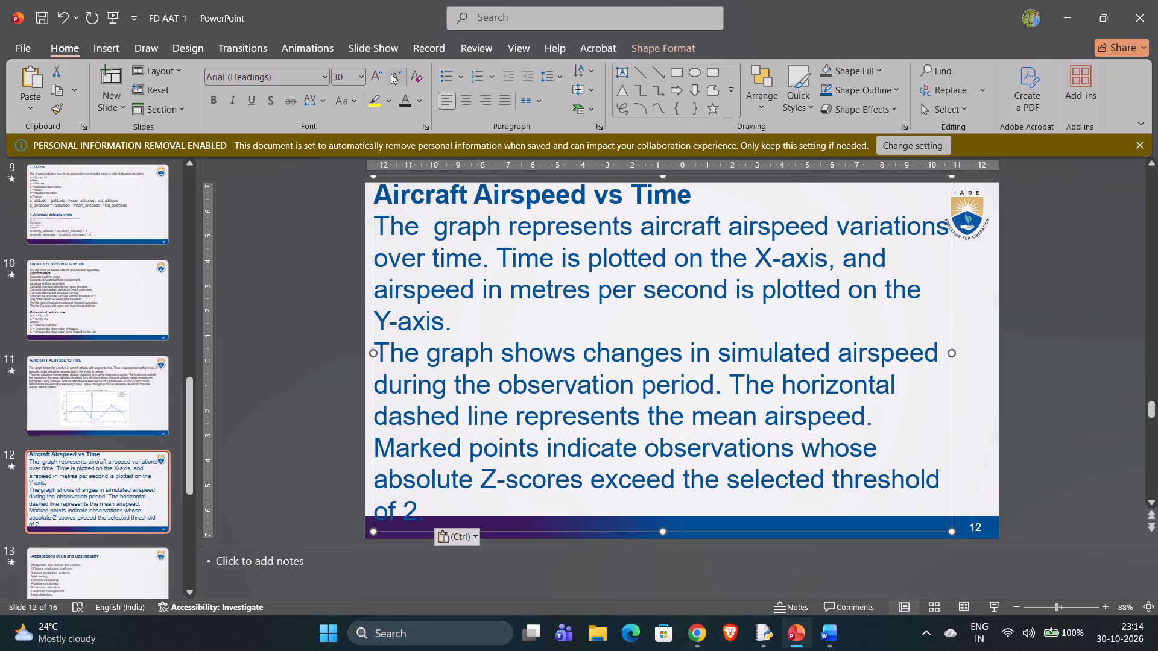
click(391, 74)
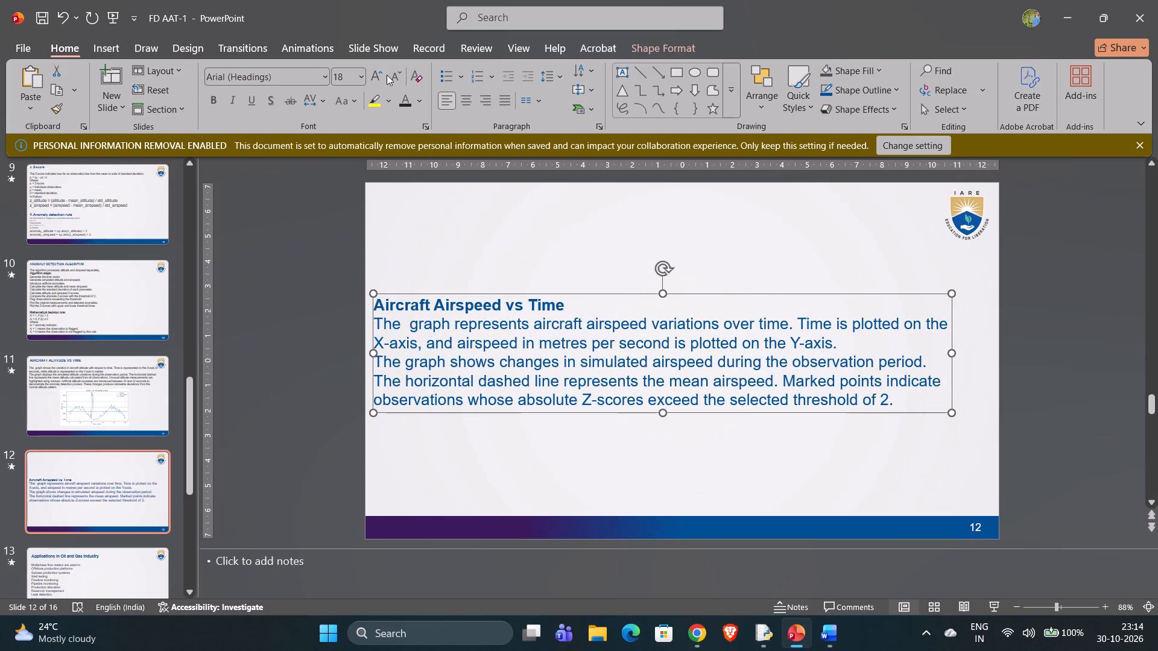
click(387, 75)
click(387, 75)
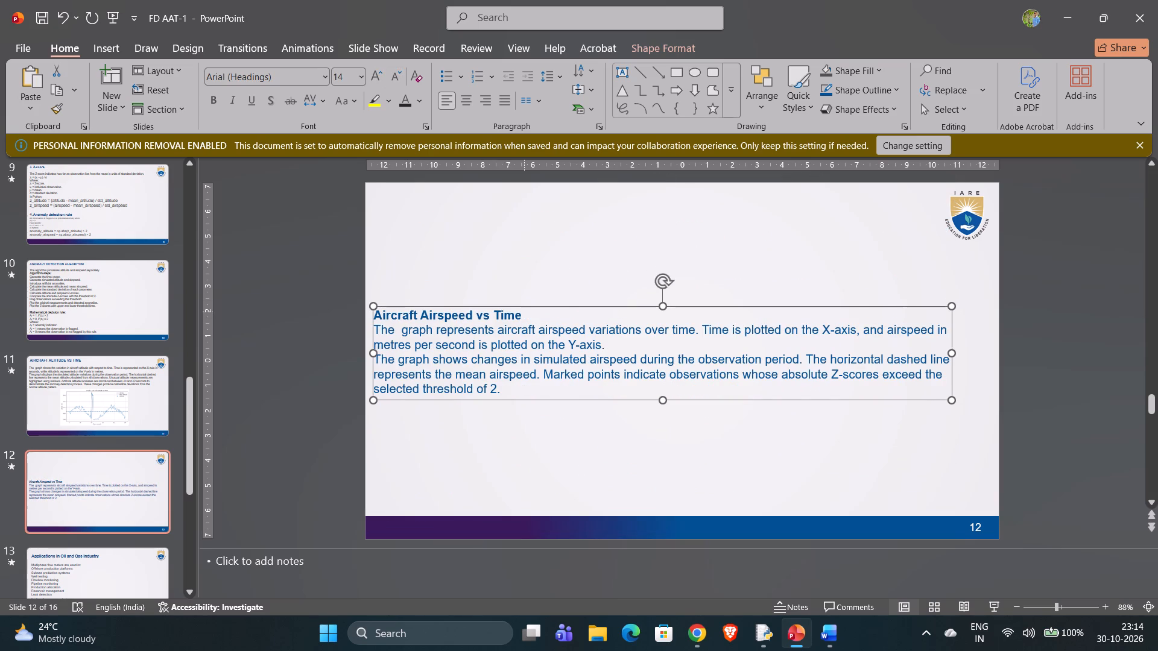
Enlarge the Aircraft Airspeed vs Time heading on slide 12 to 16 pt.
drag(524, 312, 373, 306)
click(496, 257)
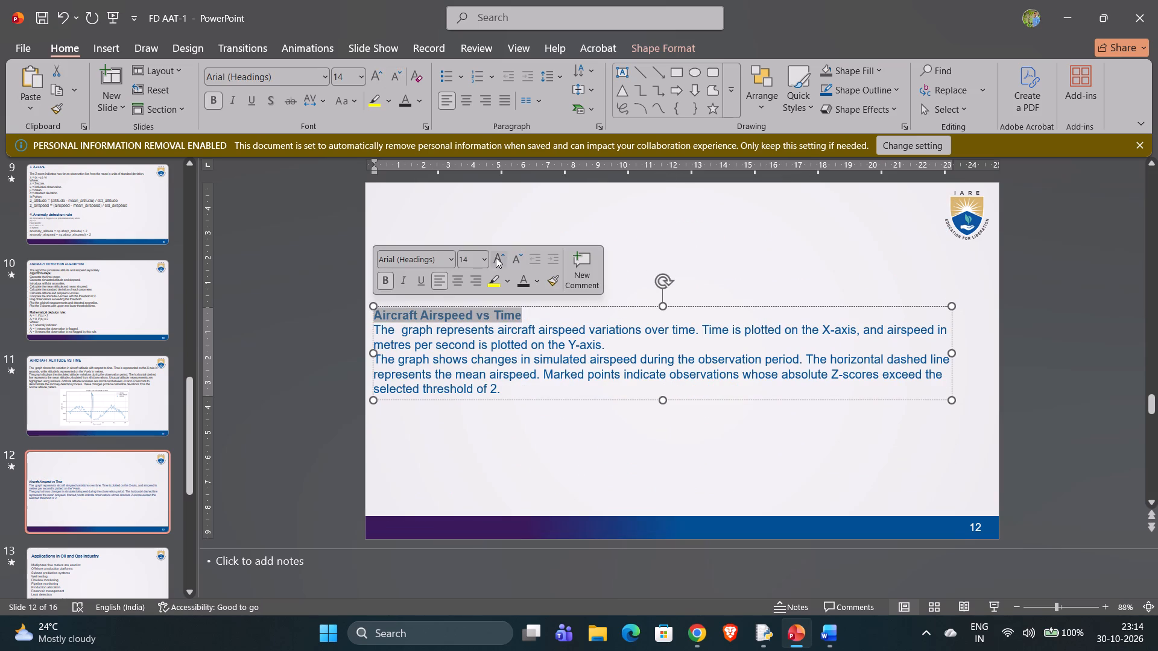
click(555, 317)
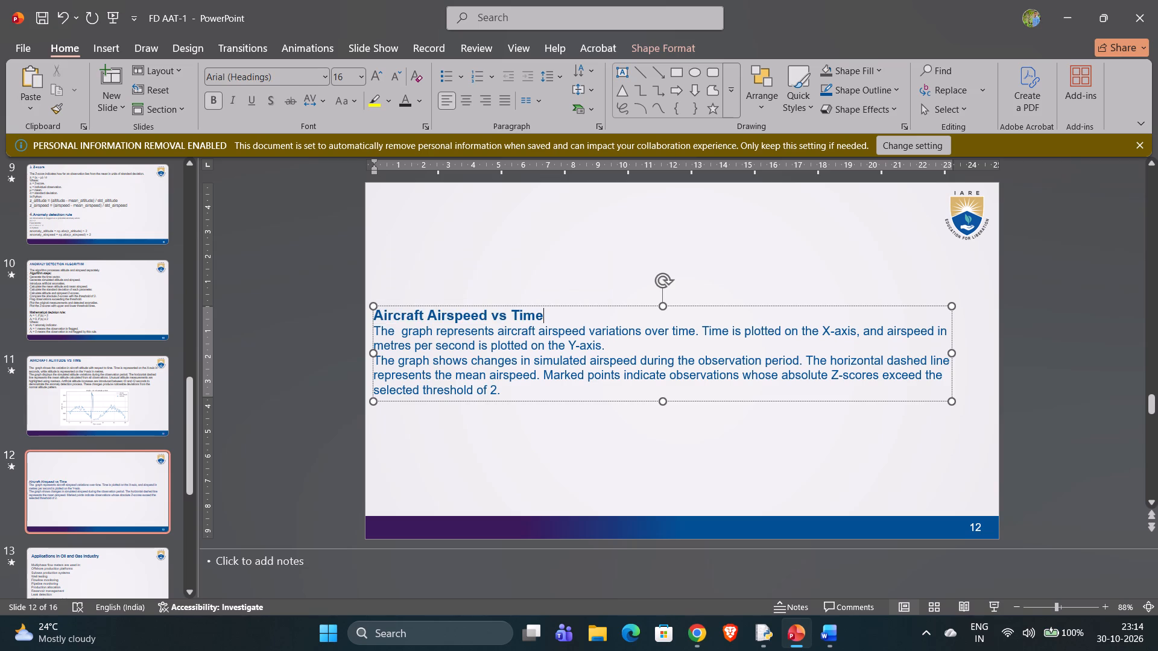
Move the slide 12 text box to the top of the slide and narrow it slightly from both sides, clear of the logo.
drag(553, 307, 538, 175)
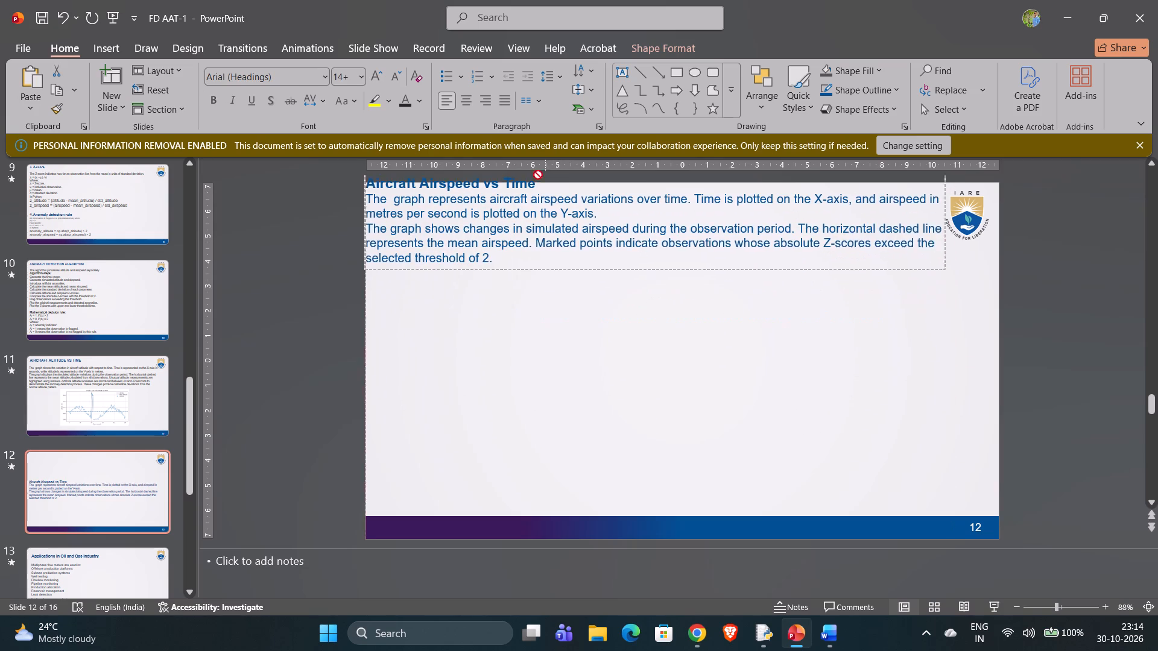
drag(538, 175, 552, 207)
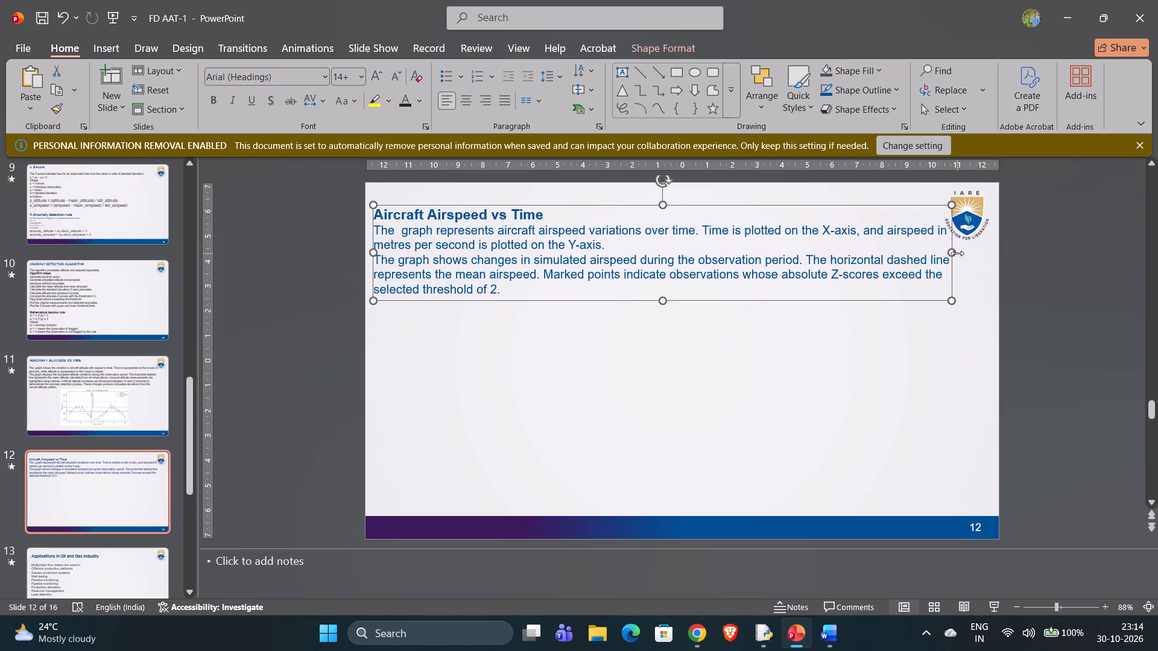
drag(957, 253, 940, 257)
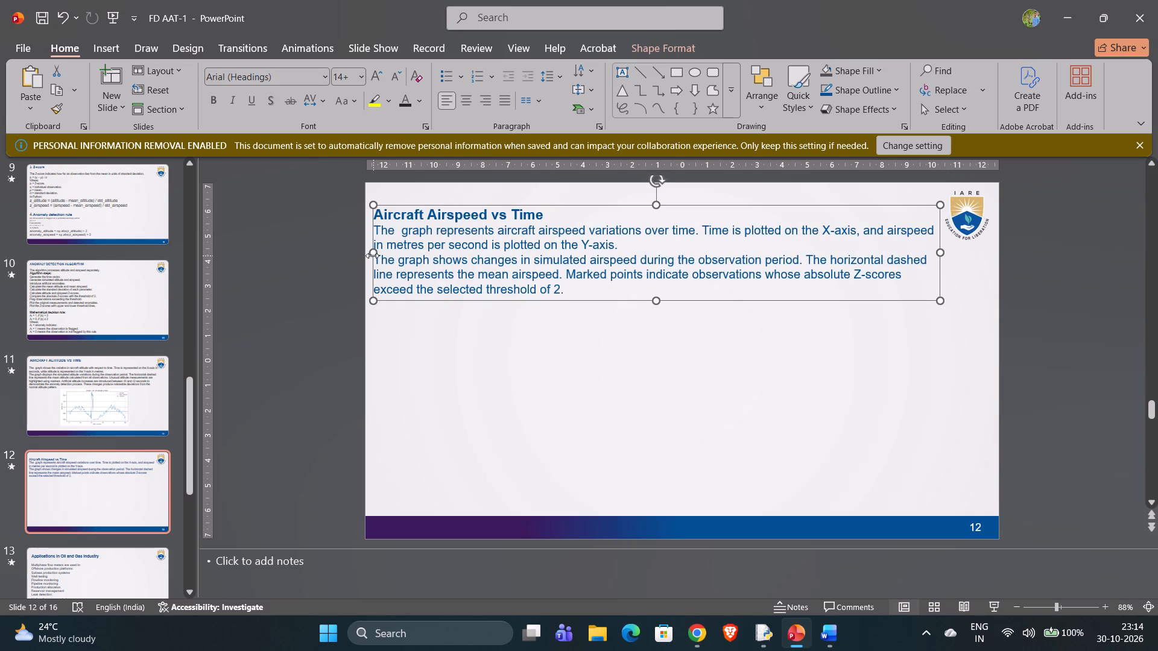
drag(370, 254, 387, 255)
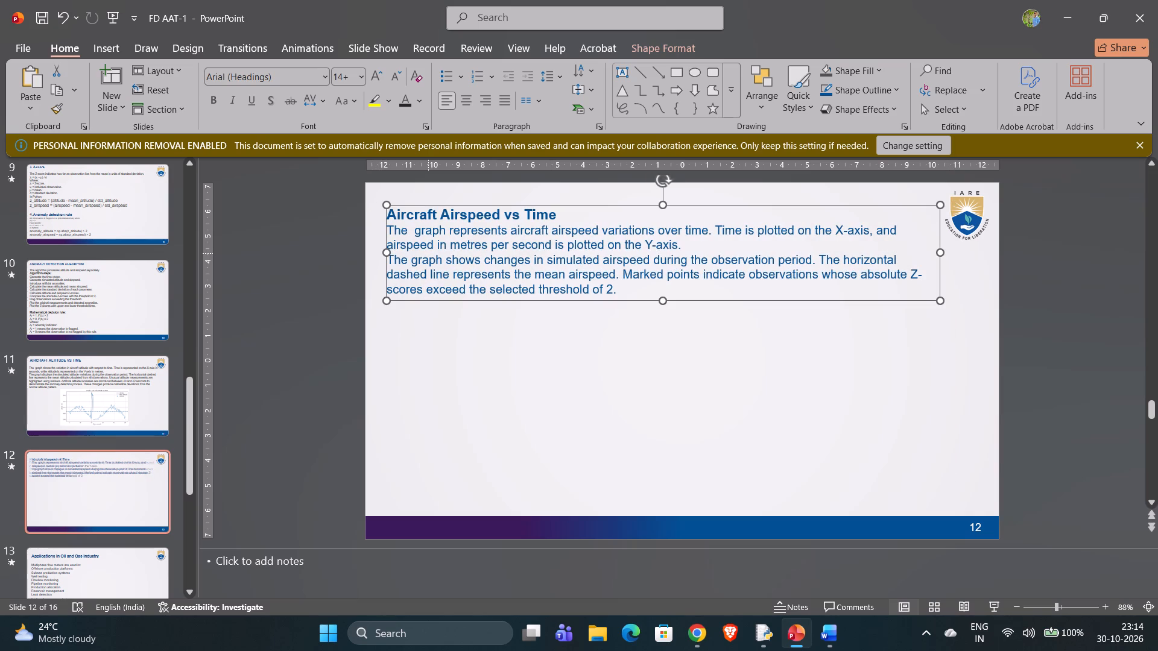
Insert a blank line beneath the Aircraft Airspeed vs Time heading and make the description's font colour black.
click(560, 209)
key(Return)
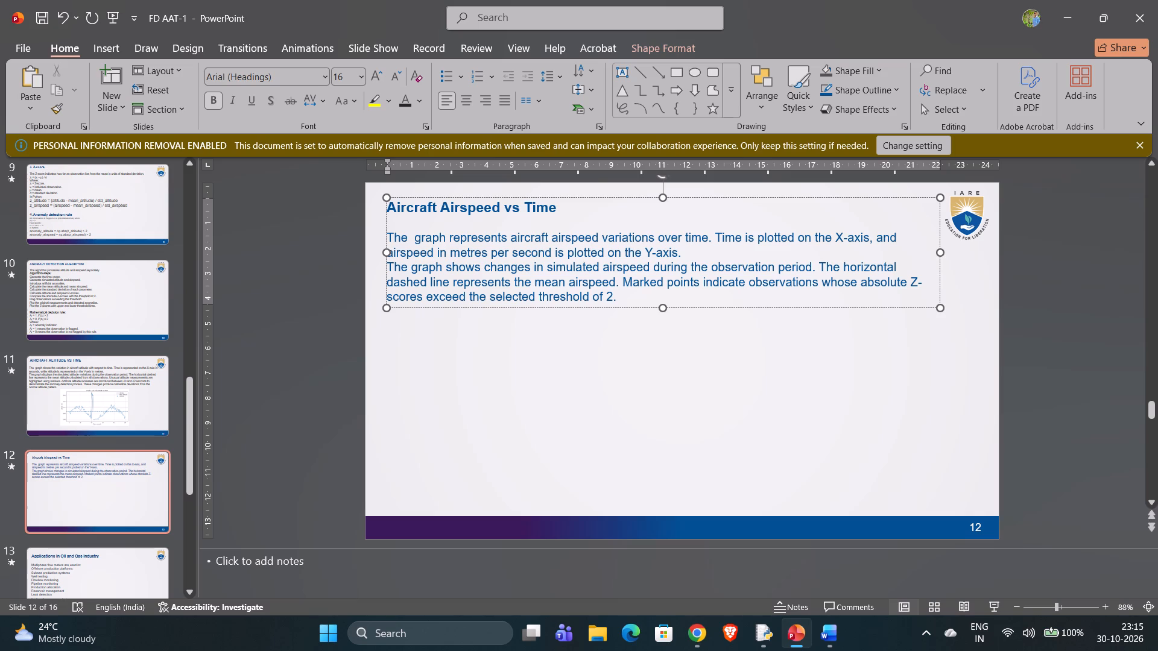
drag(388, 233, 622, 299)
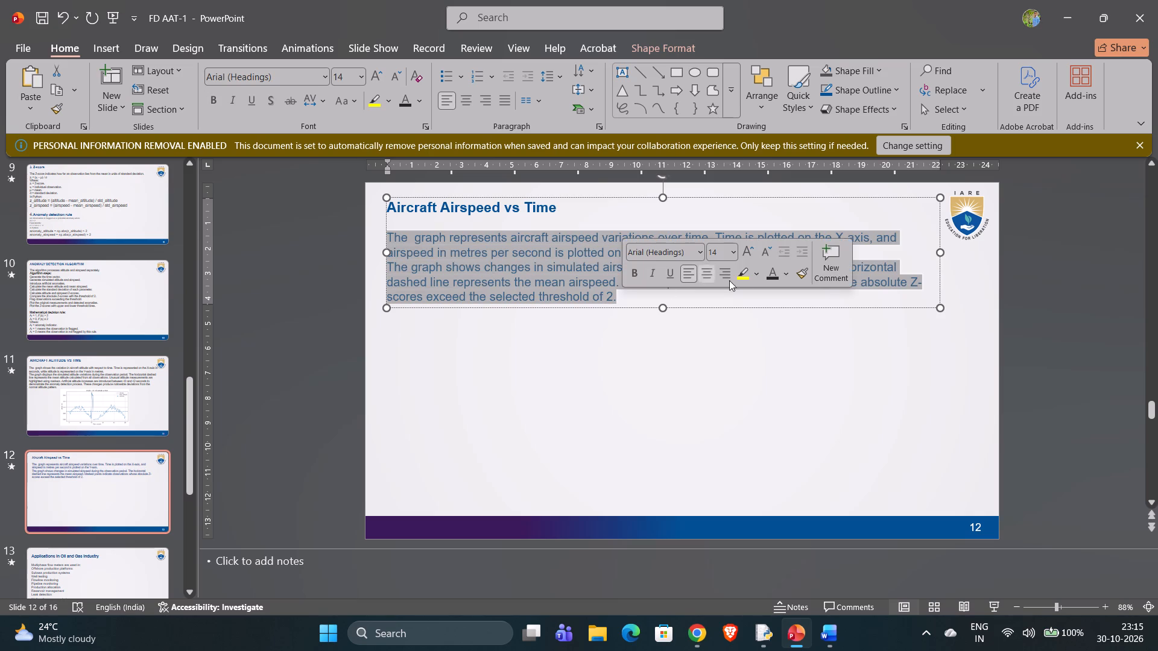
click(771, 274)
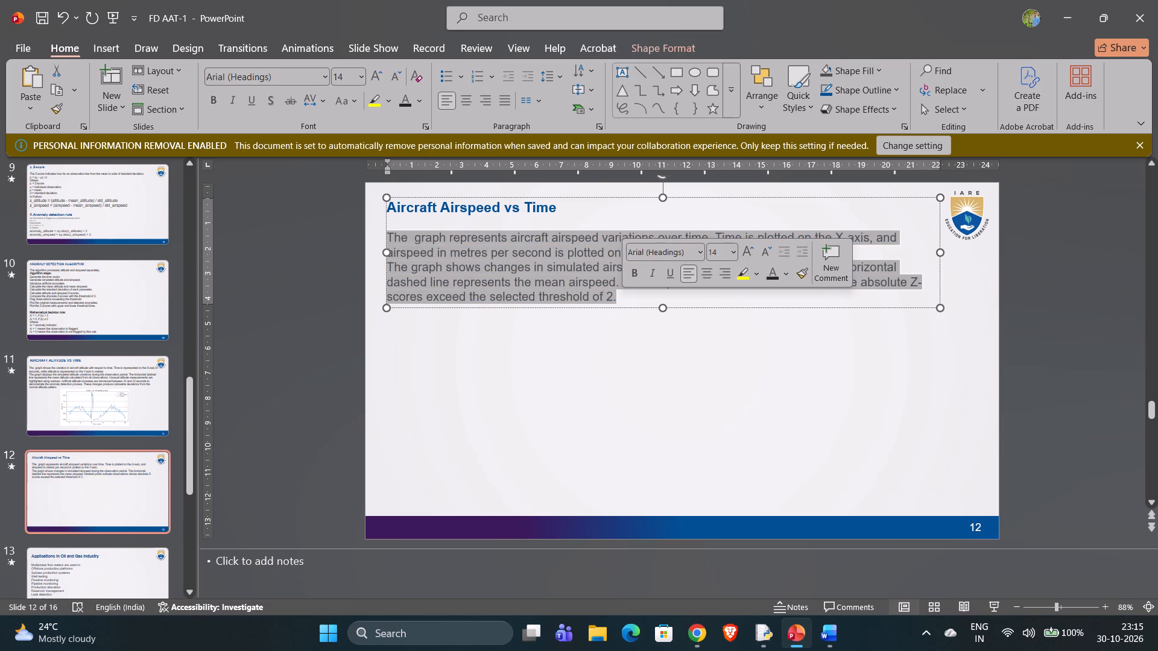
Remove the closing "2." from the airspeed description on slide 12 and start a new line beneath it.
click(660, 297)
key(BackSpace)
key(BackSpace)
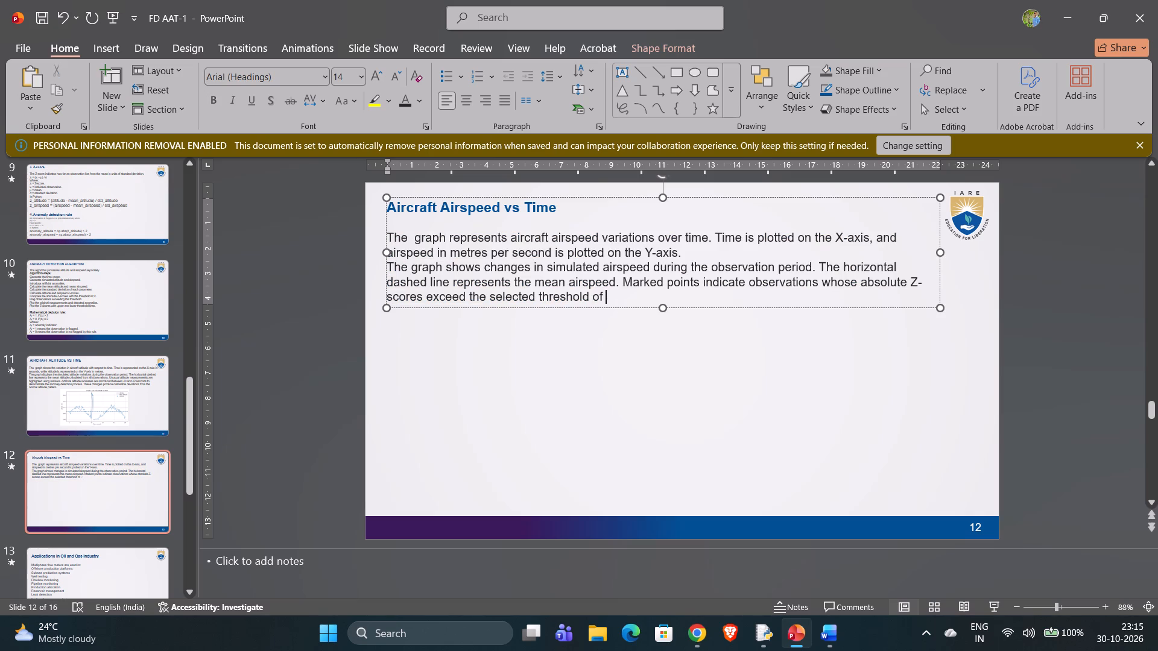
key(Return)
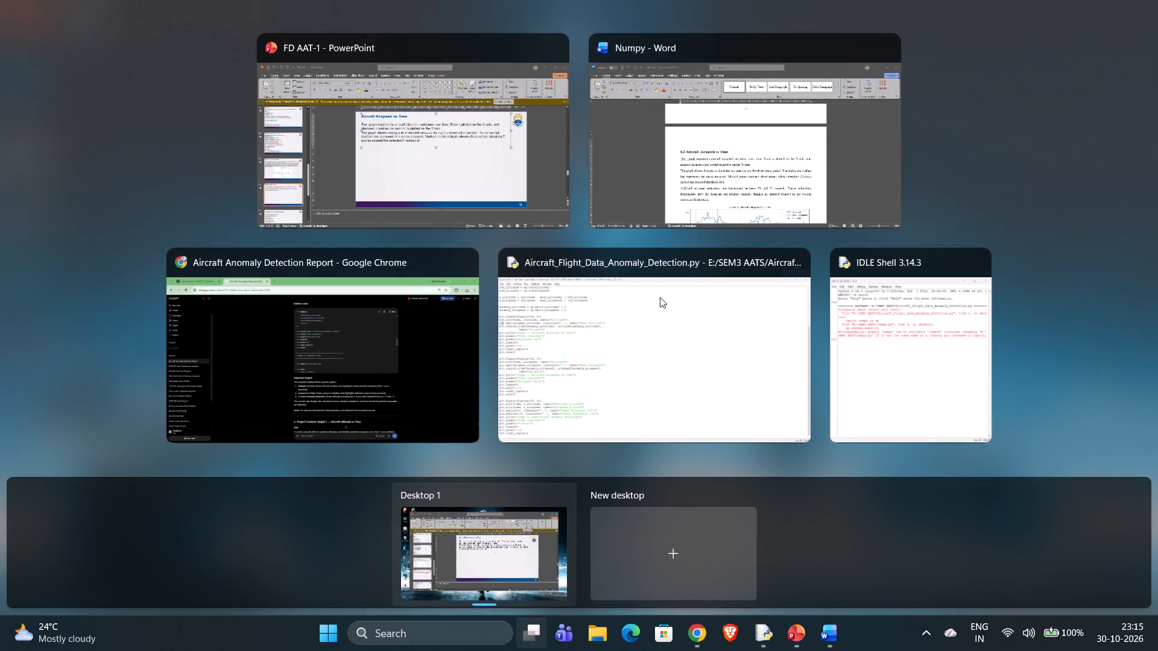
click(486, 118)
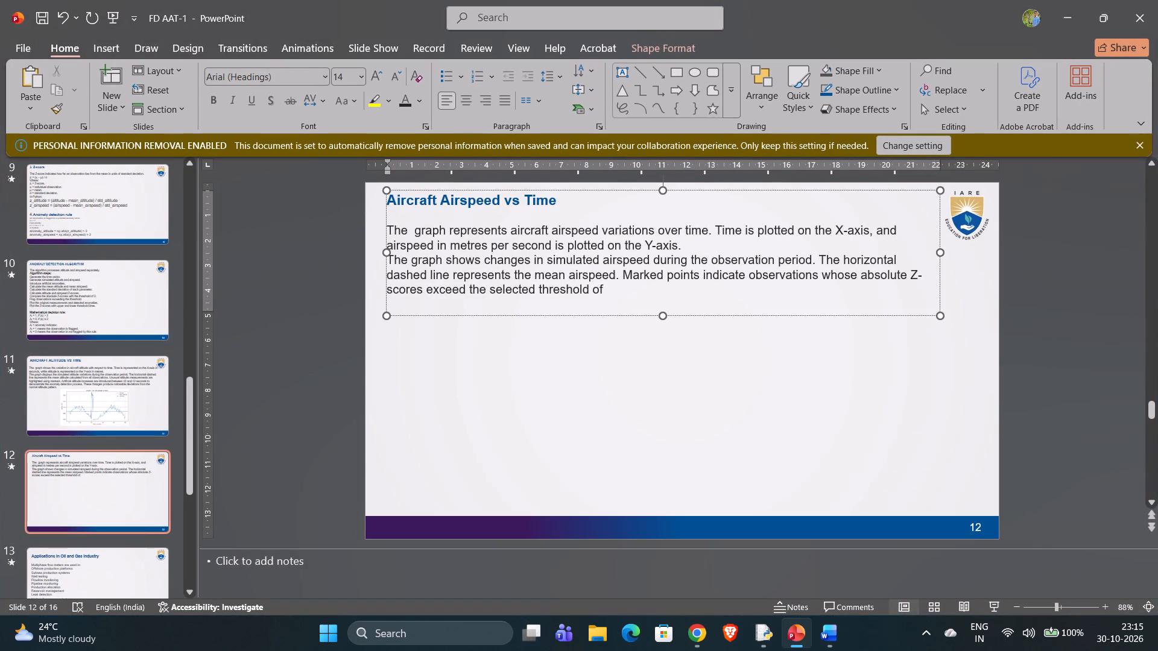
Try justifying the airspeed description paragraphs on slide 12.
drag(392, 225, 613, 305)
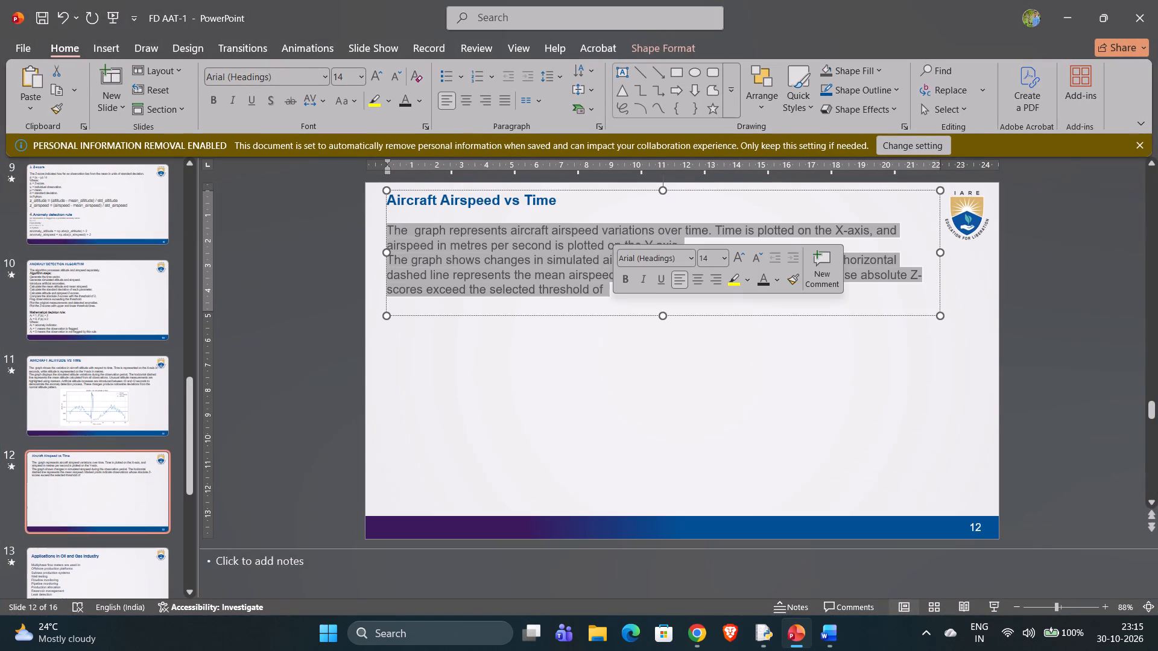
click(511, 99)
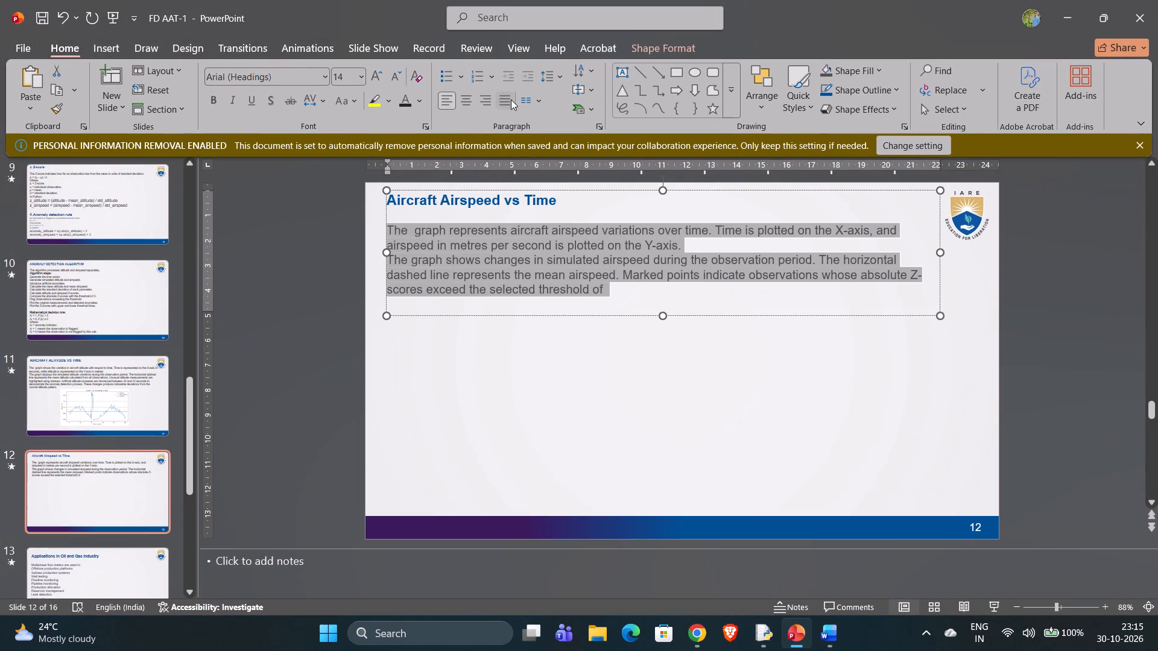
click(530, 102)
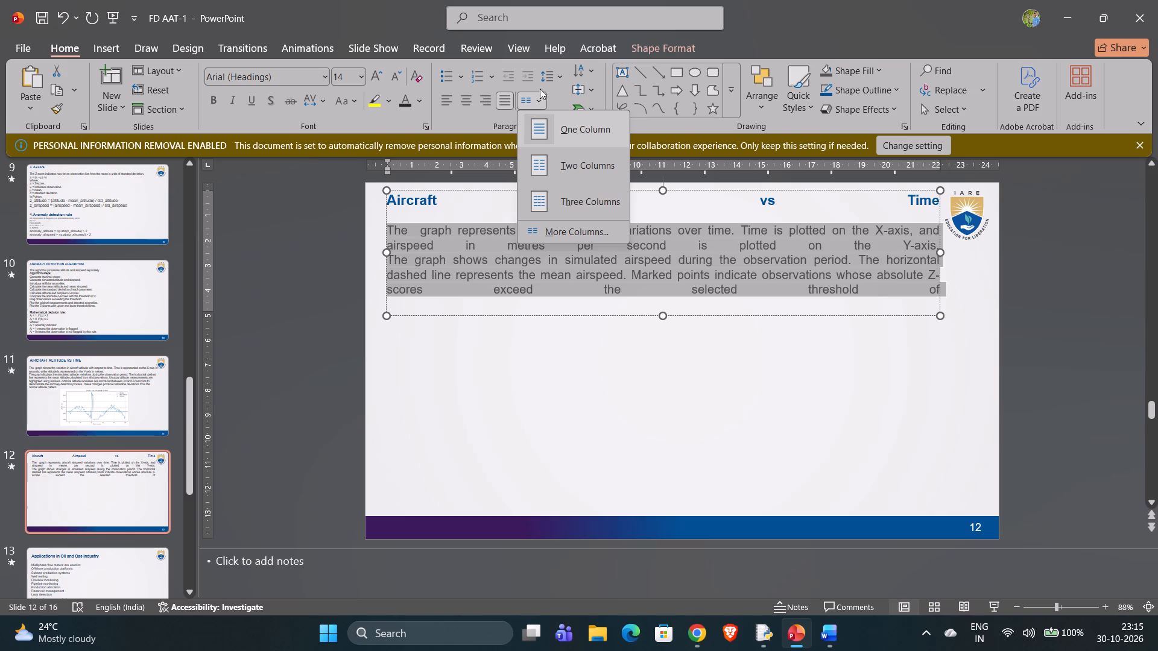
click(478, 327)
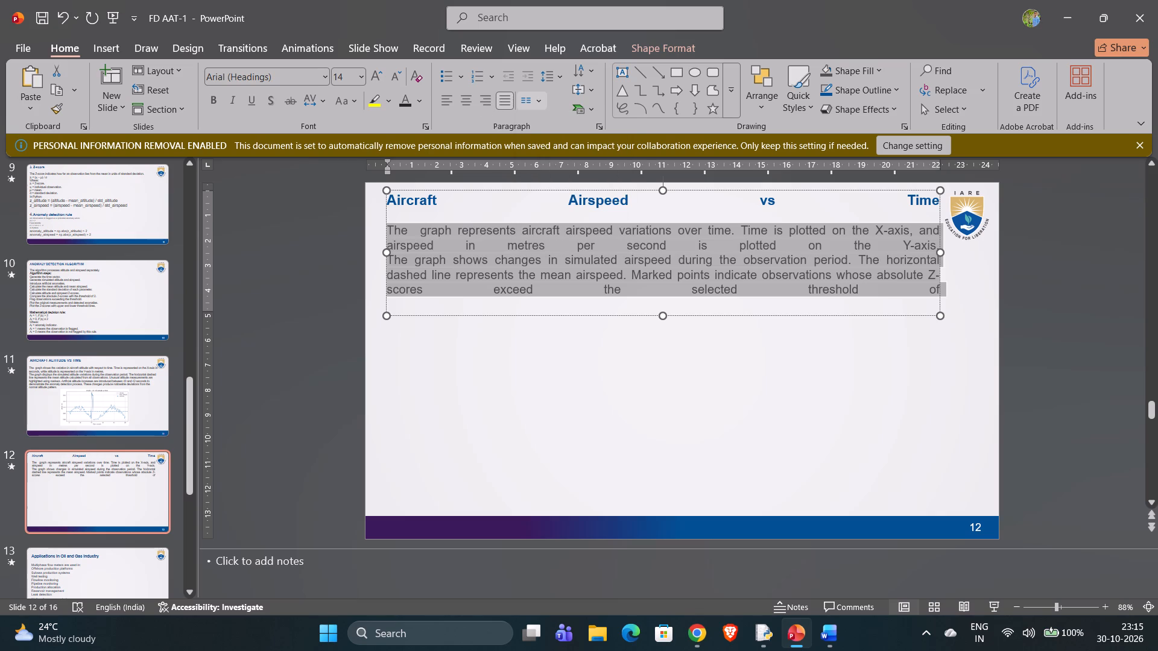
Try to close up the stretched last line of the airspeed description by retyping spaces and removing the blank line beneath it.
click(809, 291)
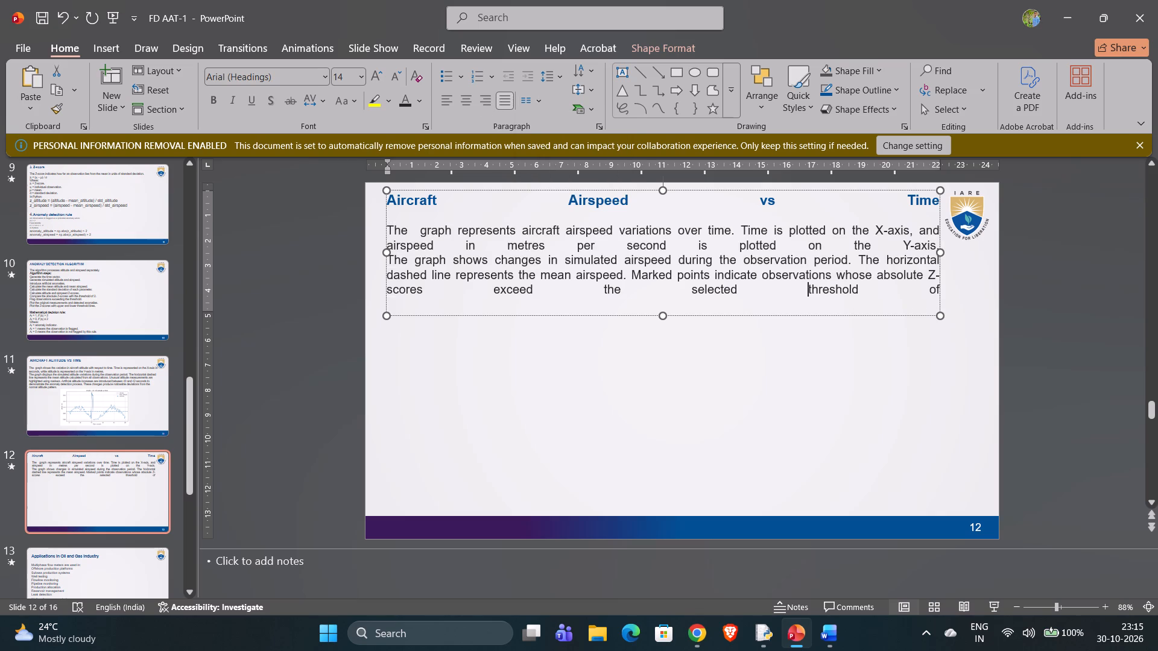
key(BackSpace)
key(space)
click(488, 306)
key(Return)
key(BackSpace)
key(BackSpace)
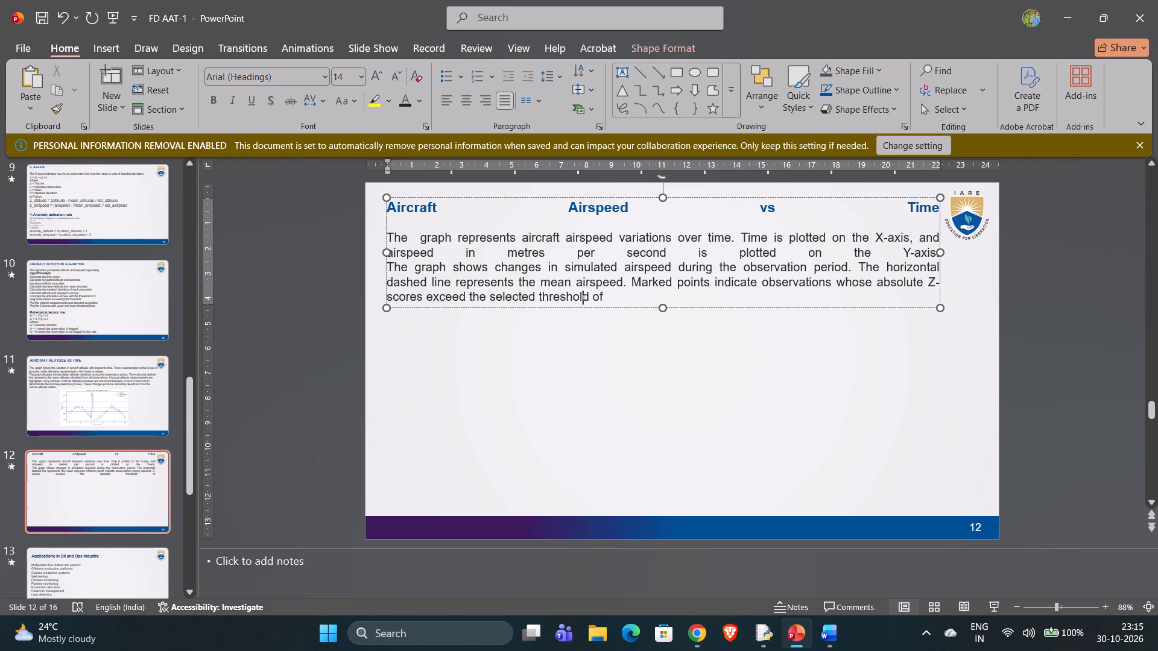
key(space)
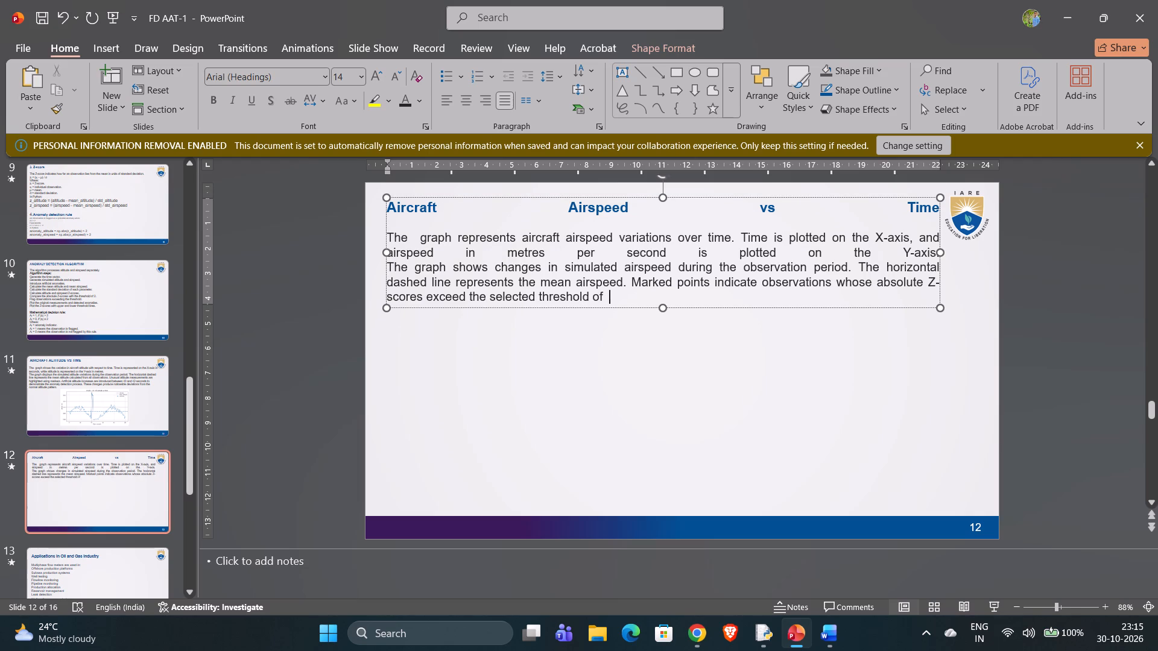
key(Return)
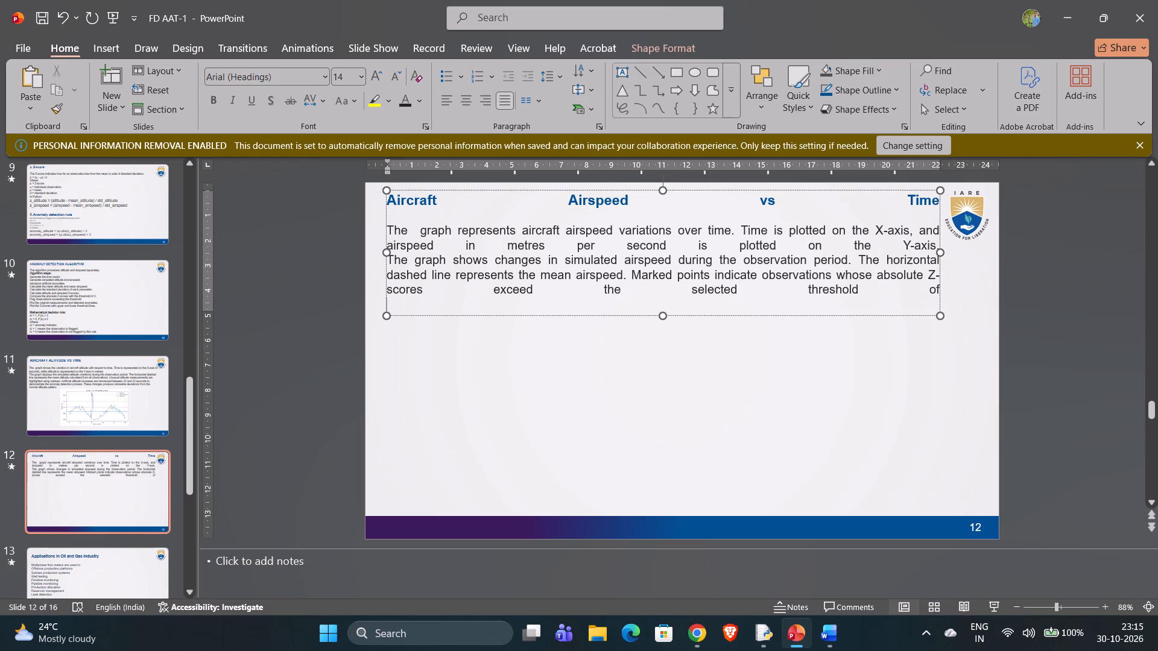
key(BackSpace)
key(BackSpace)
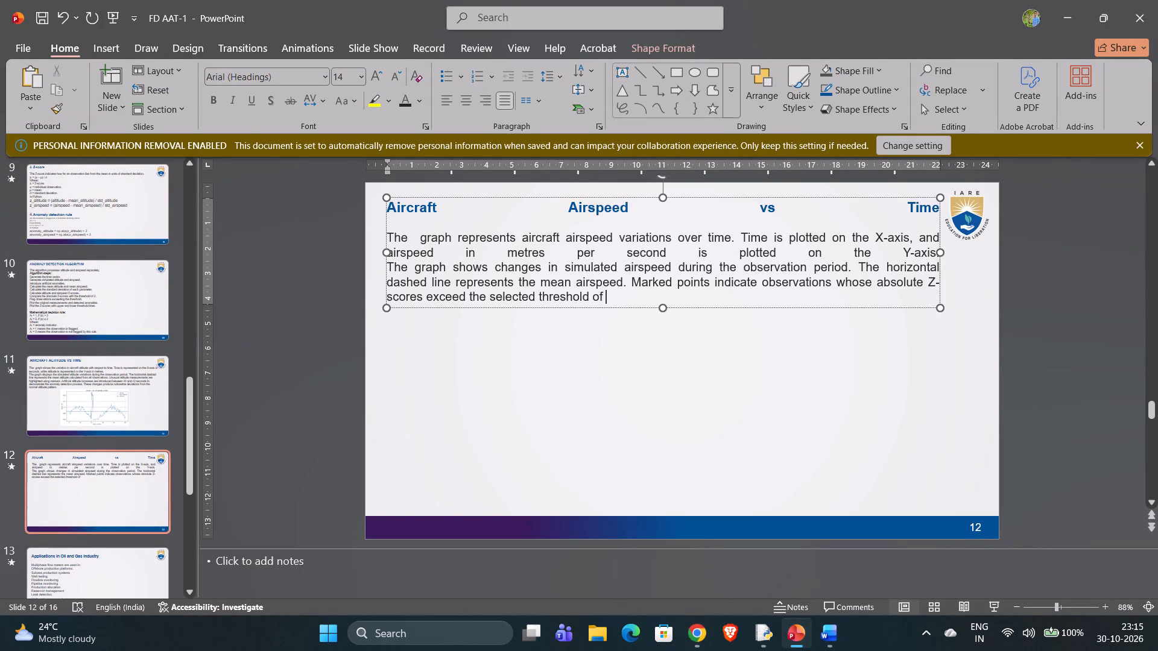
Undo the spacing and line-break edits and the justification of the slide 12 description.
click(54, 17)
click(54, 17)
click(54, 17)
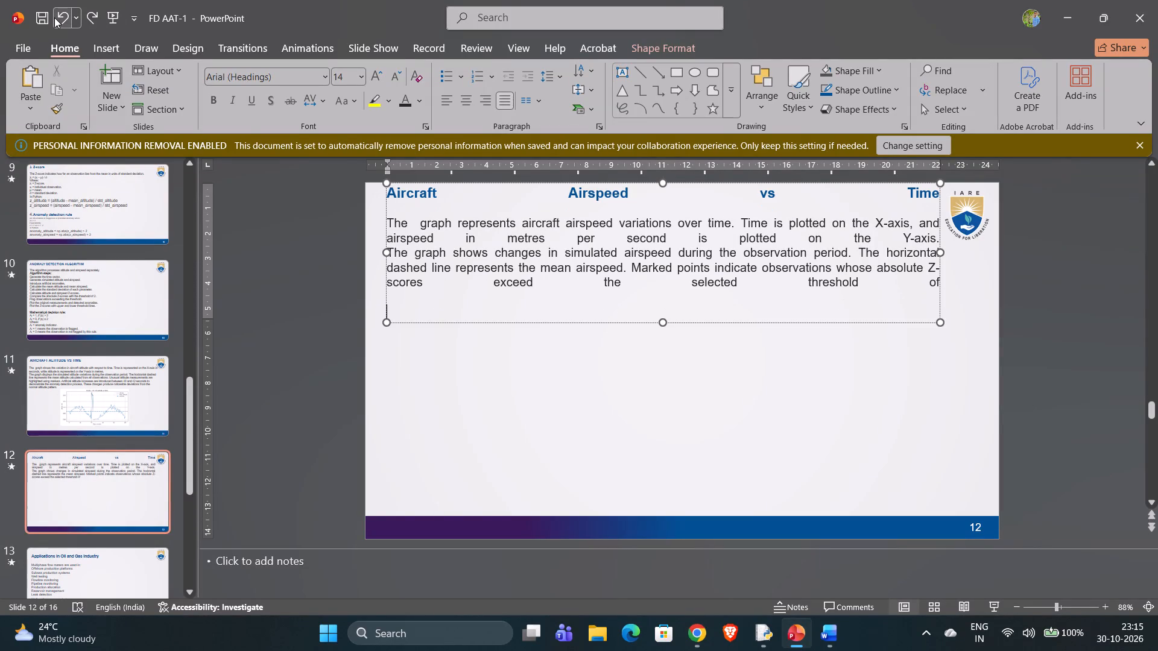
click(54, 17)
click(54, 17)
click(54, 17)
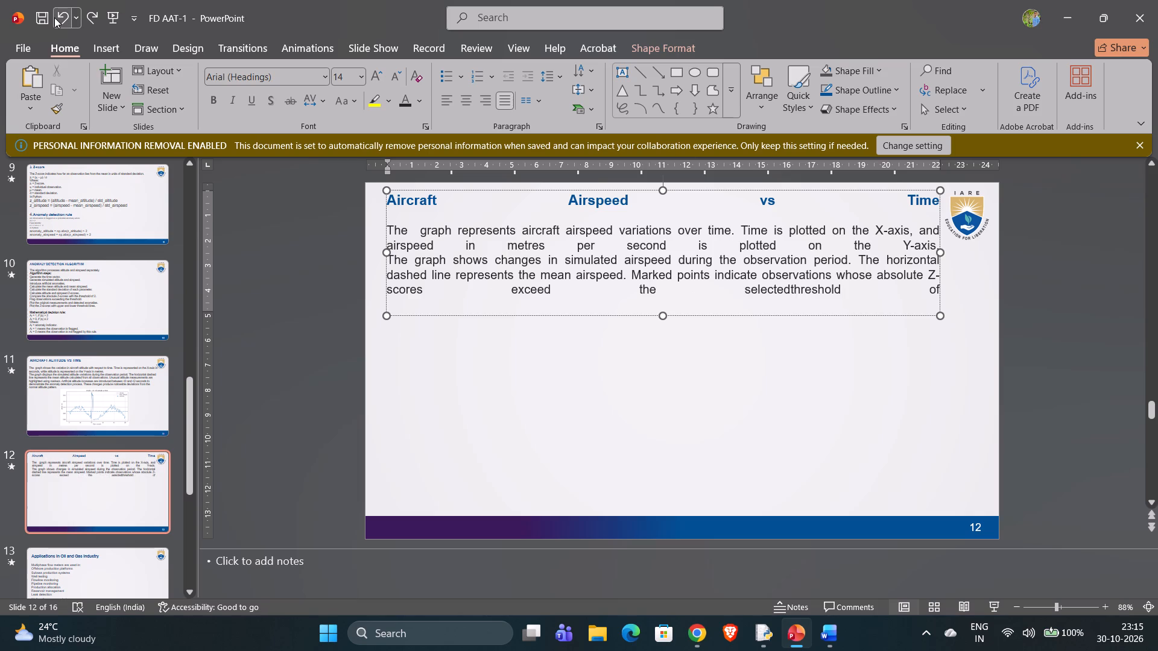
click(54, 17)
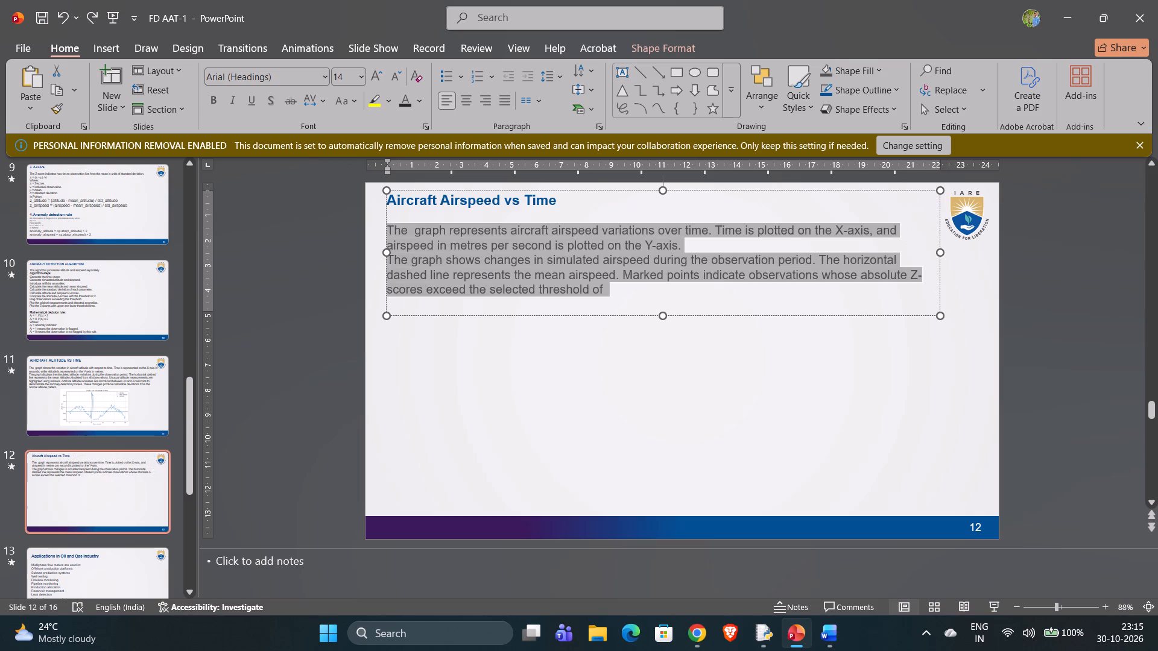
Copy the Graph 2: Aircraft Airspeed vs Time image from the Numpy Word report and paste it onto slide 12, adding a blank line below the description.
click(582, 307)
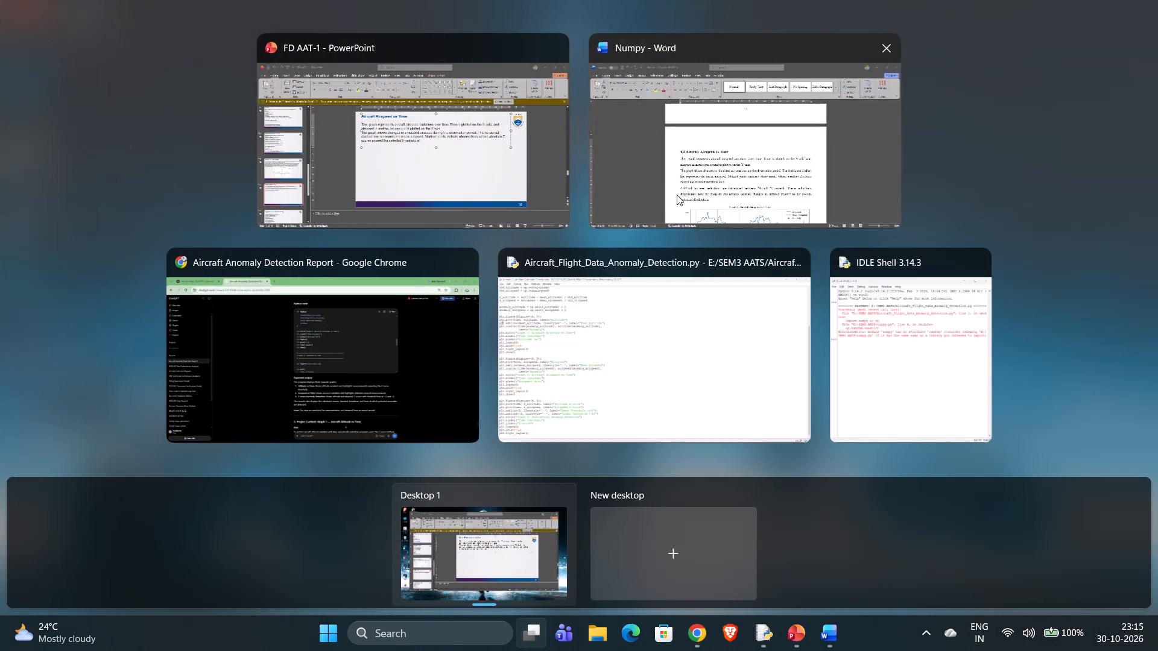
click(677, 195)
scroll(677, 195, down, 3)
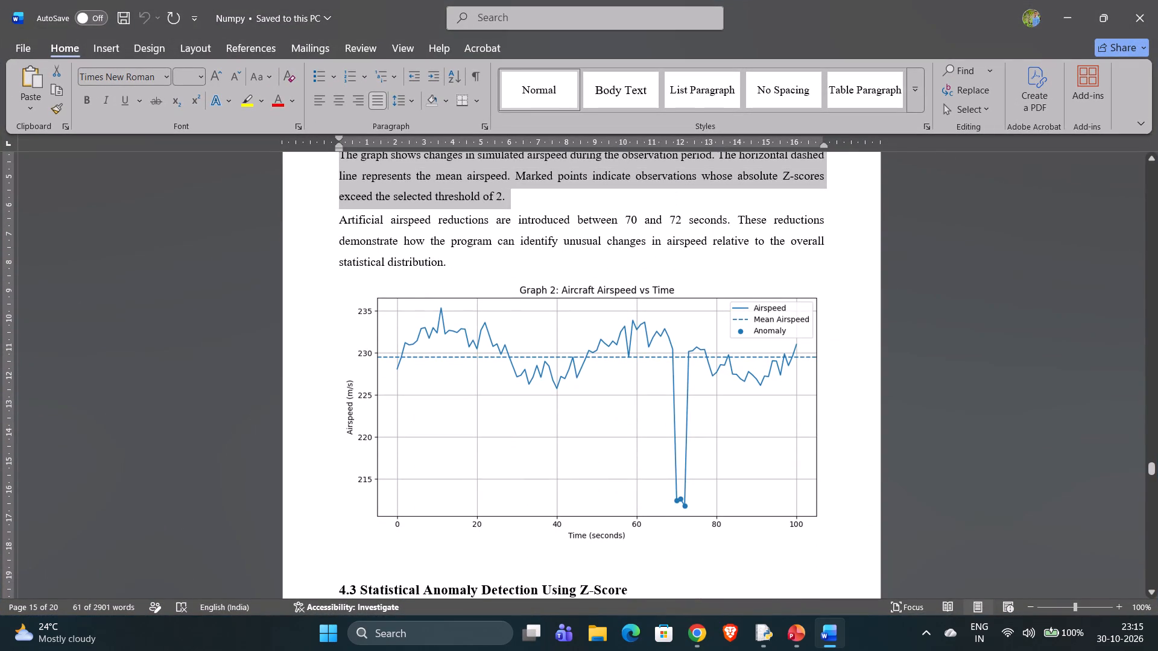
click(619, 311)
key(ctrl+c)
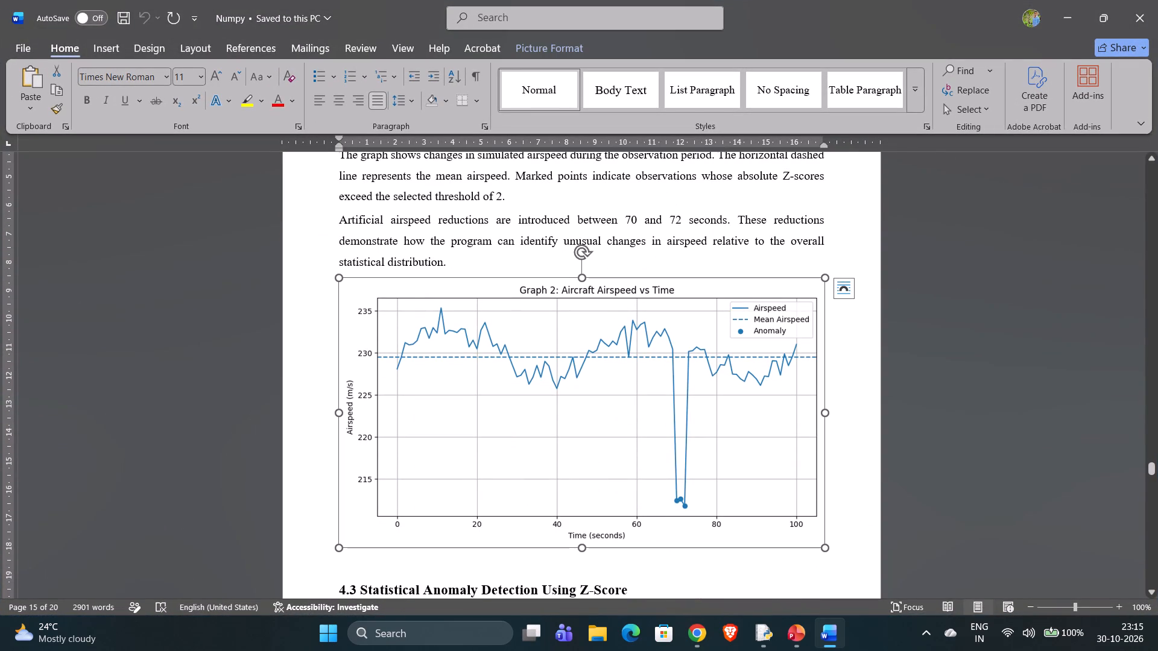
click(728, 169)
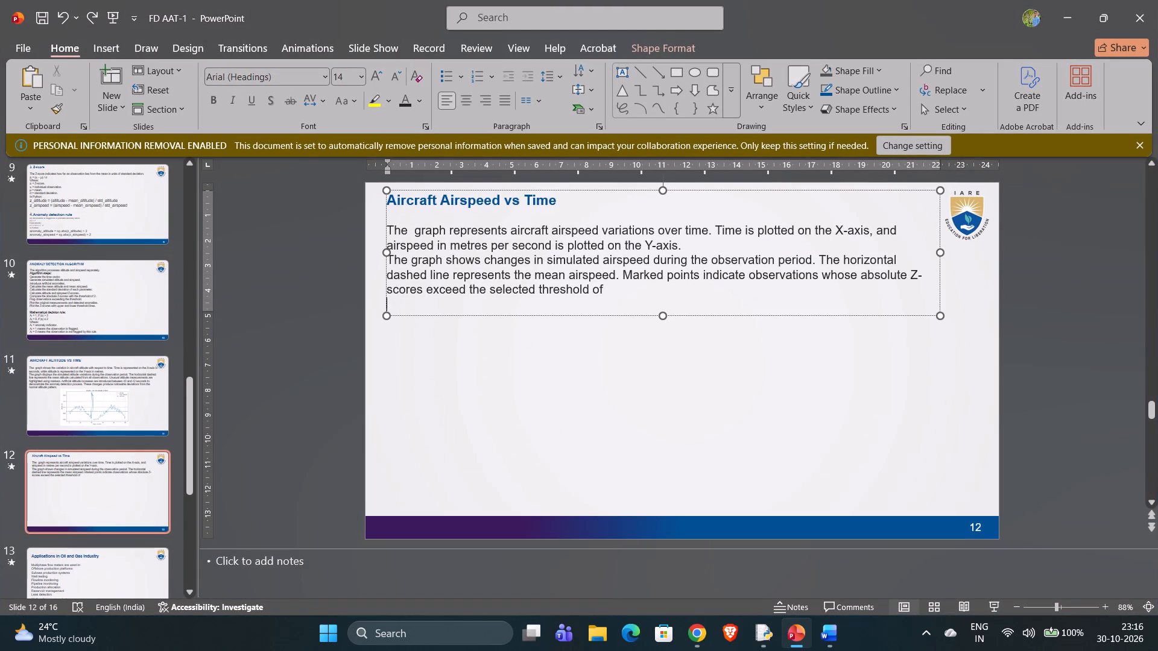
key(Return)
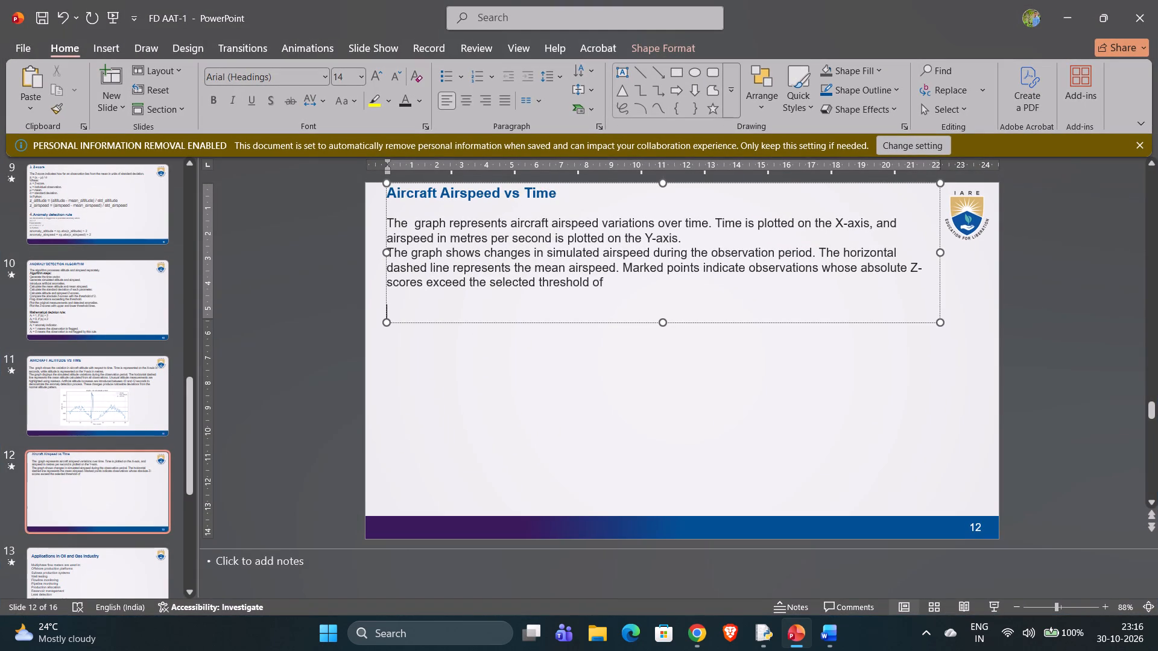
key(ctrl+v)
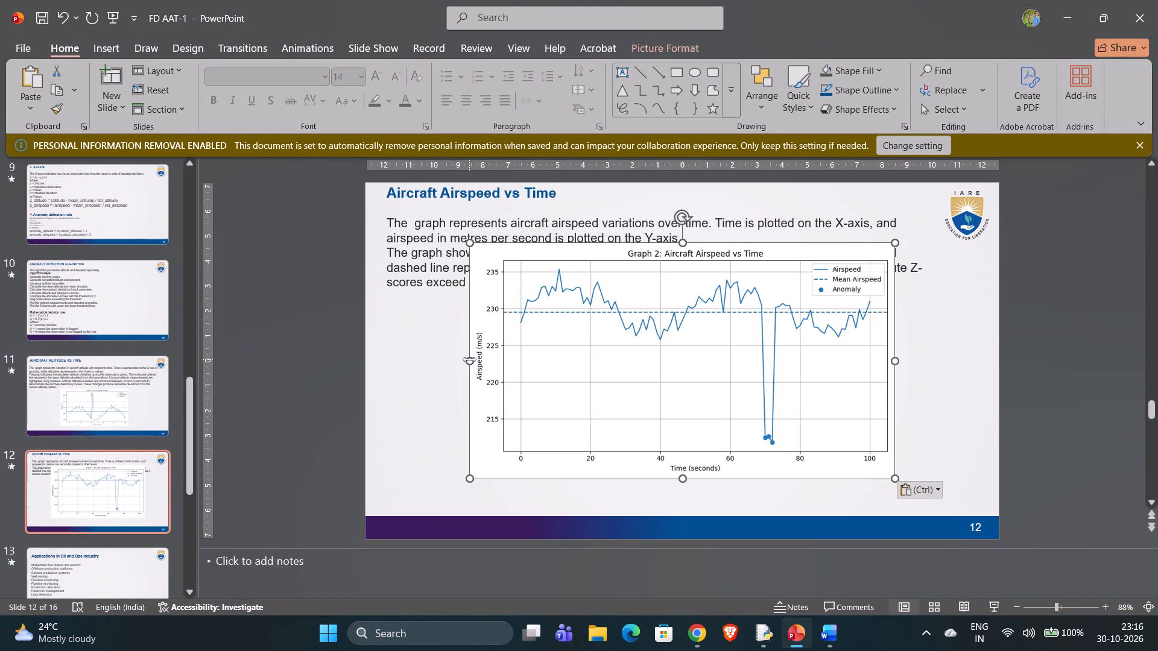
Reduce the airspeed graph's width and height and move it beneath the description, clear of the text and the footer band.
drag(469, 359, 551, 355)
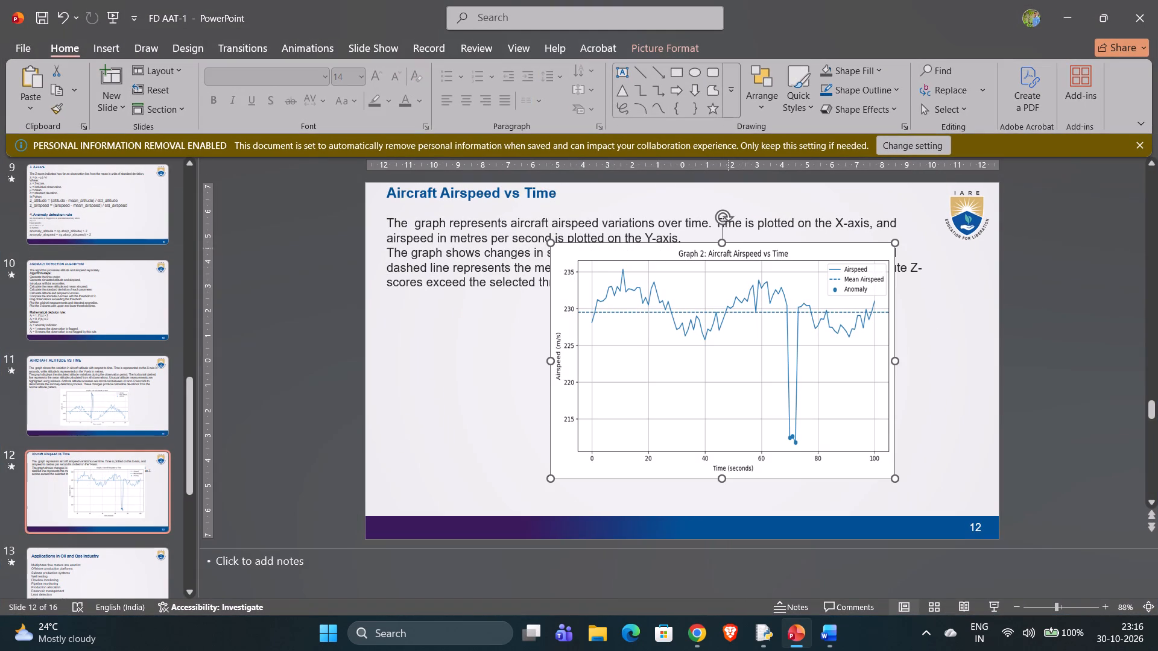
drag(721, 240, 724, 278)
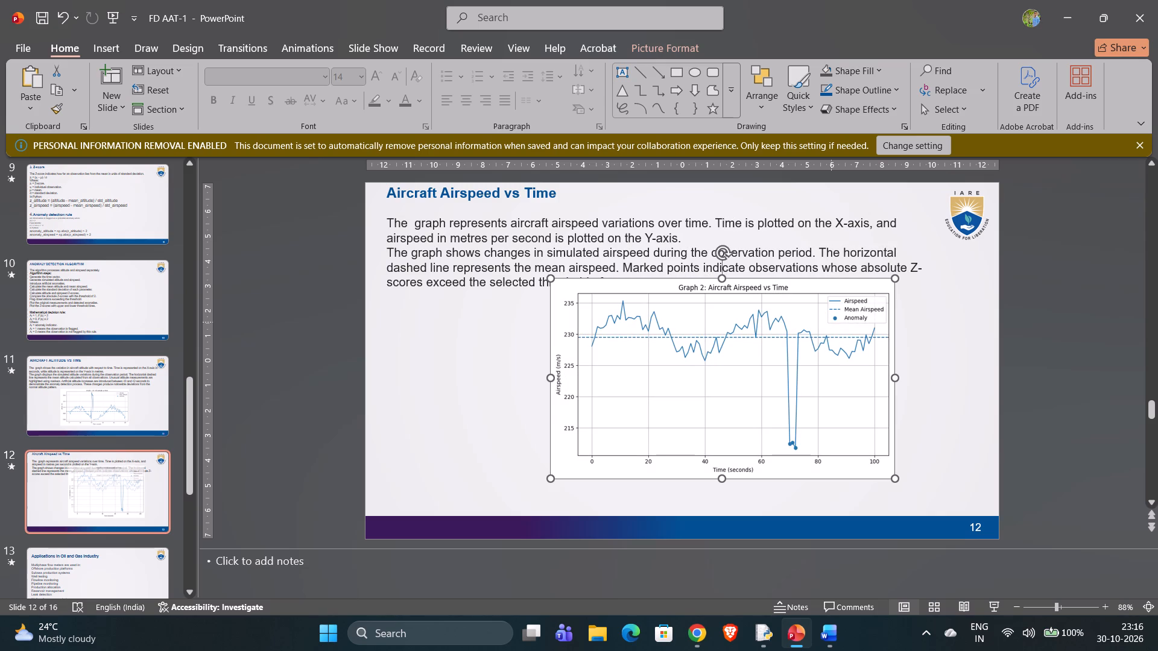
drag(754, 351, 713, 373)
click(453, 379)
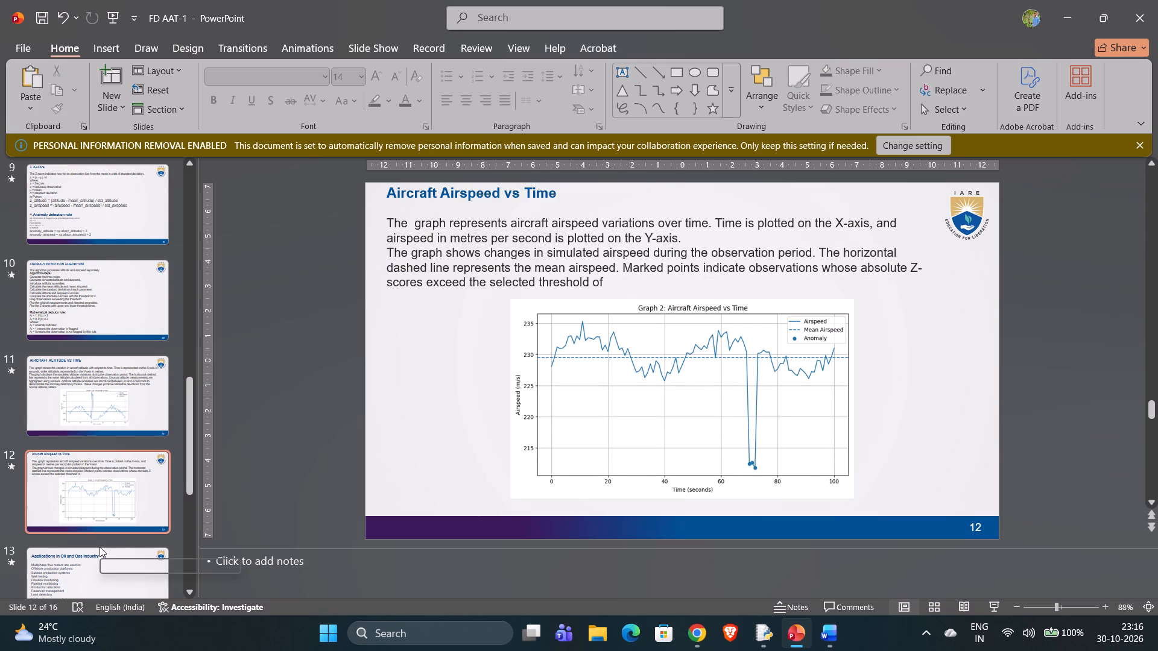
click(101, 573)
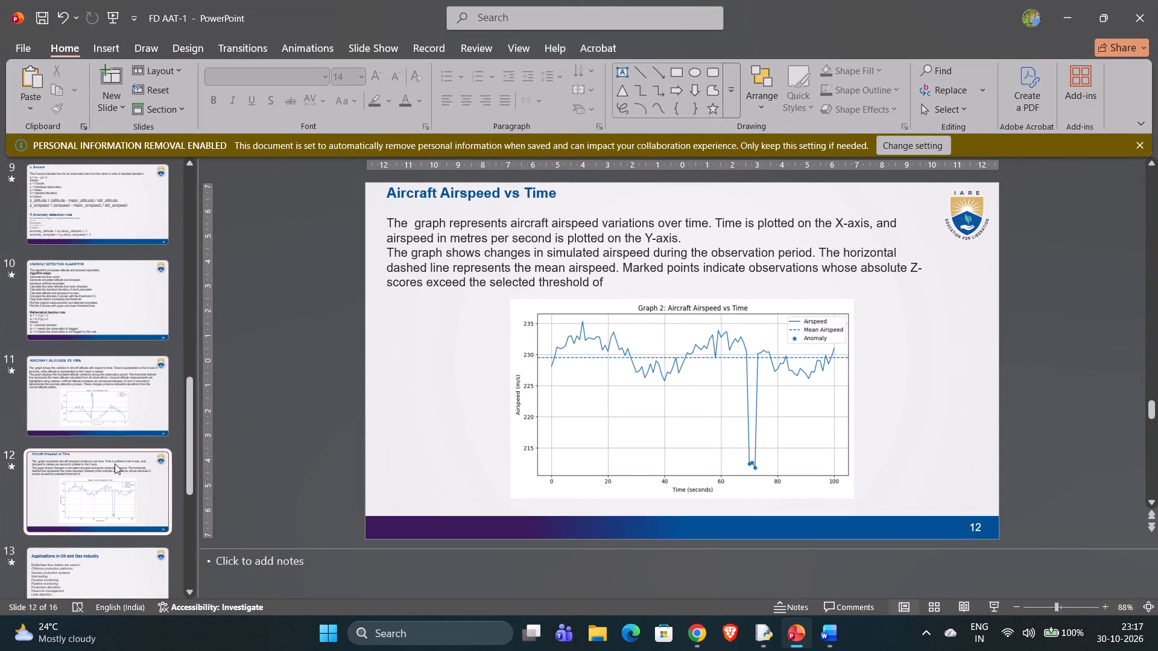
click(104, 543)
click(104, 574)
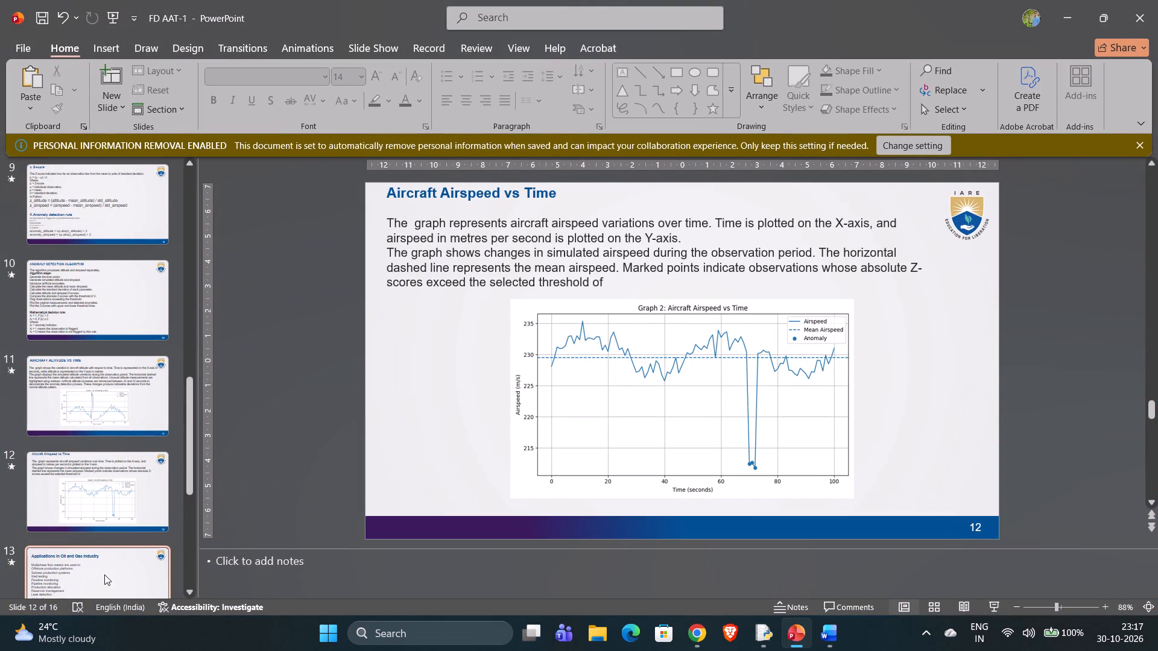
click(387, 234)
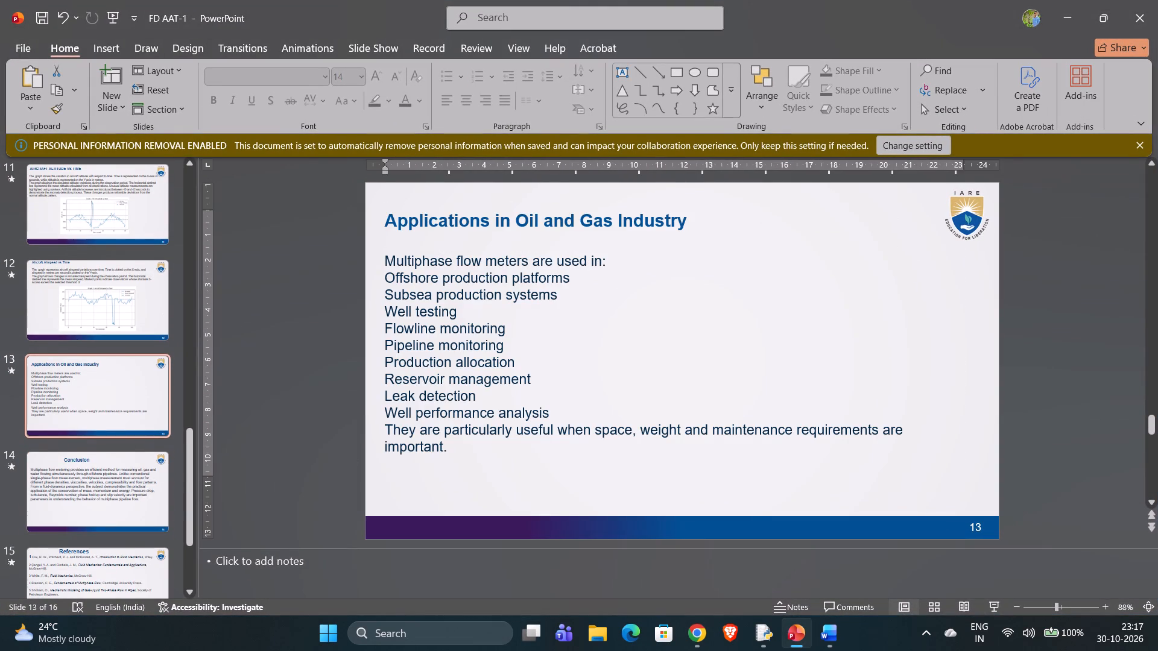
double_click(386, 221)
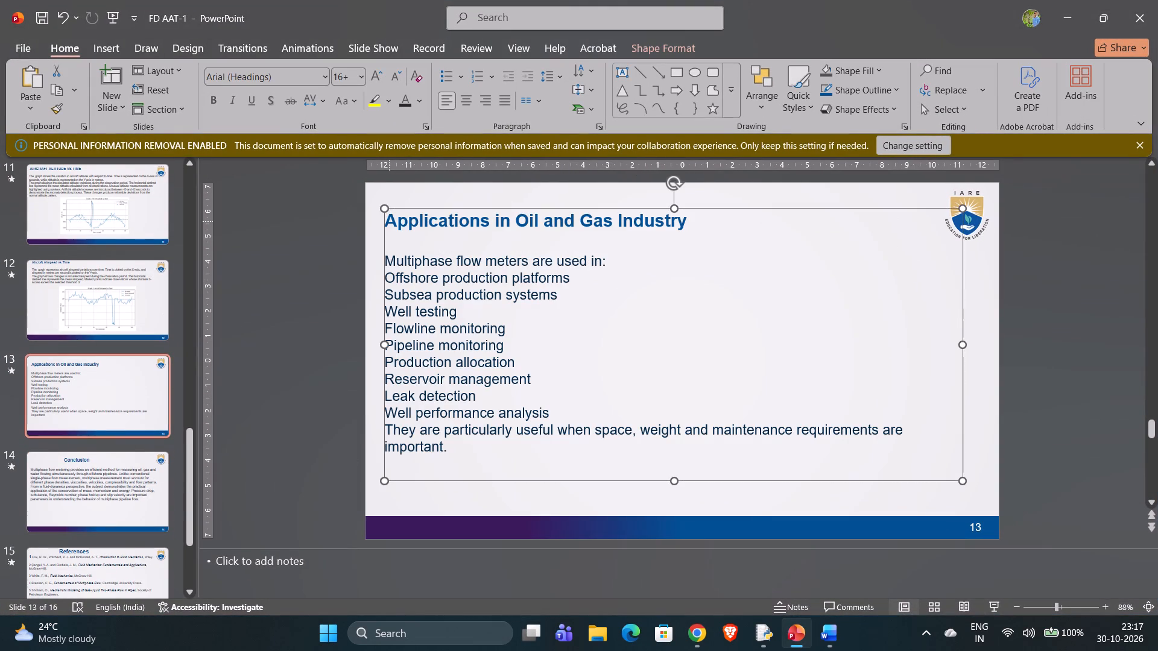
drag(390, 221, 499, 435)
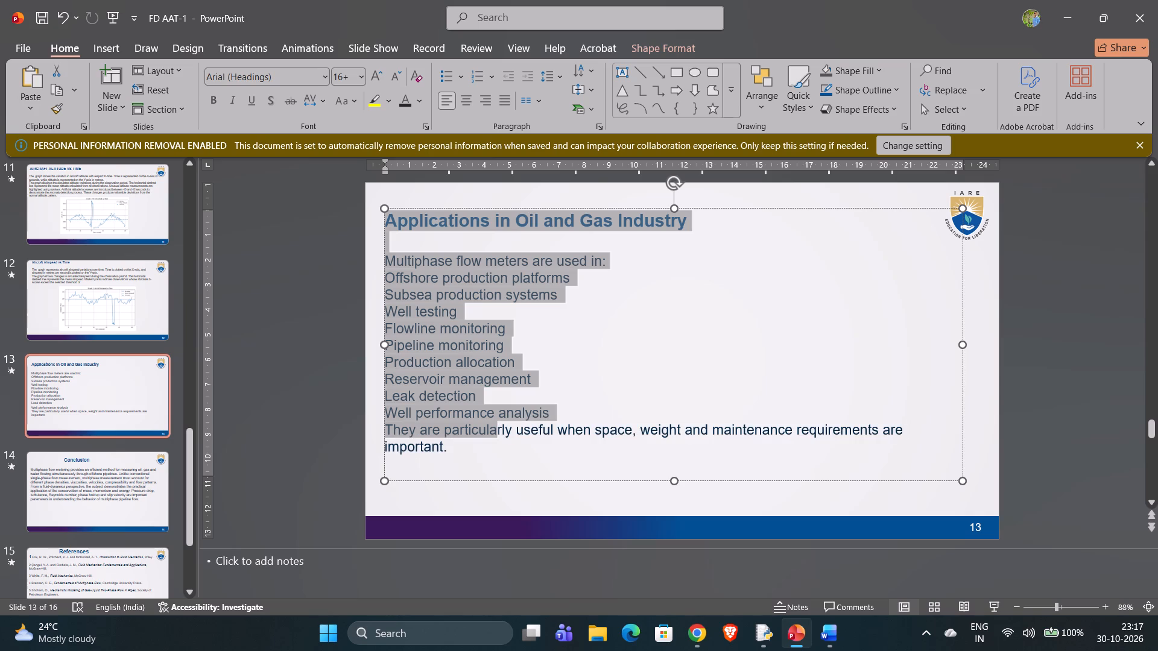
drag(499, 435, 477, 477)
key(BackSpace)
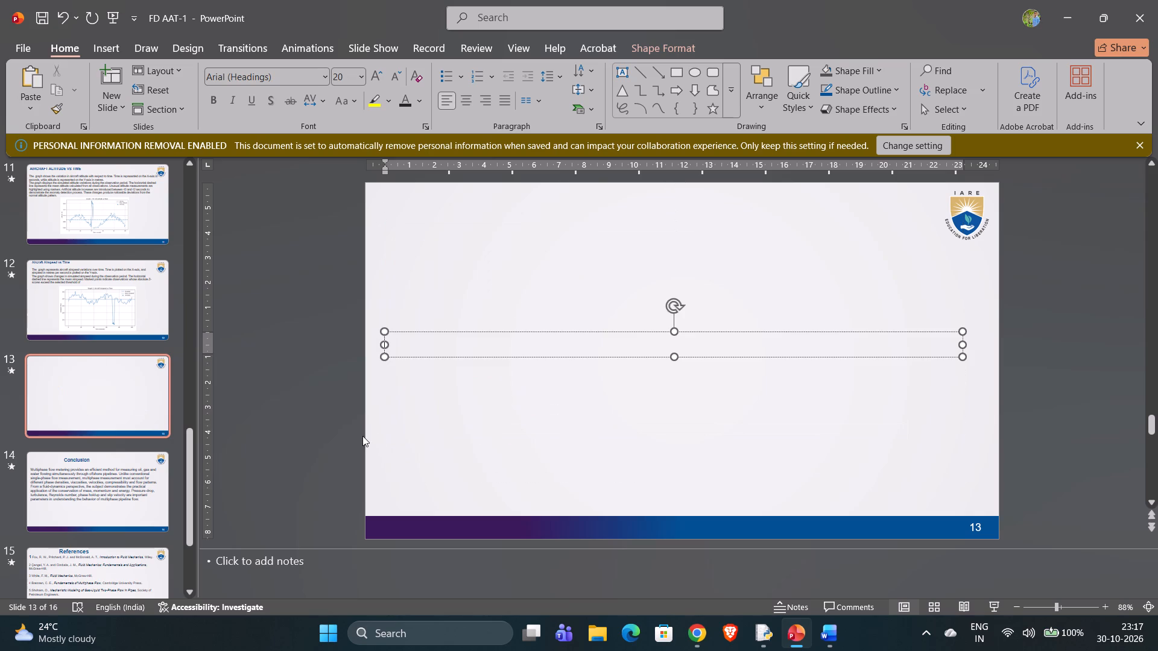
key(ctrl+v)
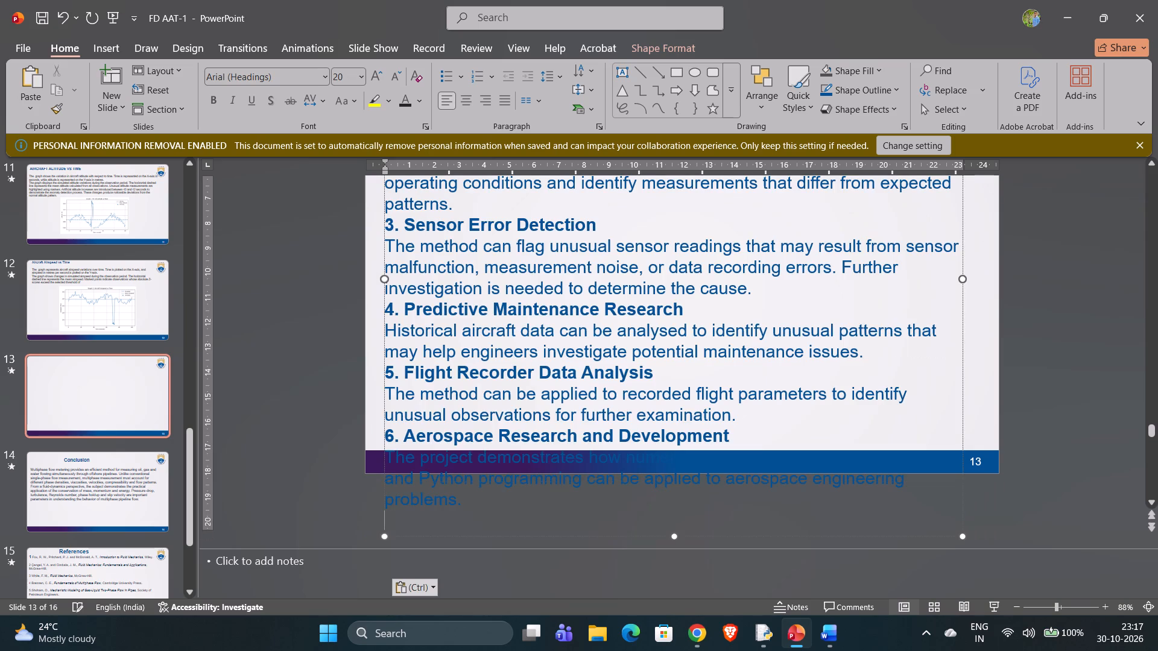
Reduce the font size of the whole slide 13 text box to 14.
click(384, 266)
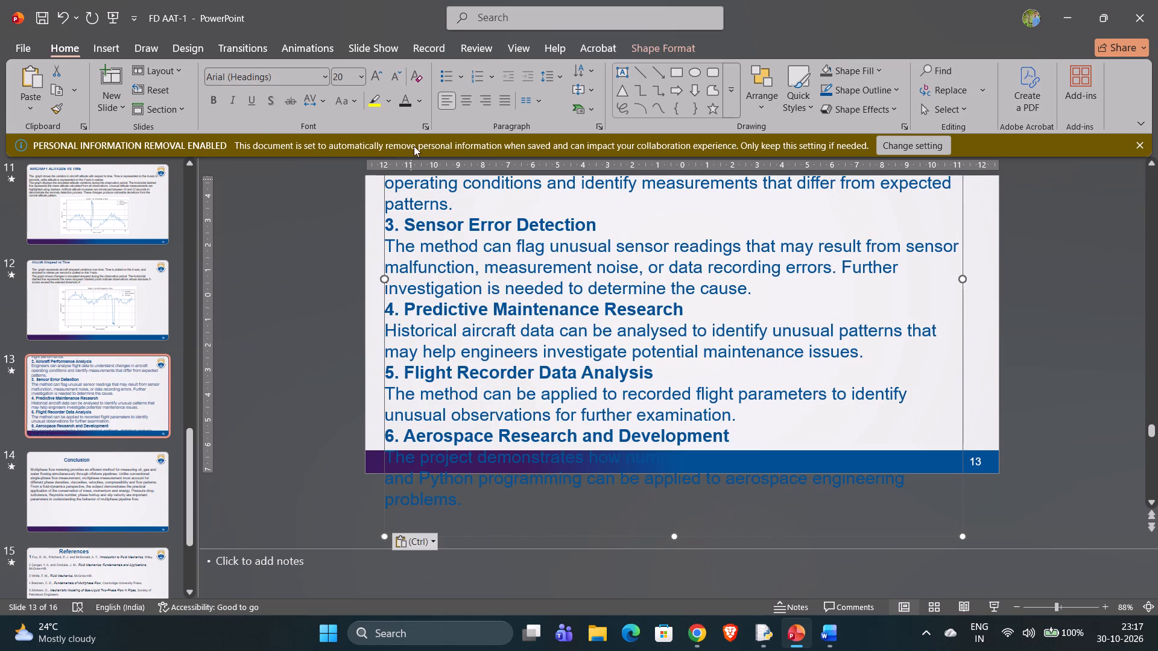
click(396, 80)
click(396, 80)
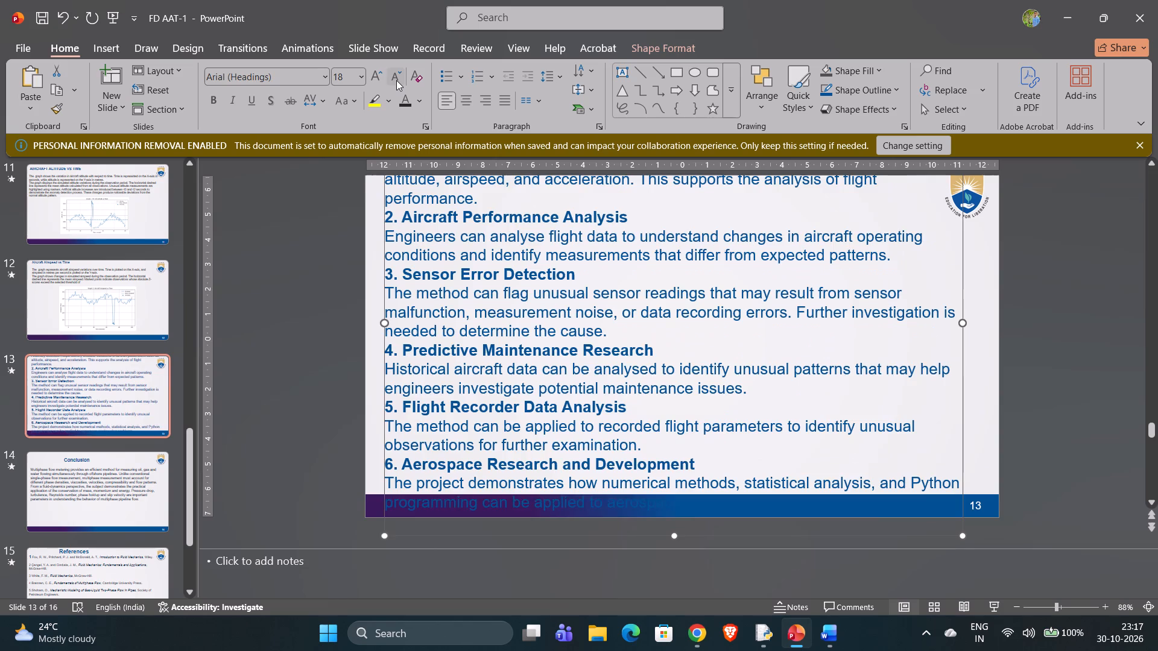
click(396, 80)
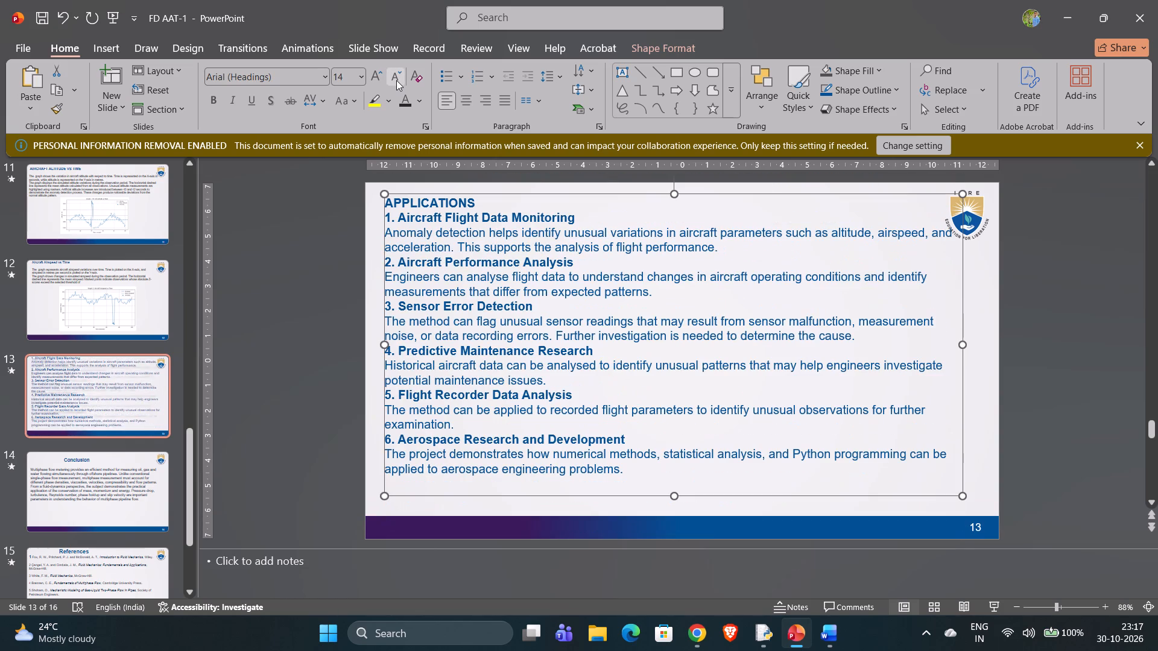
Enlarge the APPLICATIONS heading on slide 13 to size 16 and add a blank line below it.
drag(478, 199, 370, 198)
click(493, 152)
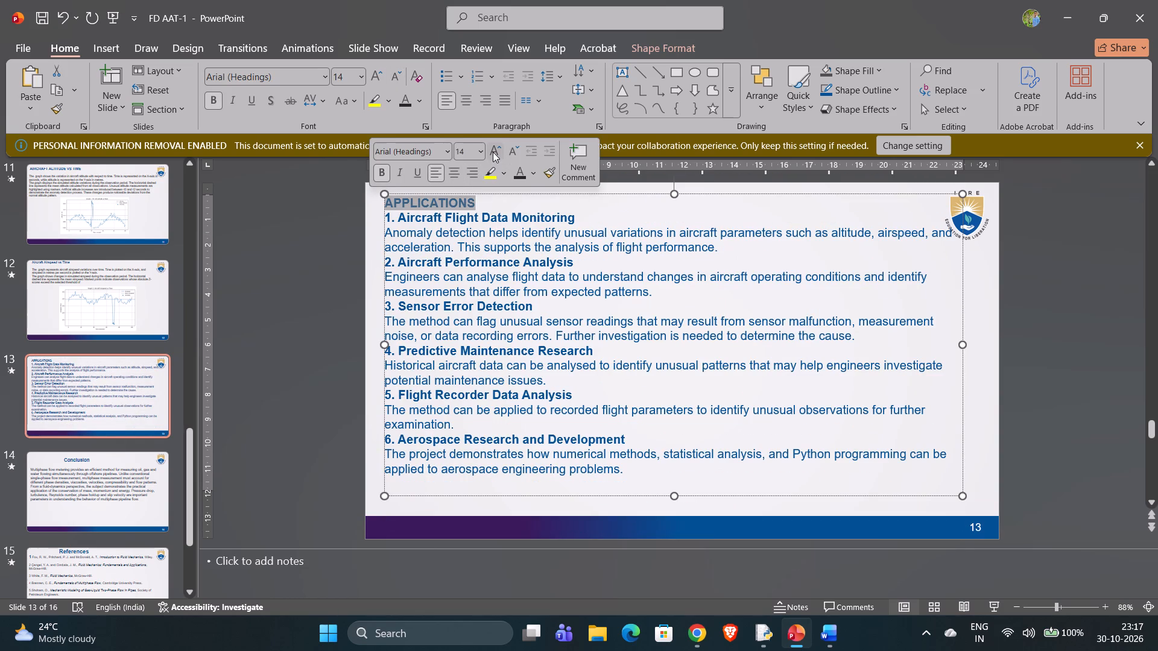
click(510, 207)
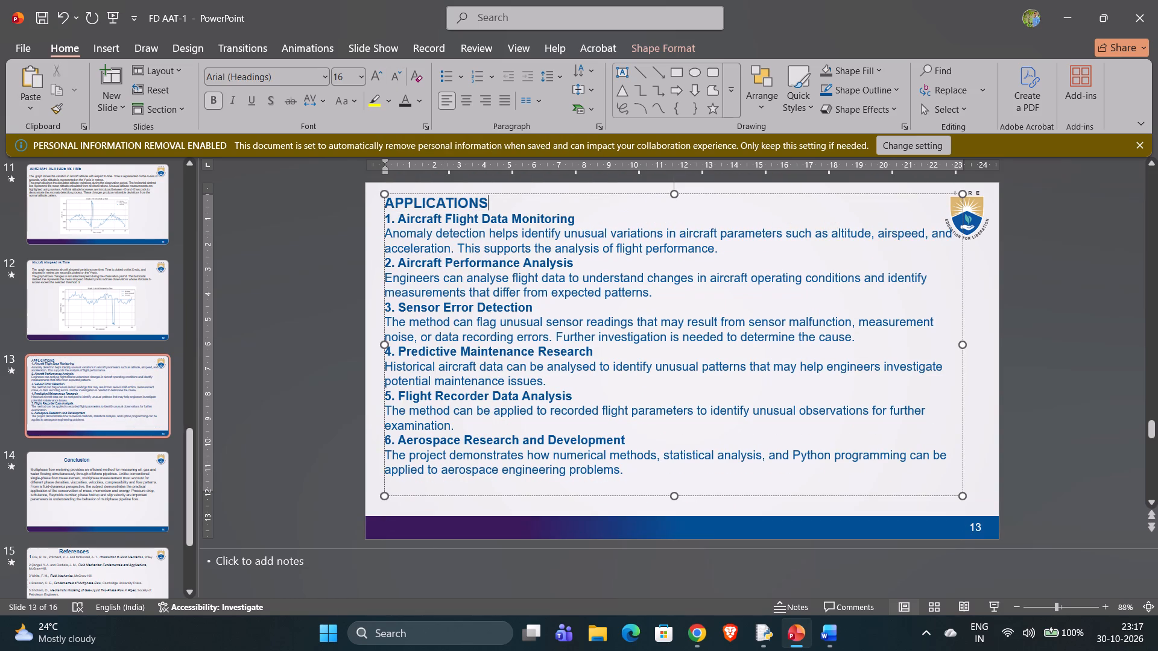
key(Return)
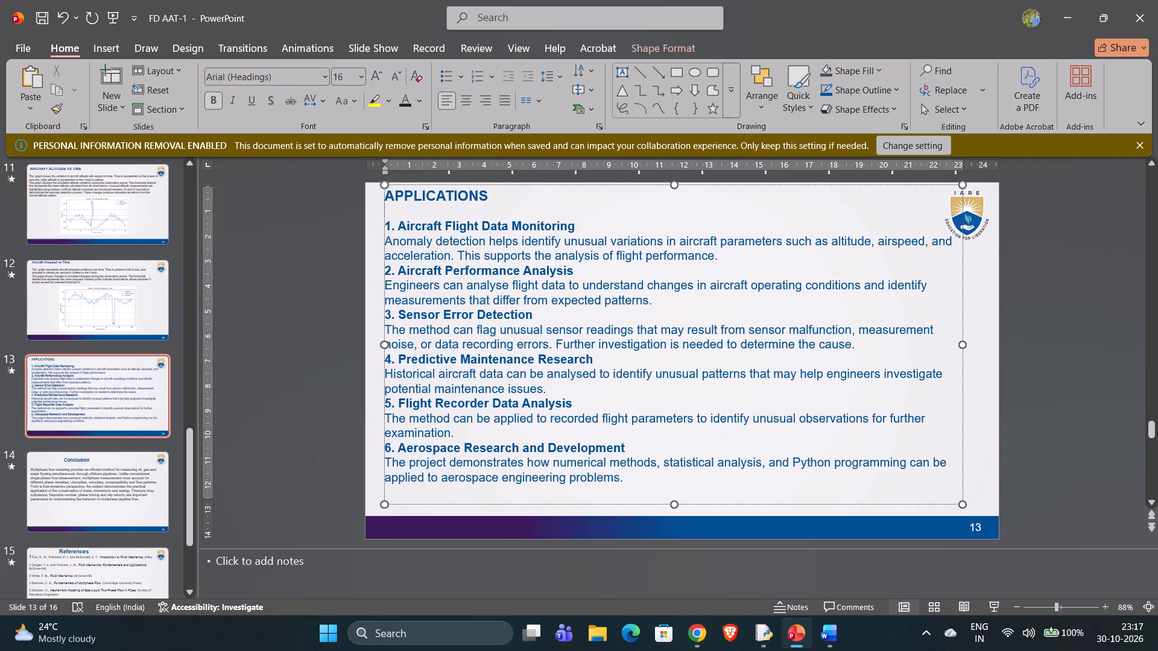
Recolour the six application items below the heading on slide 13 black.
drag(387, 222, 613, 479)
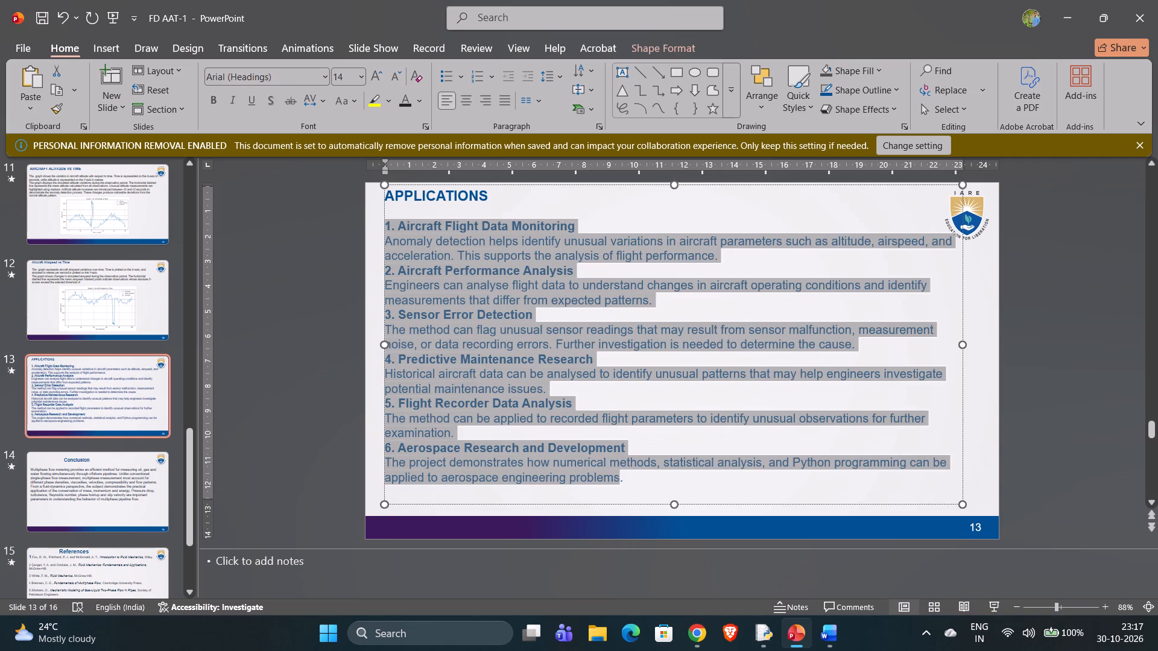
drag(613, 479, 626, 479)
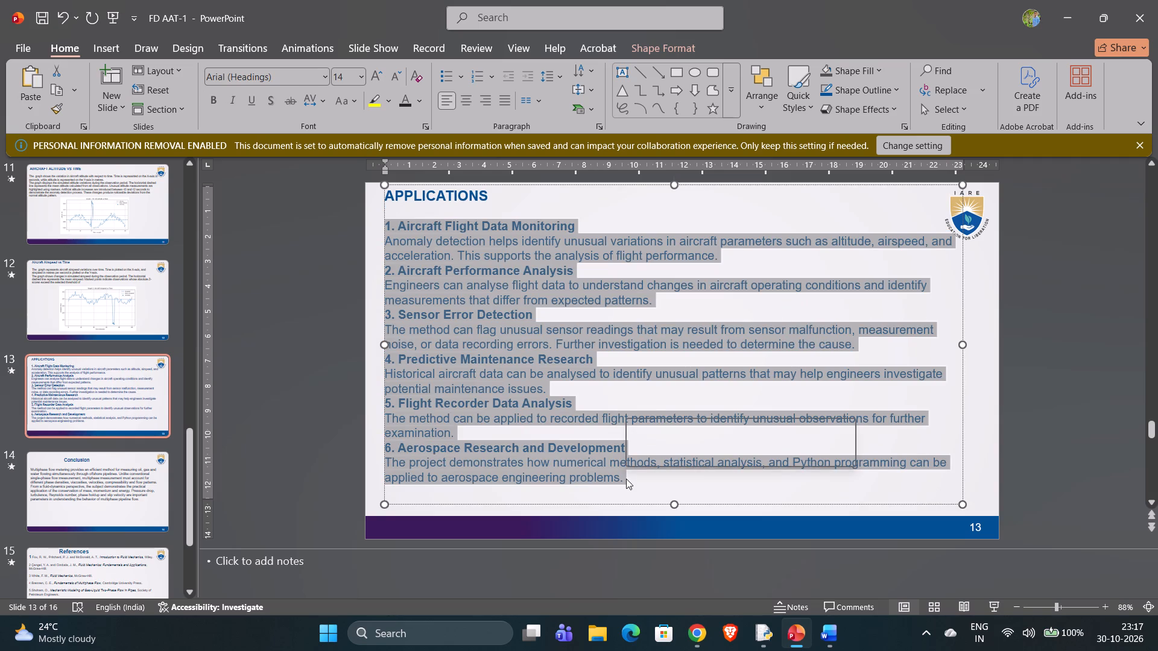
click(776, 456)
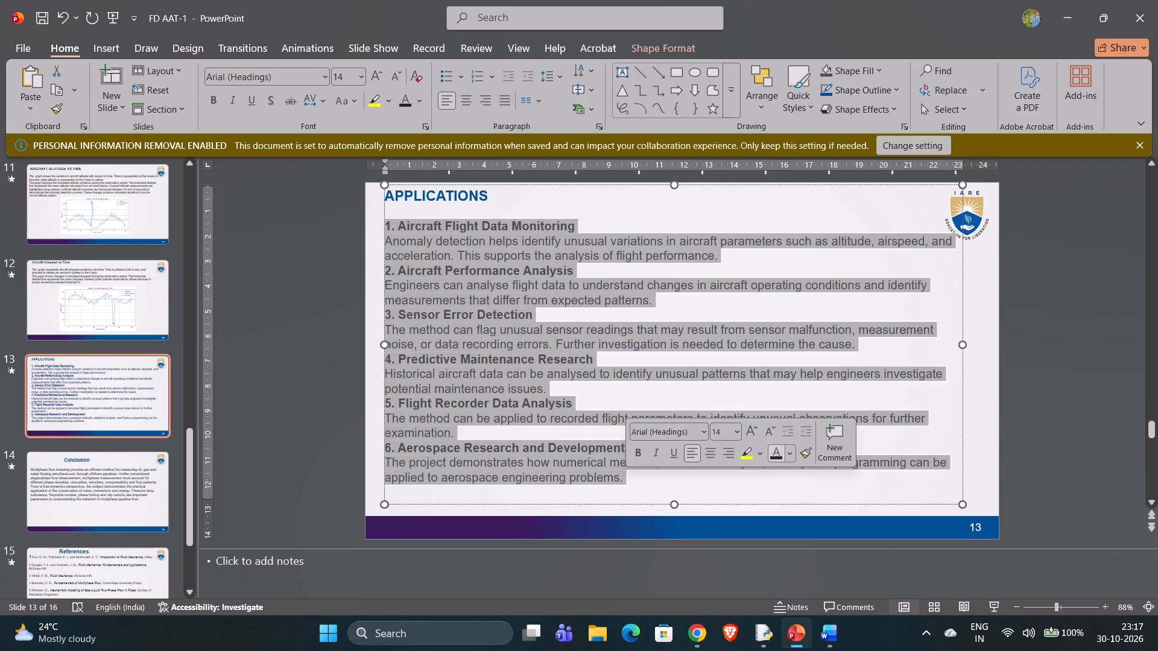
click(661, 203)
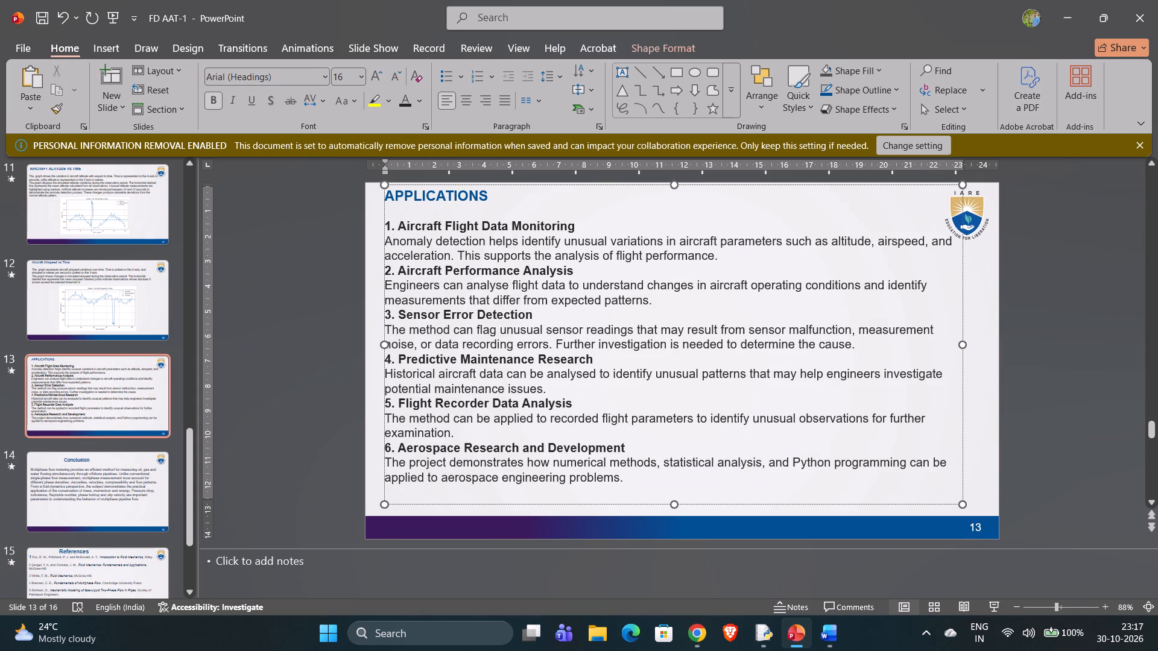
Insert a blank line after each of application items 1 to 4 on slide 13 to separate the paragraphs.
click(724, 255)
key(Return)
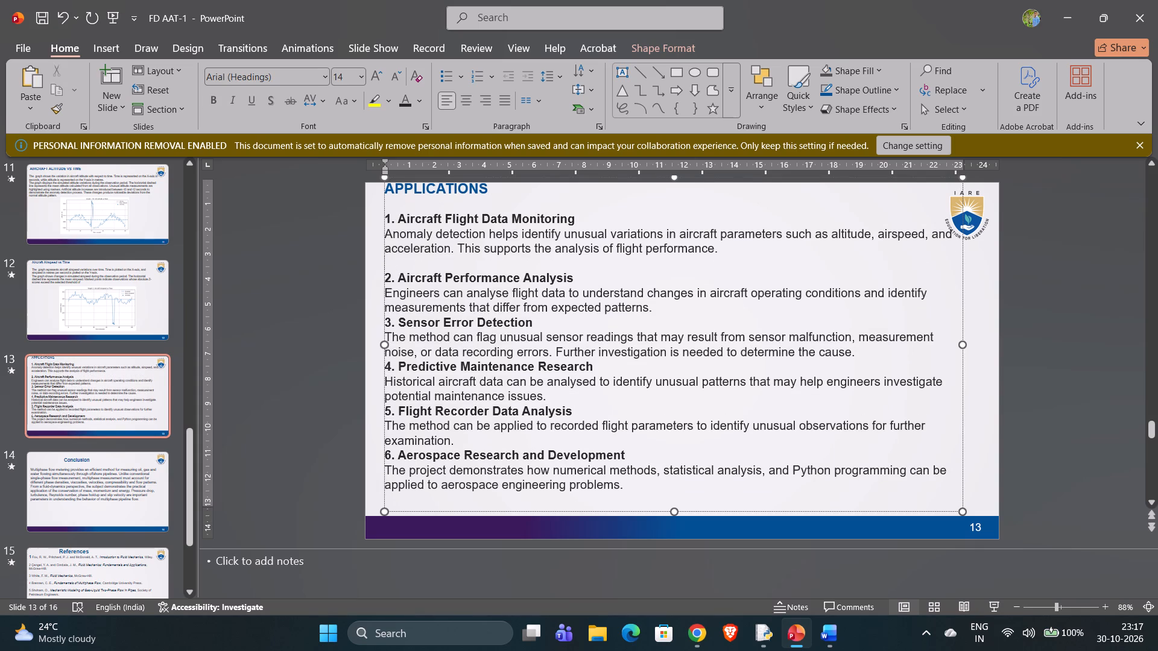
click(661, 306)
key(Return)
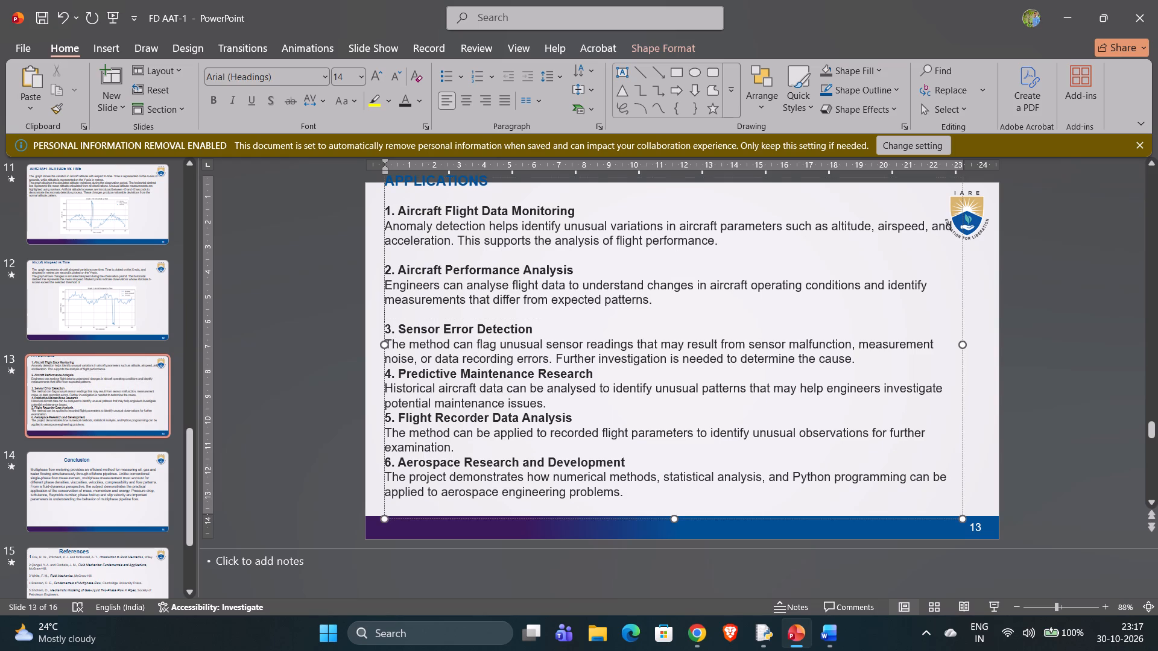
click(876, 365)
key(Return)
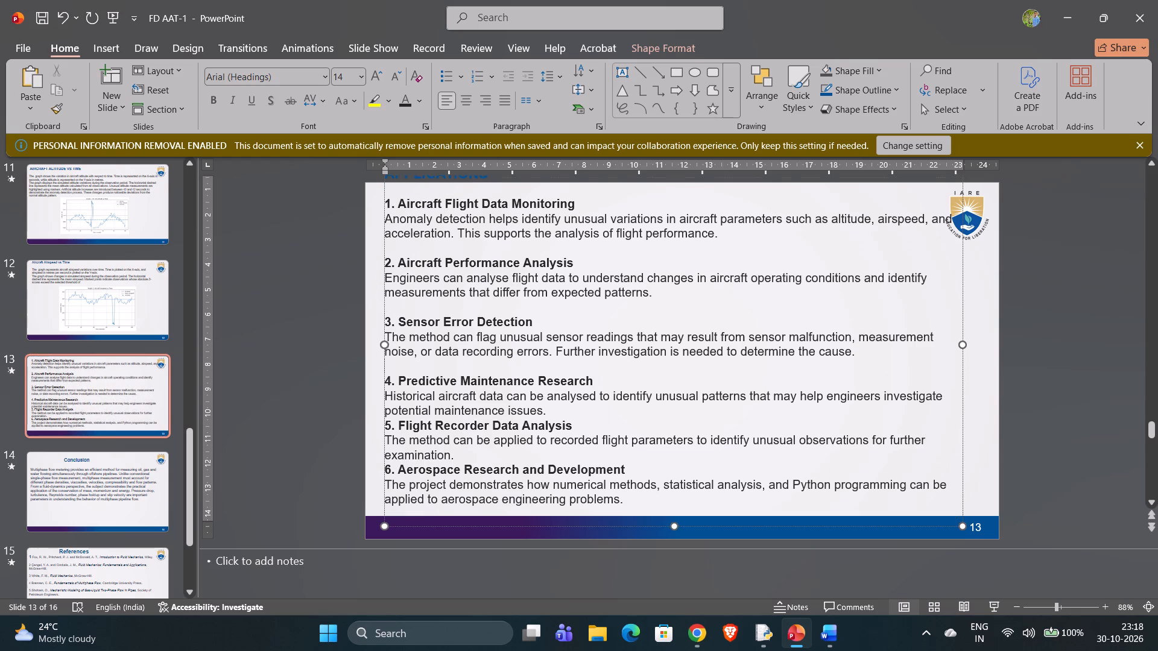
click(721, 406)
key(Return)
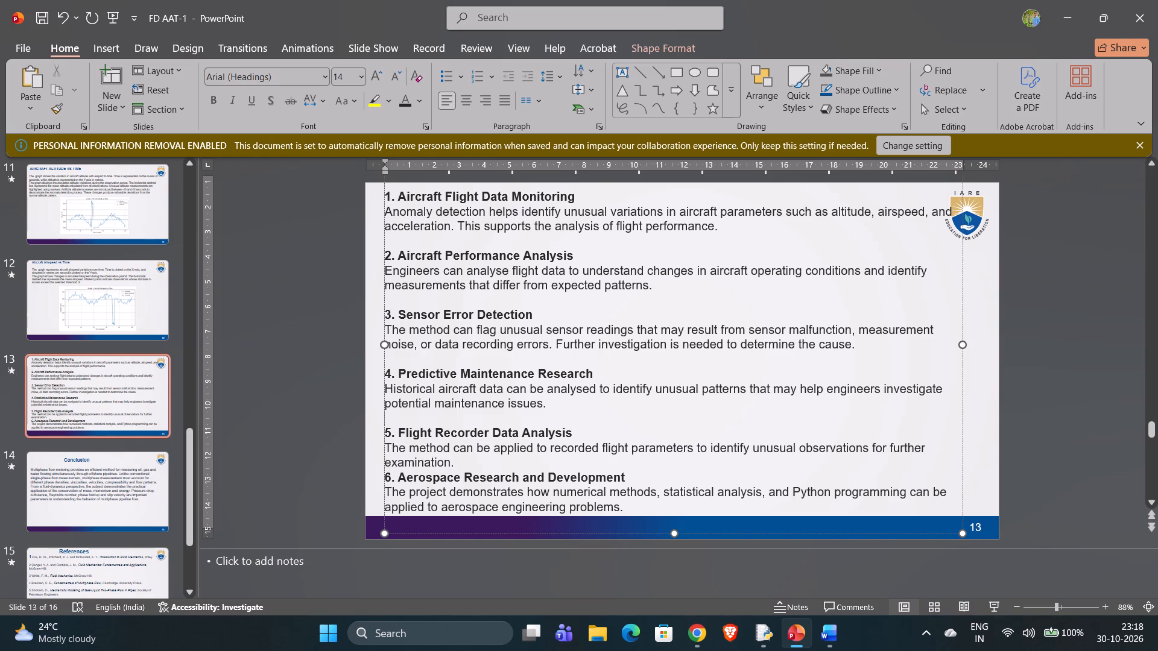
Delete item 6, Aerospace Research and Development, with its description from slide 13.
drag(388, 474, 625, 509)
key(BackSpace)
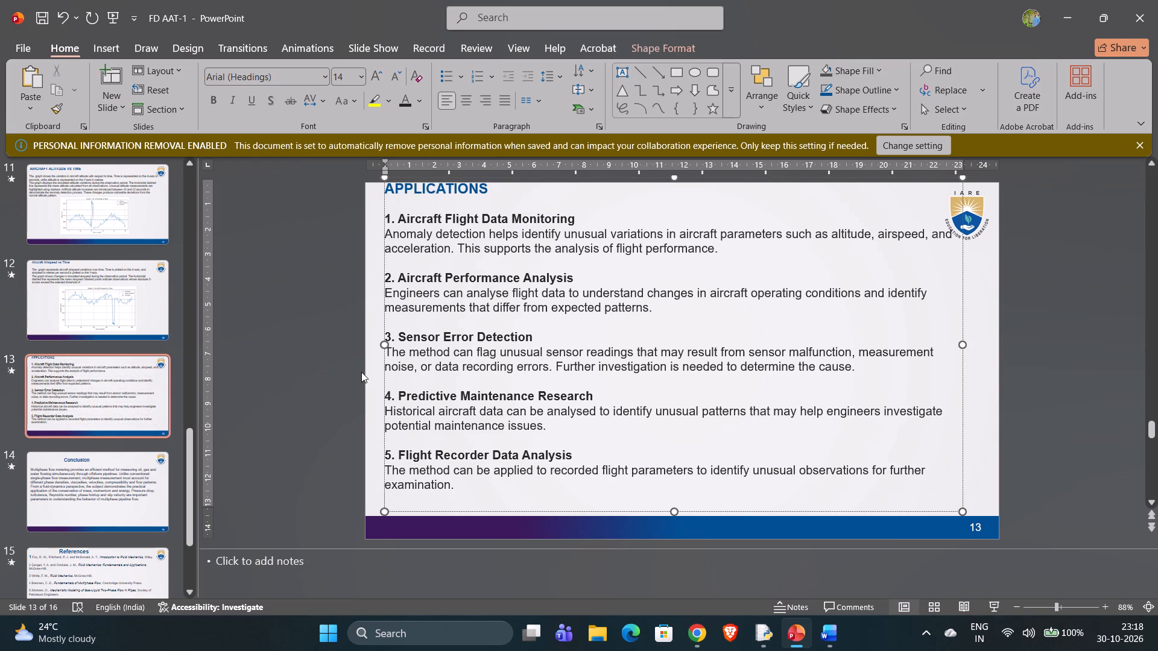
Move the slide 13 text box slightly down so the heading sits fully on the slide and the text stays above the footer band.
drag(384, 329, 384, 343)
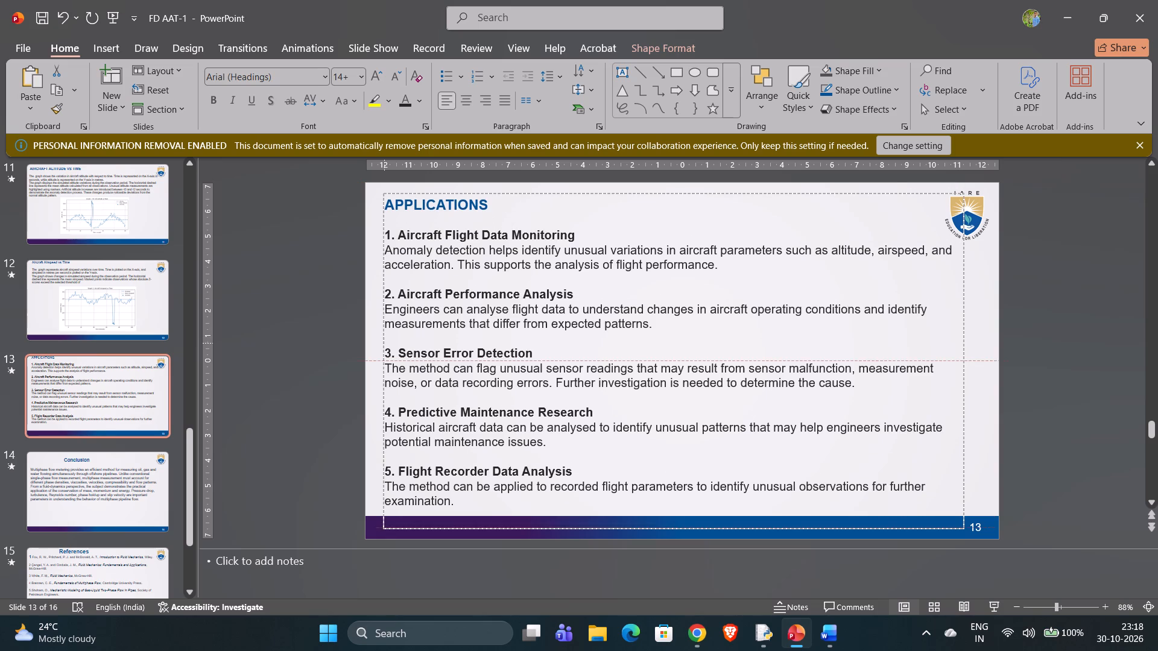
drag(384, 343, 382, 335)
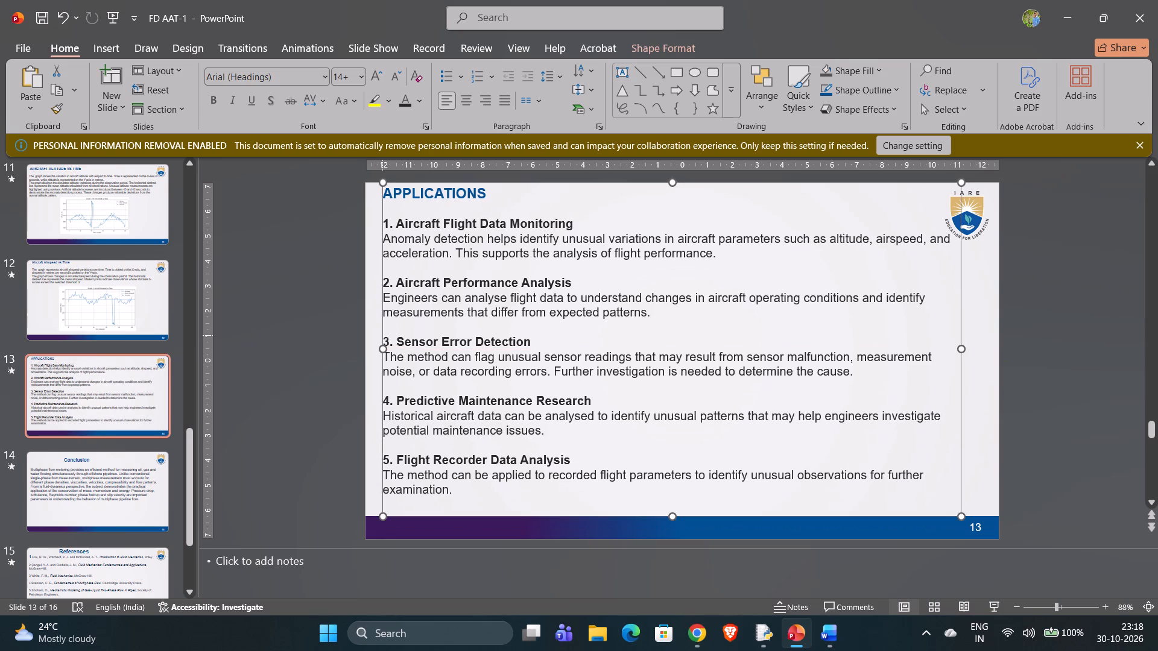
drag(382, 335, 382, 342)
click(334, 328)
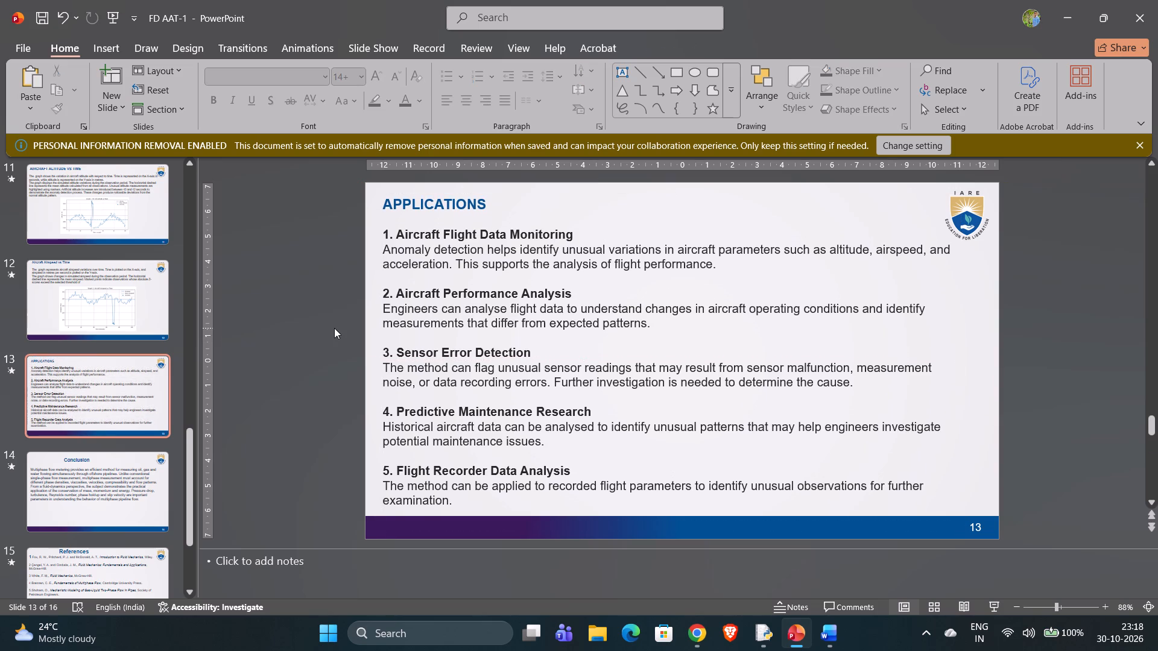
click(109, 525)
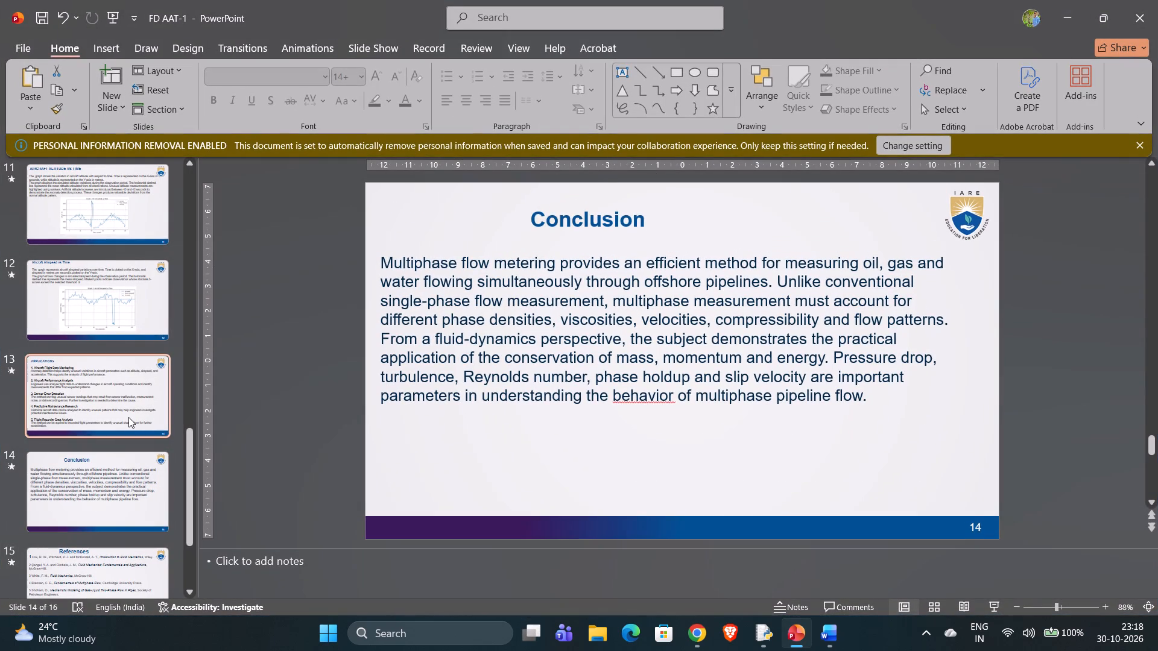
key(Return)
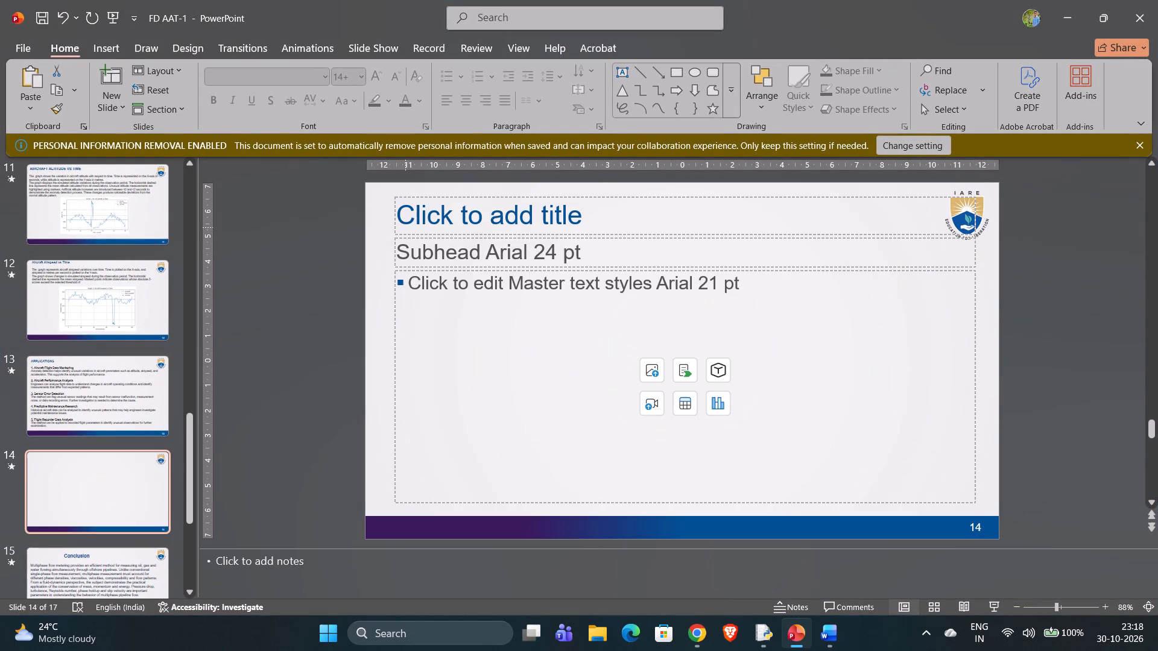
click(437, 192)
key(Delete)
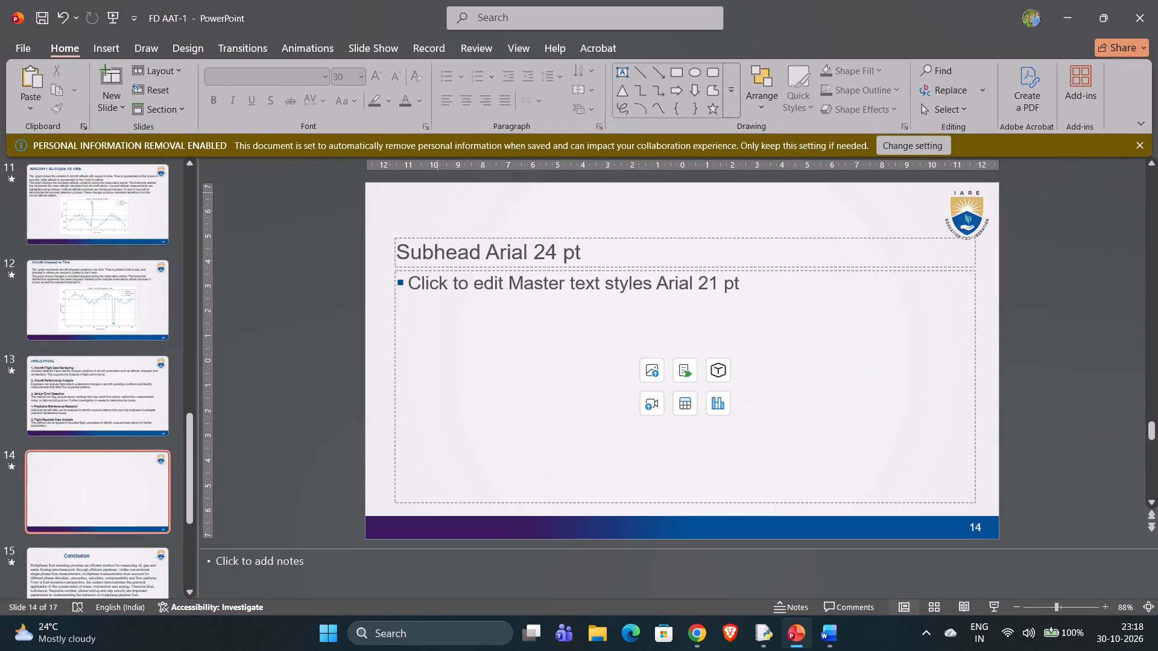
click(443, 233)
key(Delete)
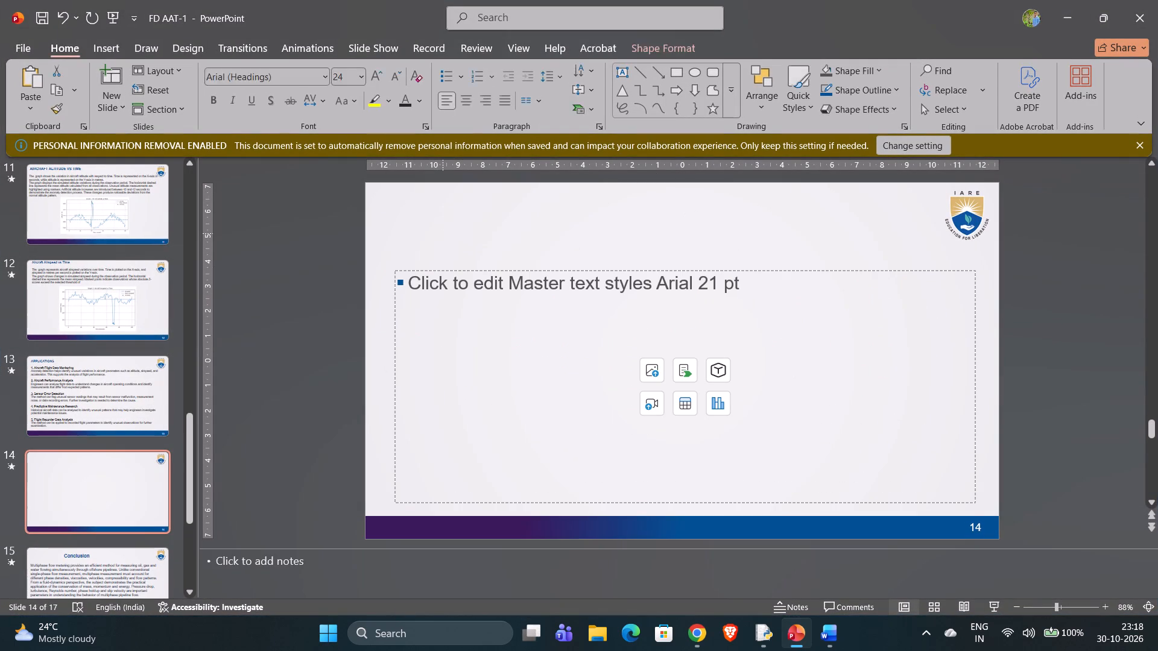
Paste the copied advantages text into the body placeholder of slide 14 and reduce all of it to 12 pt.
click(451, 303)
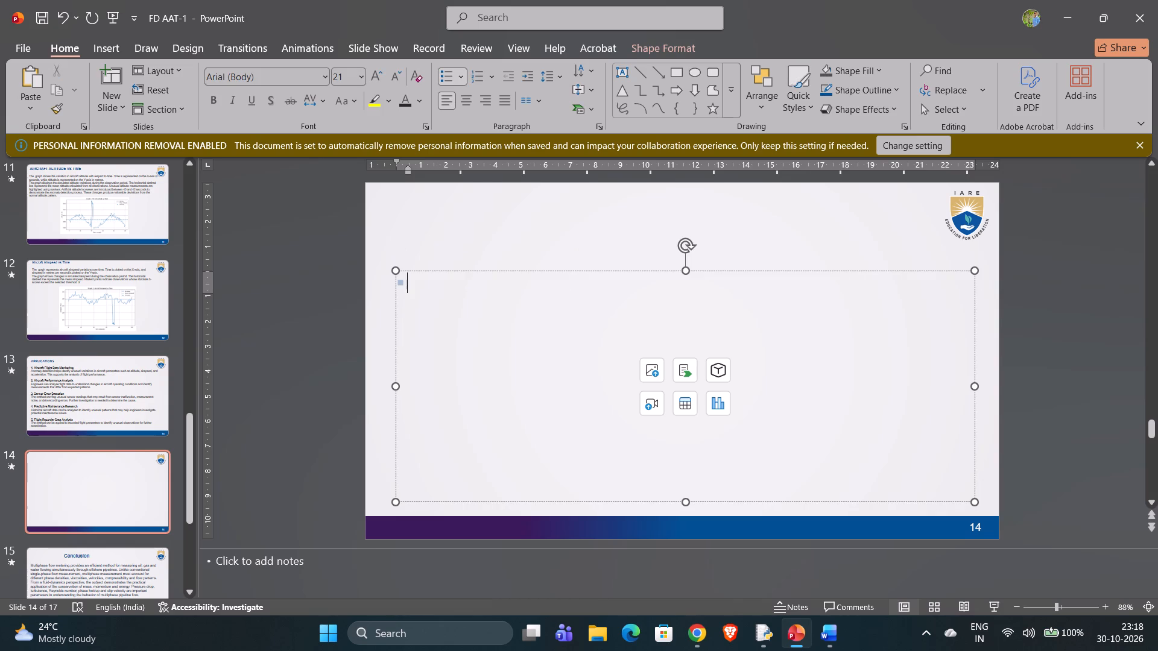
key(ctrl+v)
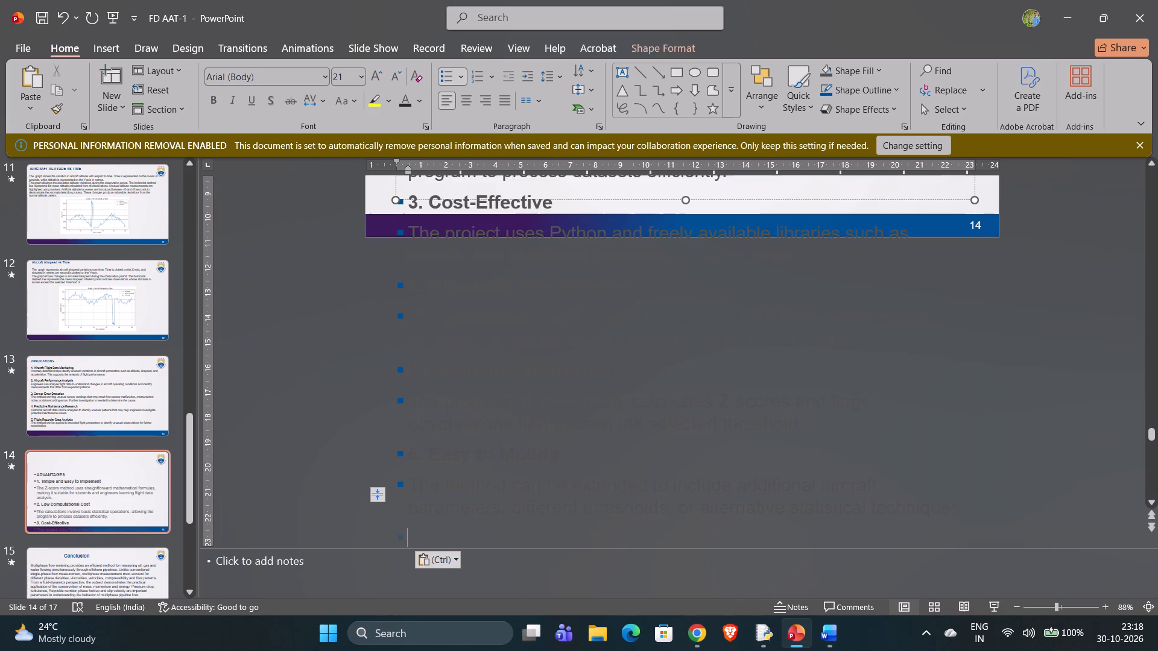
click(396, 189)
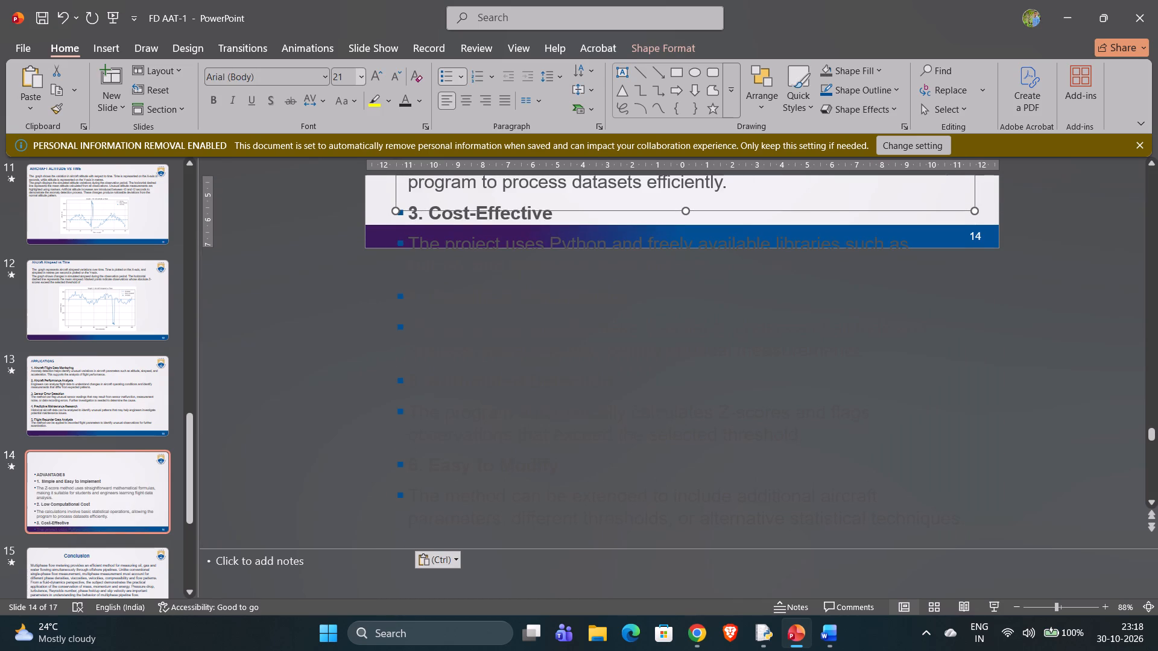
triple_click(397, 76)
click(397, 76)
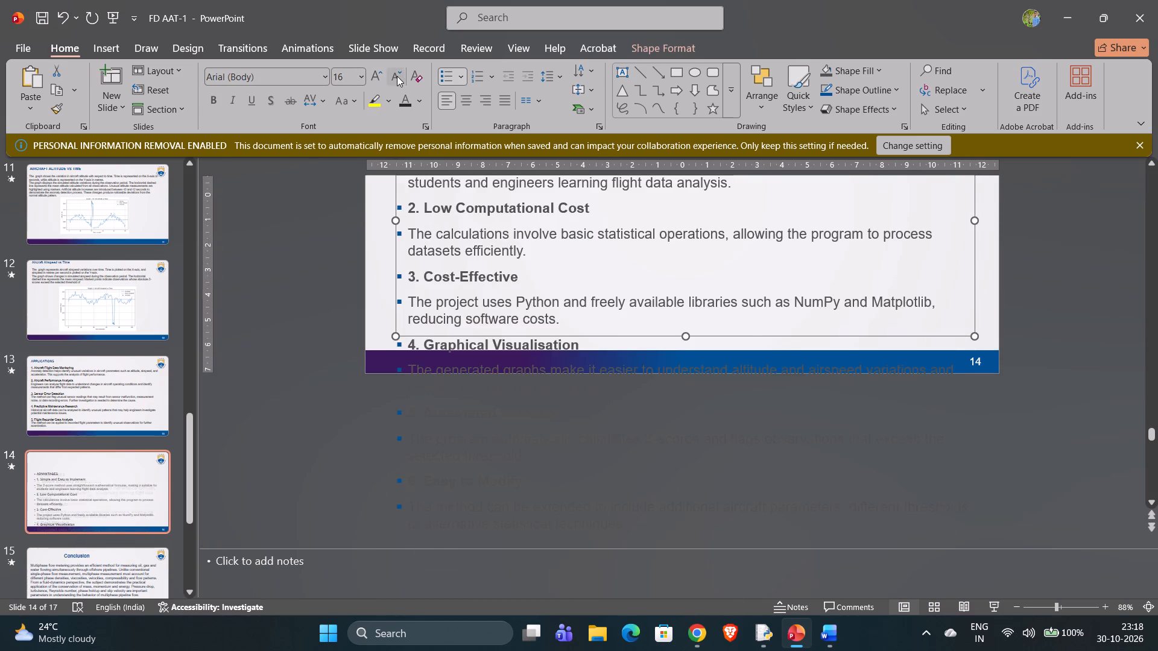
click(397, 76)
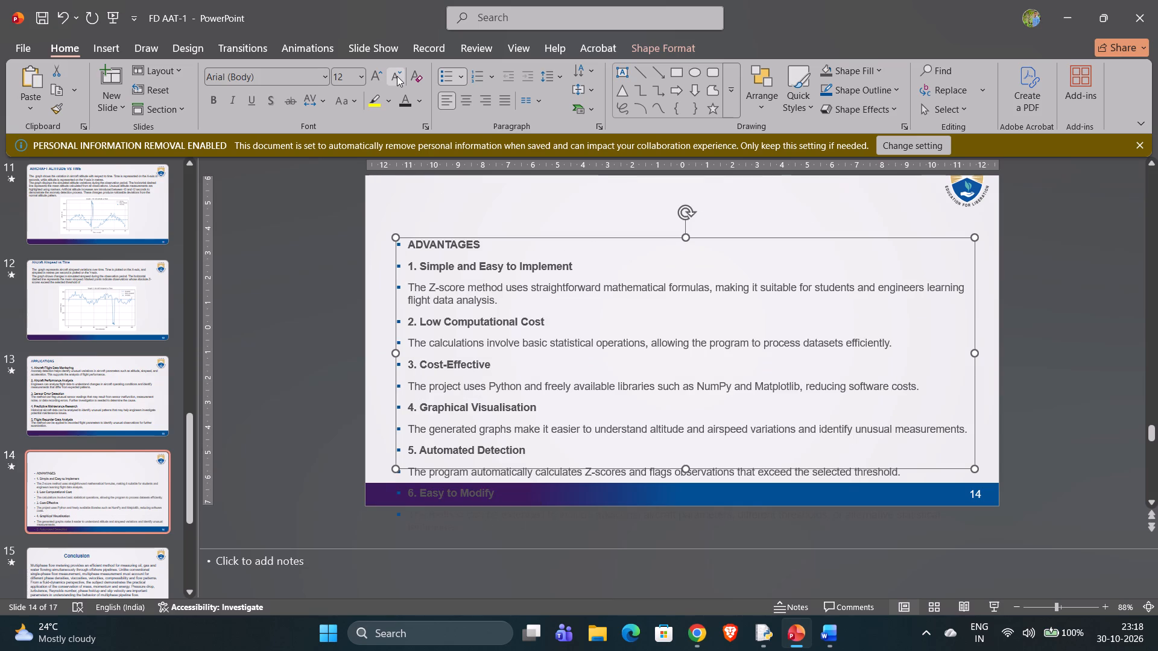
Move the slide 14 text box up to the slide's top edge so all six advantages sit above the footer band.
drag(489, 237, 483, 207)
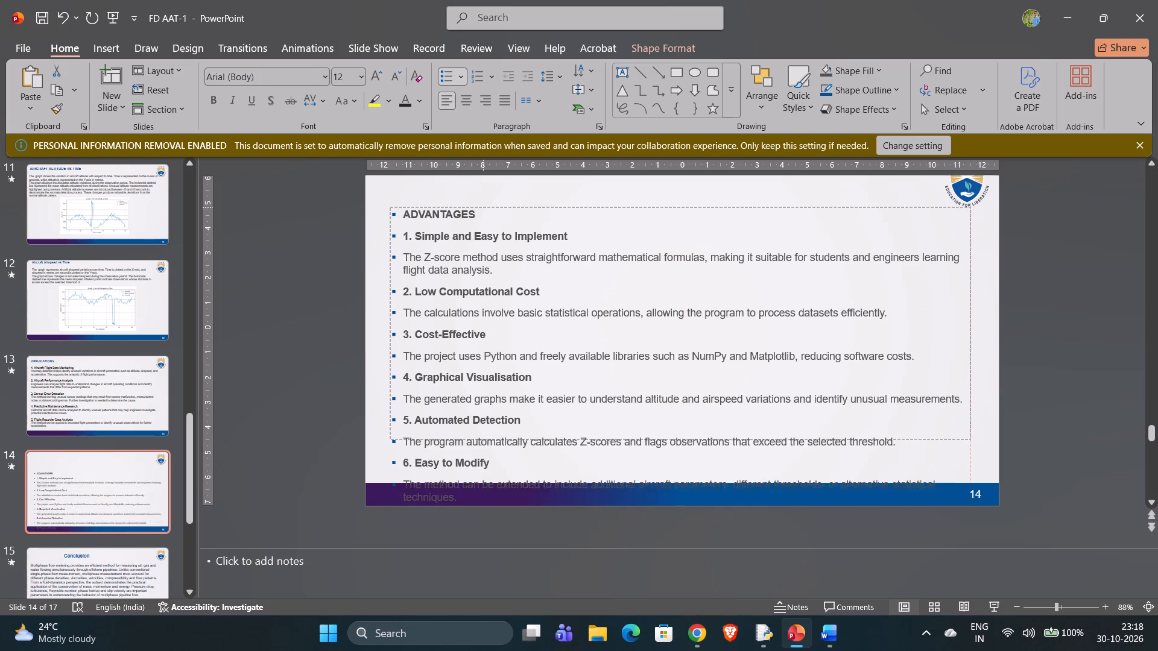
drag(483, 207, 476, 186)
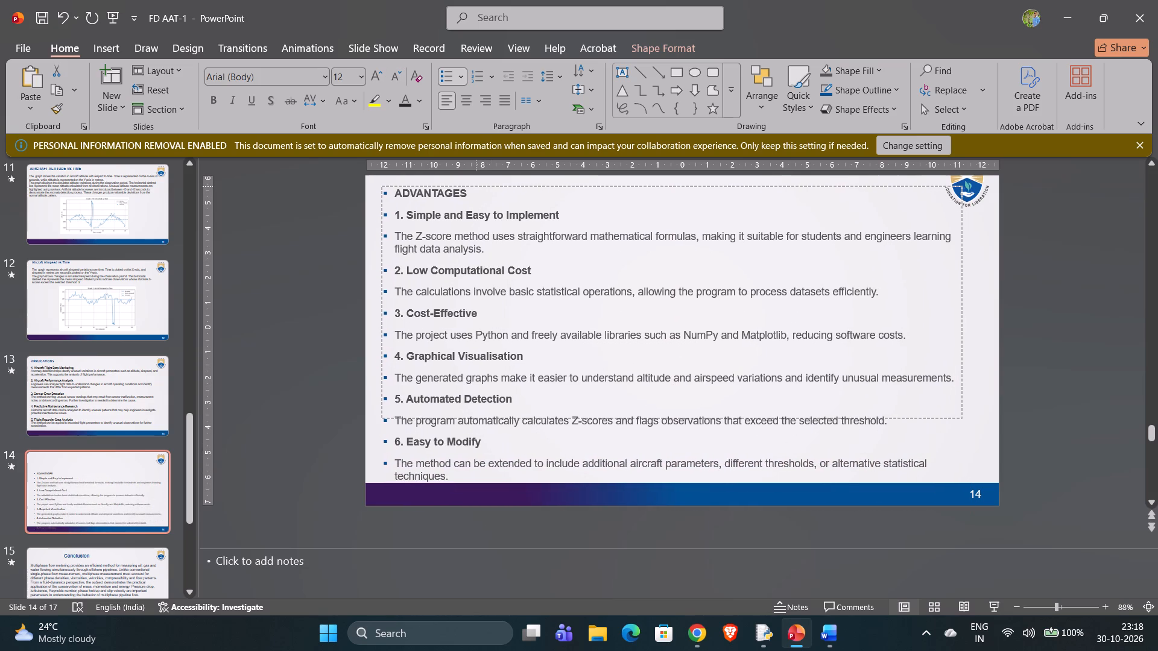
drag(476, 186, 476, 184)
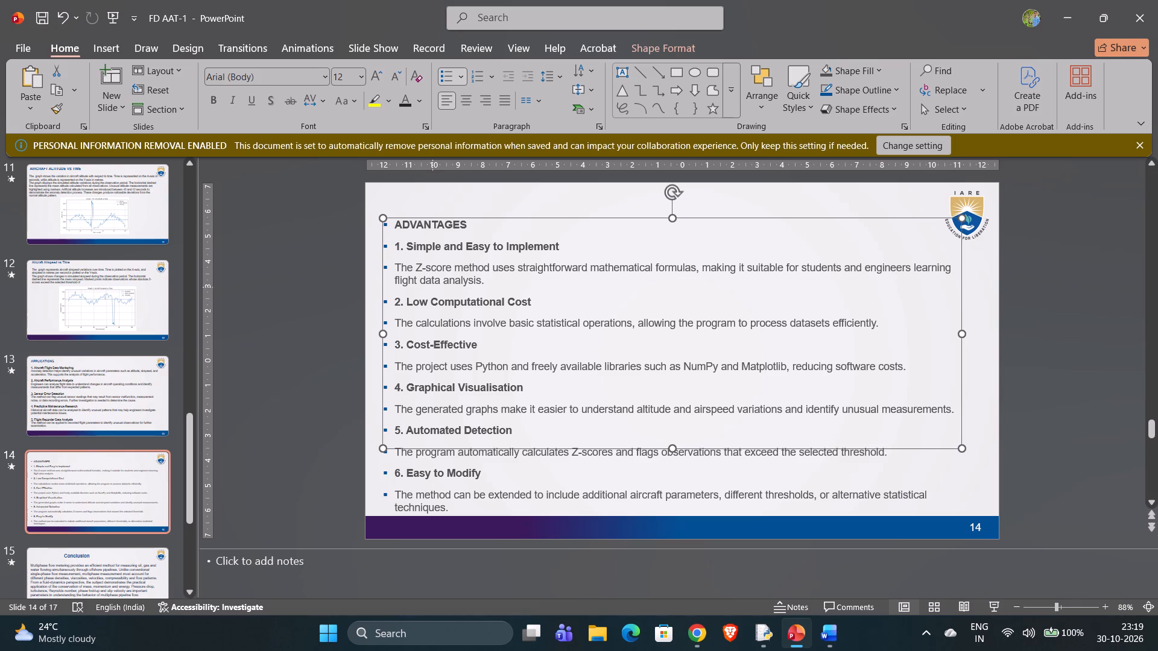
drag(426, 214, 425, 198)
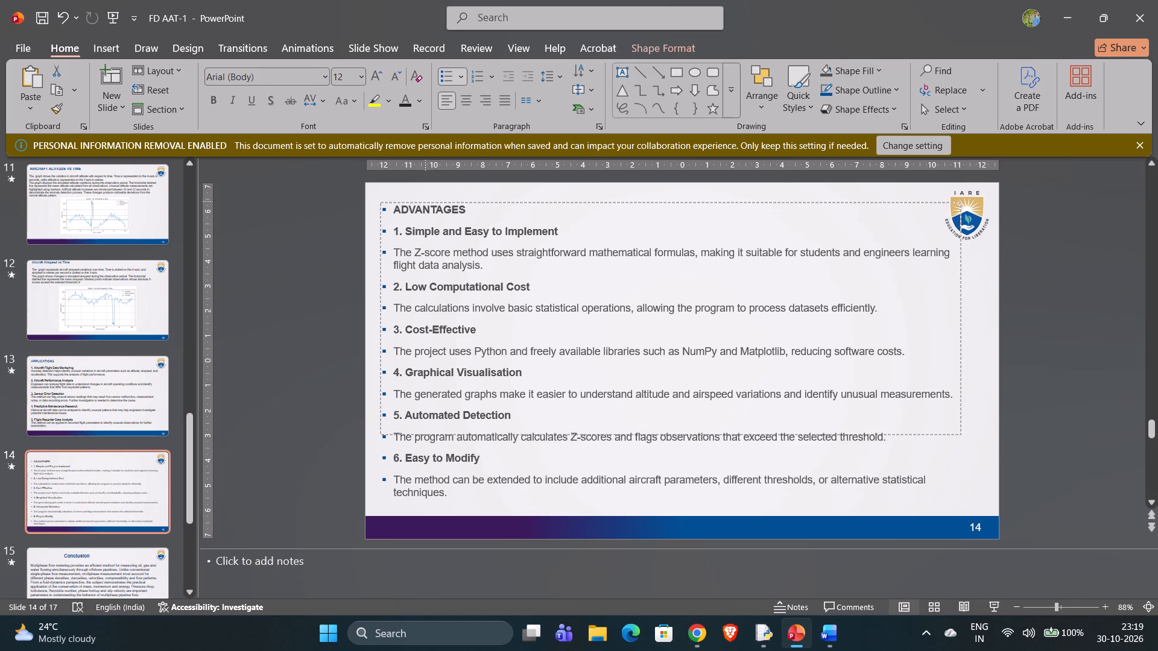
drag(425, 198, 423, 189)
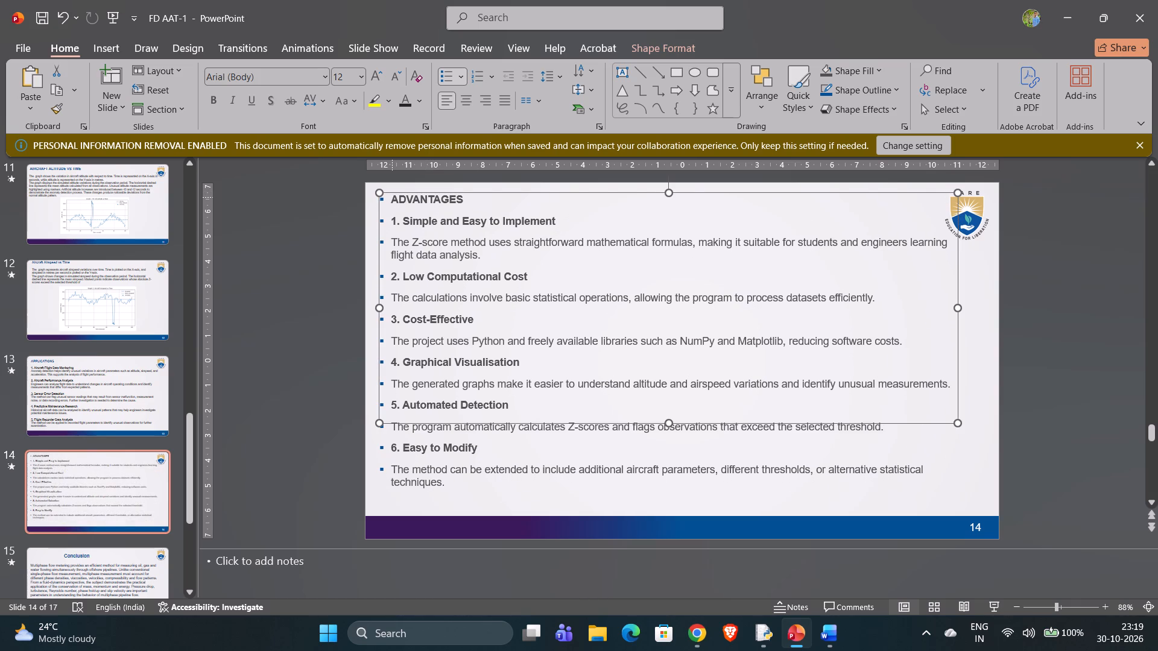
Enlarge the ADVANTAGES heading on slide 14 to 16 pt.
drag(392, 197, 470, 199)
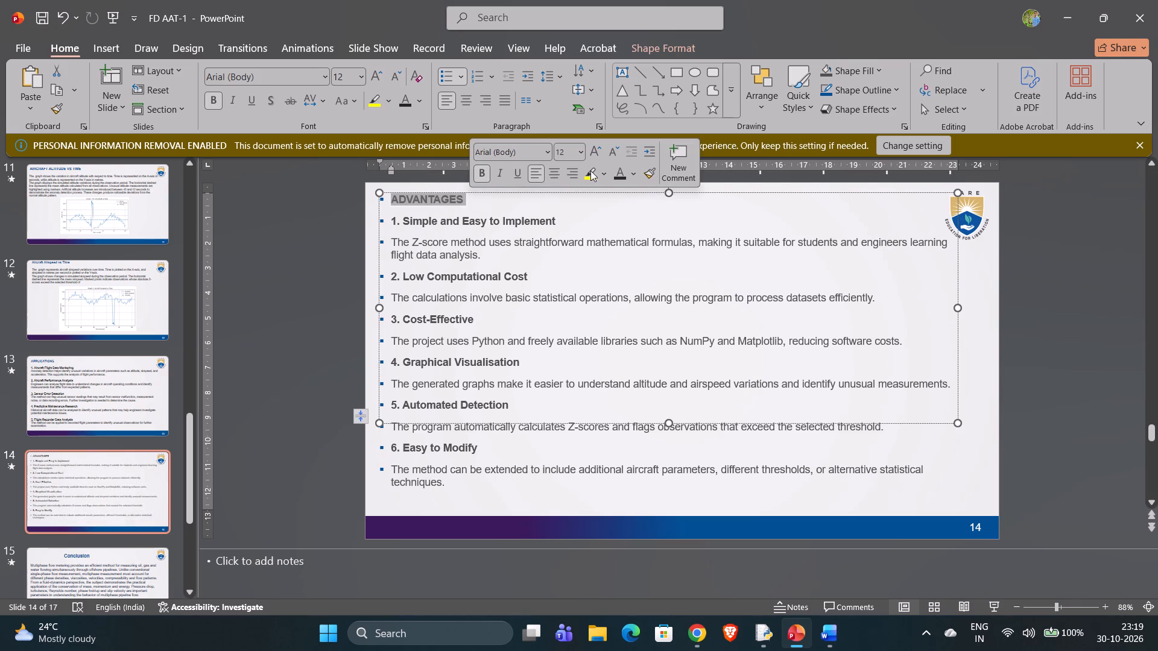
click(598, 151)
click(598, 151)
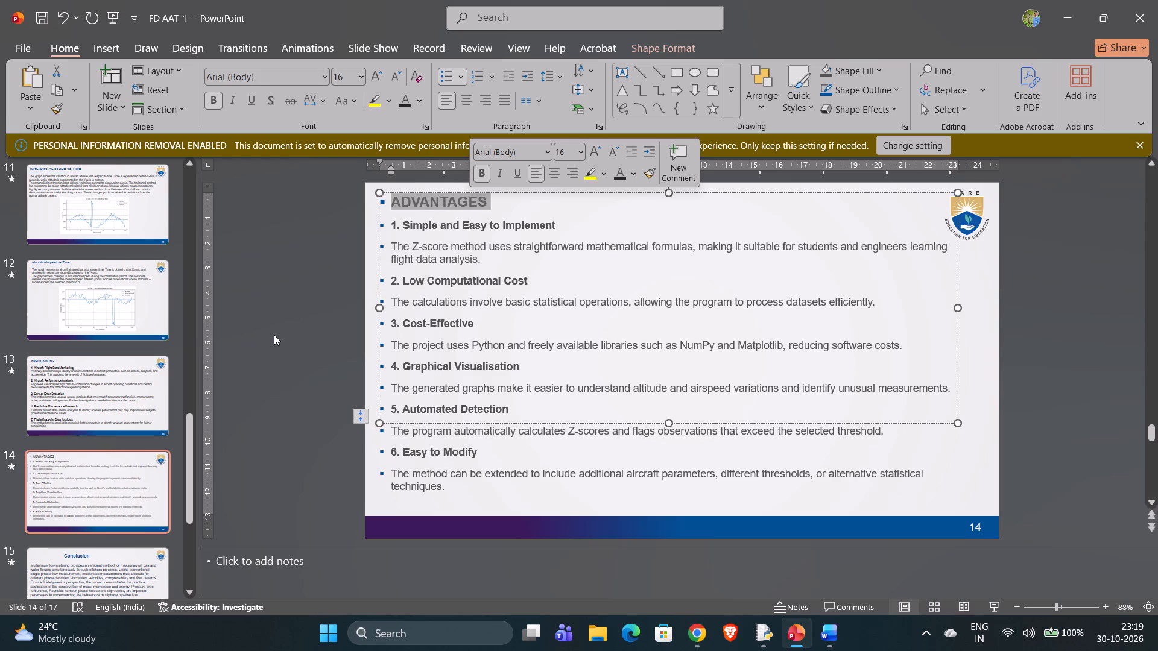
click(318, 342)
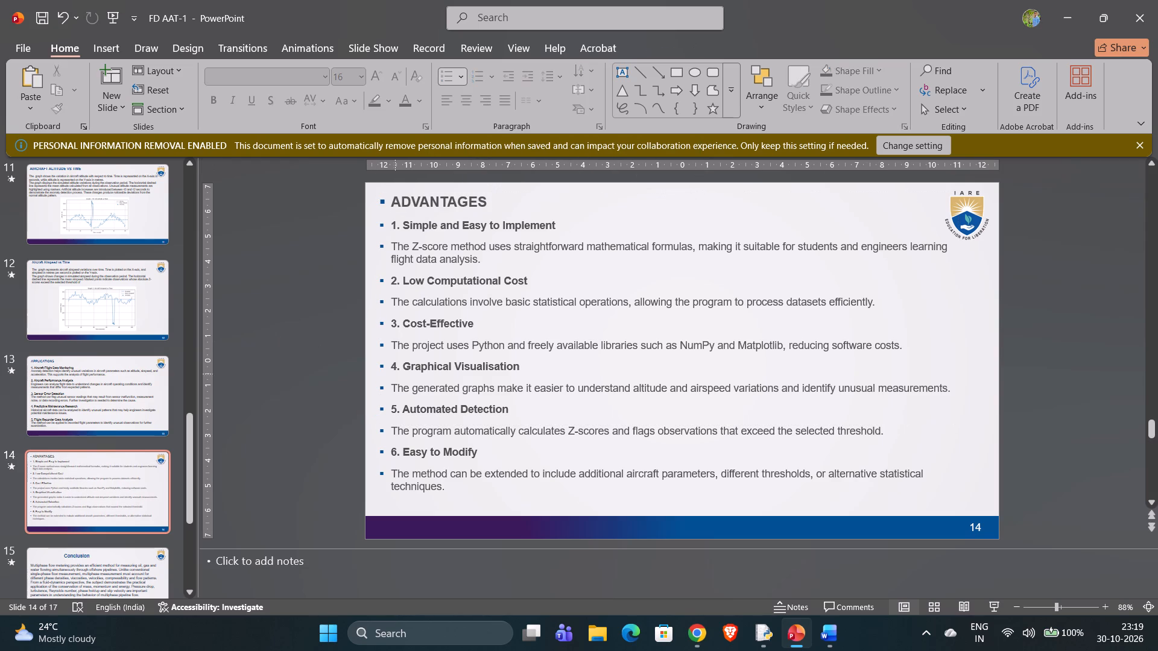
Remove the bullets from the descriptions of advantages 1 and 2 on slide 14, adding a leading space to the first.
click(387, 247)
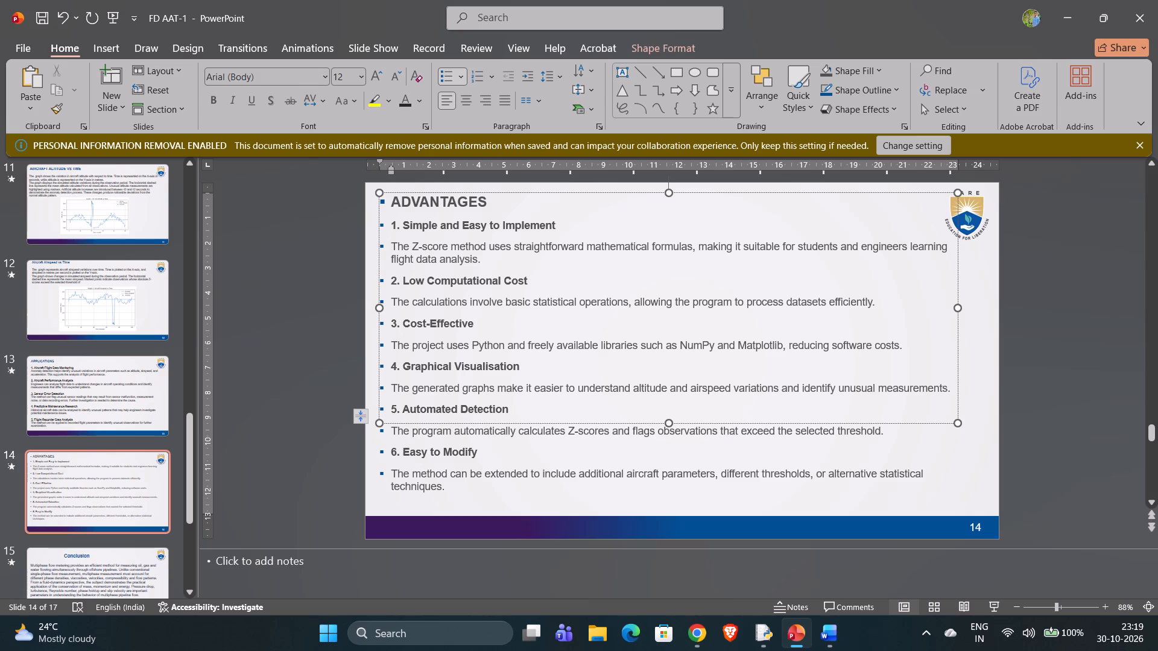
key(BackSpace)
key(space)
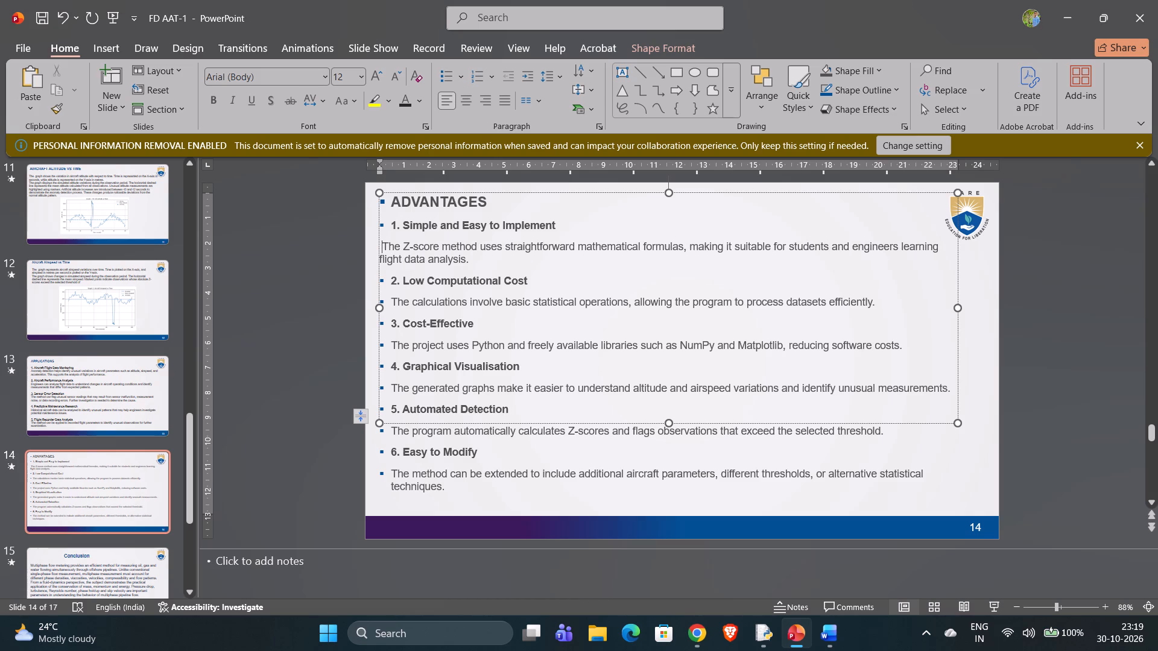
click(389, 297)
key(BackSpace)
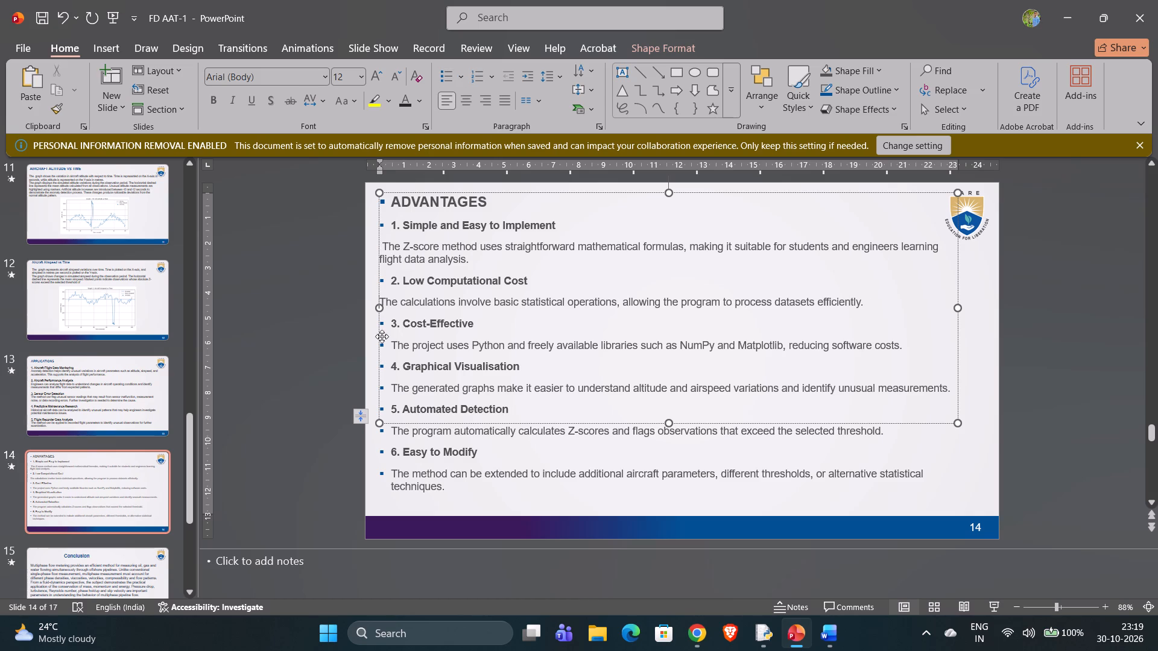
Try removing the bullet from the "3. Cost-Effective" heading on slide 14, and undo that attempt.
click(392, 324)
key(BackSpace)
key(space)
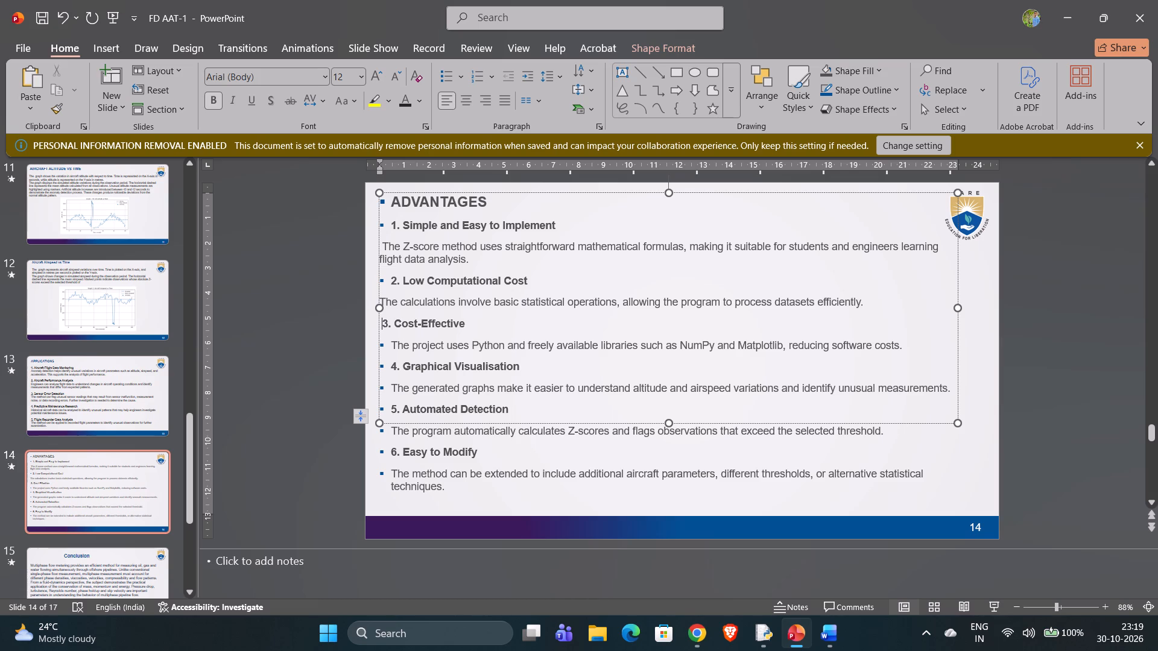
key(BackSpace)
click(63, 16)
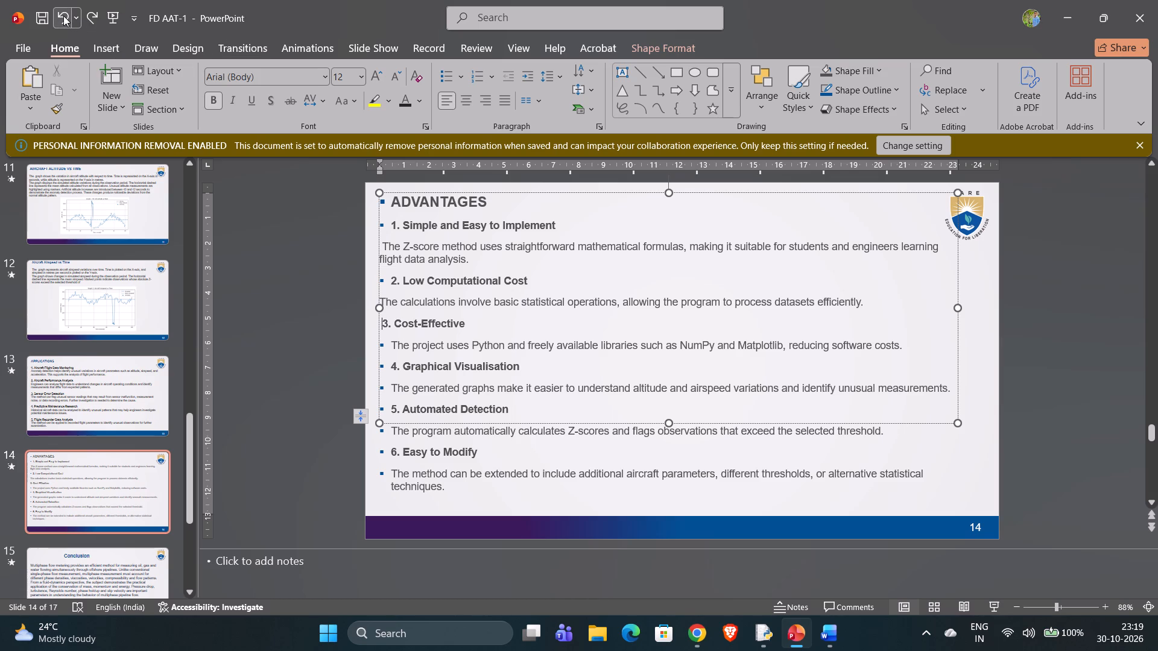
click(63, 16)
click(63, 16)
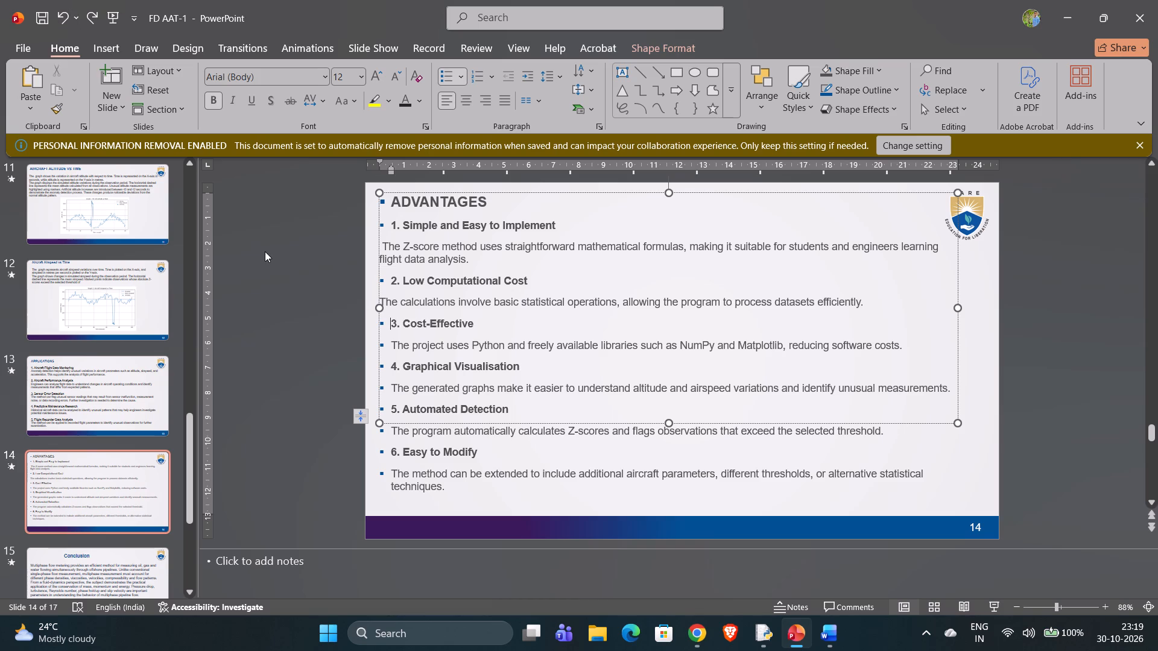
Remove the bullets from the descriptions of advantages 3, 4, 5 and 6 on slide 14.
click(388, 350)
key(BackSpace)
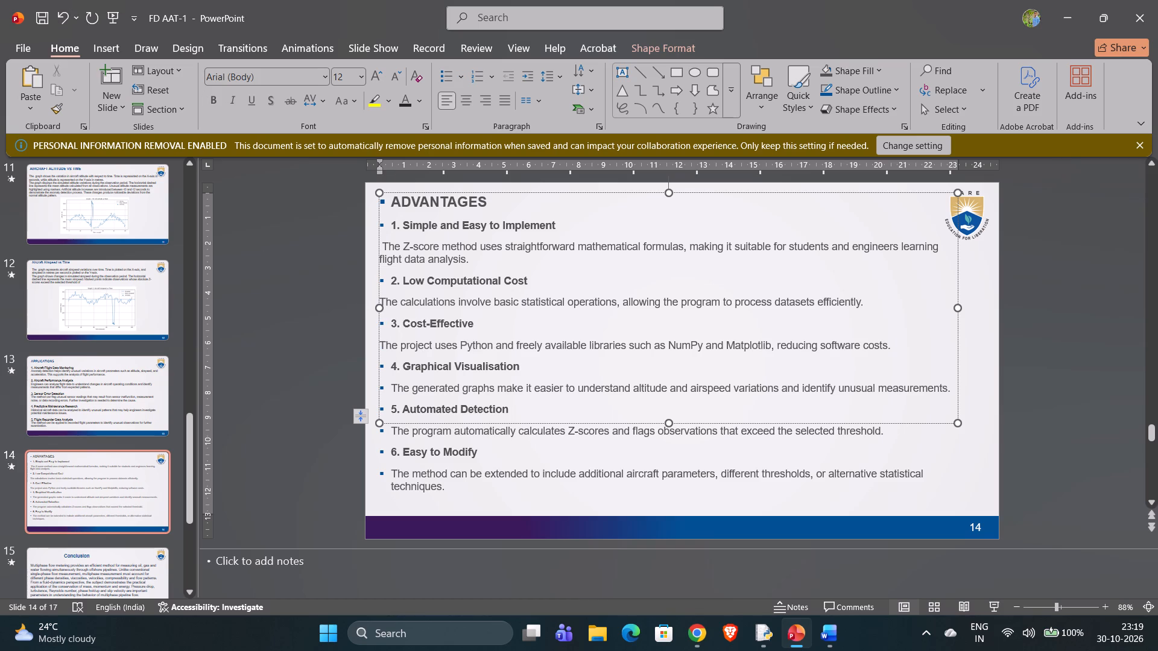
click(390, 389)
key(BackSpace)
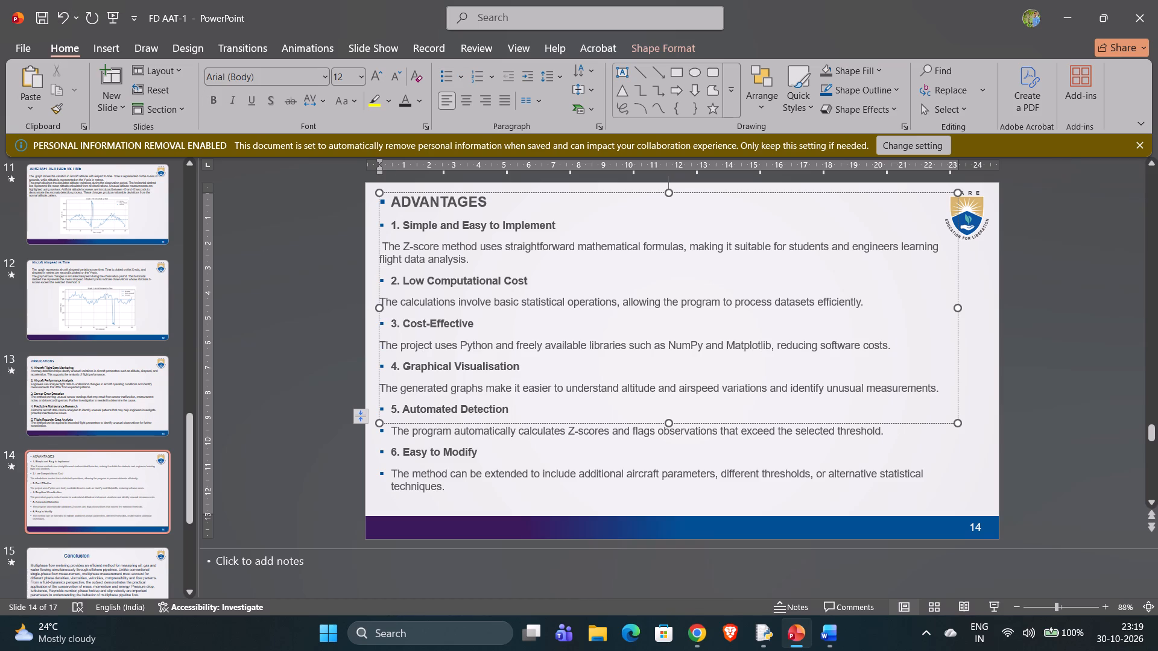
click(391, 430)
key(BackSpace)
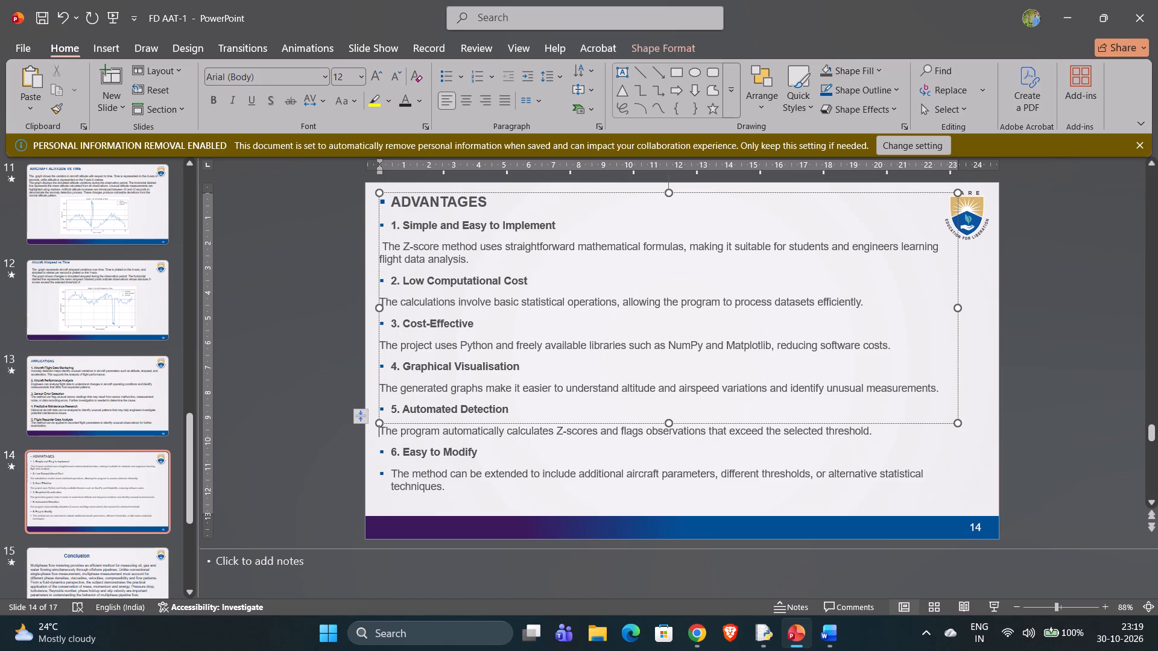
click(388, 475)
key(BackSpace)
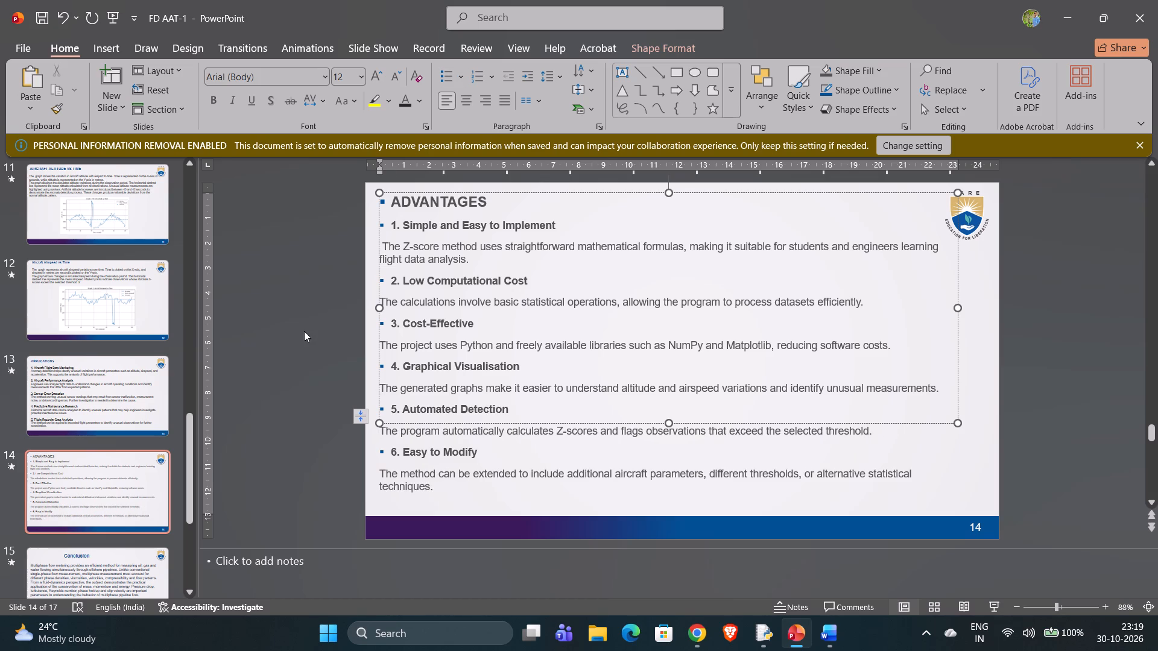
click(304, 331)
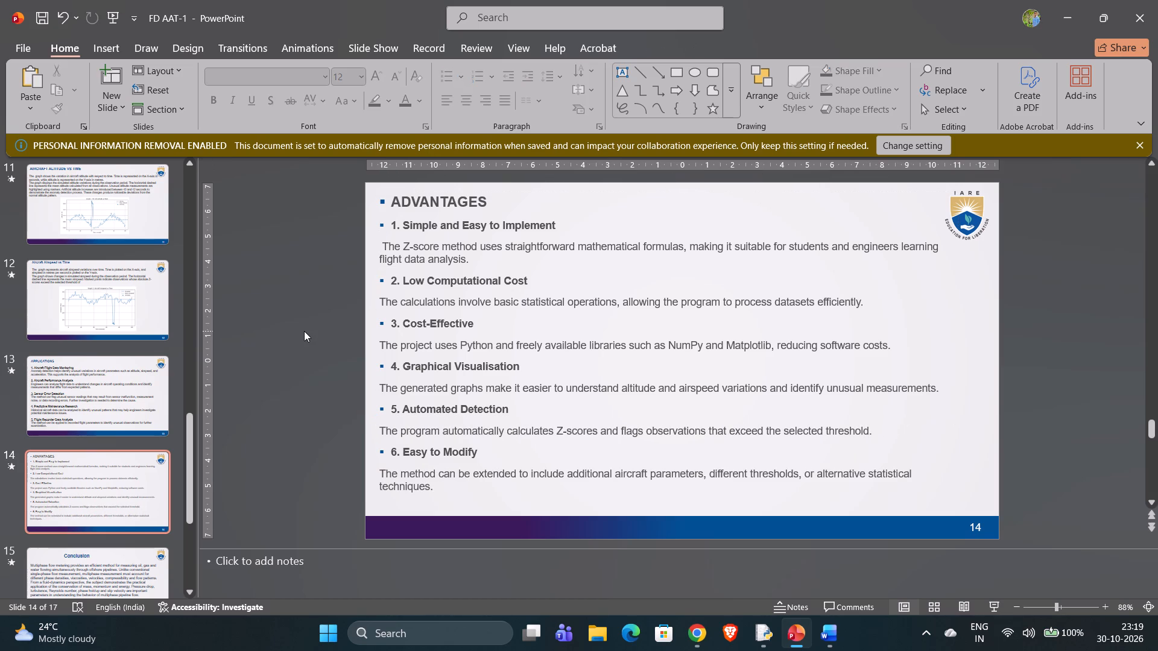
click(95, 569)
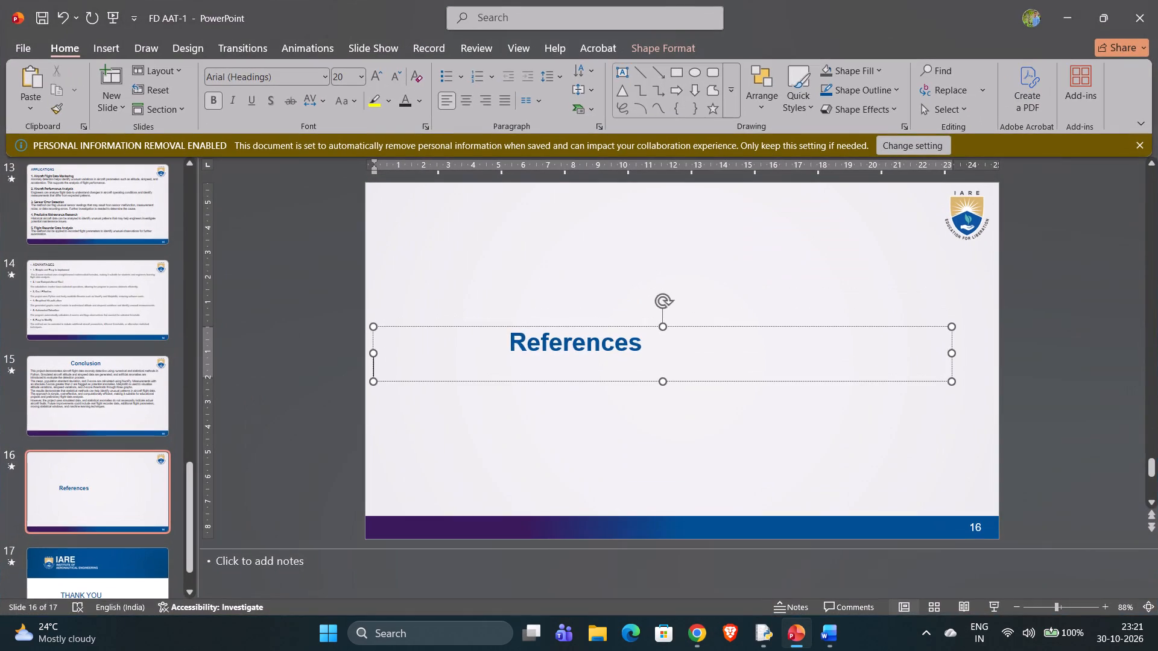
click(494, 374)
key(ctrl+v)
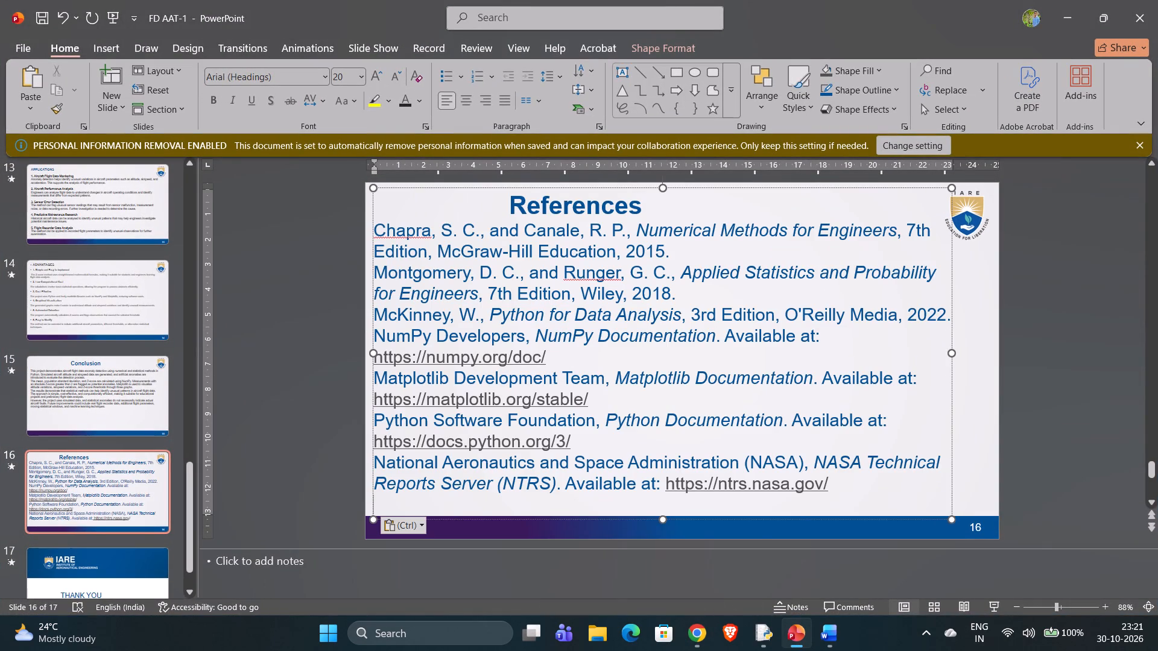
Reduce the seven pasted references on slide 16 to 14 pt, leaving the heading size alone.
drag(379, 222, 700, 412)
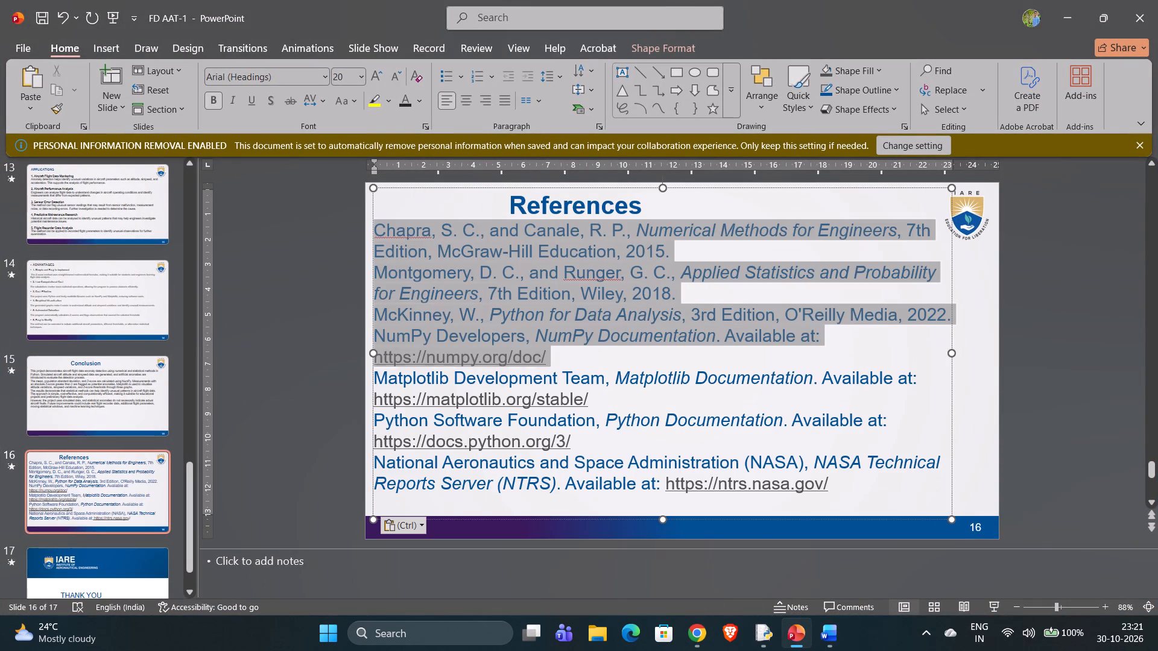
drag(700, 412, 853, 496)
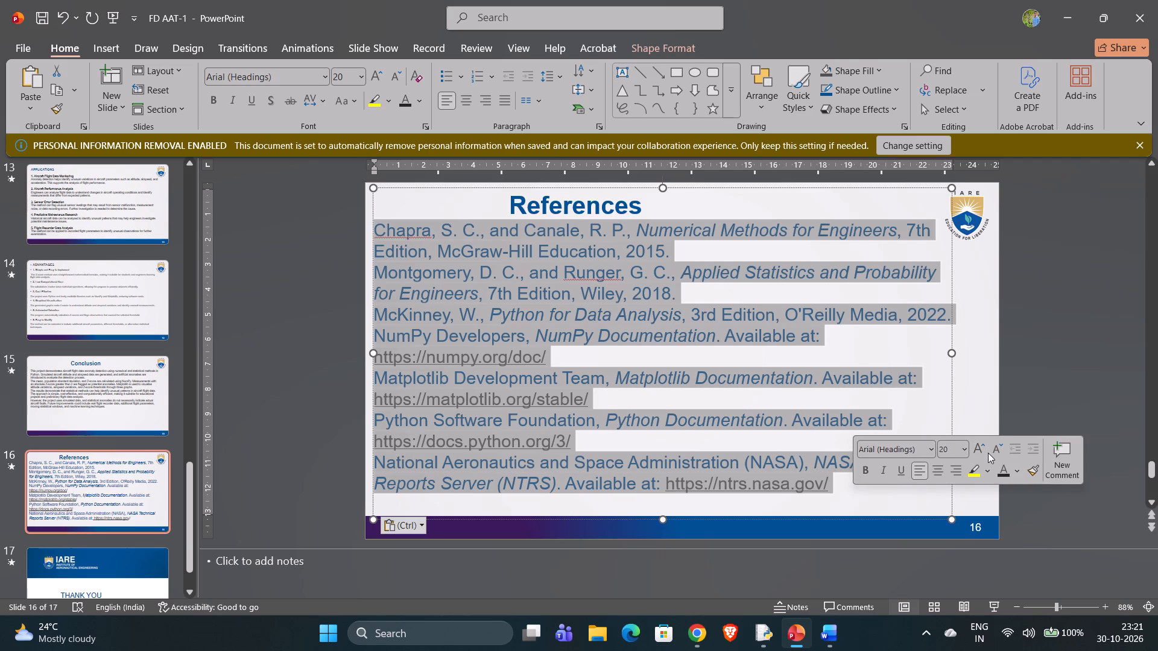
double_click(989, 453)
click(989, 453)
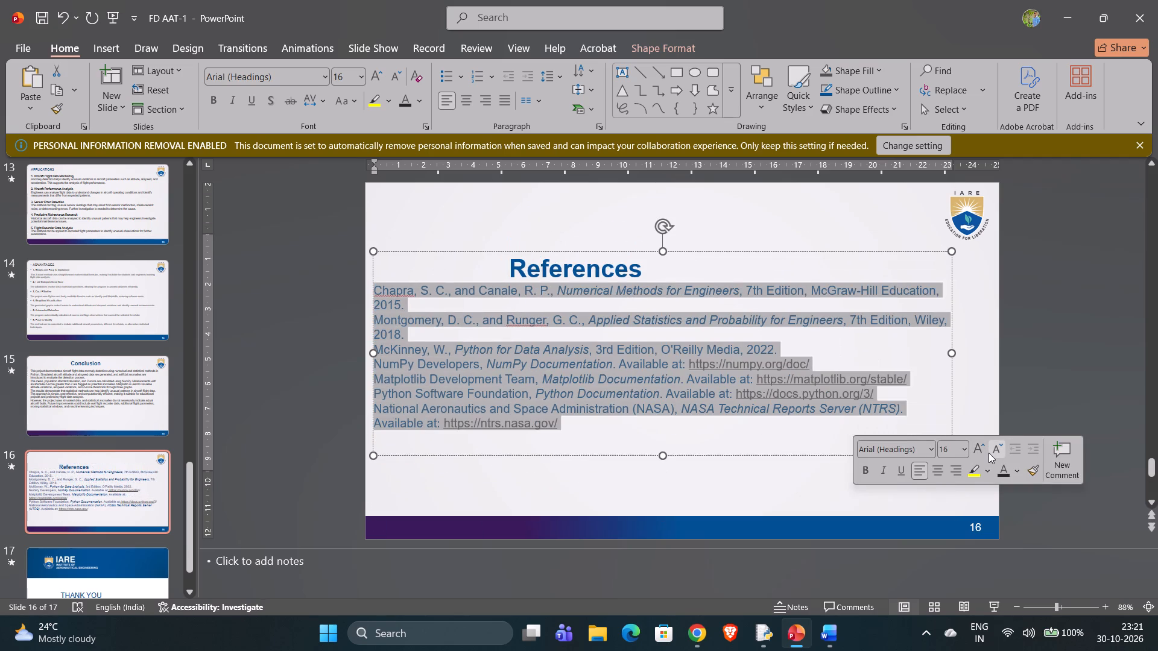
click(737, 230)
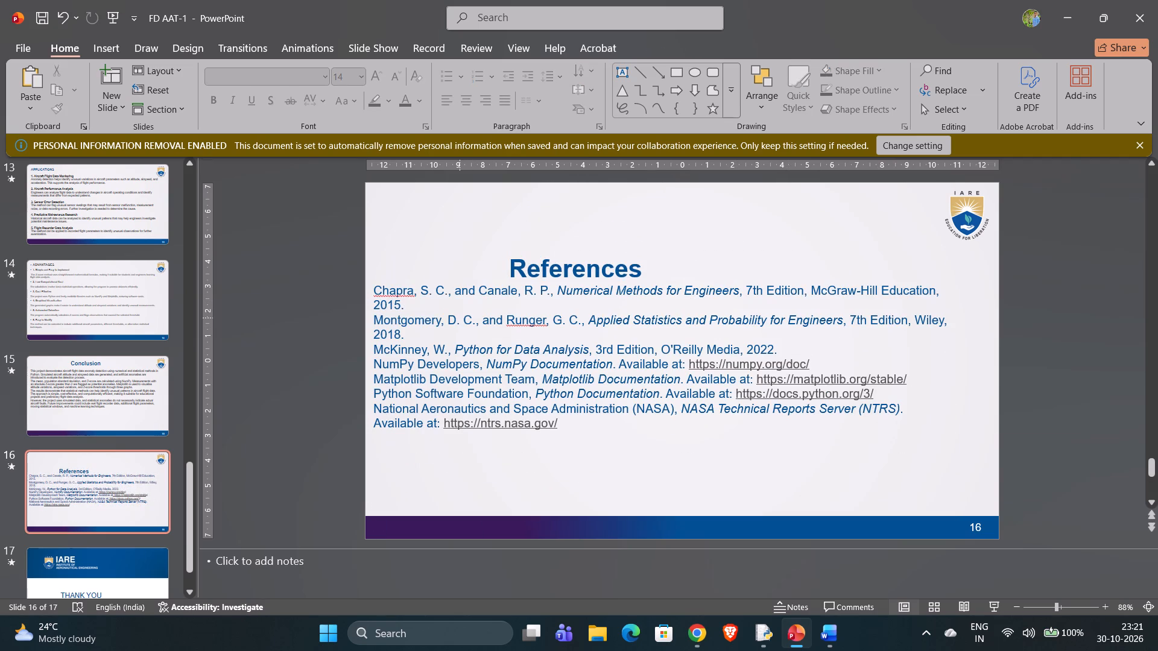
Move the references text box up towards the top of slide 16.
click(661, 267)
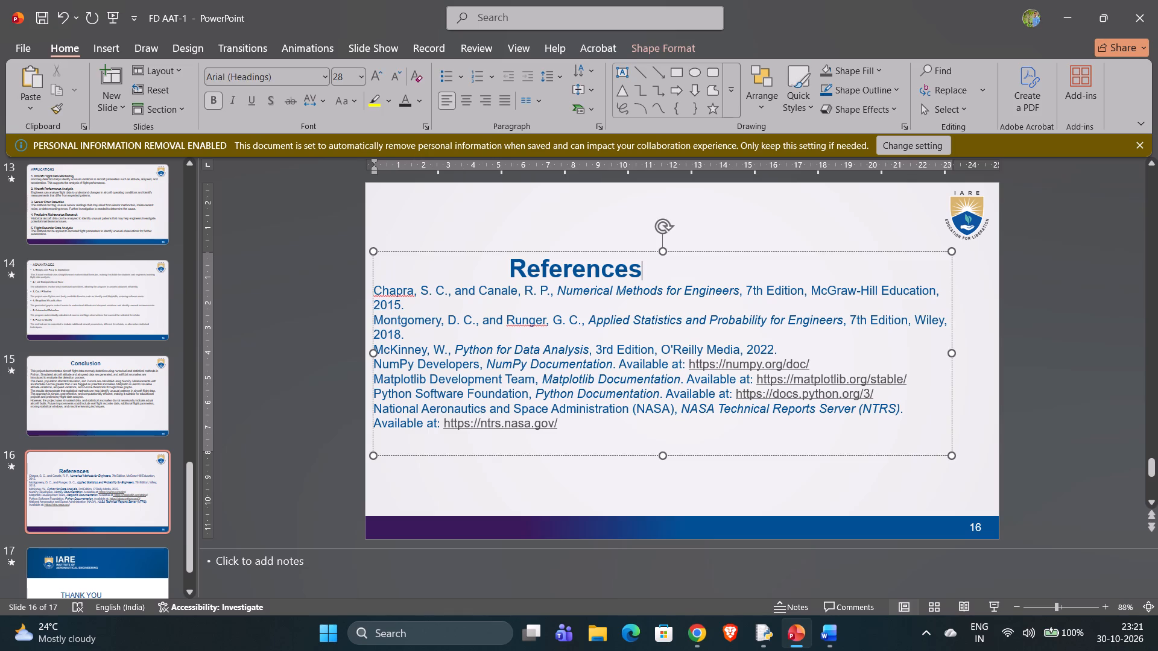
drag(650, 246, 668, 209)
Insert a blank line after the References heading and after each of the Chapra, Montgomery and McKinney references.
click(672, 227)
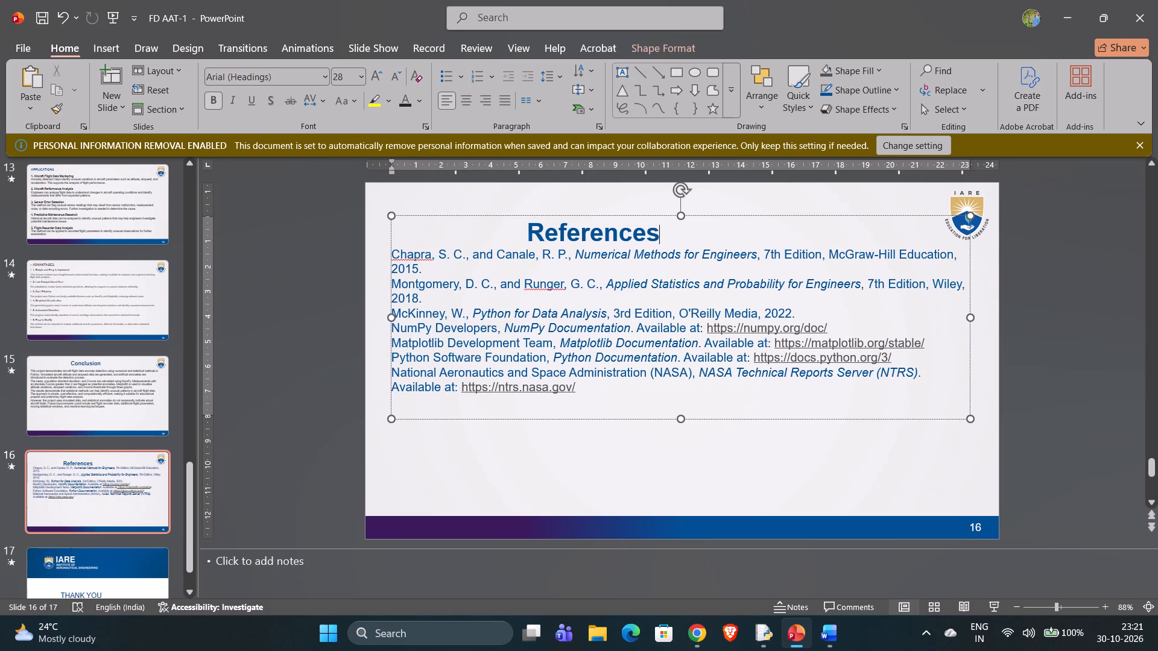
key(Return)
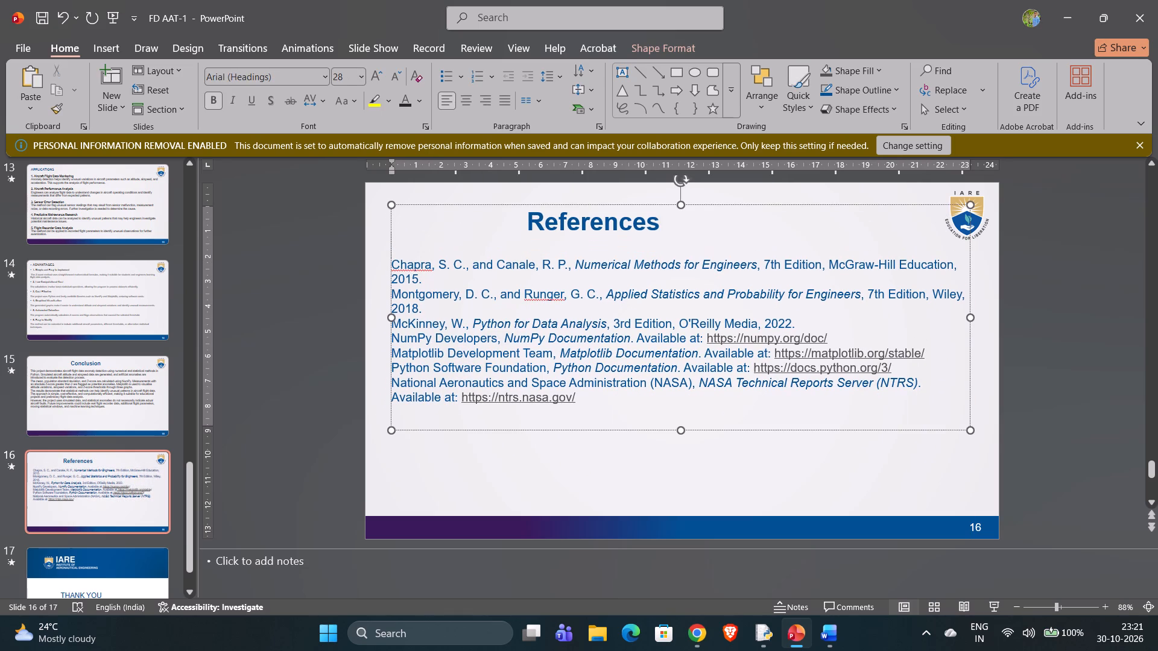
click(488, 276)
key(Return)
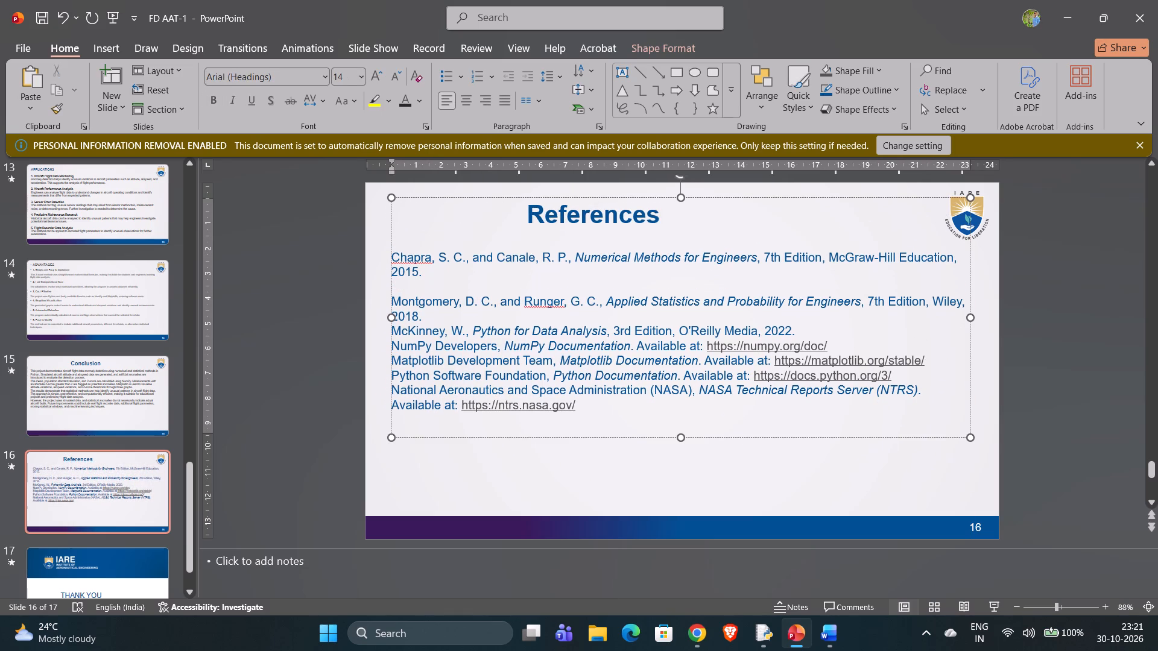
click(472, 316)
key(Return)
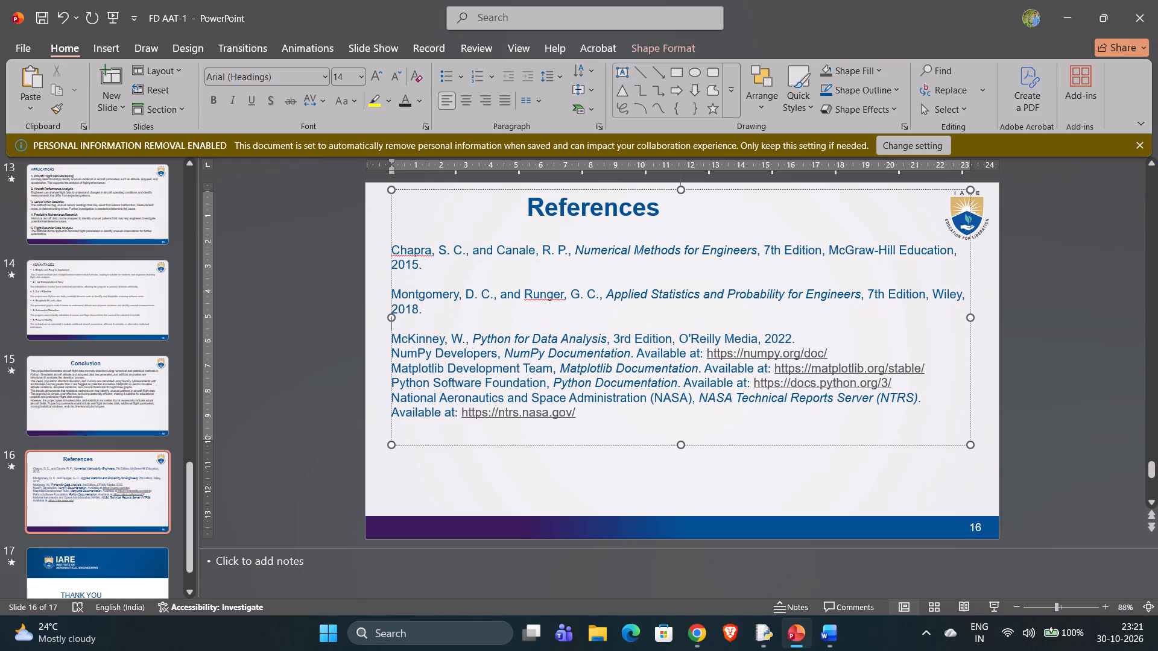
click(820, 335)
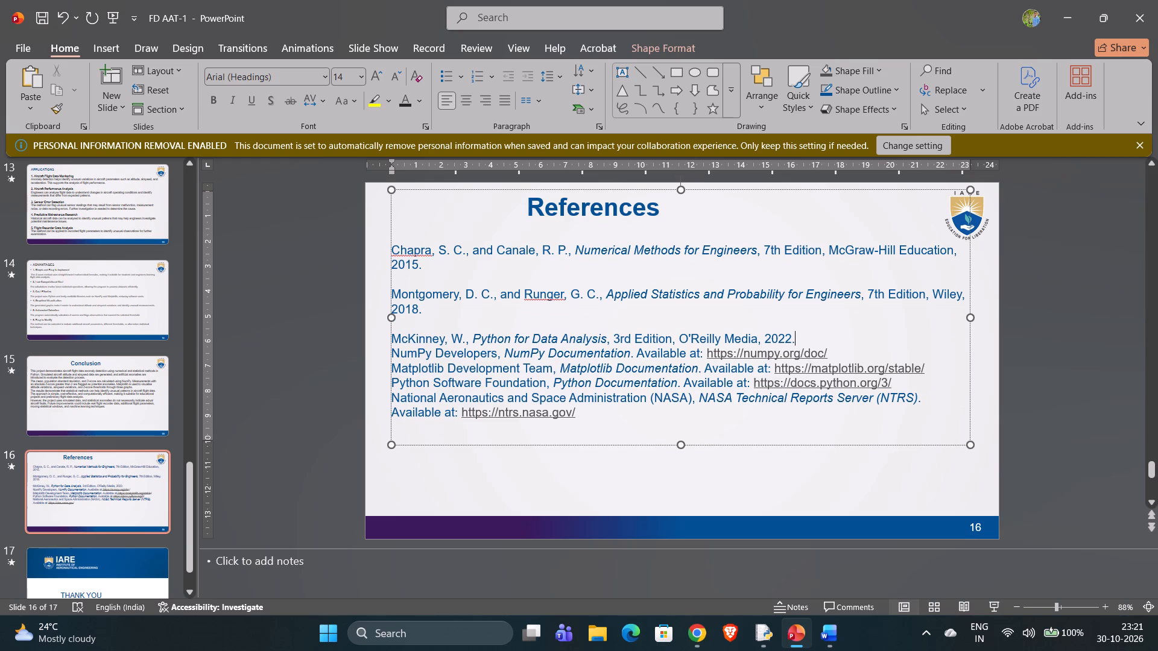
key(Return)
Delete the "Available at" web links from the NumPy, Matplotlib, Python and NASA references, separating these four entries with blank lines.
drag(840, 361, 653, 356)
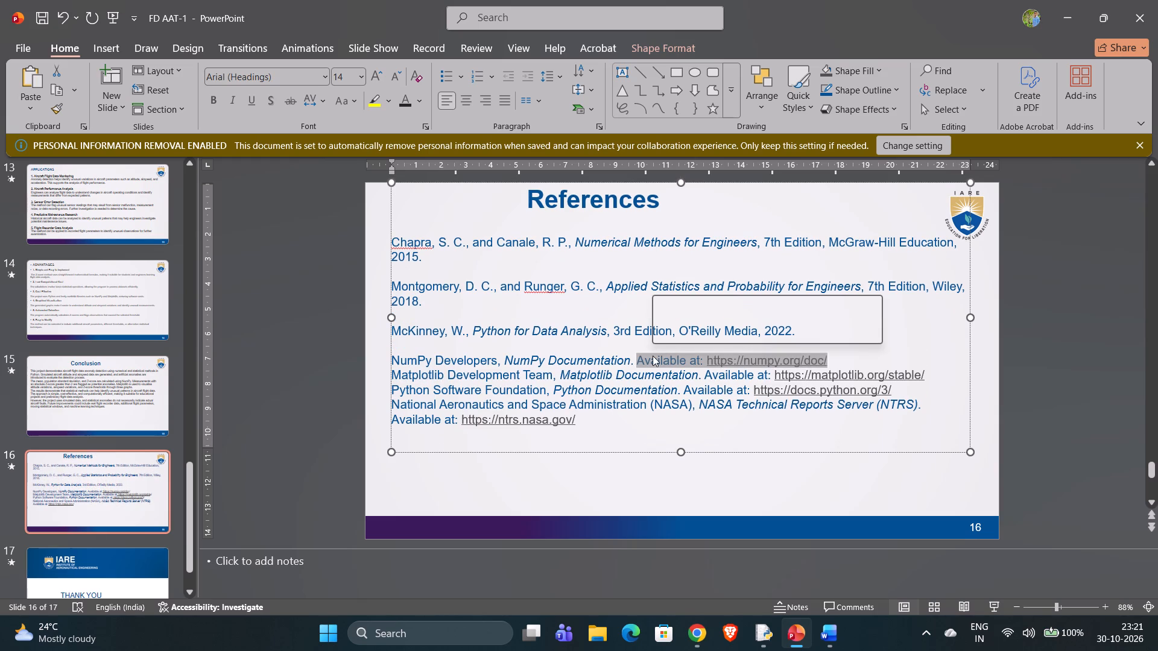
key(BackSpace)
key(Return)
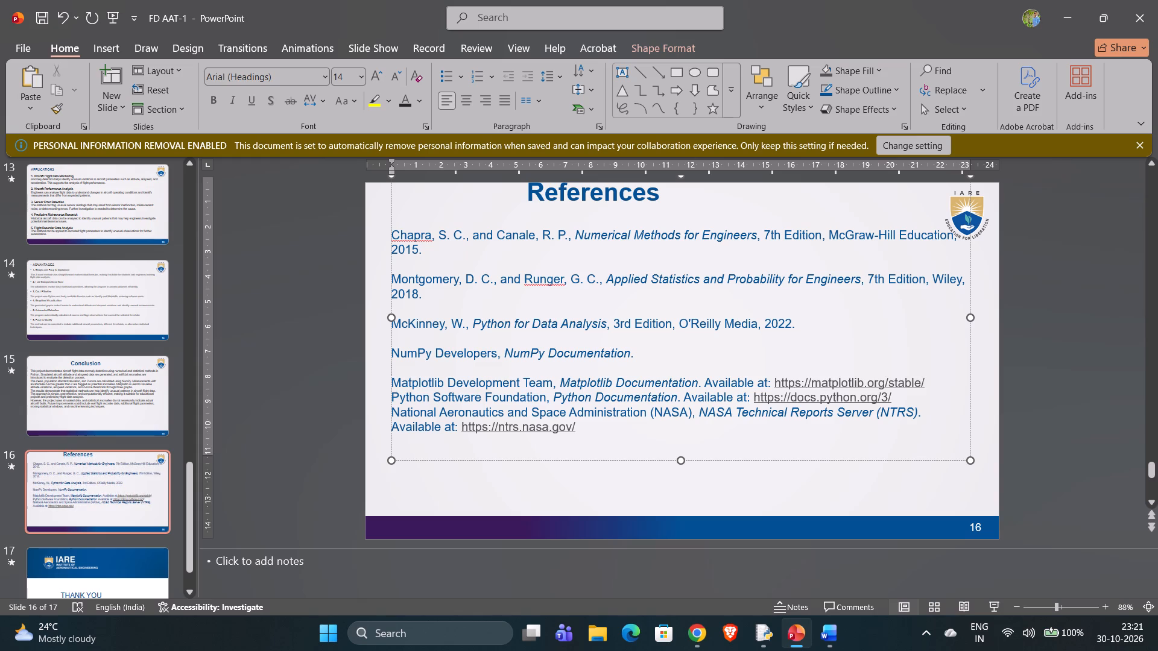
drag(946, 379, 736, 385)
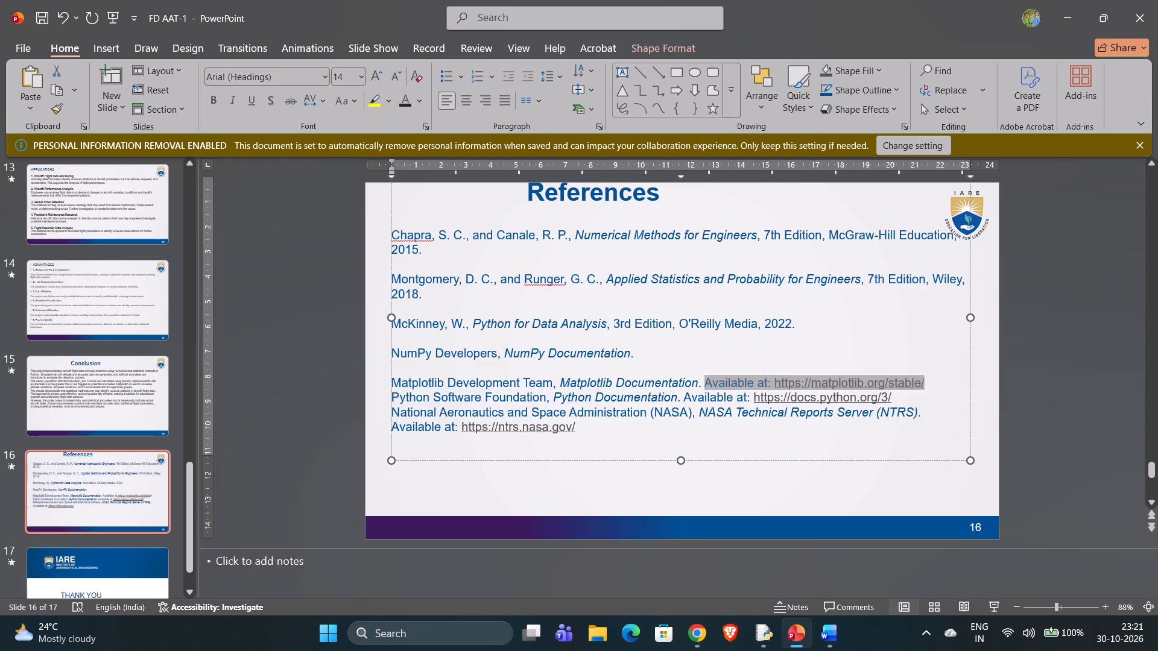
drag(736, 385, 726, 385)
key(BackSpace)
key(Return)
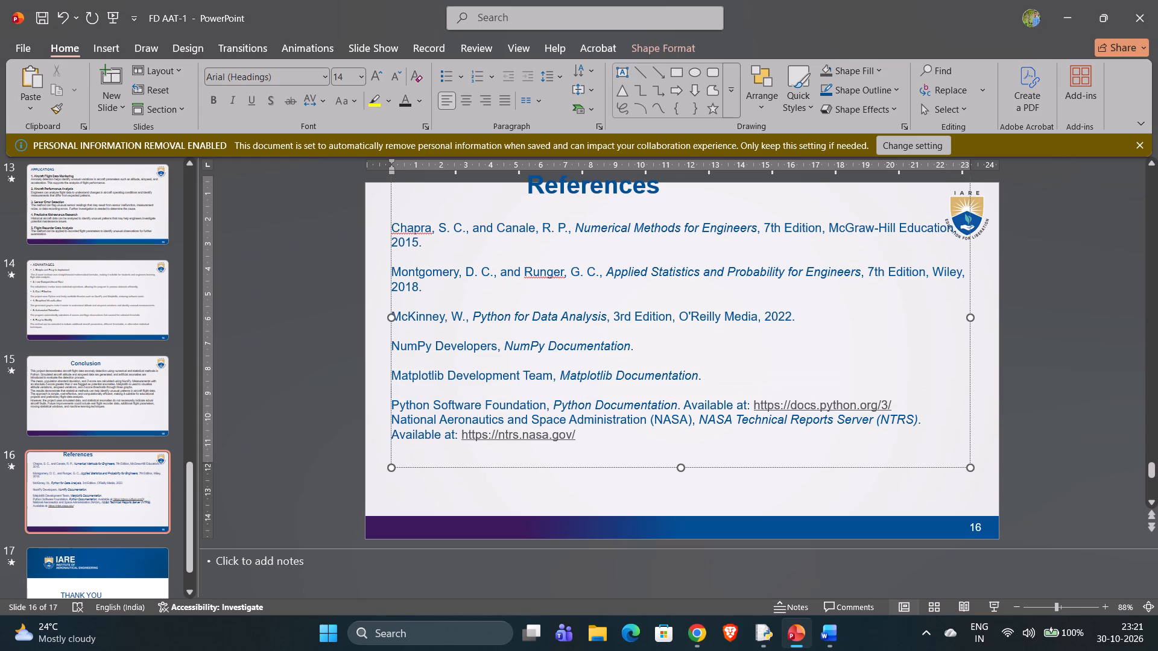
drag(896, 398, 750, 388)
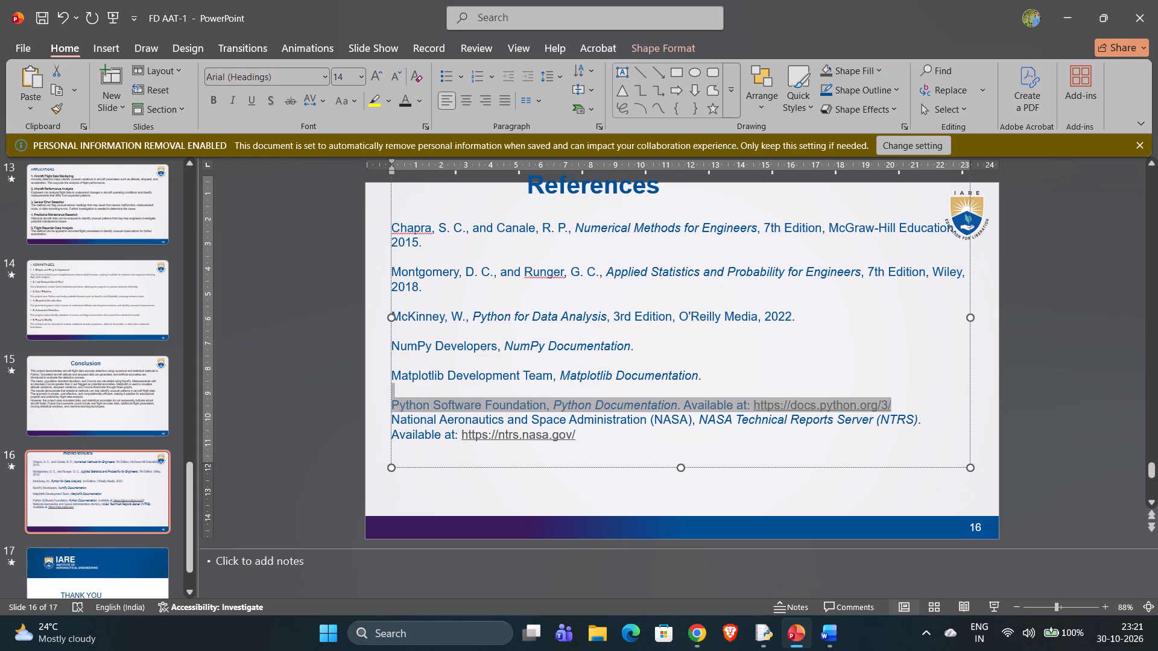
drag(750, 388, 688, 403)
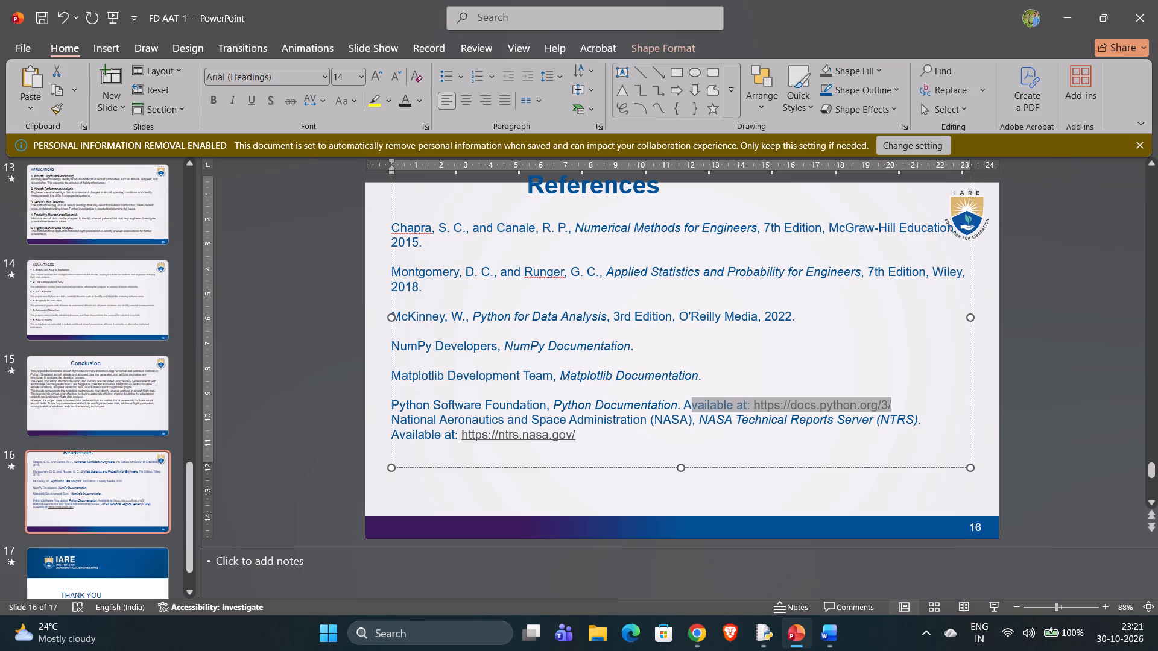
drag(688, 403, 684, 404)
key(BackSpace)
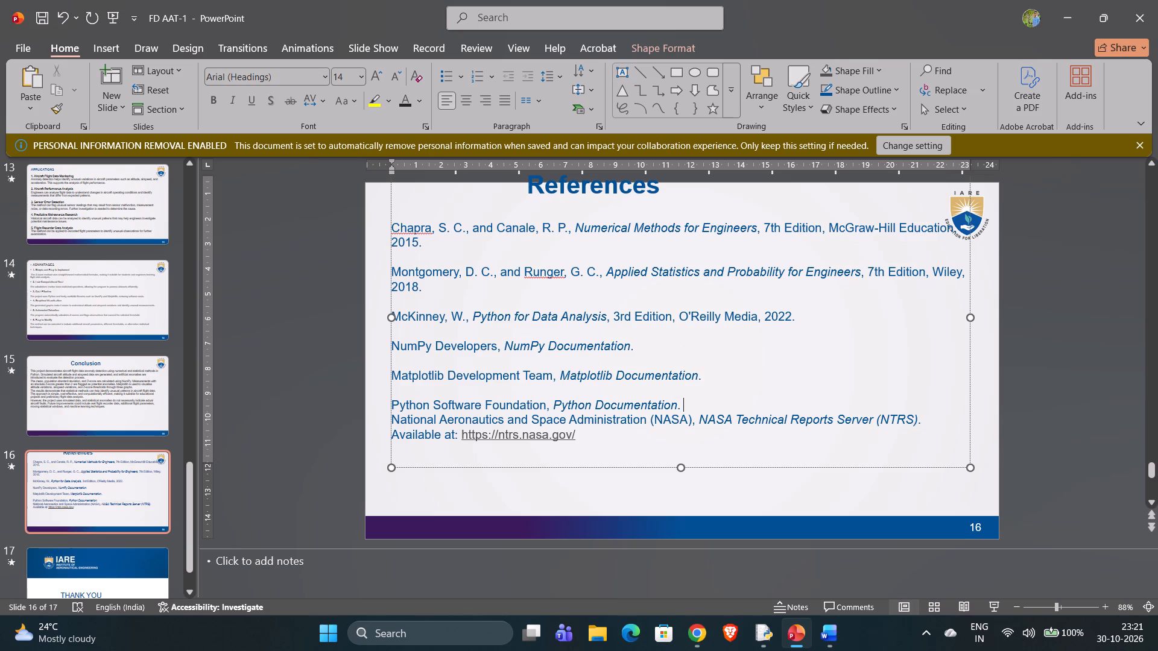
key(Return)
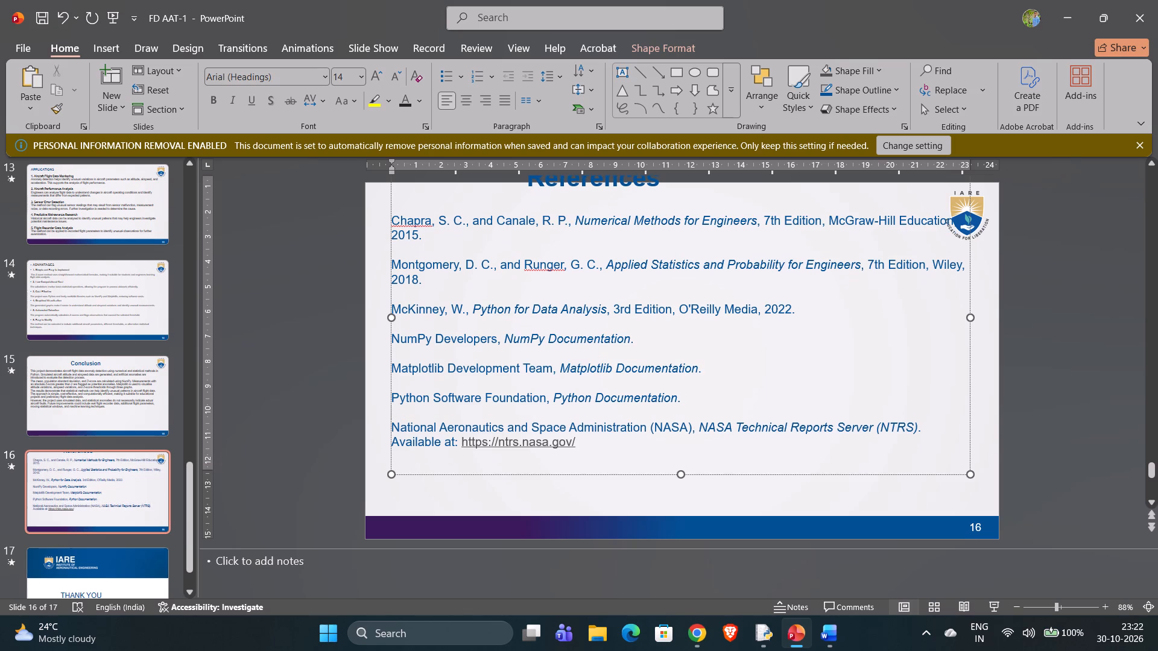
drag(594, 449, 402, 444)
key(BackSpace)
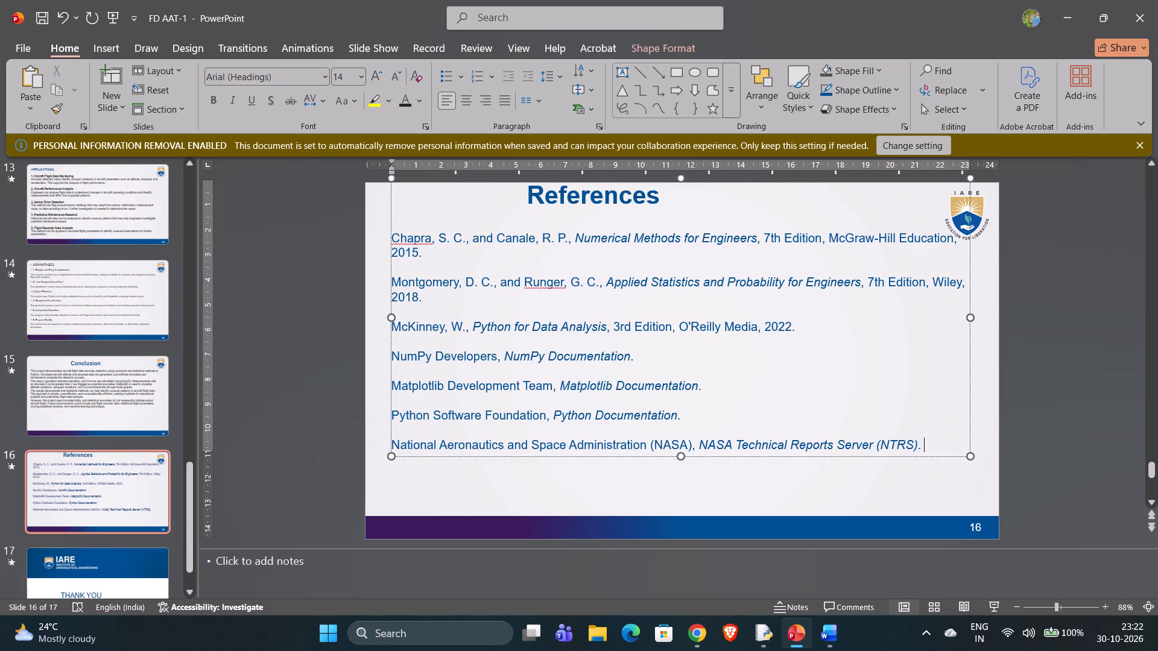
Move the references text box slightly down and left so the heading sits fully within slide 16.
drag(391, 224, 390, 245)
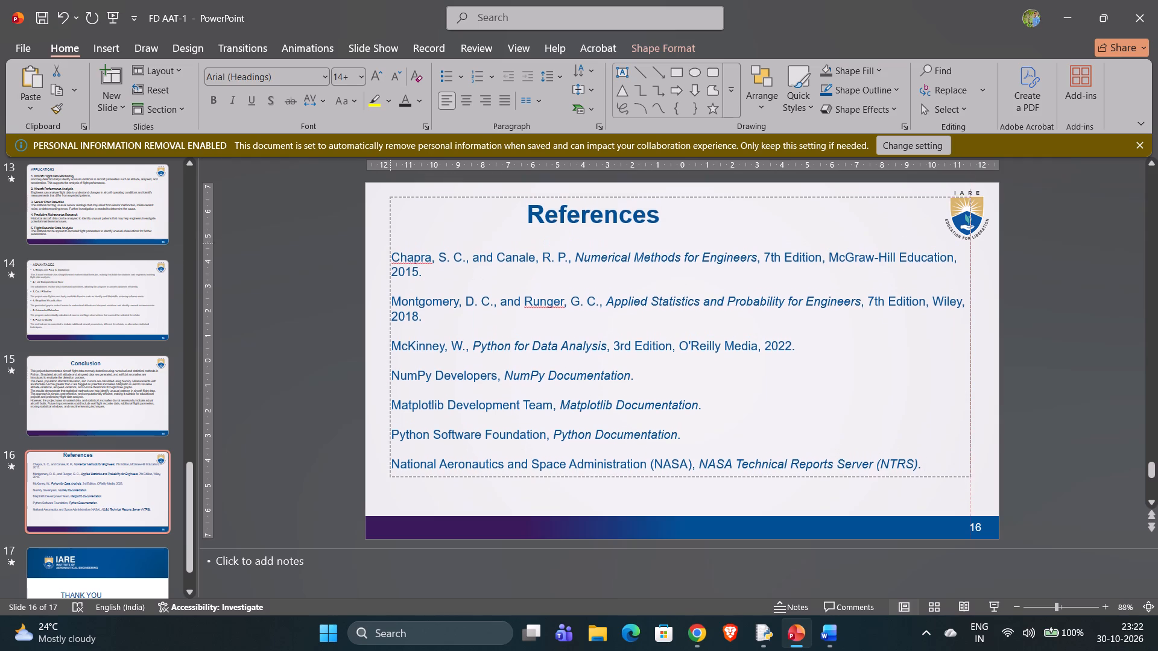
drag(390, 245, 381, 241)
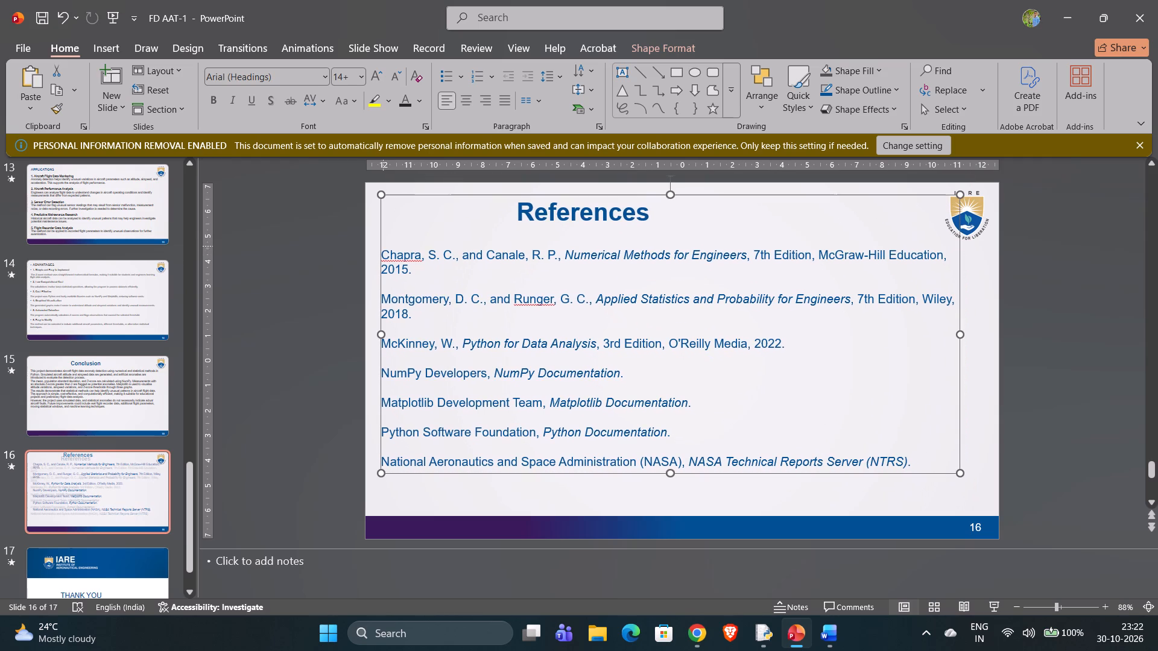
Change the font colour of all seven references on slide 16 to black.
drag(385, 250, 799, 455)
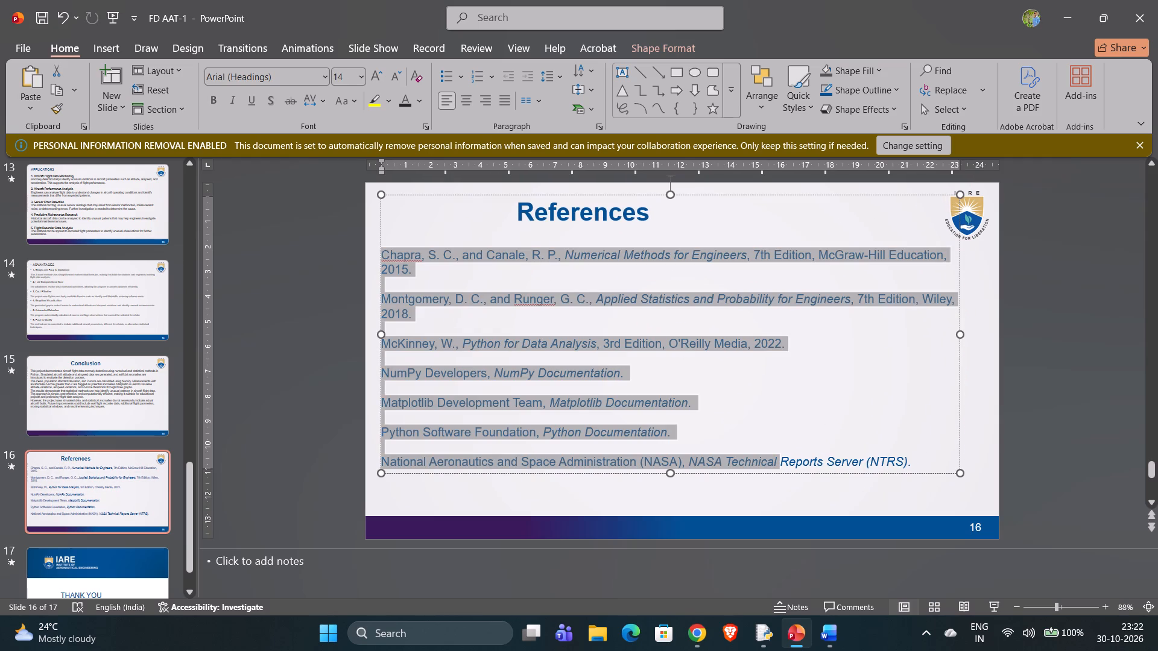
drag(799, 455, 928, 463)
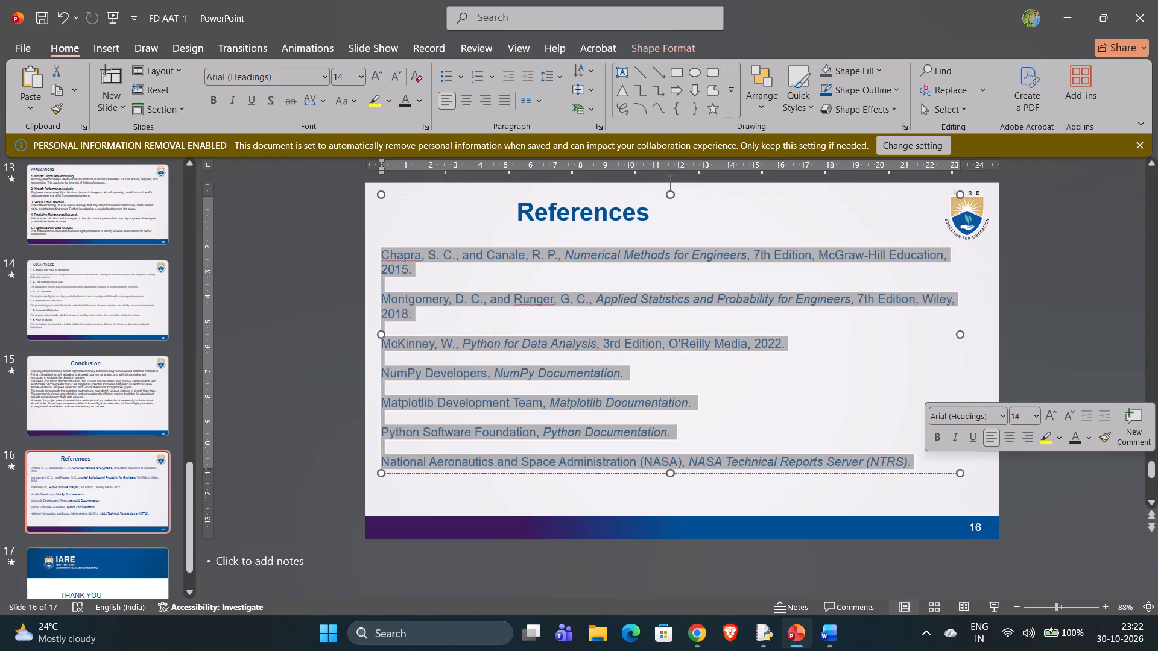
click(1074, 438)
click(319, 223)
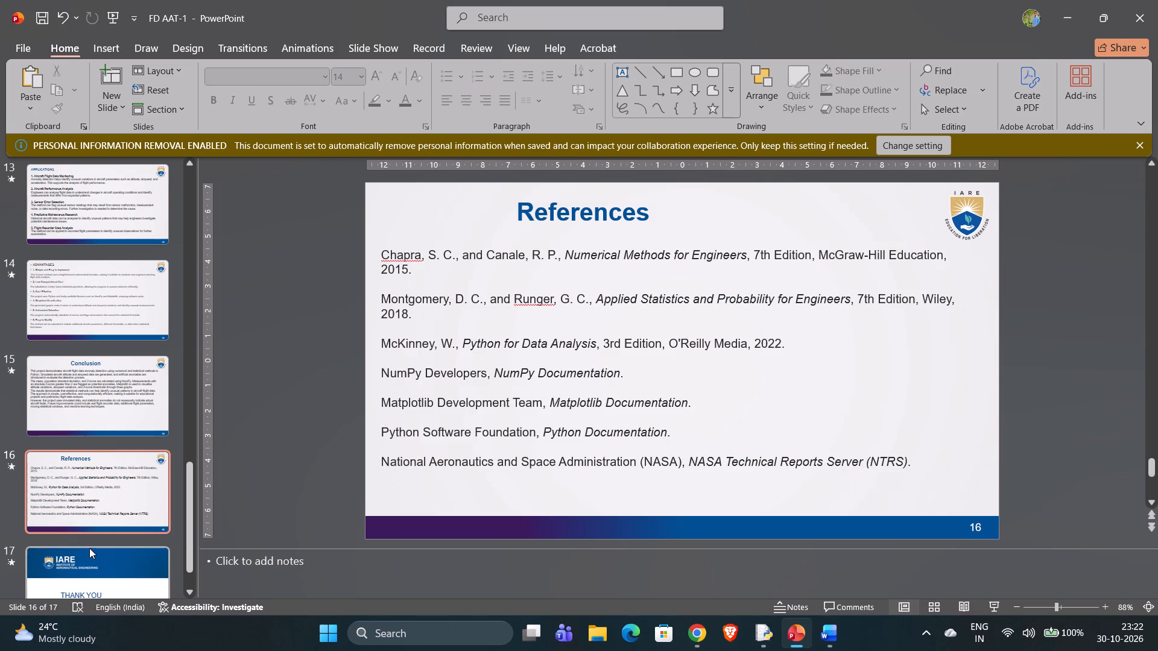
Review the finished deck, checking the closing slides first and going through every slide from the title to the Thank You slide.
click(89, 564)
click(87, 488)
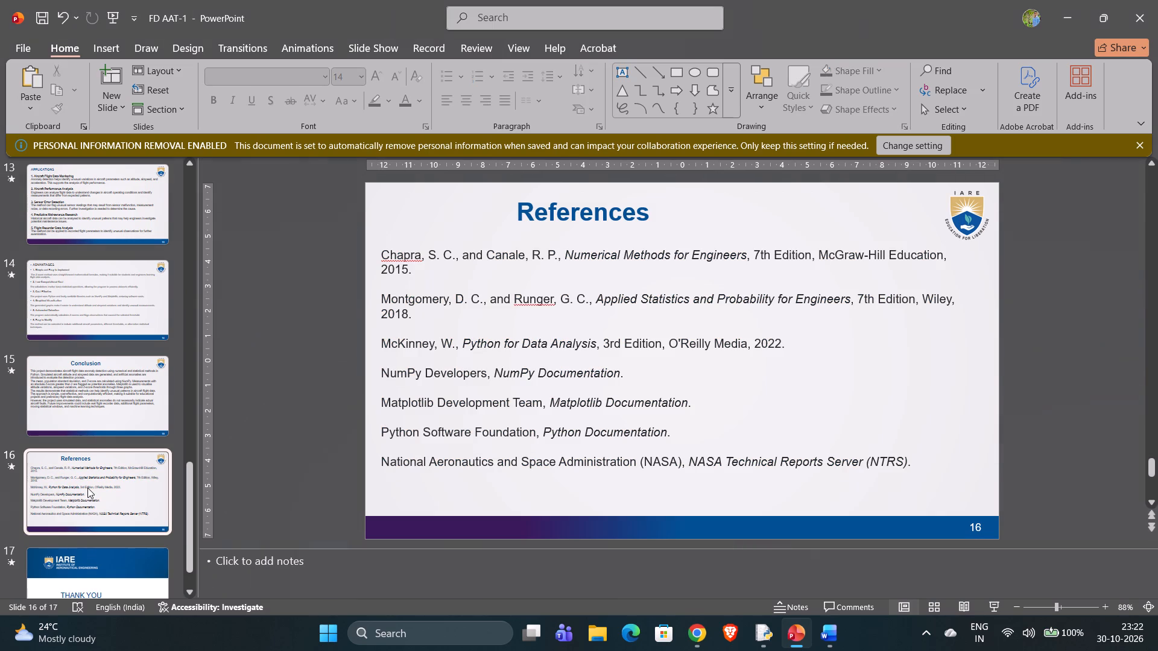
click(83, 415)
click(92, 312)
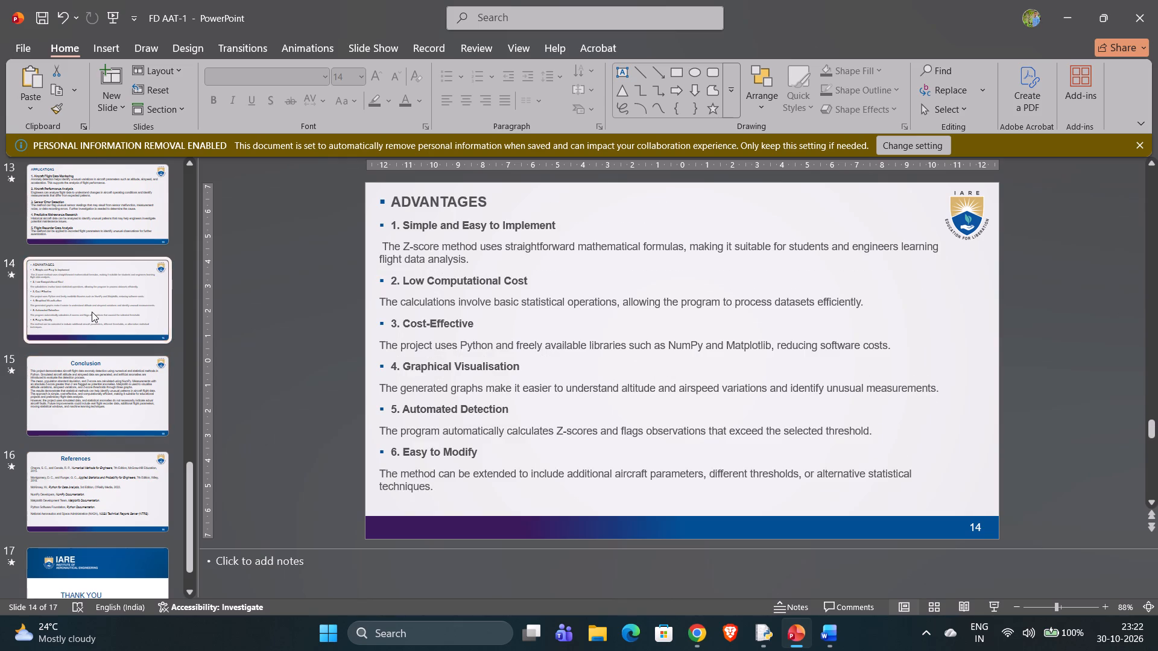
scroll(100, 321, up, 5)
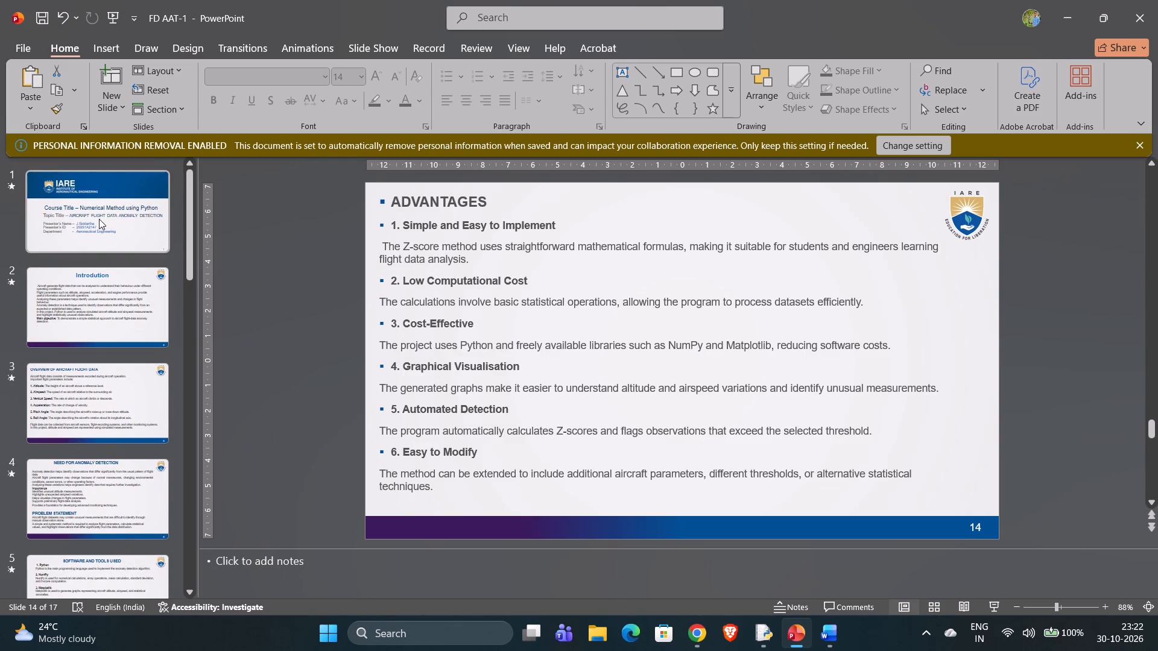
click(99, 219)
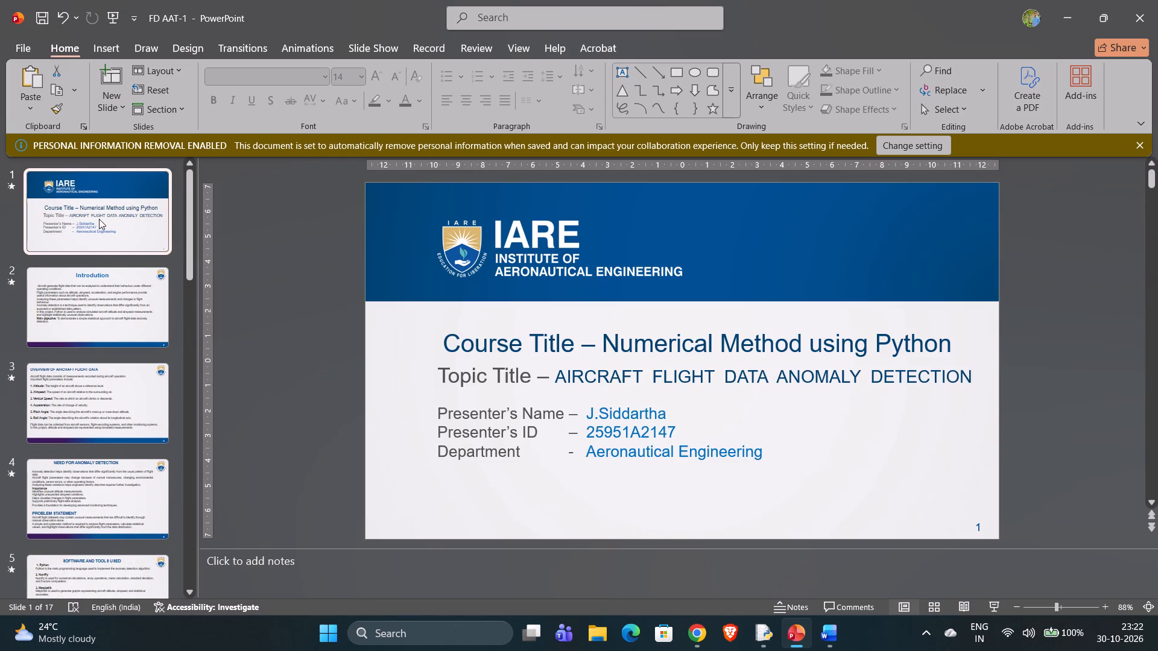
key(Down)
key(Down)
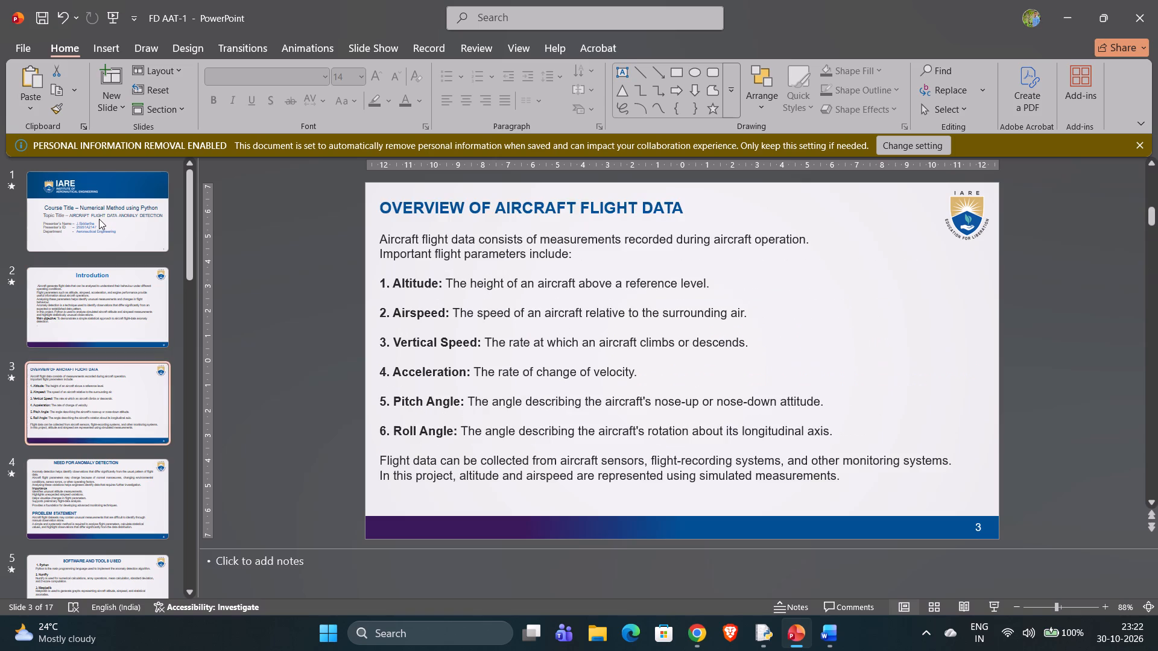
key(Up)
key(Down)
key(Down)
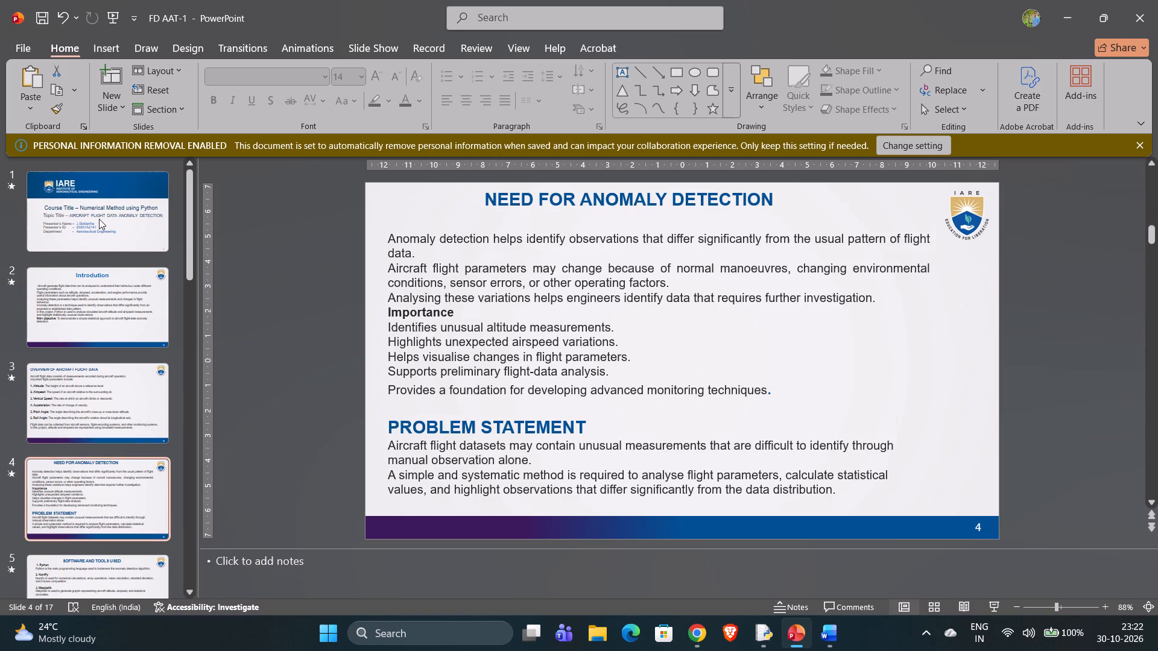
key(Down)
key(Down)
key(Down)
key(Down)
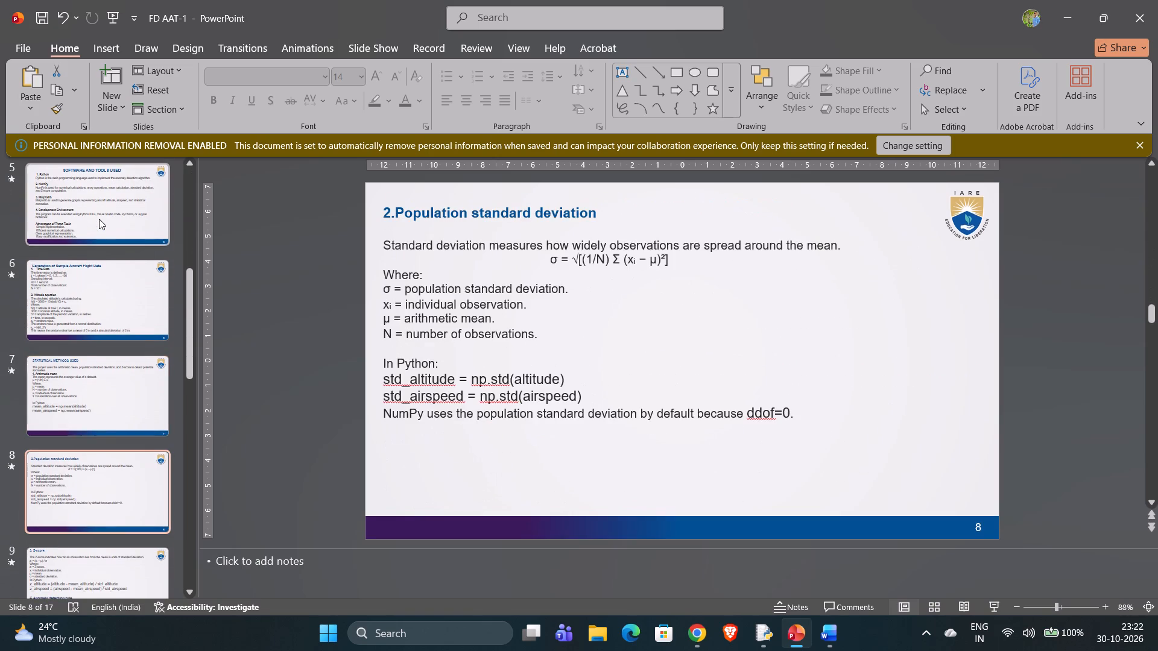
key(Down)
key(Down)
key(Down)
key(Down)
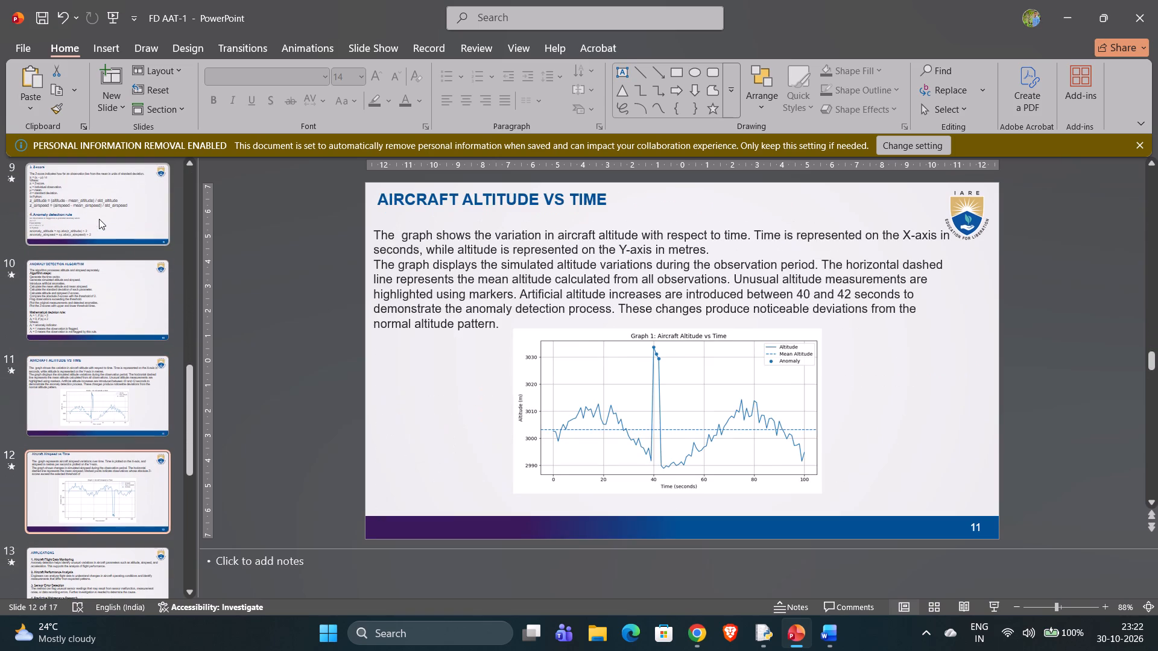
key(Down)
key(Down)
key(Down)
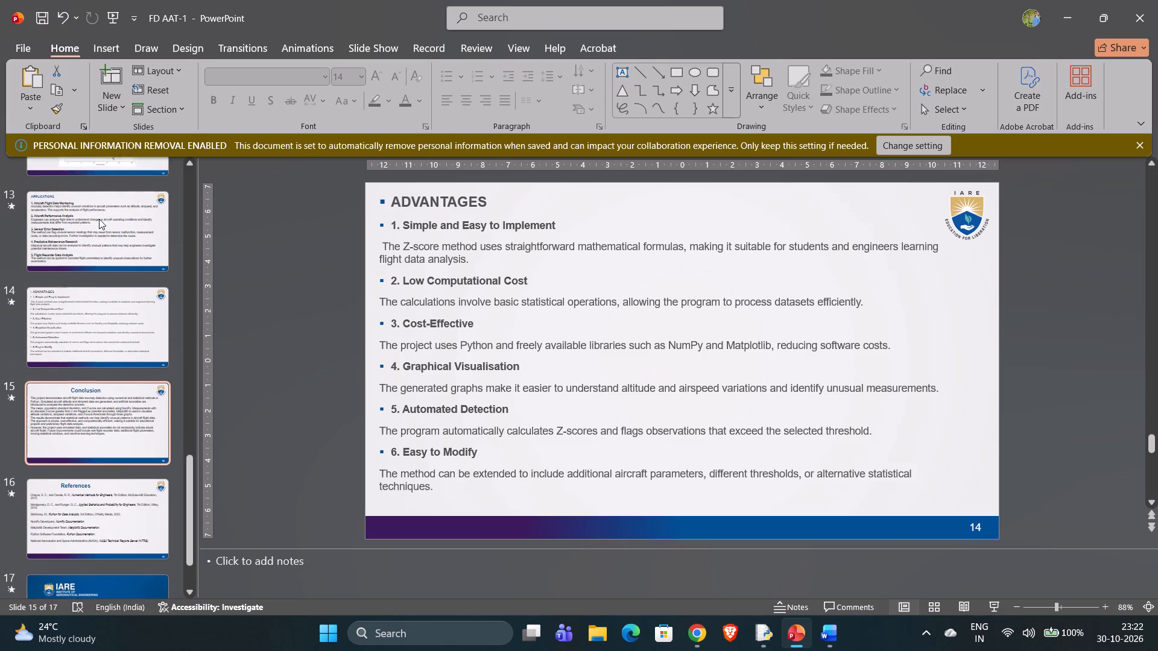
key(Down)
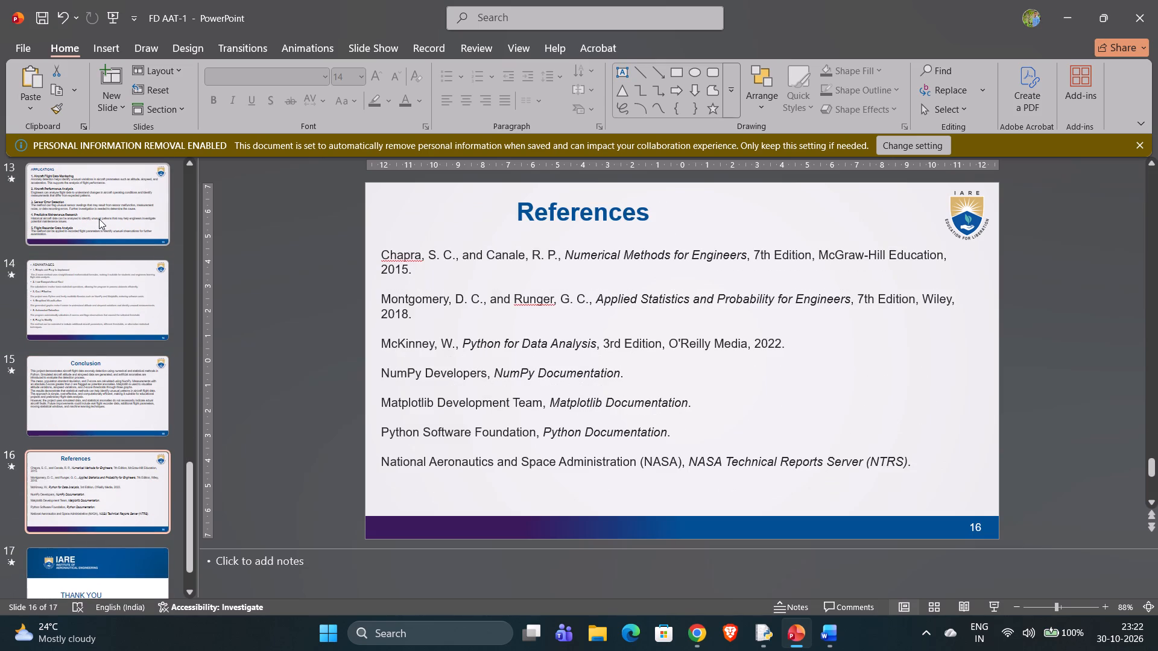
key(Down)
Look back through the slides in reverse order from the Thank You slide to the title slide.
key(Up)
key(Up)
key(Up)
key(Up)
key(Up)
key(Up)
key(Up)
key(Up)
key(Up)
key(Up)
key(Up)
key(Up)
key(Up)
key(Up)
key(Up)
key(Up)
key(Up)
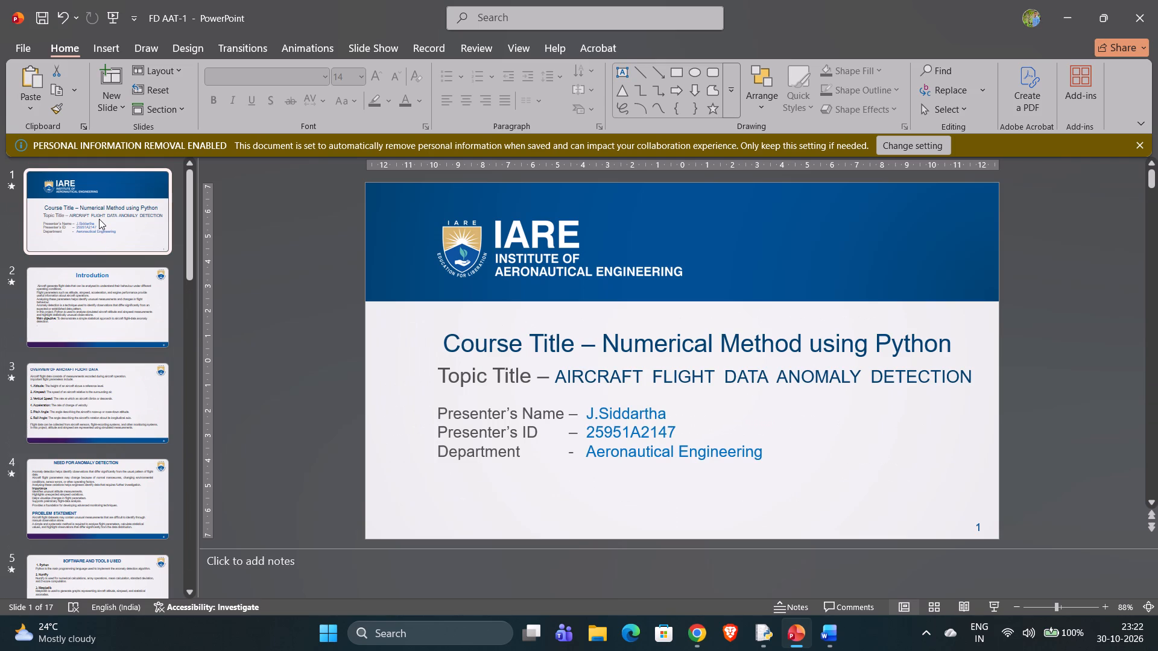
Save a copy of the deck as Numpy in the SEM3 AATS folder, in PowerPoint Presentation format.
click(19, 42)
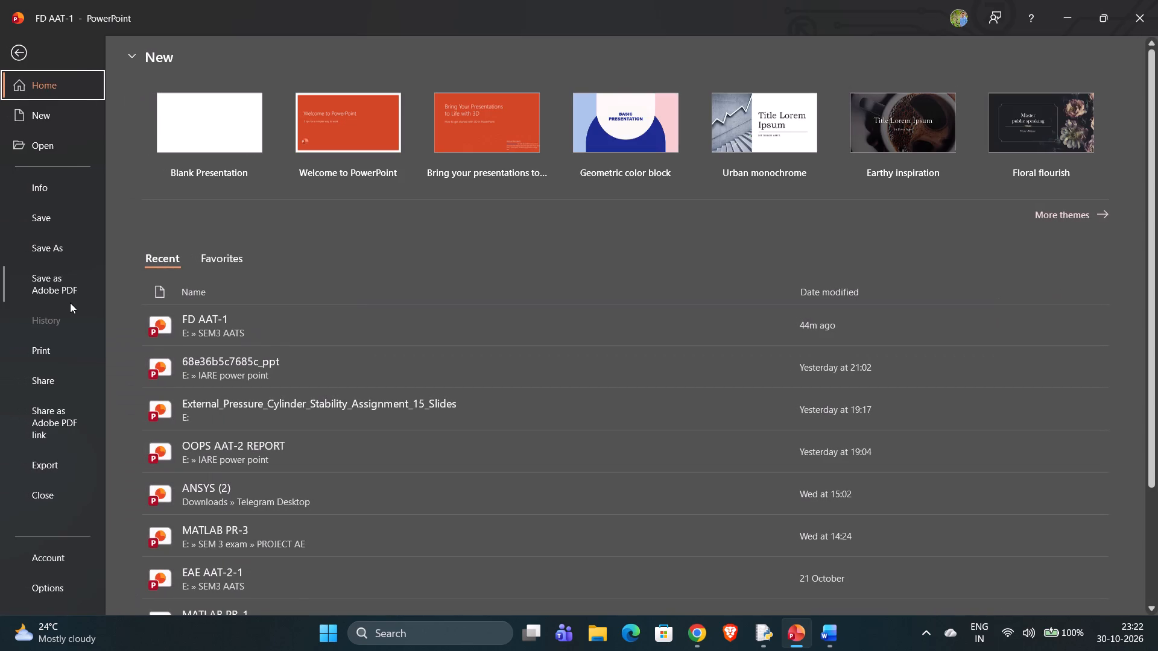
click(51, 244)
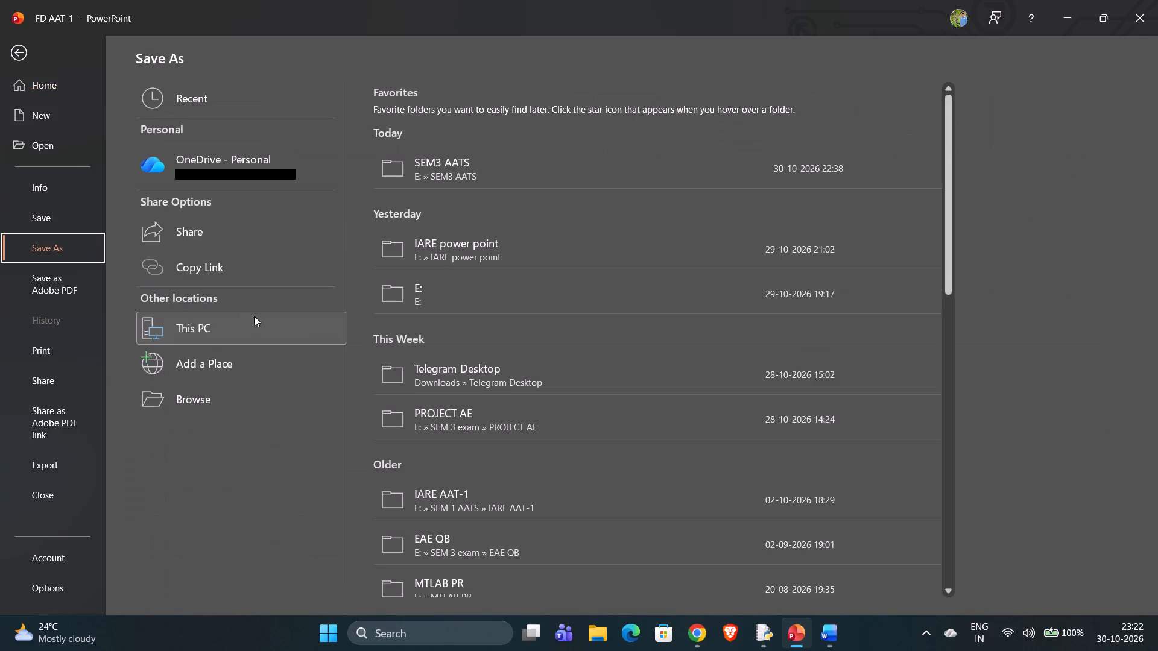
double_click(467, 163)
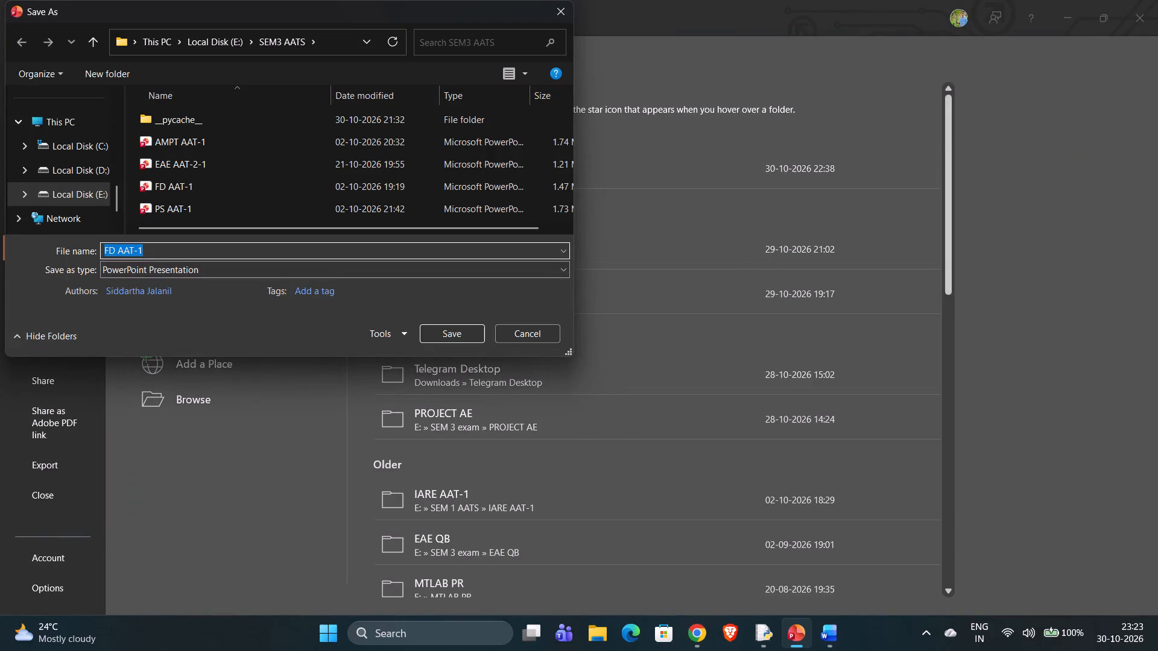
key(BackSpace)
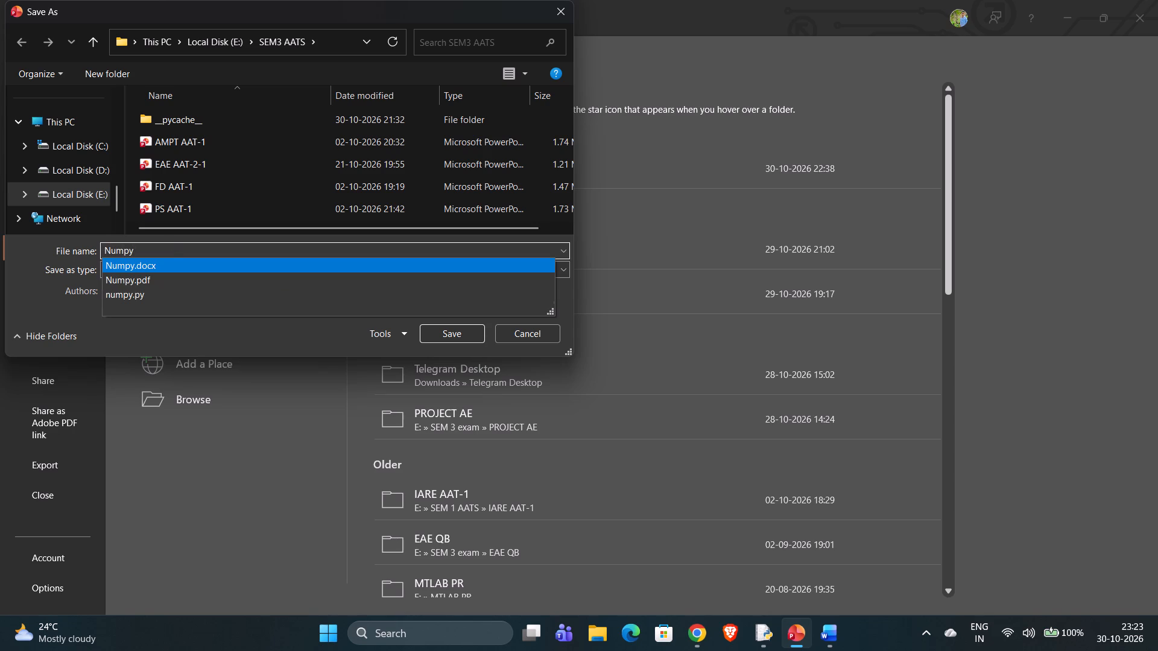
key(space)
click(156, 268)
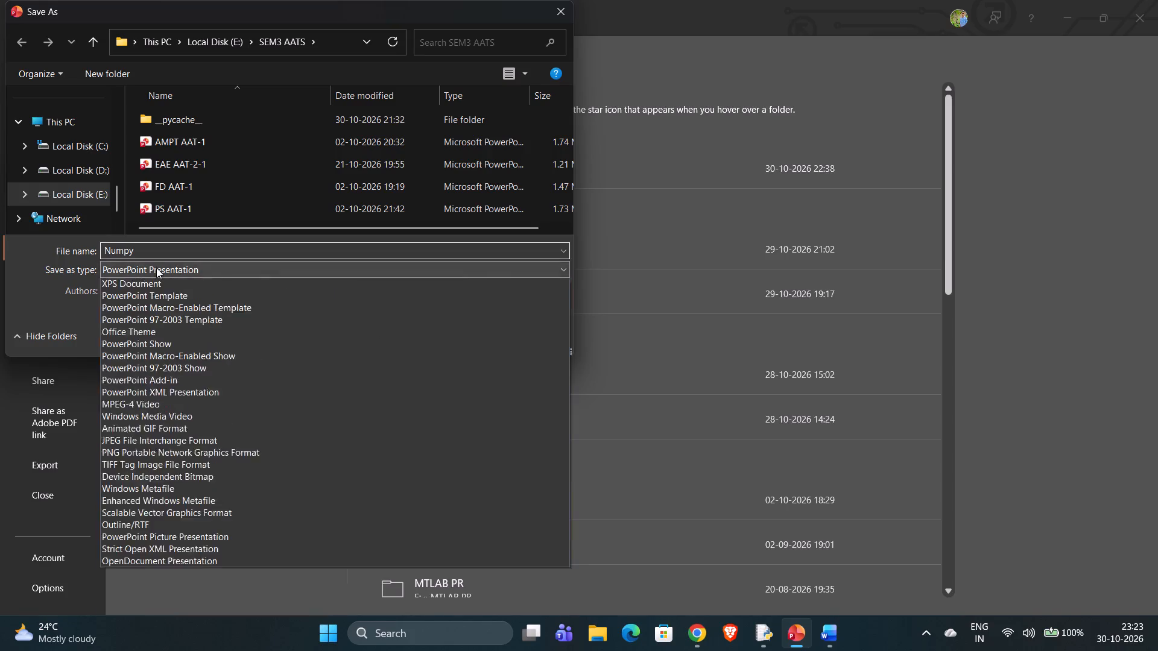
click(156, 268)
click(454, 339)
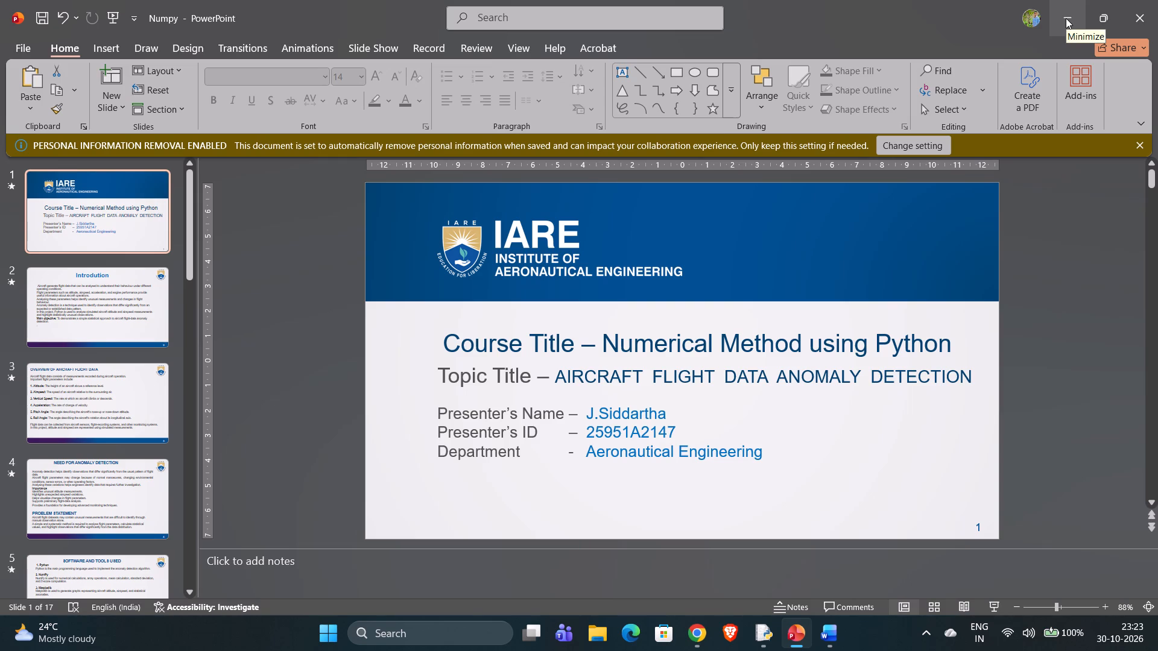
Minimise the PowerPoint, Chrome and Word windows and open File Explorer.
click(1066, 18)
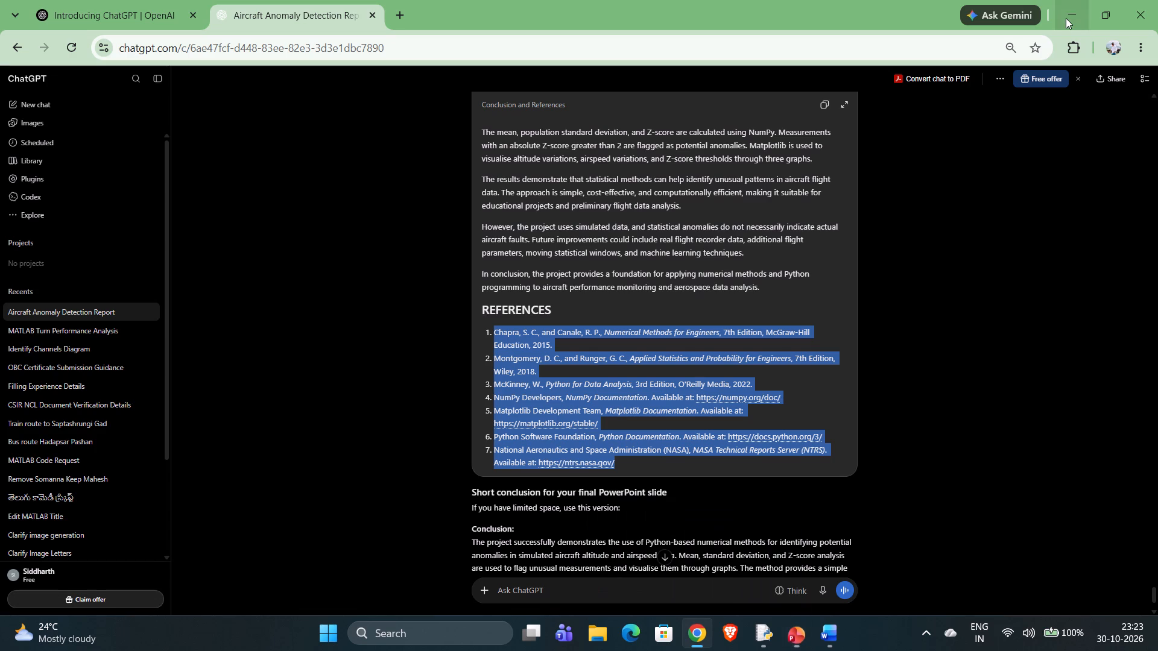
click(1071, 12)
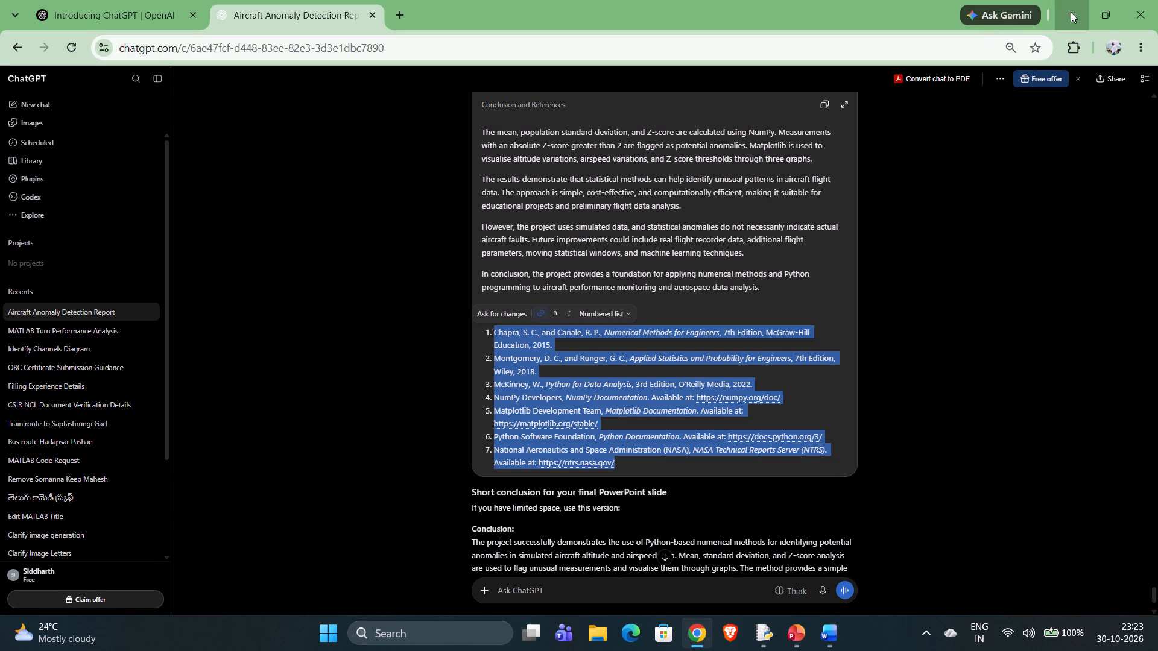
click(1071, 12)
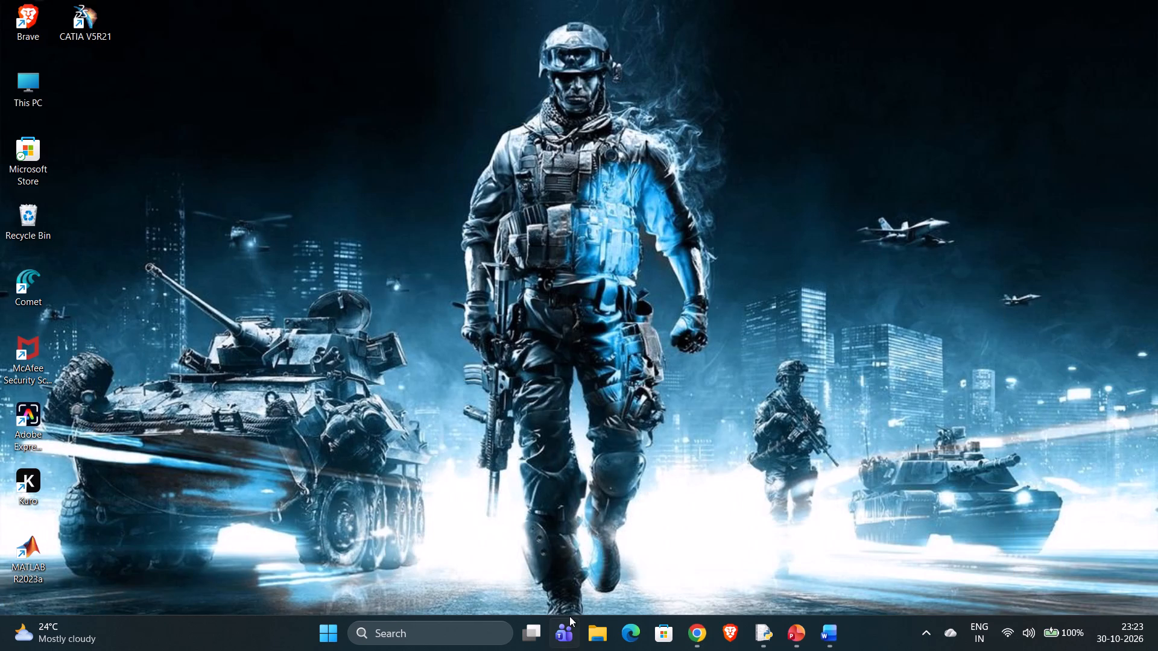
click(592, 622)
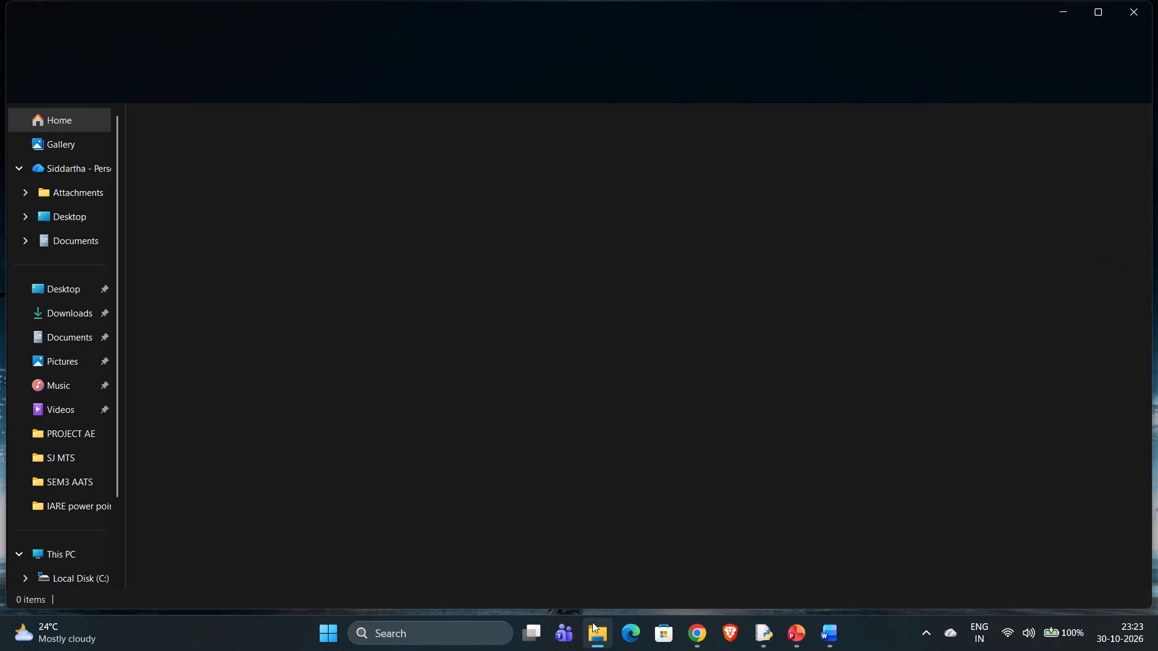
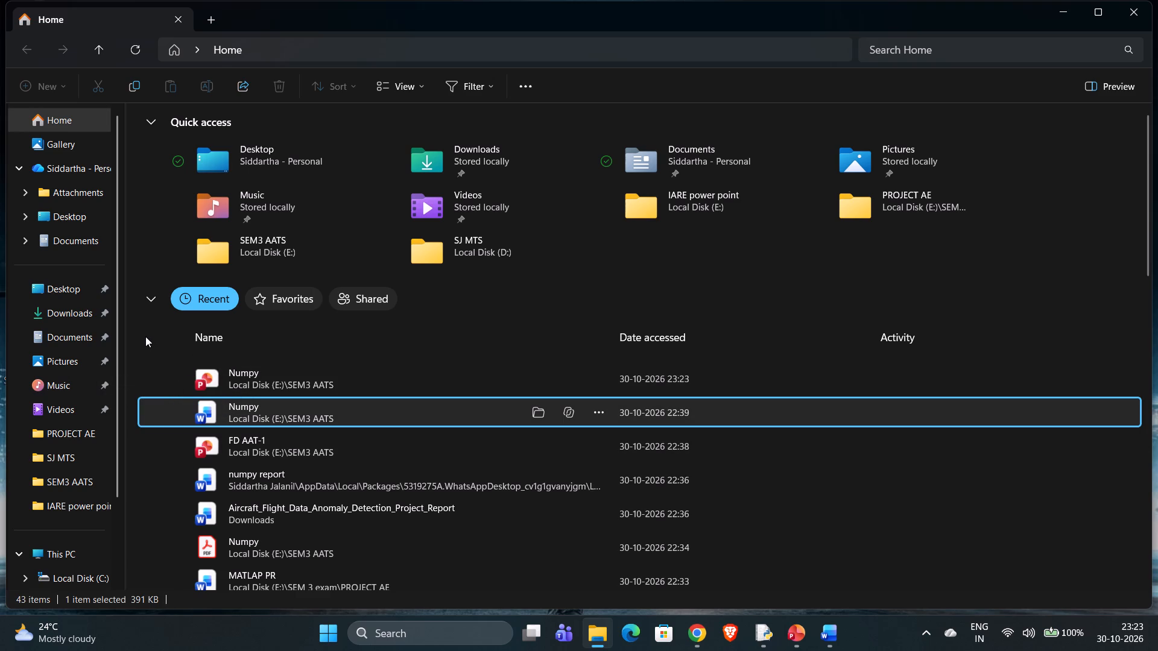
Copy the Numpy presentation and the Numpy Word document together from the recent files list.
drag(144, 336, 250, 415)
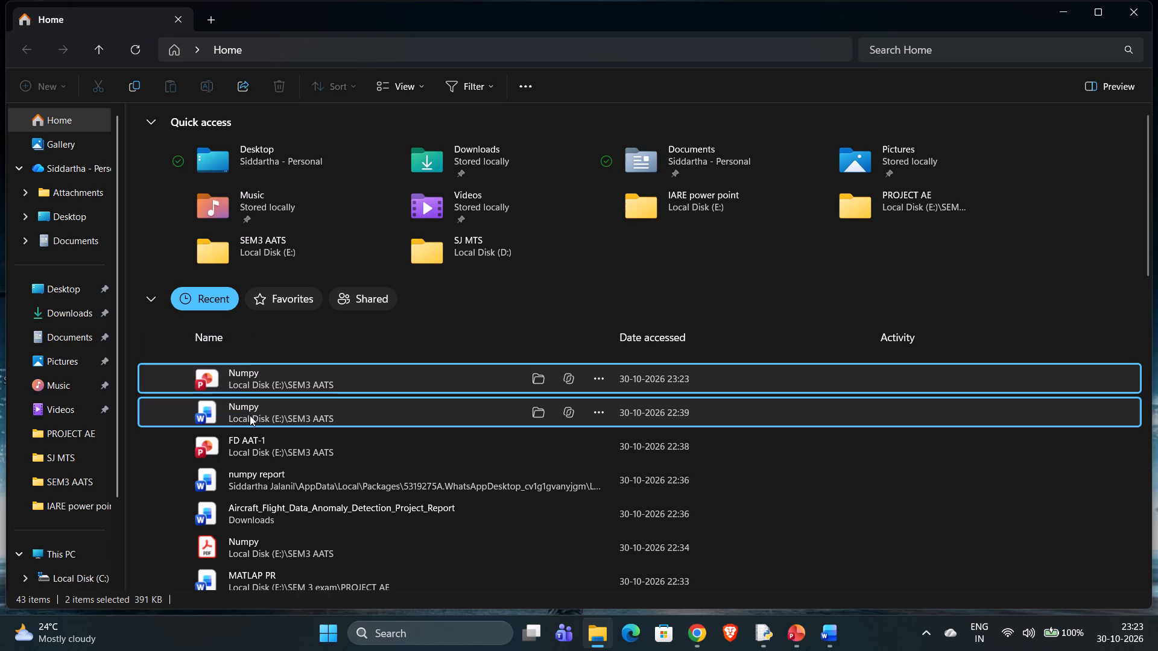
key(ctrl+c)
Launch WhatsApp from the installed apps.
click(320, 650)
scroll(692, 468, down, 2)
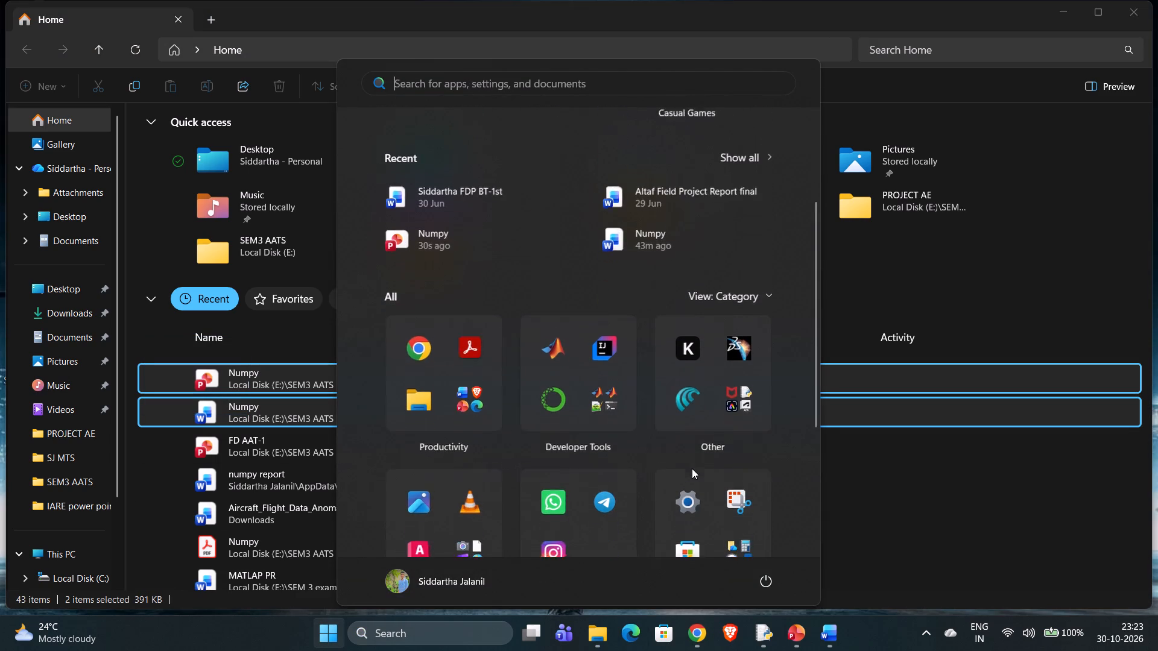
click(557, 488)
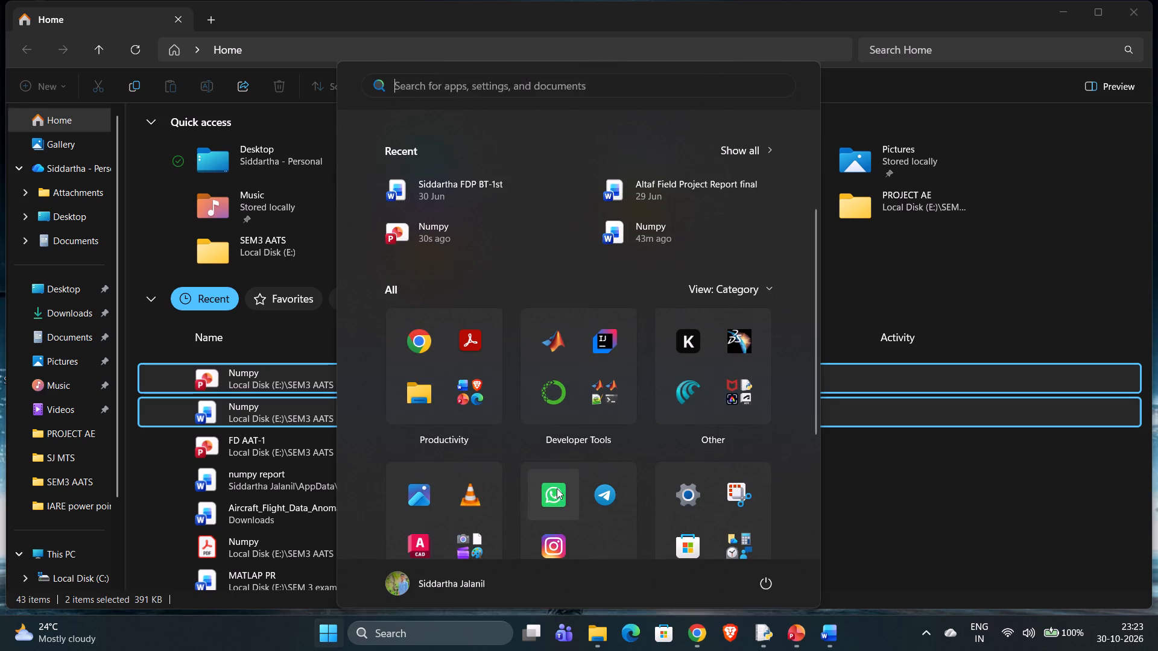
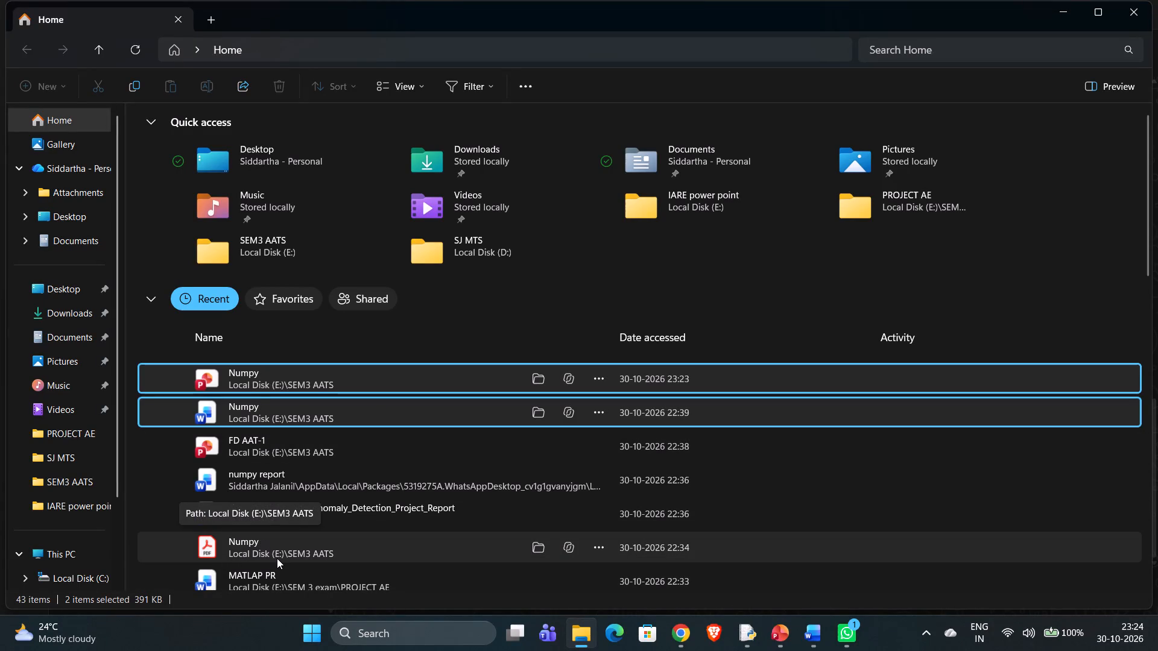
Copy the Numpy PDF in the SEM3 AATS folder from the recent files list.
click(250, 544)
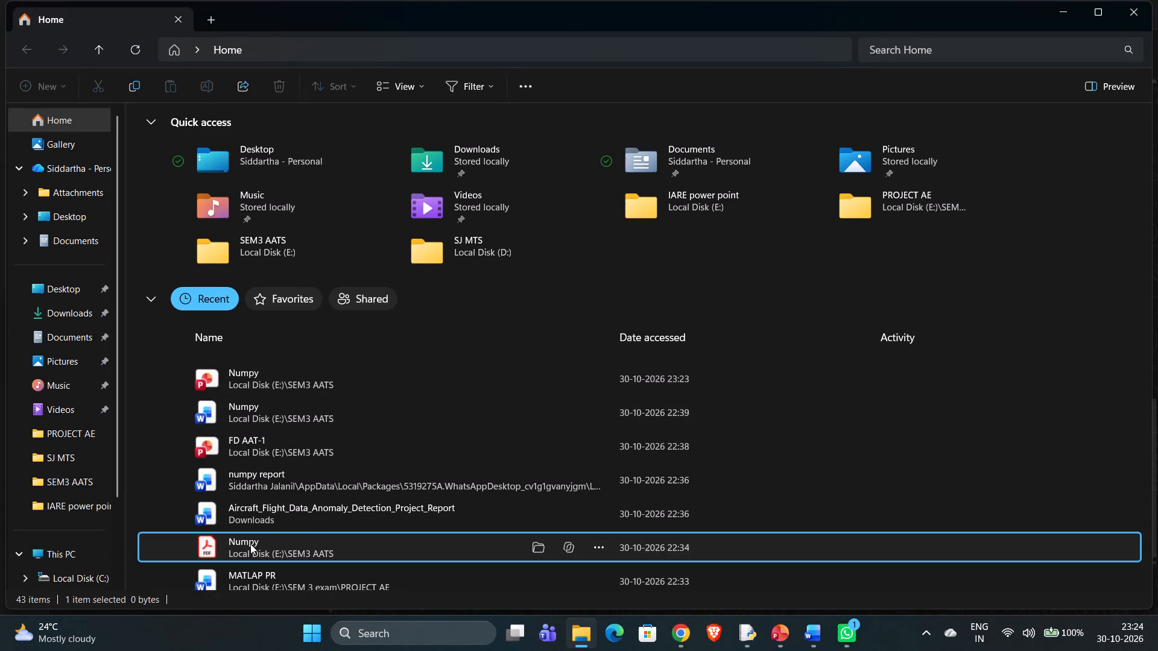
key(ctrl+c)
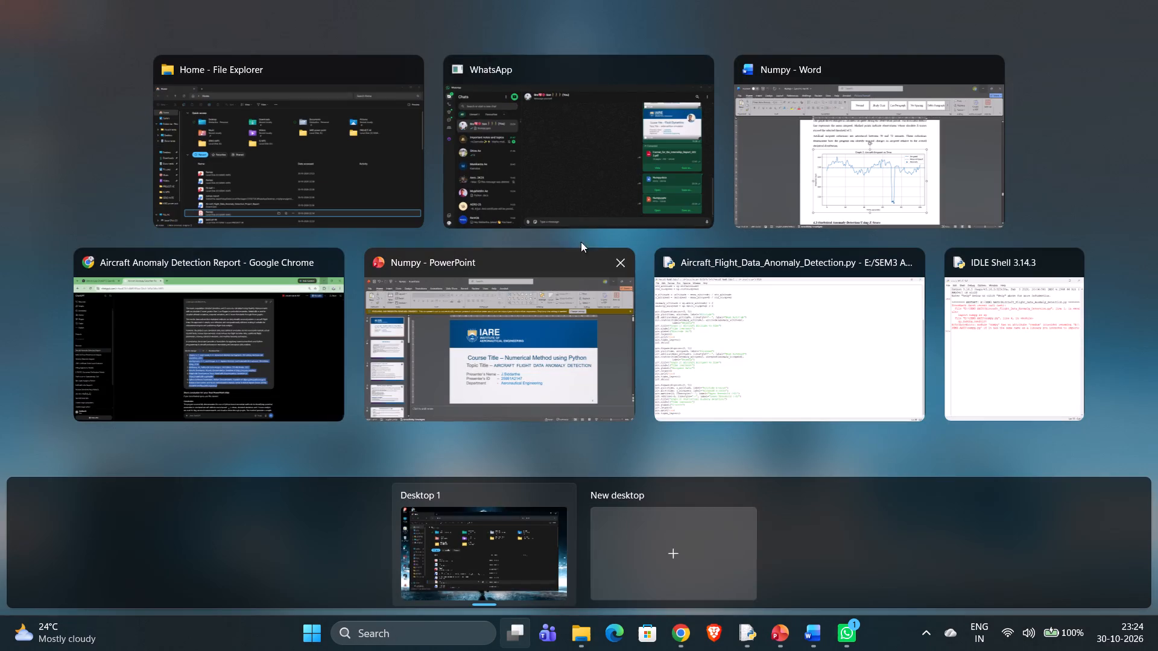
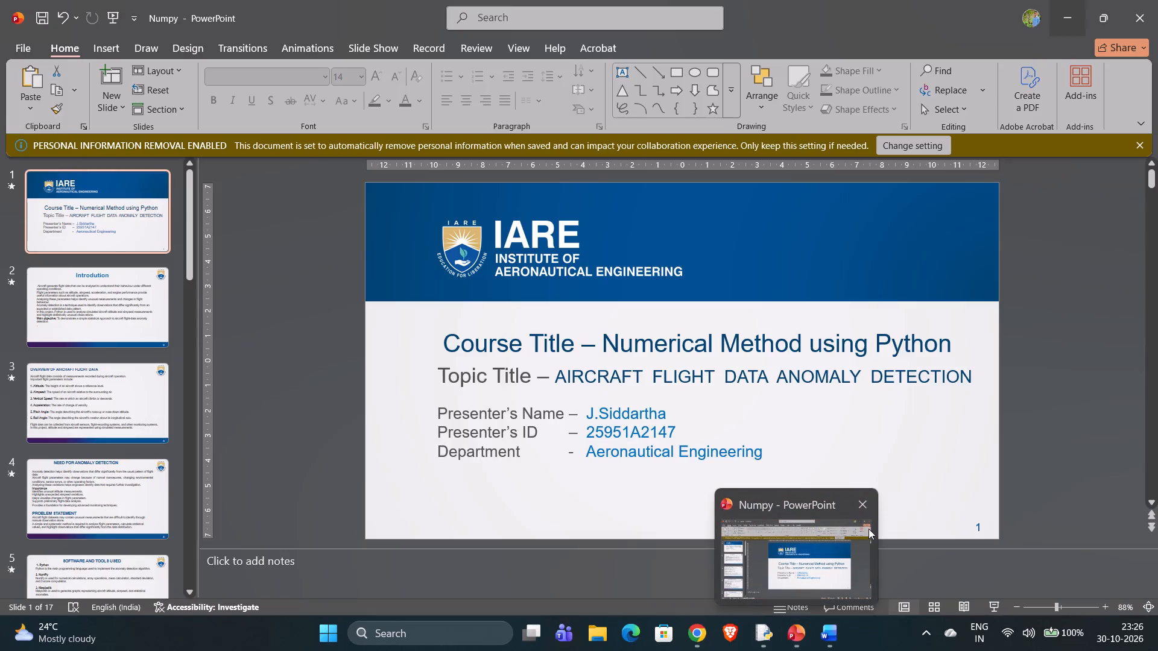
Close the open PowerPoint, Word and IDLE Shell windows, keeping the Python script window open.
click(862, 505)
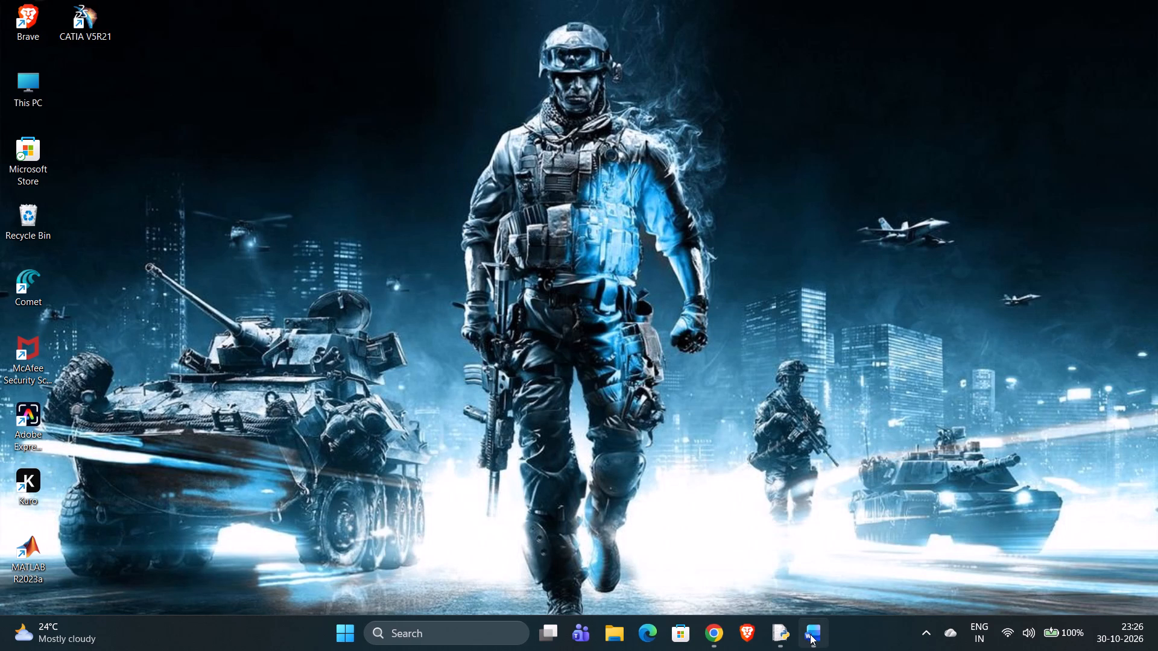
click(885, 502)
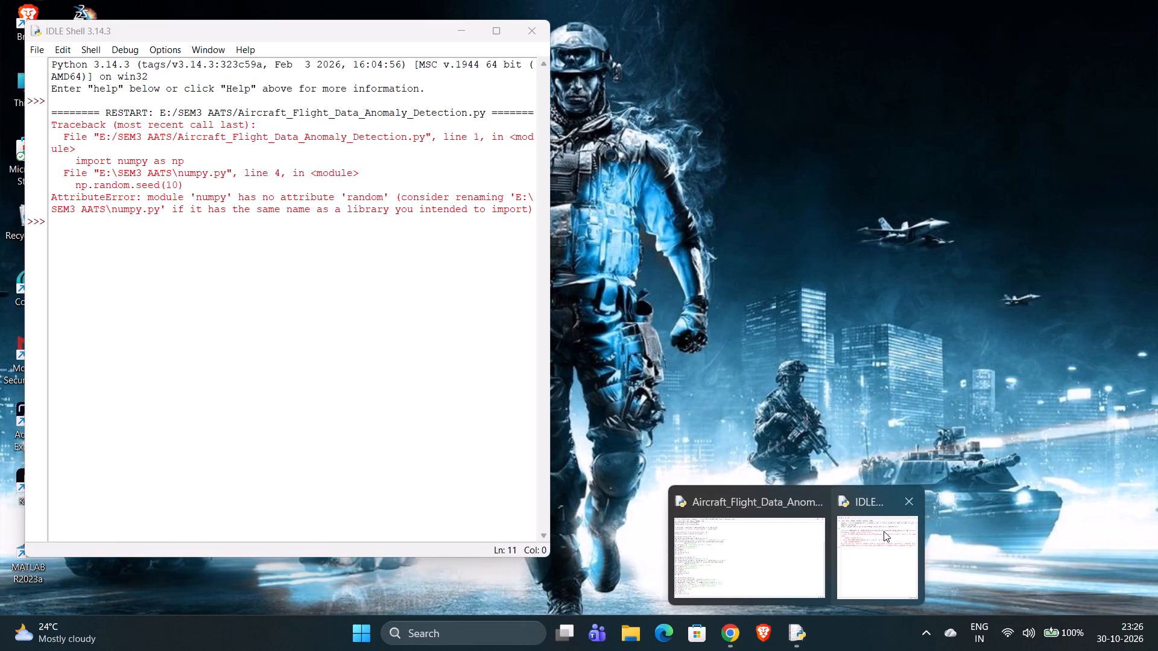
click(907, 505)
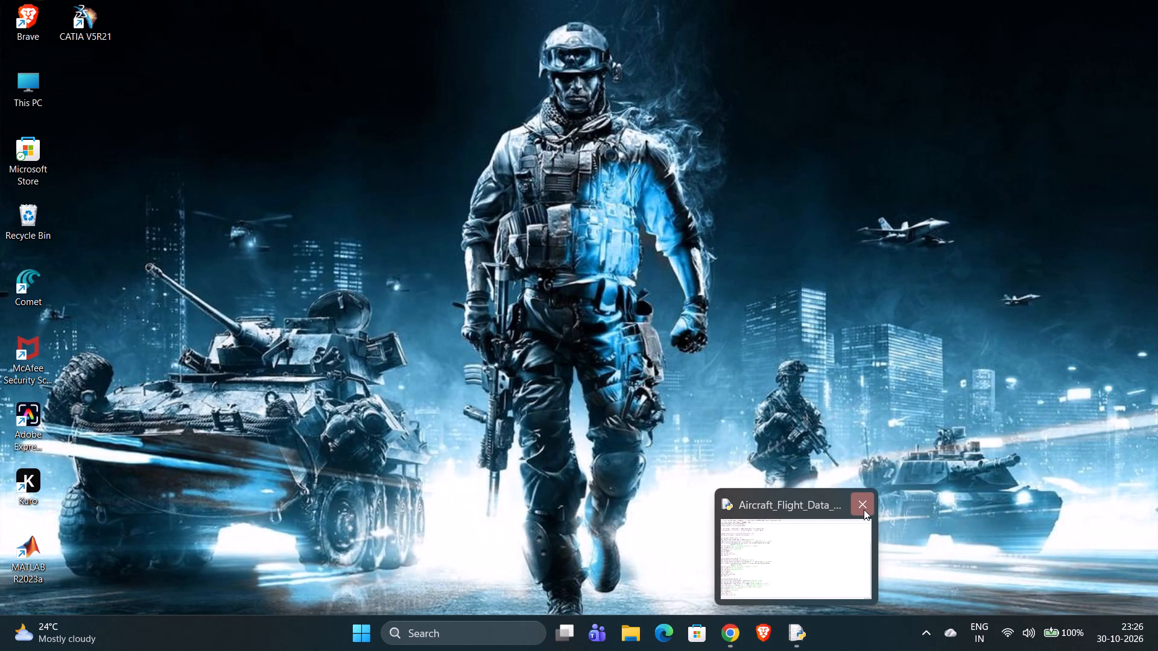
Save and run the Aircraft_Flight_Data_Anomaly_Detection.py script from its editor window.
click(844, 527)
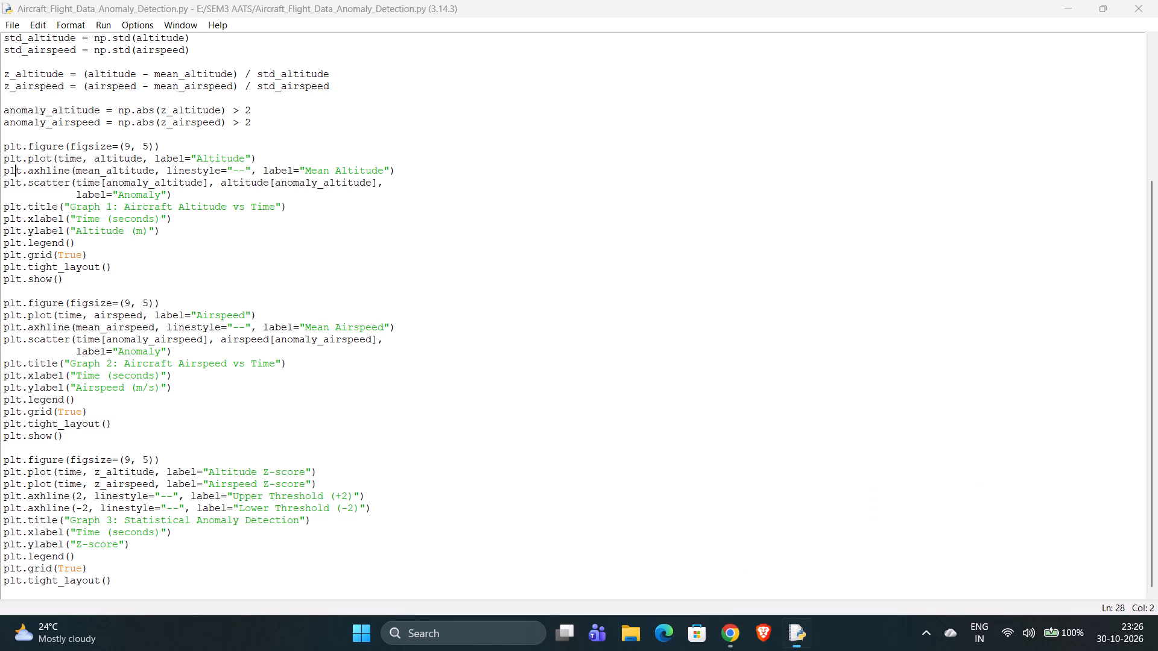
scroll(92, 93, up, 5)
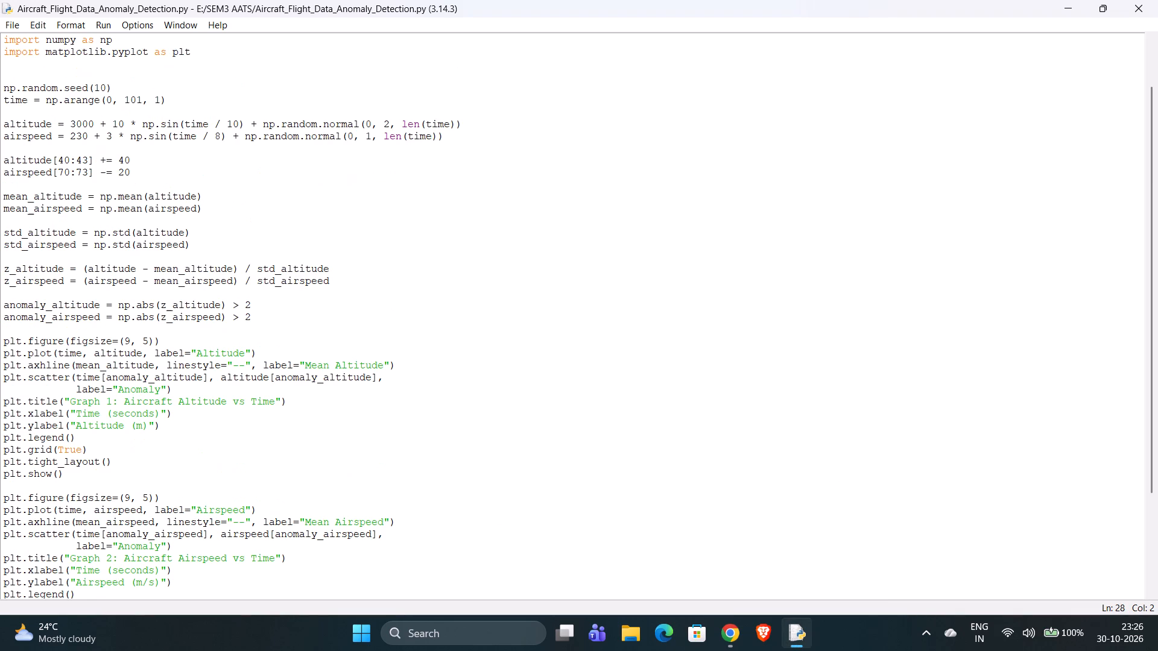
scroll(92, 93, up, 5)
drag(5, 41, 77, 601)
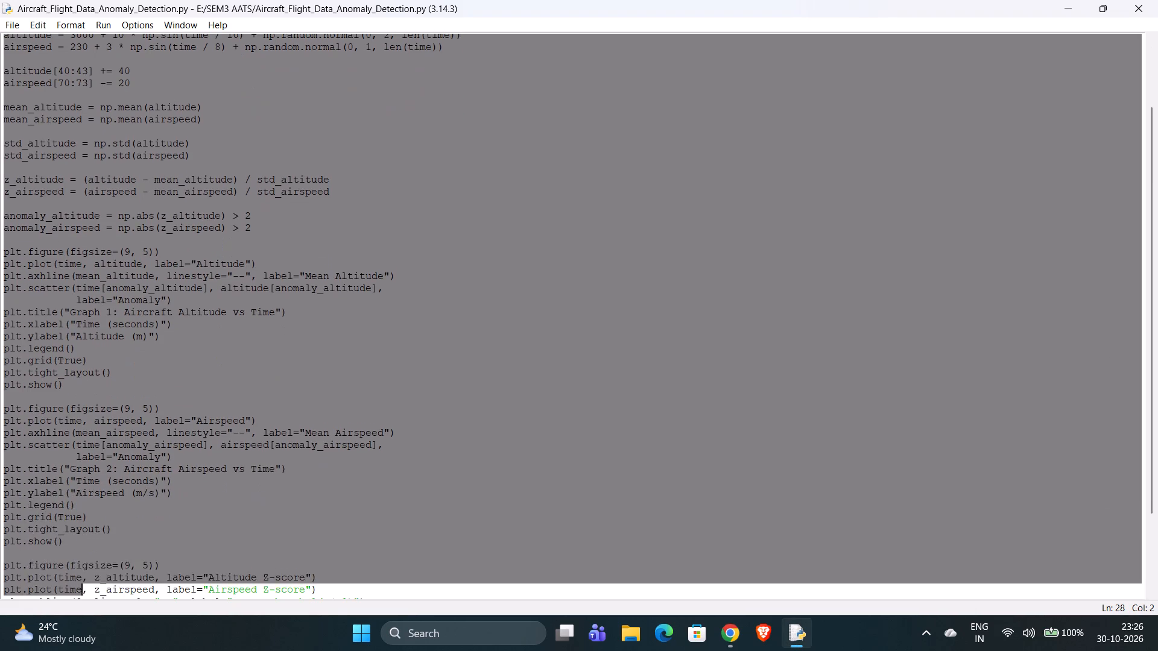
drag(77, 601, 110, 585)
click(121, 585)
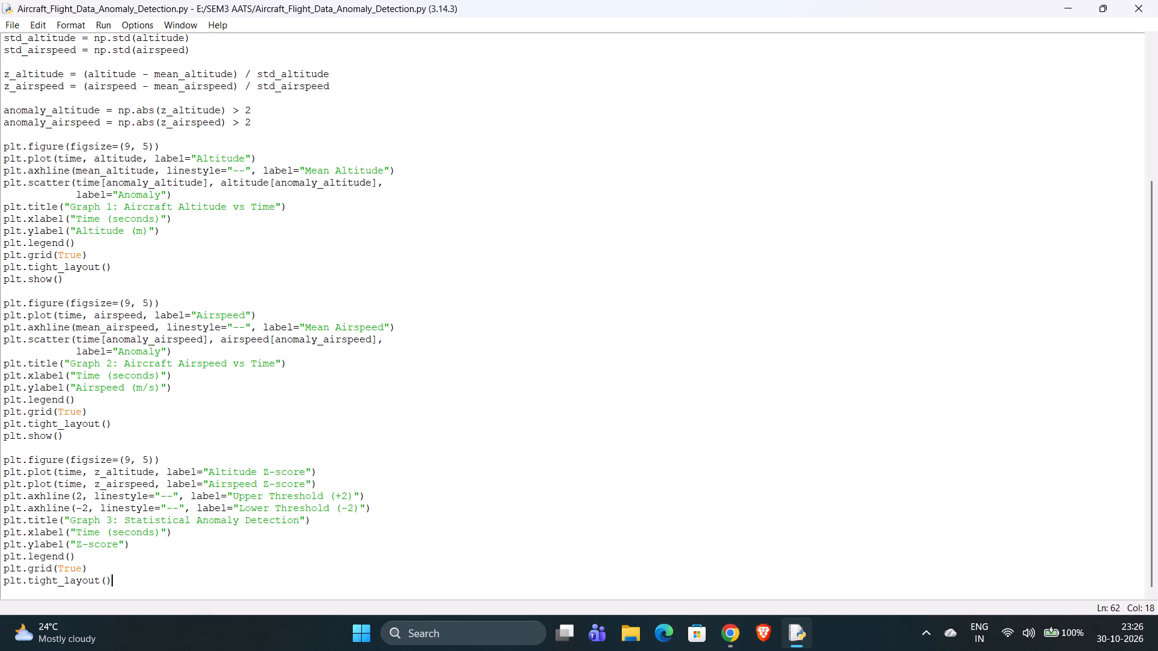
key(ctrl+s)
key(F5)
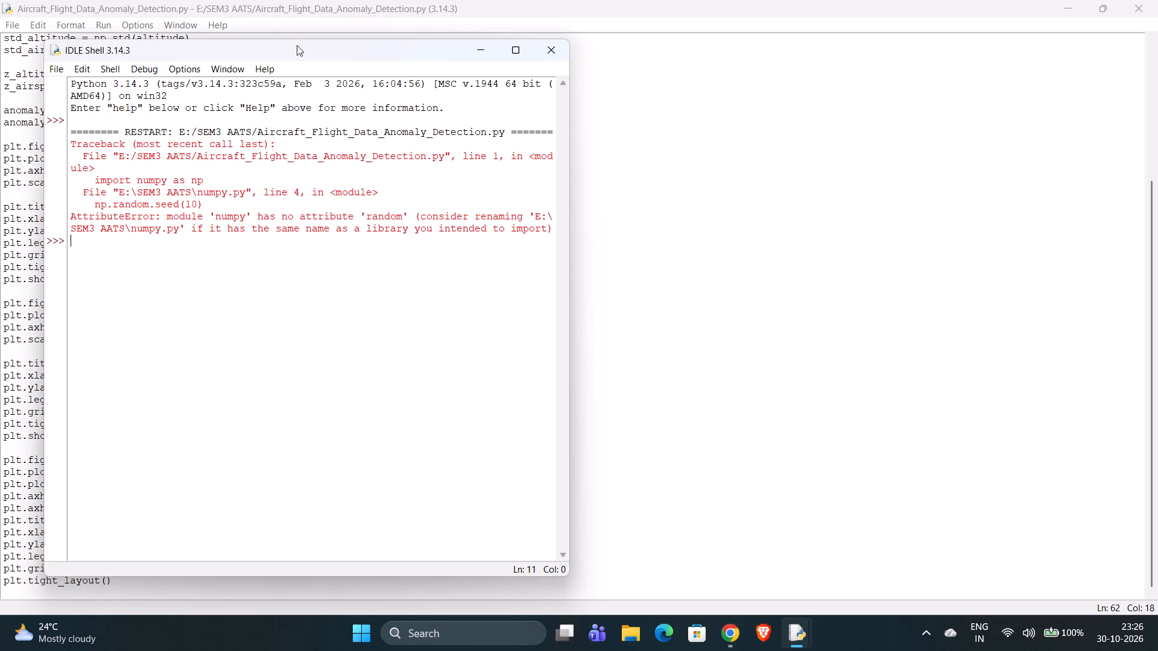
Move the IDLE Shell window beside the script's code so that both can be seen together.
drag(299, 59, 458, 120)
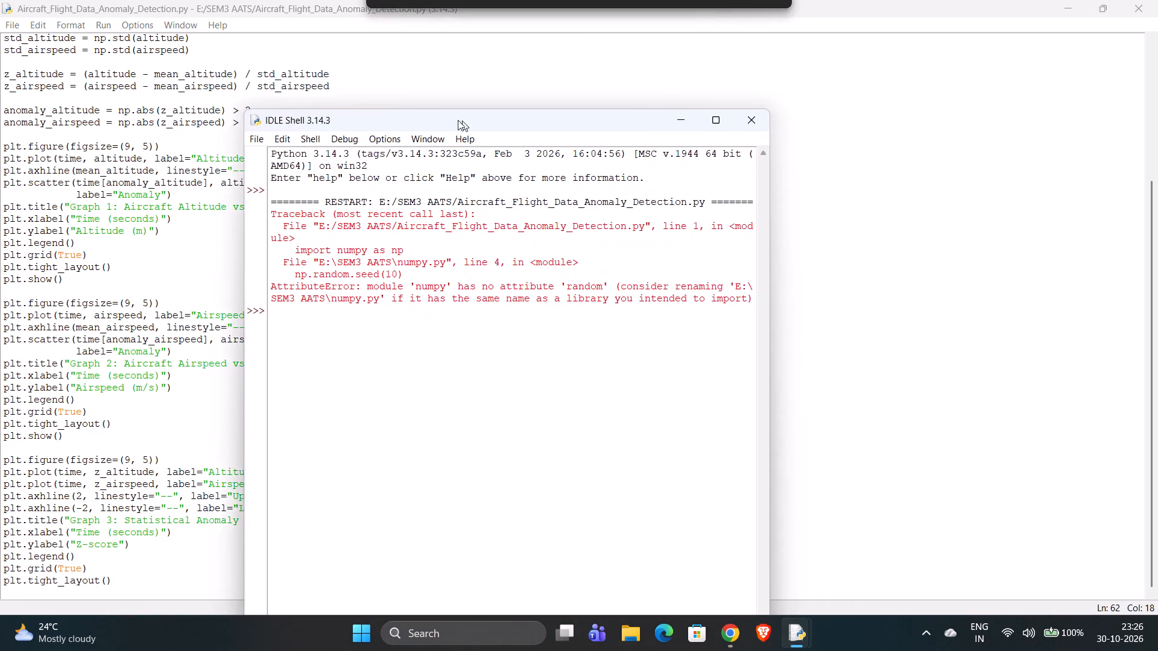
drag(458, 120, 673, 119)
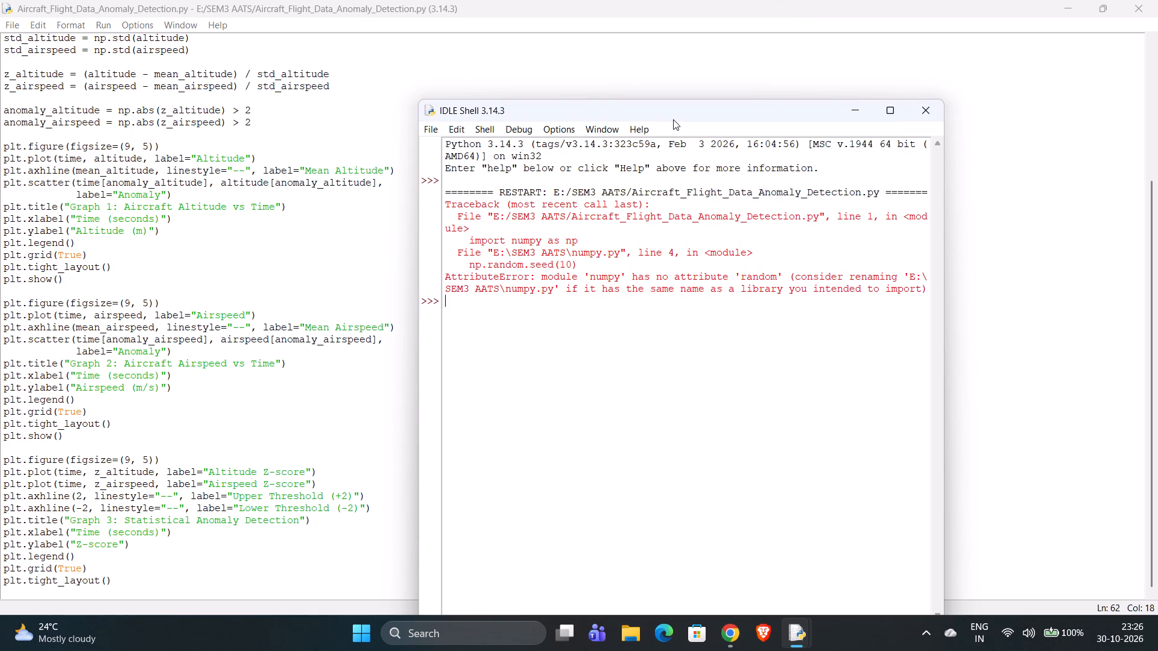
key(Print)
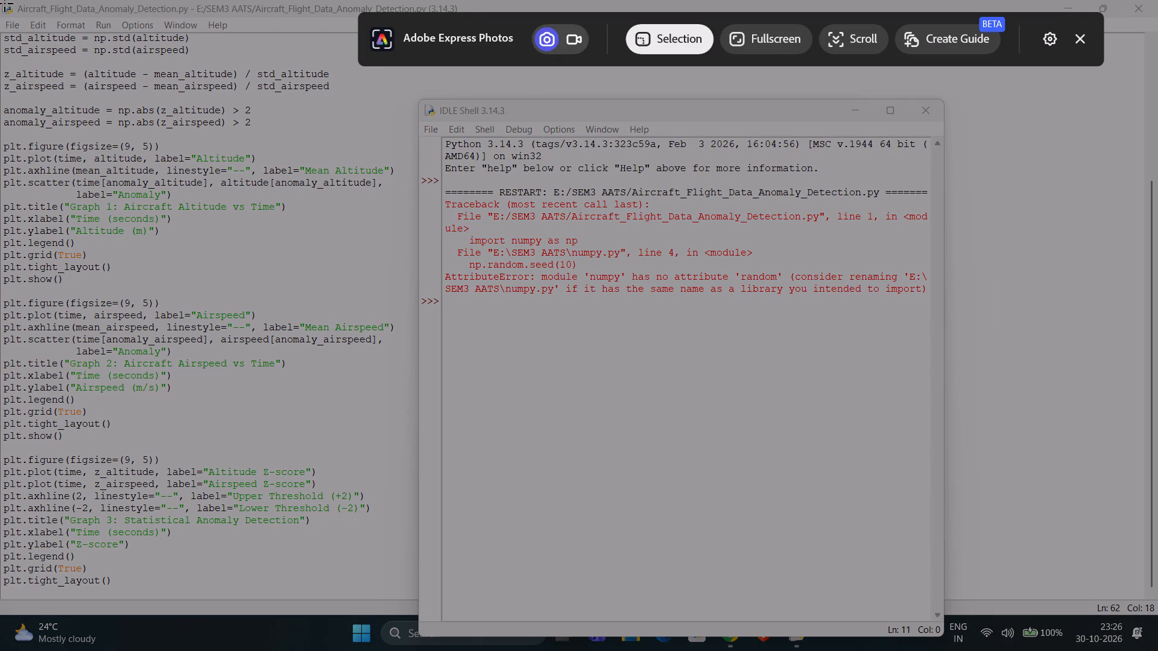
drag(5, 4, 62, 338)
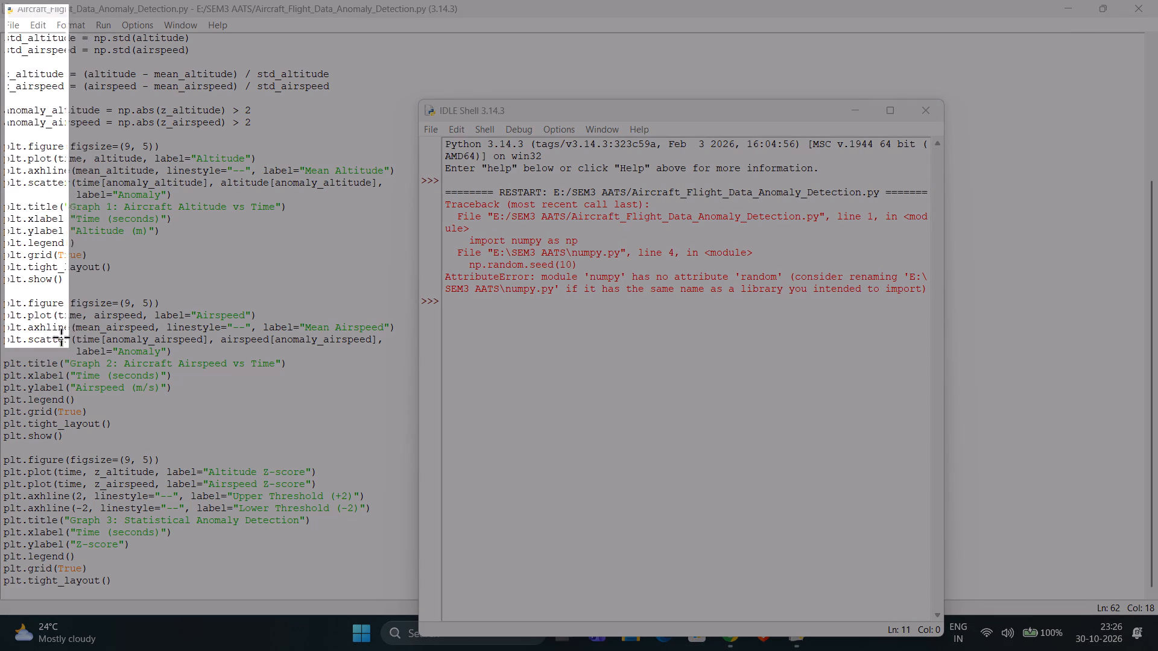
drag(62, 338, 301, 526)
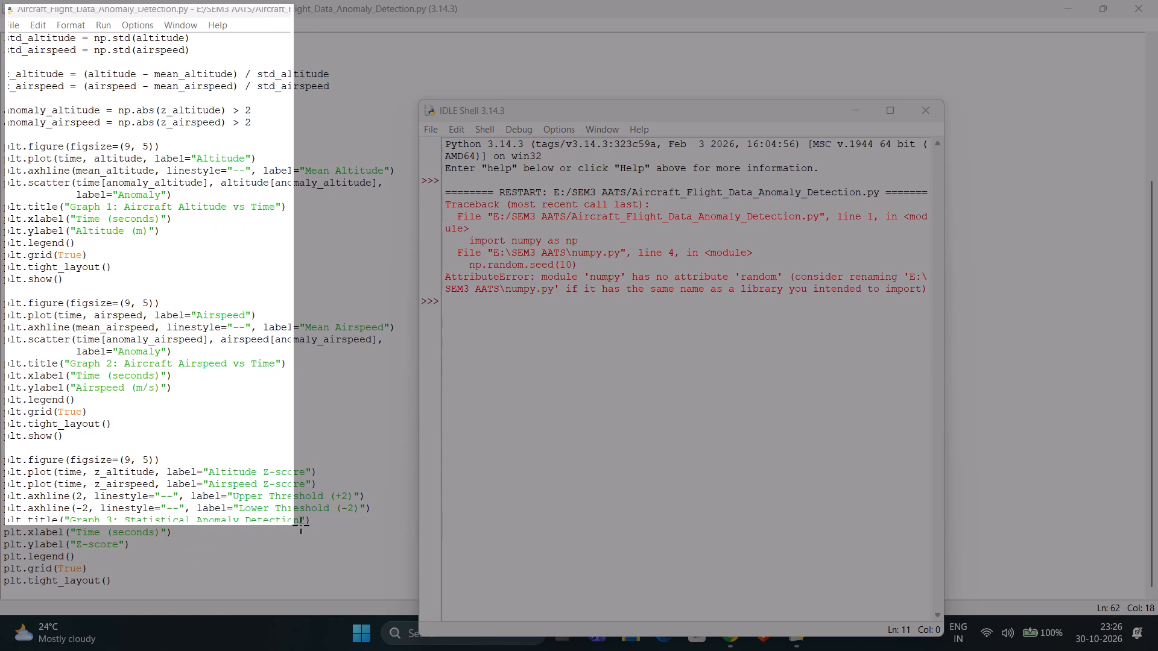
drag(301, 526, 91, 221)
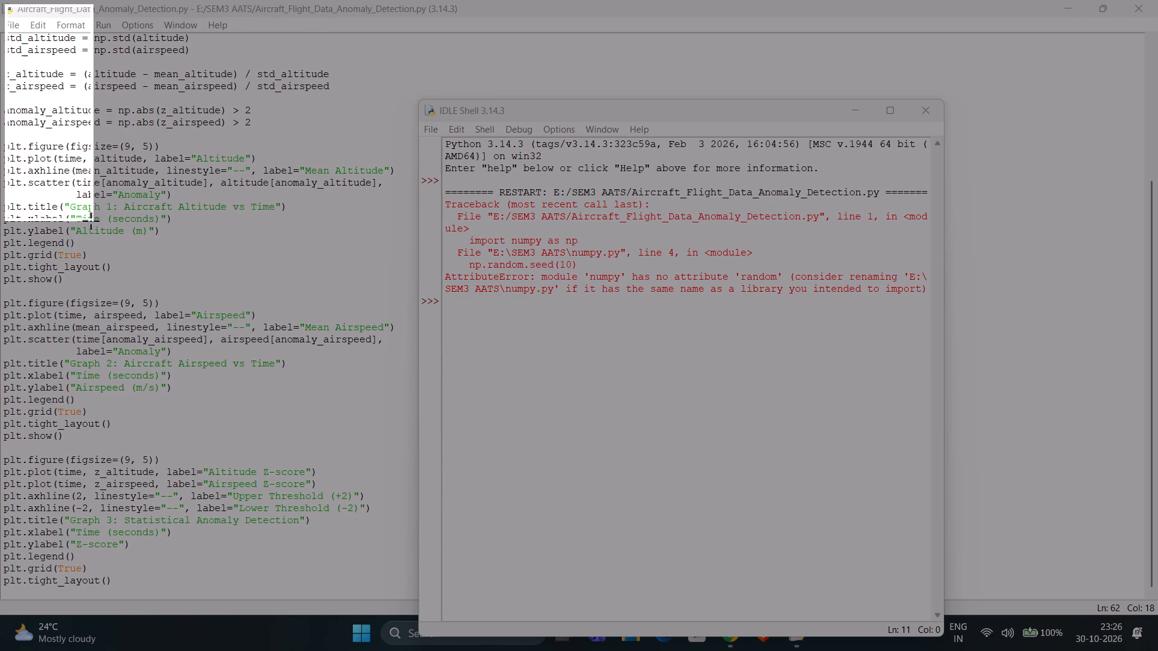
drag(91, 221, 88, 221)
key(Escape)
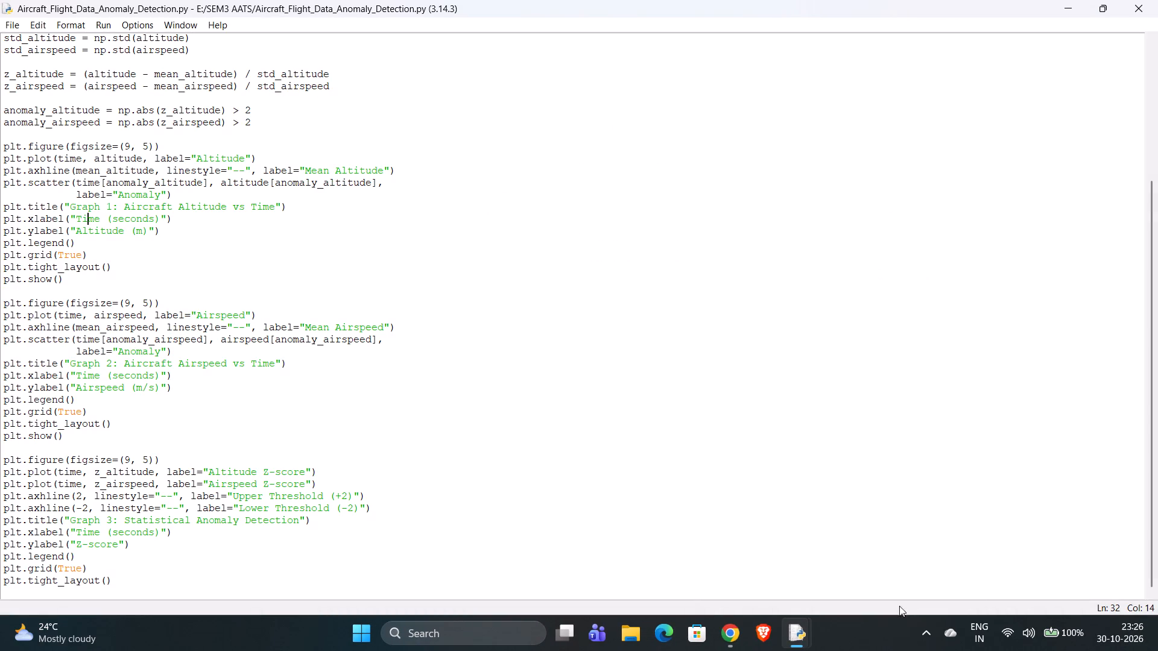
click(882, 558)
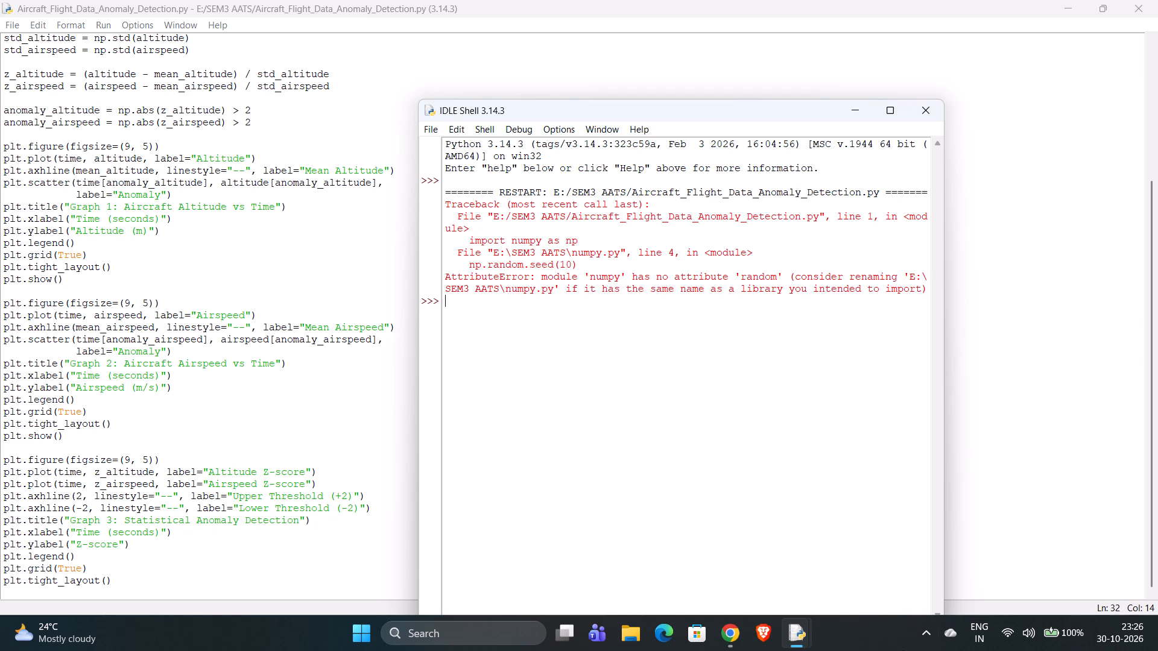
key(Print)
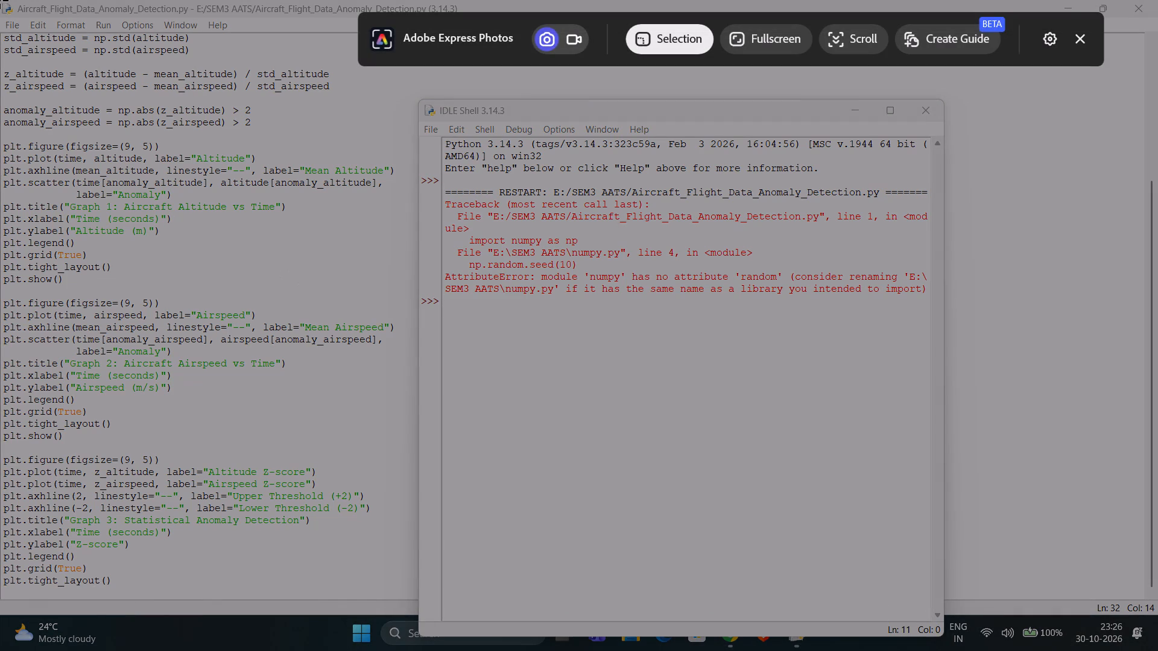
drag(0, 0, 62, 262)
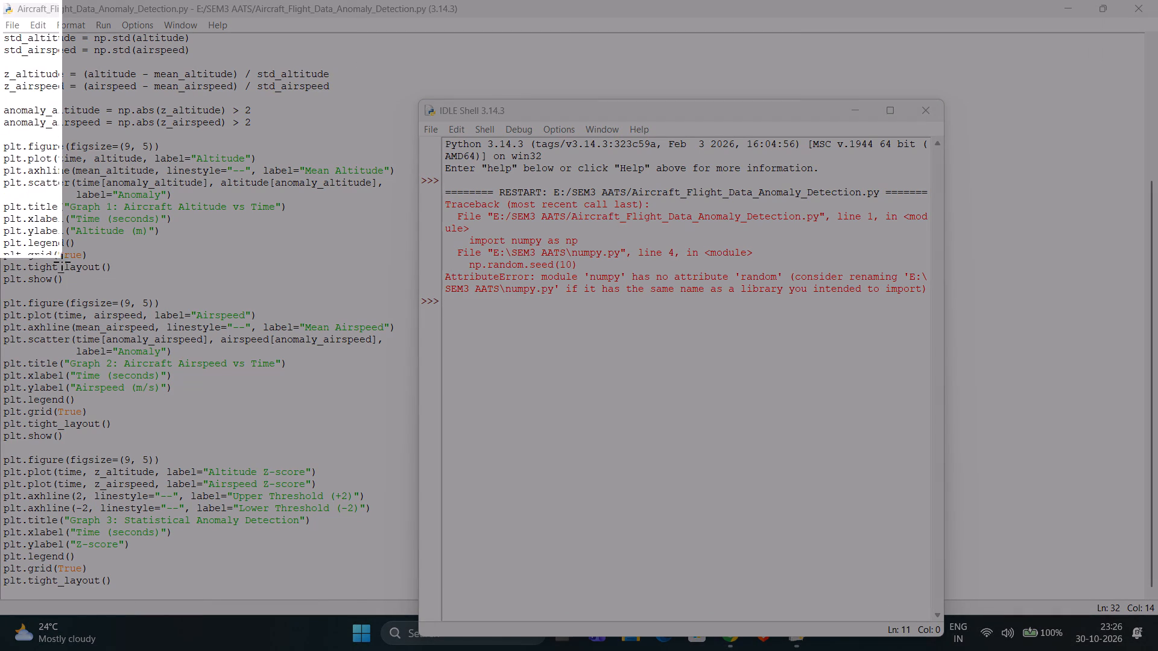
drag(62, 262, 176, 535)
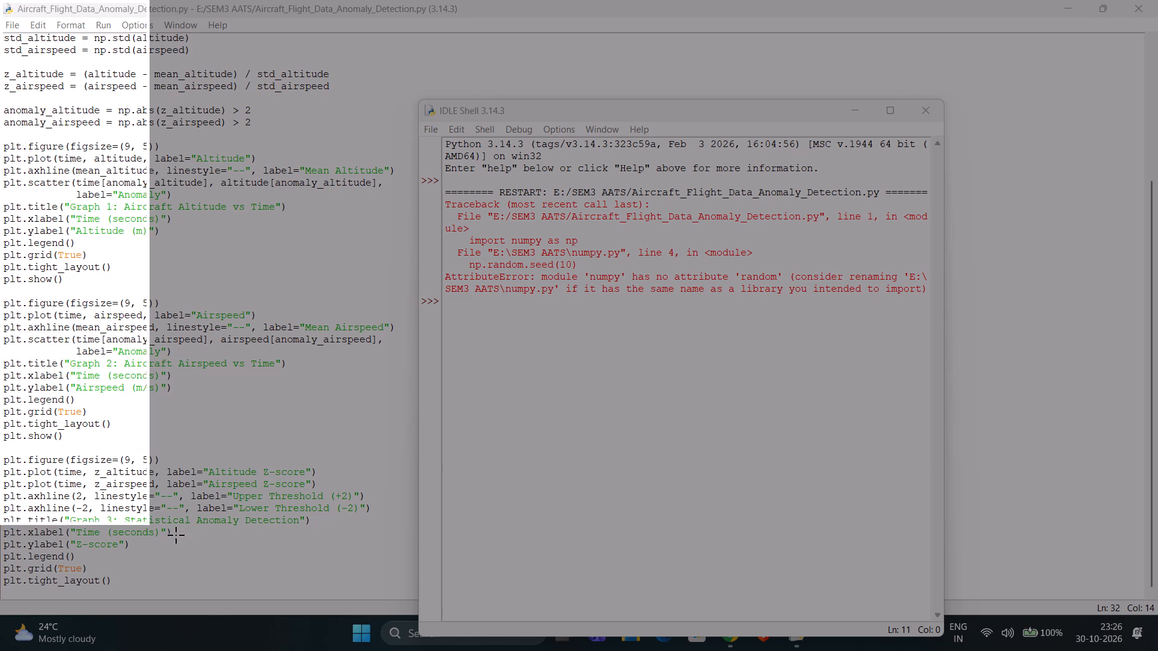
drag(176, 535, 545, 600)
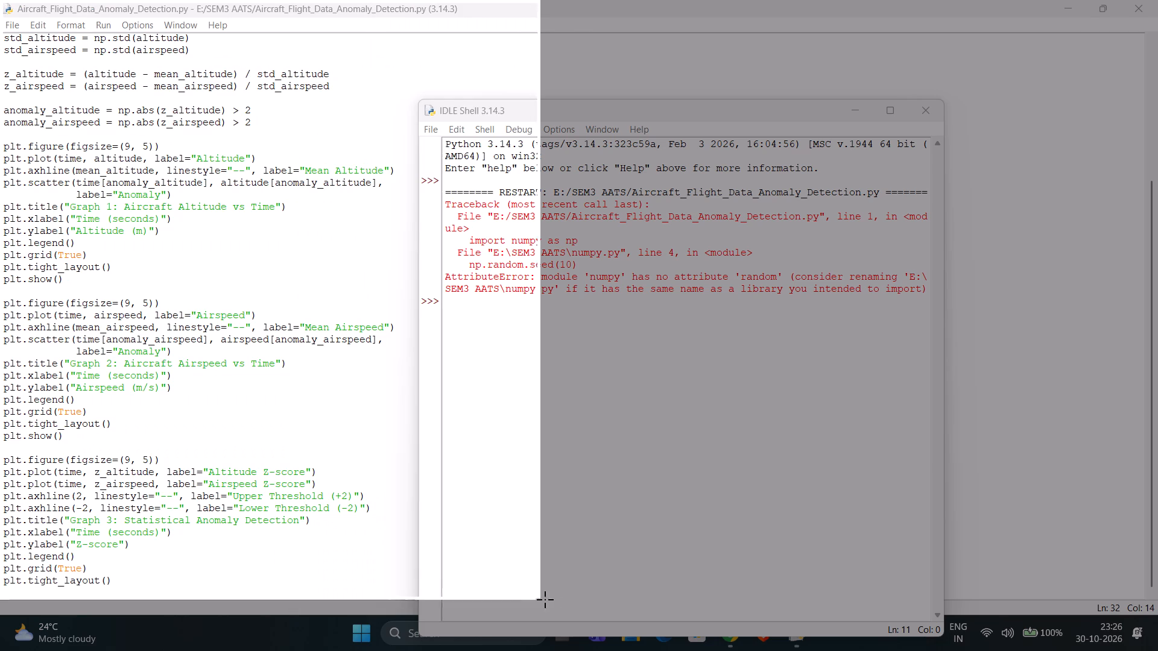
drag(545, 600, 674, 633)
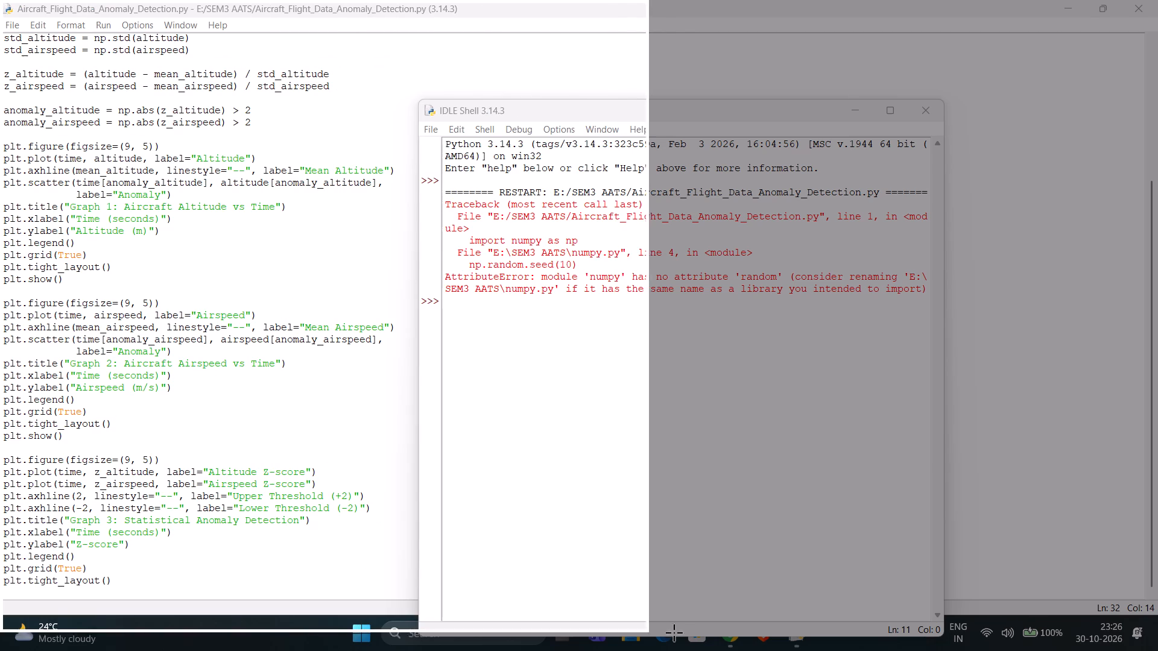
drag(674, 633, 864, 550)
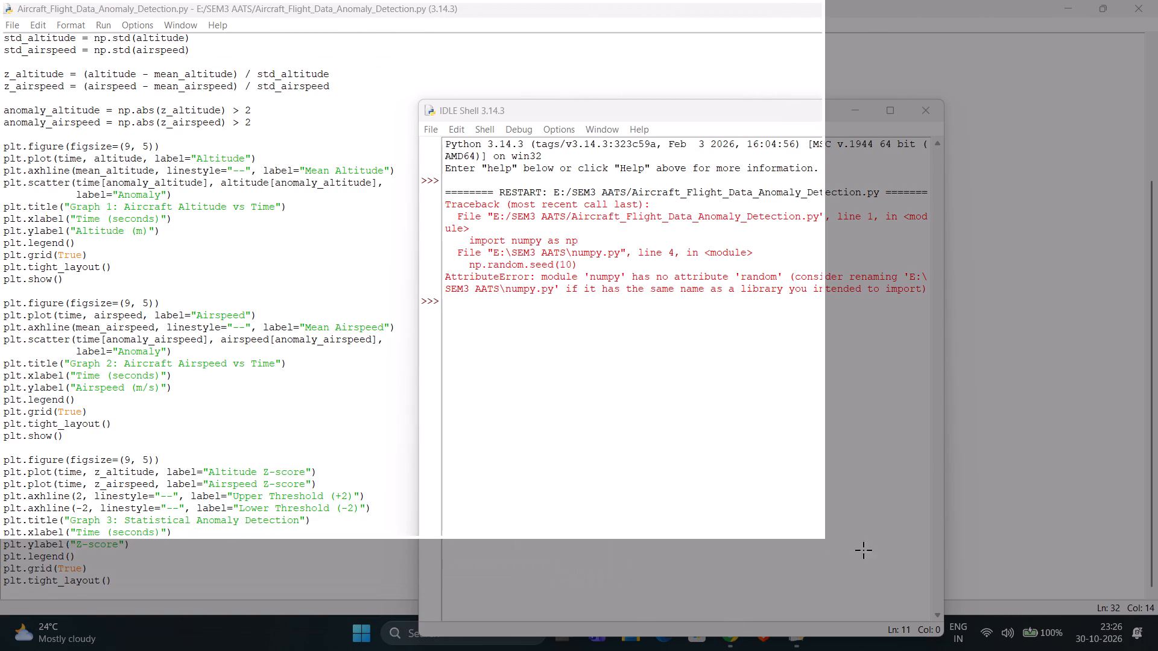
drag(864, 550, 964, 593)
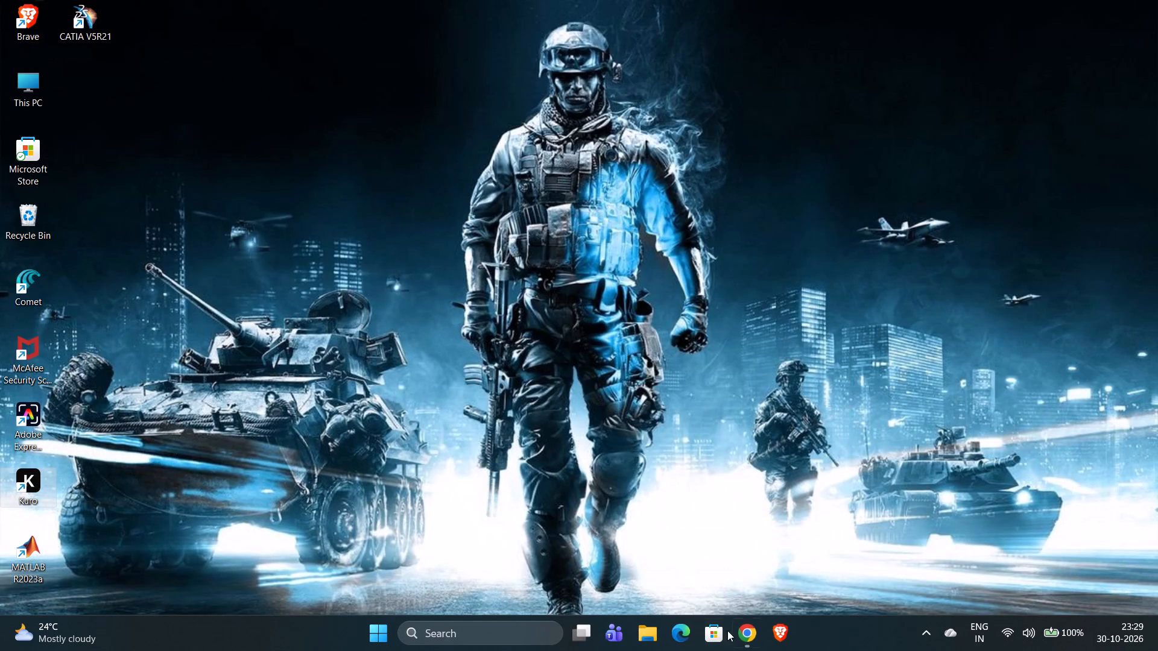
click(811, 508)
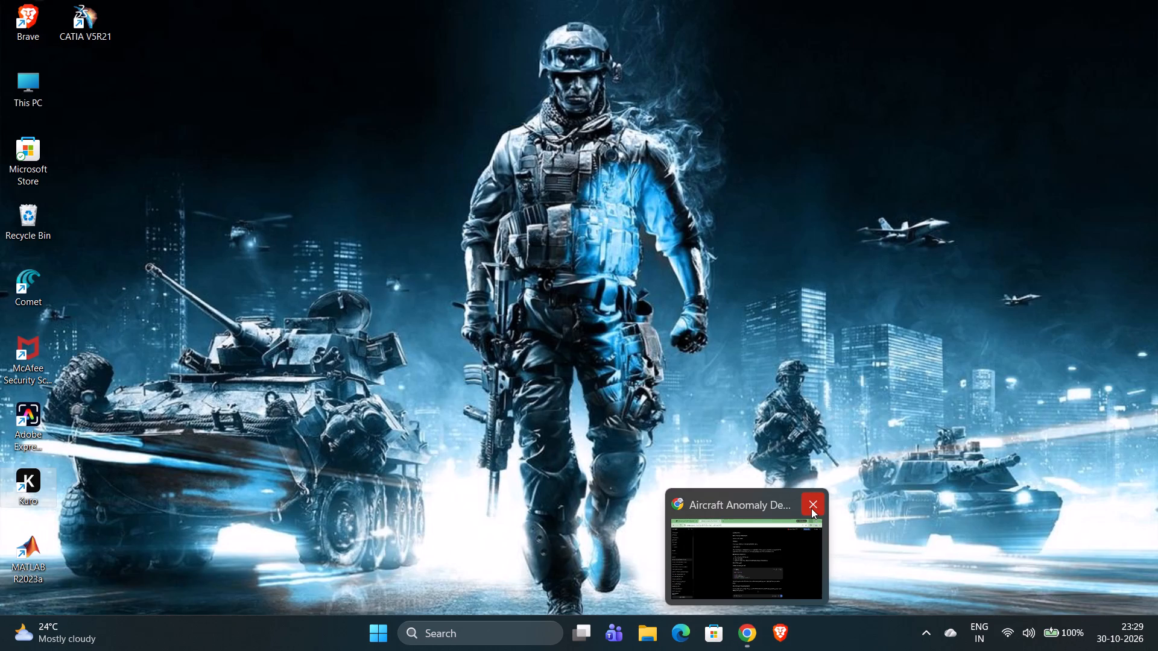
Open Kuro from the desktop.
double_click(29, 477)
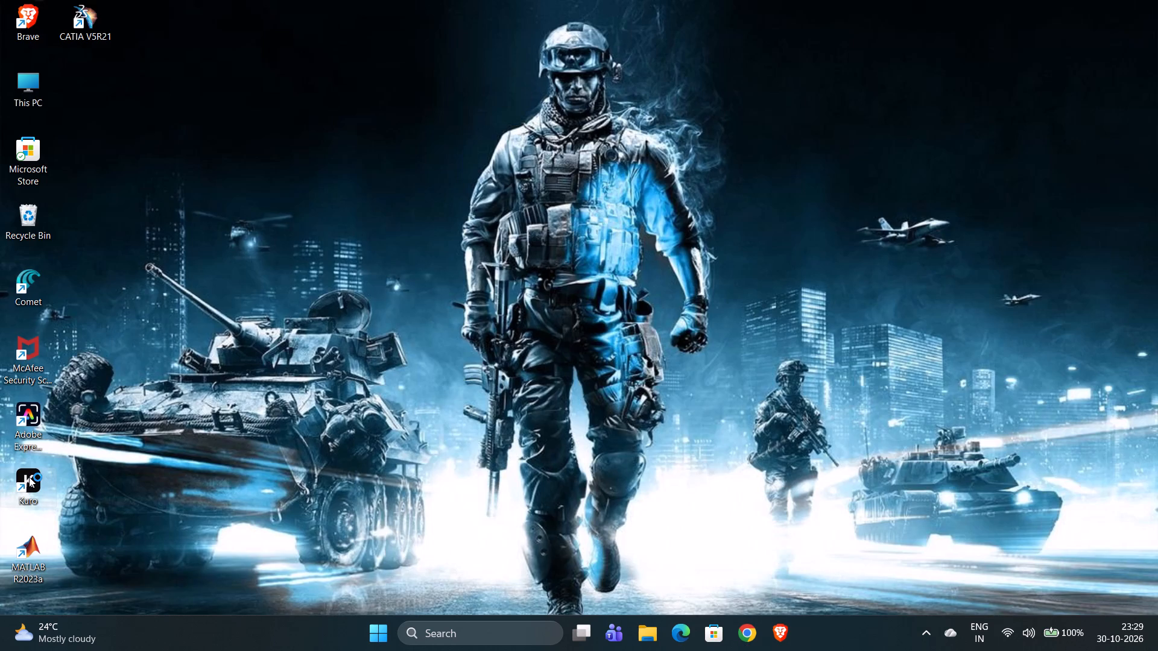